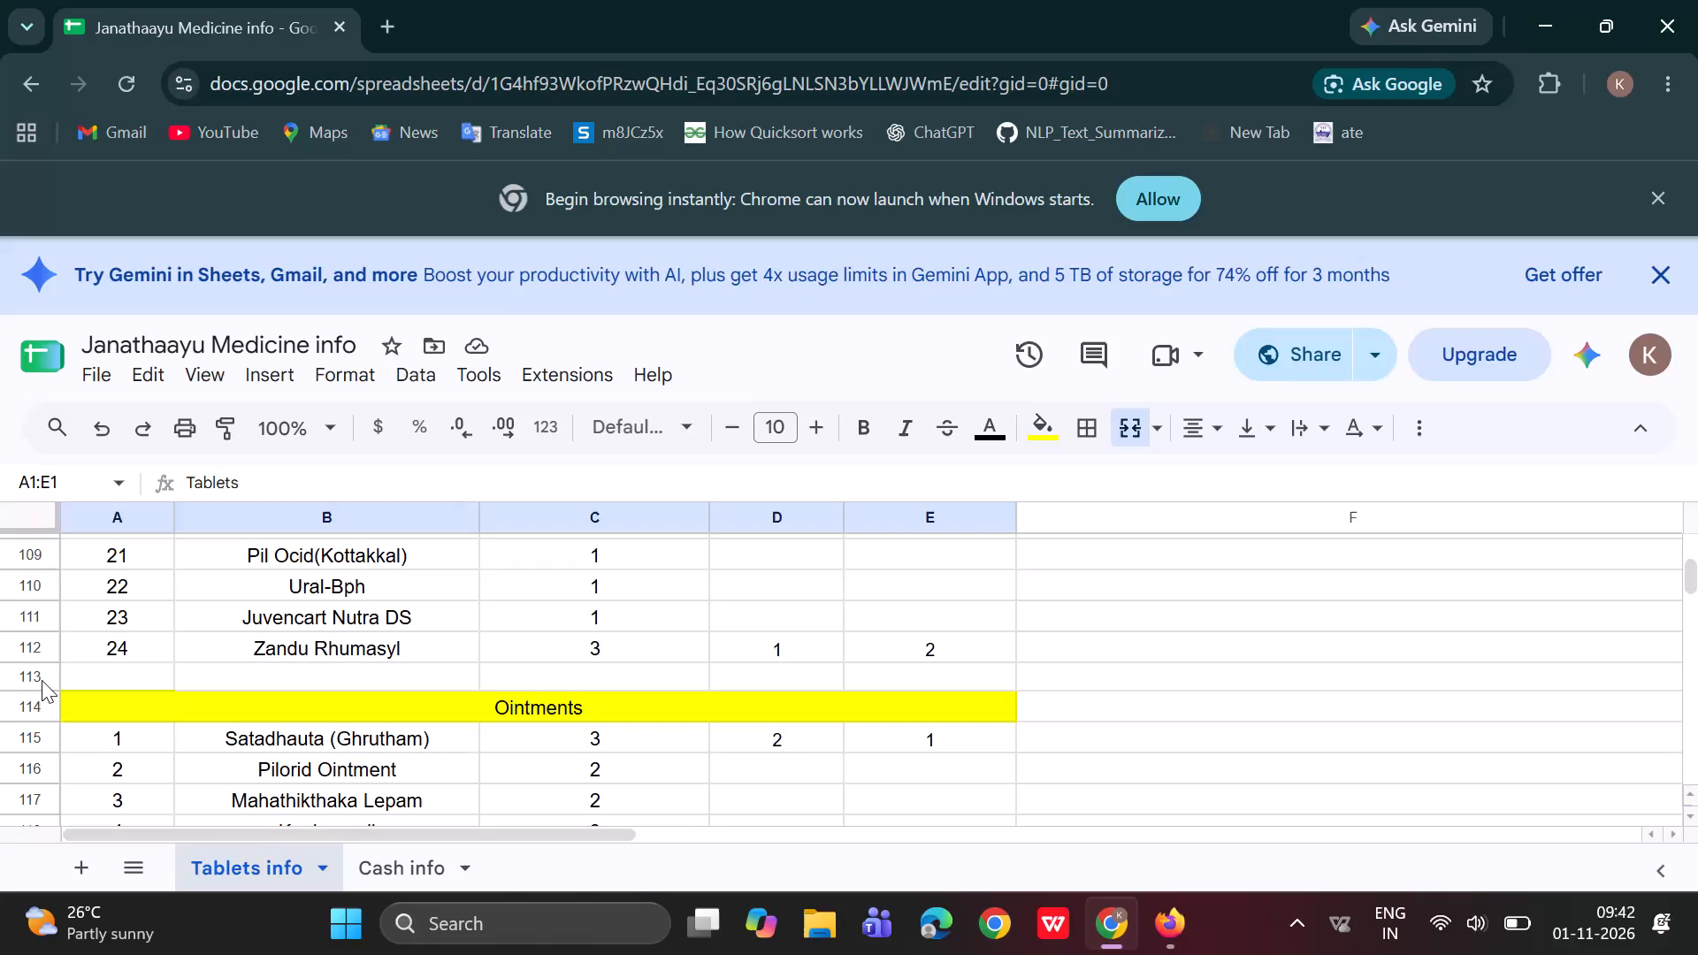
# Look through the medicine inventory on the Tablets info sheet, from the Tablets section through Capsules and Ointments.
pyautogui.scroll(13, 42, 680)
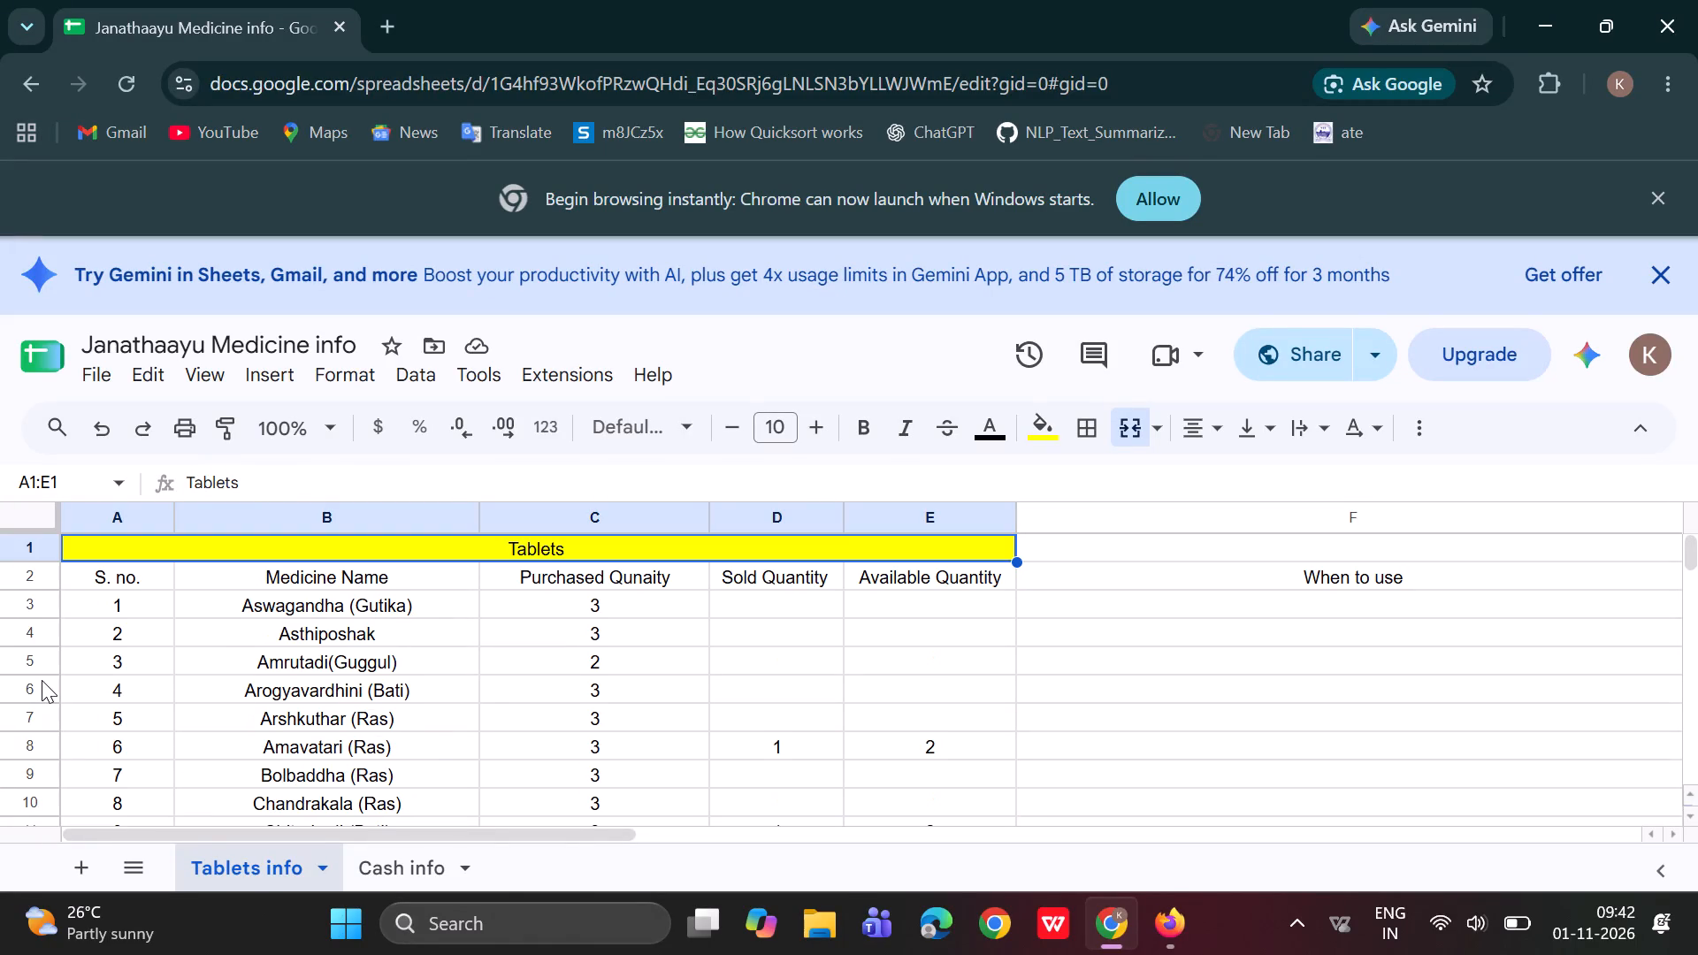
pyautogui.scroll(-2, 42, 680)
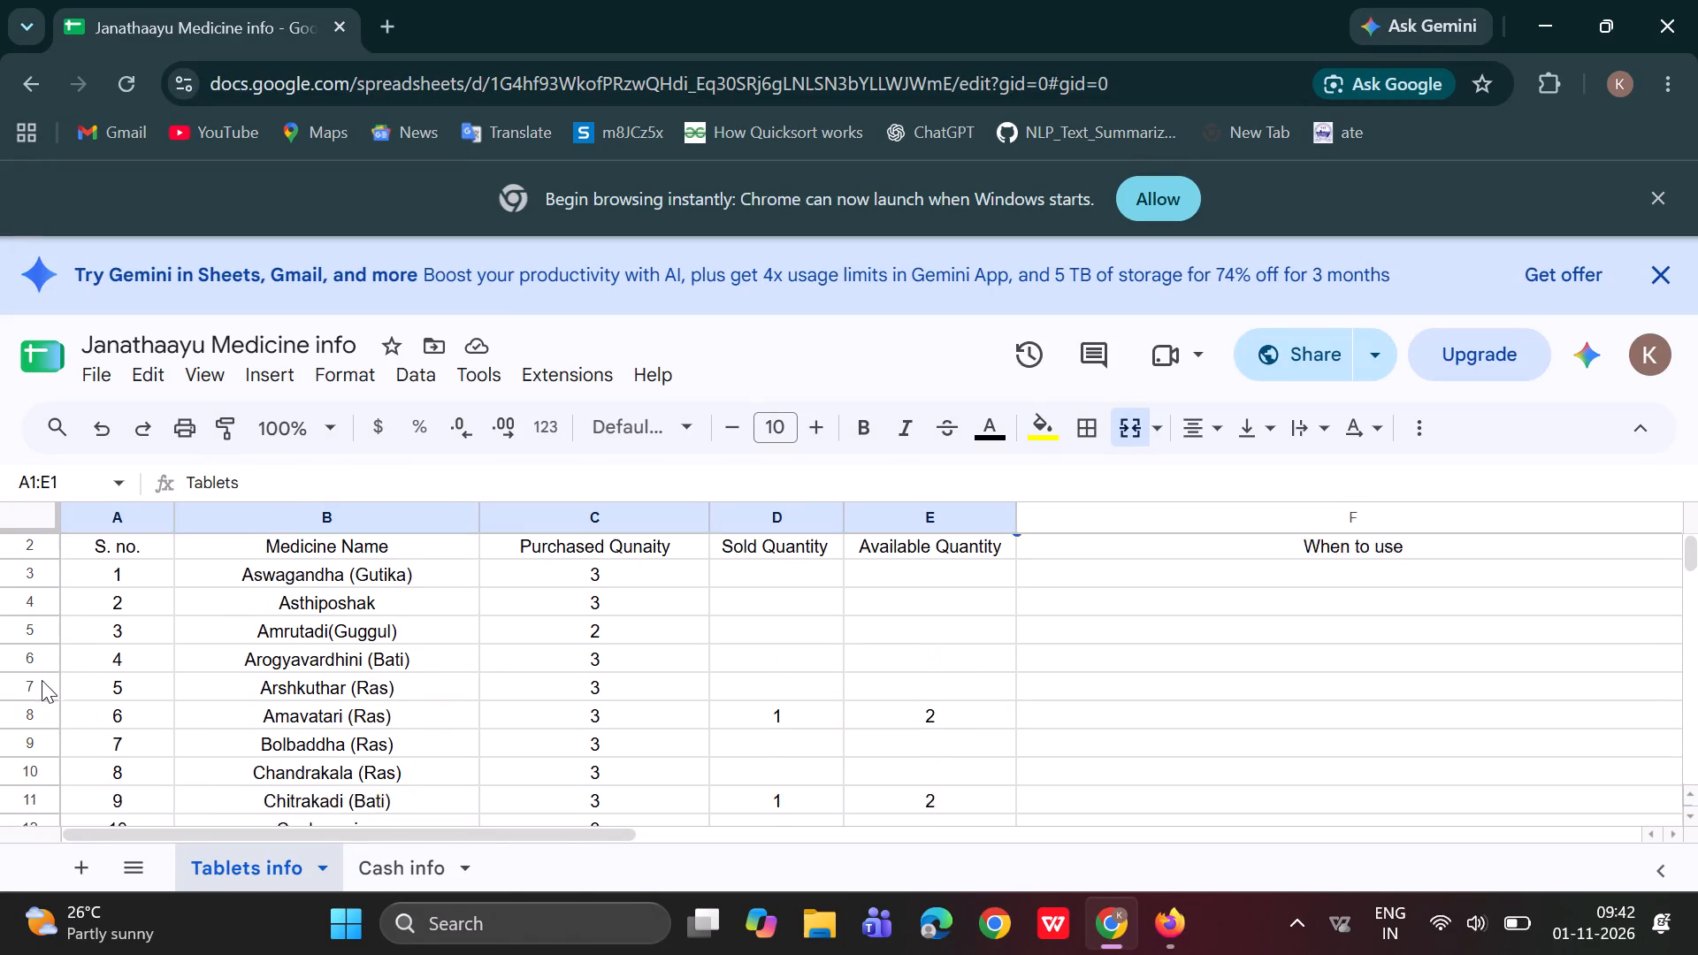
pyautogui.scroll(-7, 42, 680)
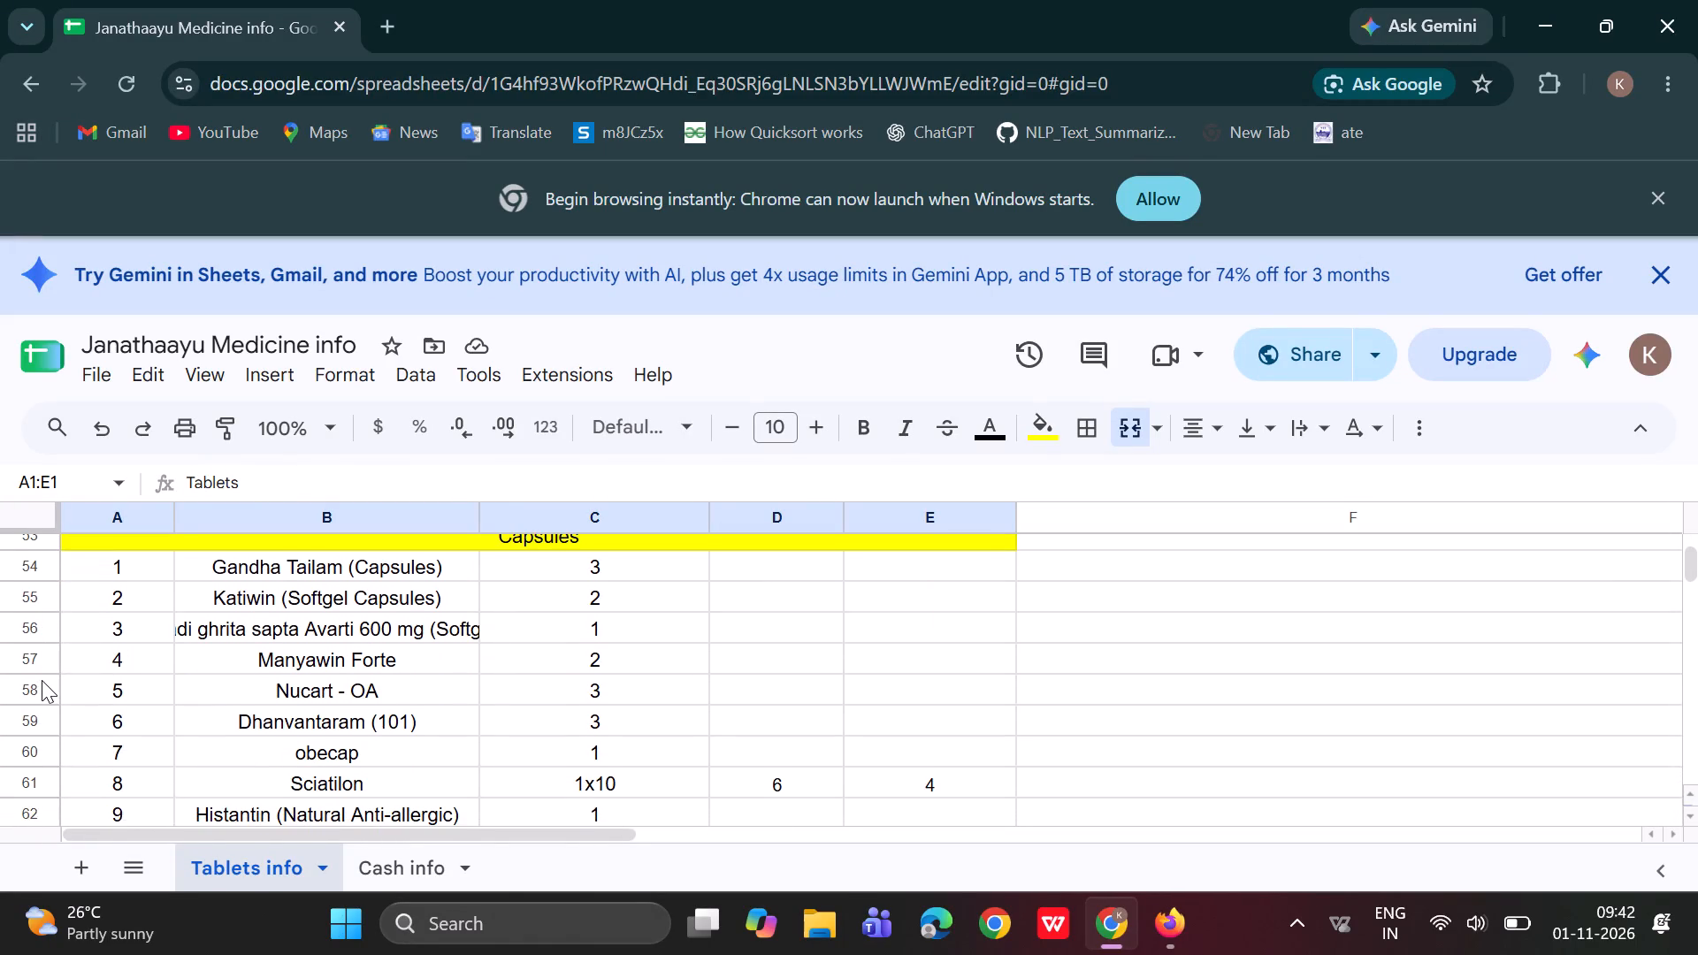
pyautogui.hscroll(1, 42, 680)
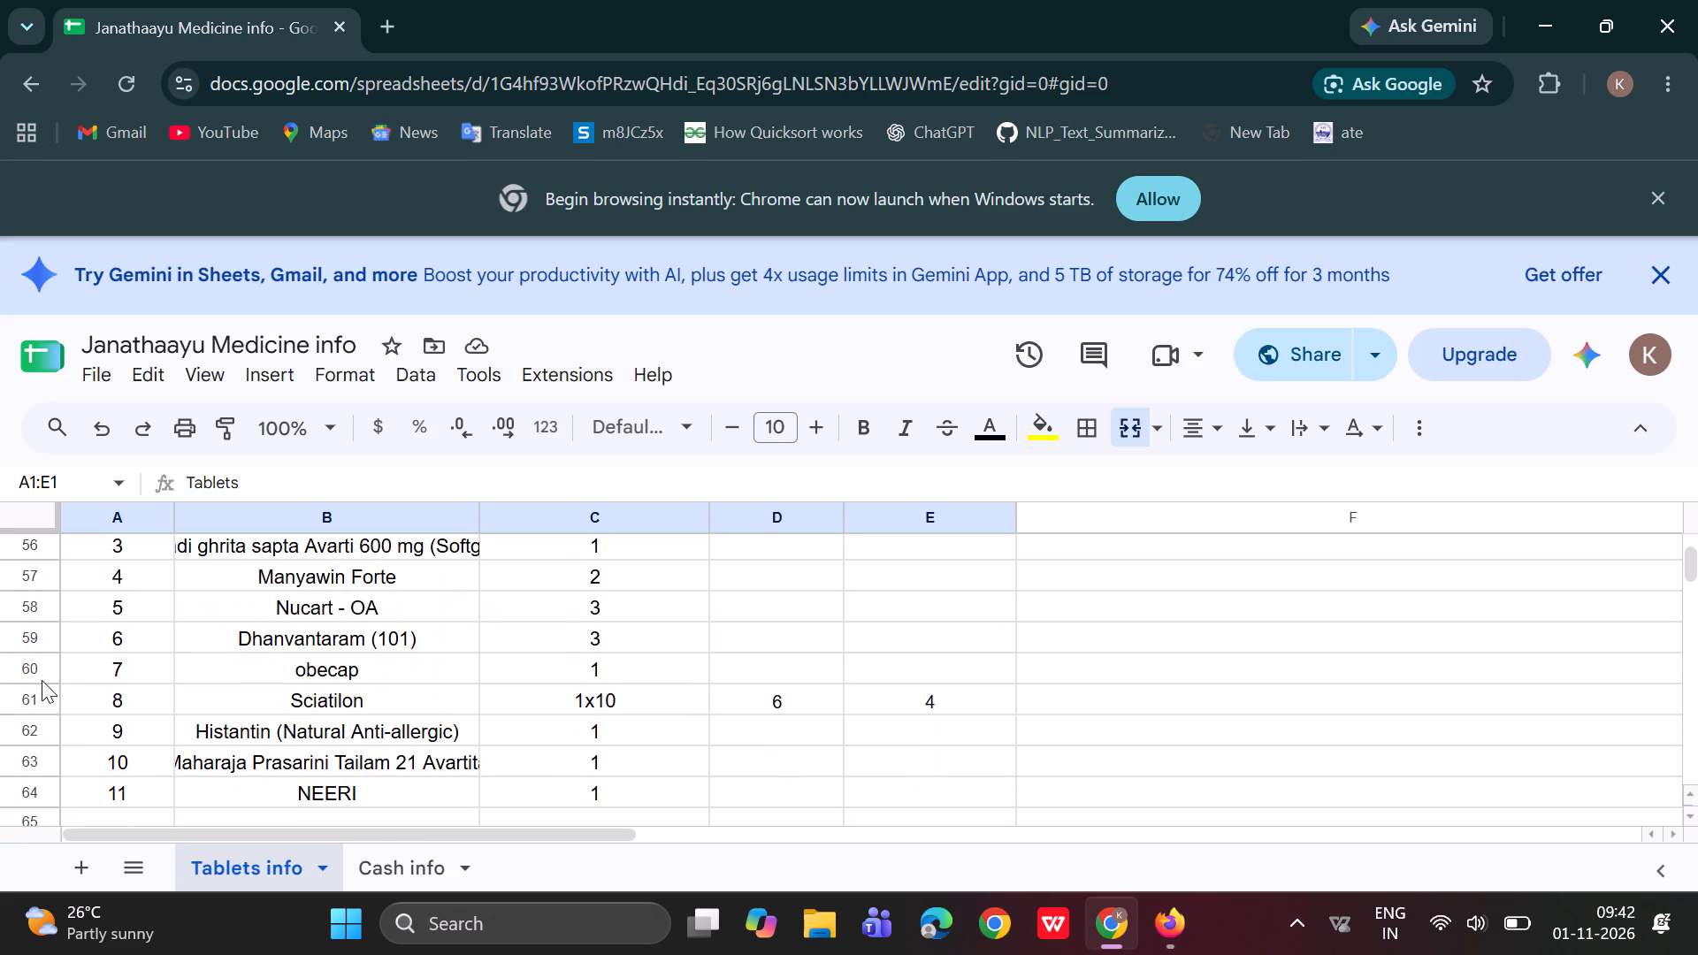
pyautogui.scroll(3, 42, 680)
pyautogui.scroll(-2, 42, 680)
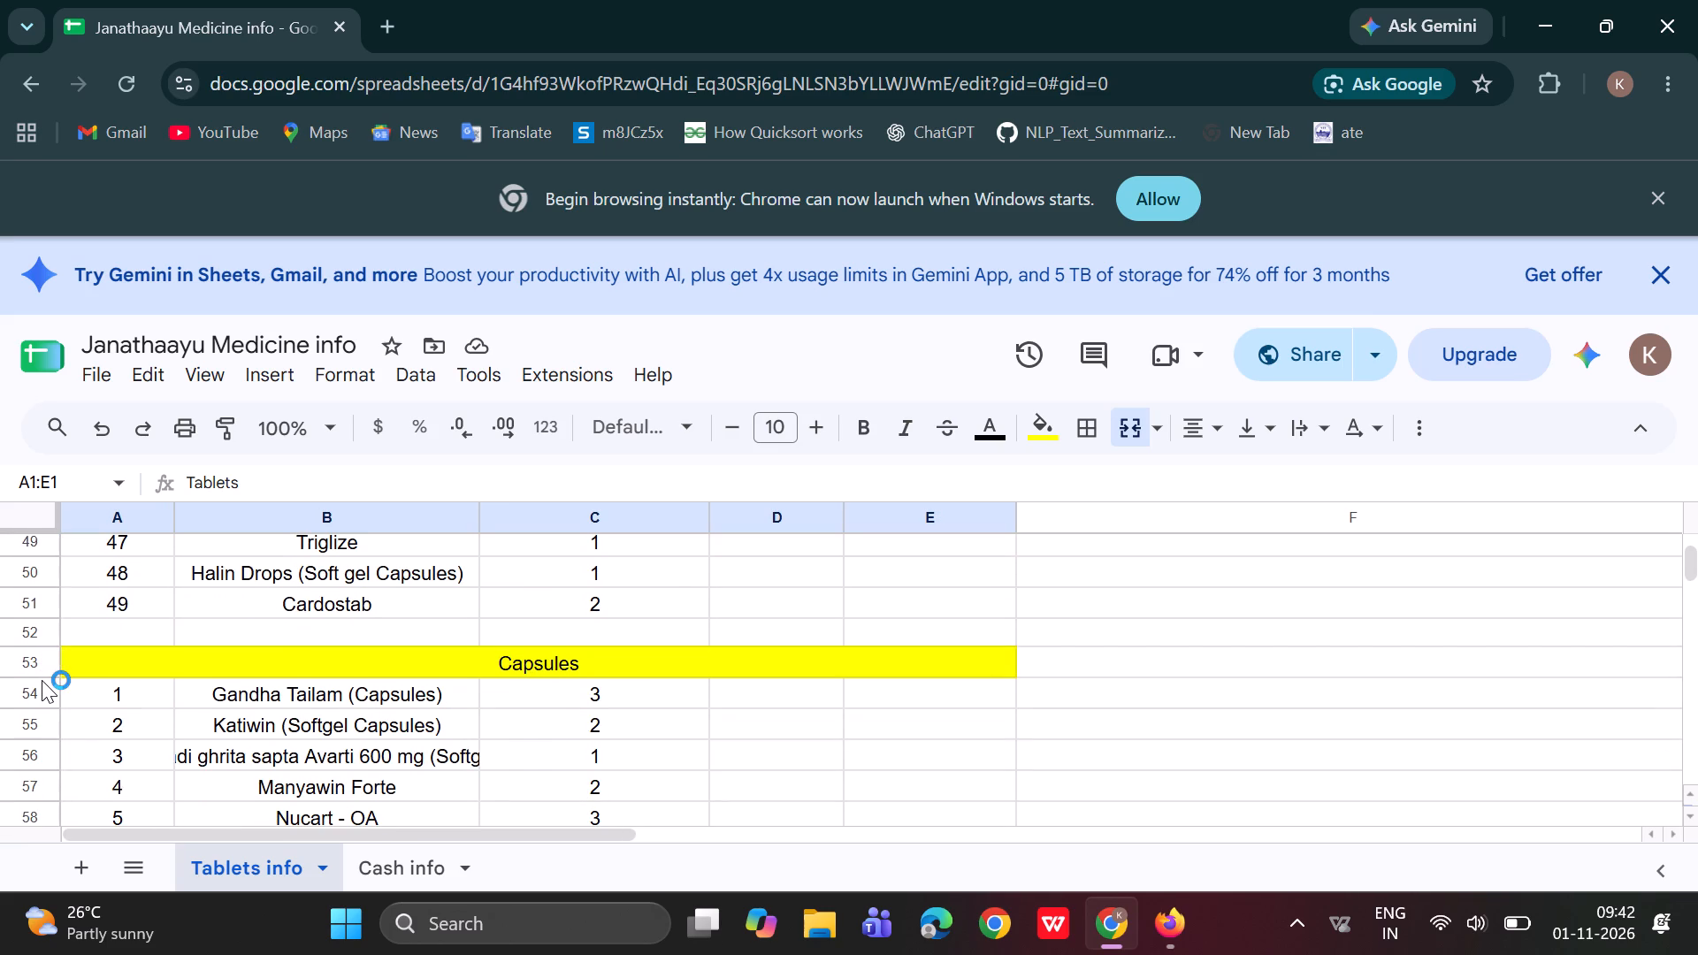
pyautogui.scroll(-2, 42, 680)
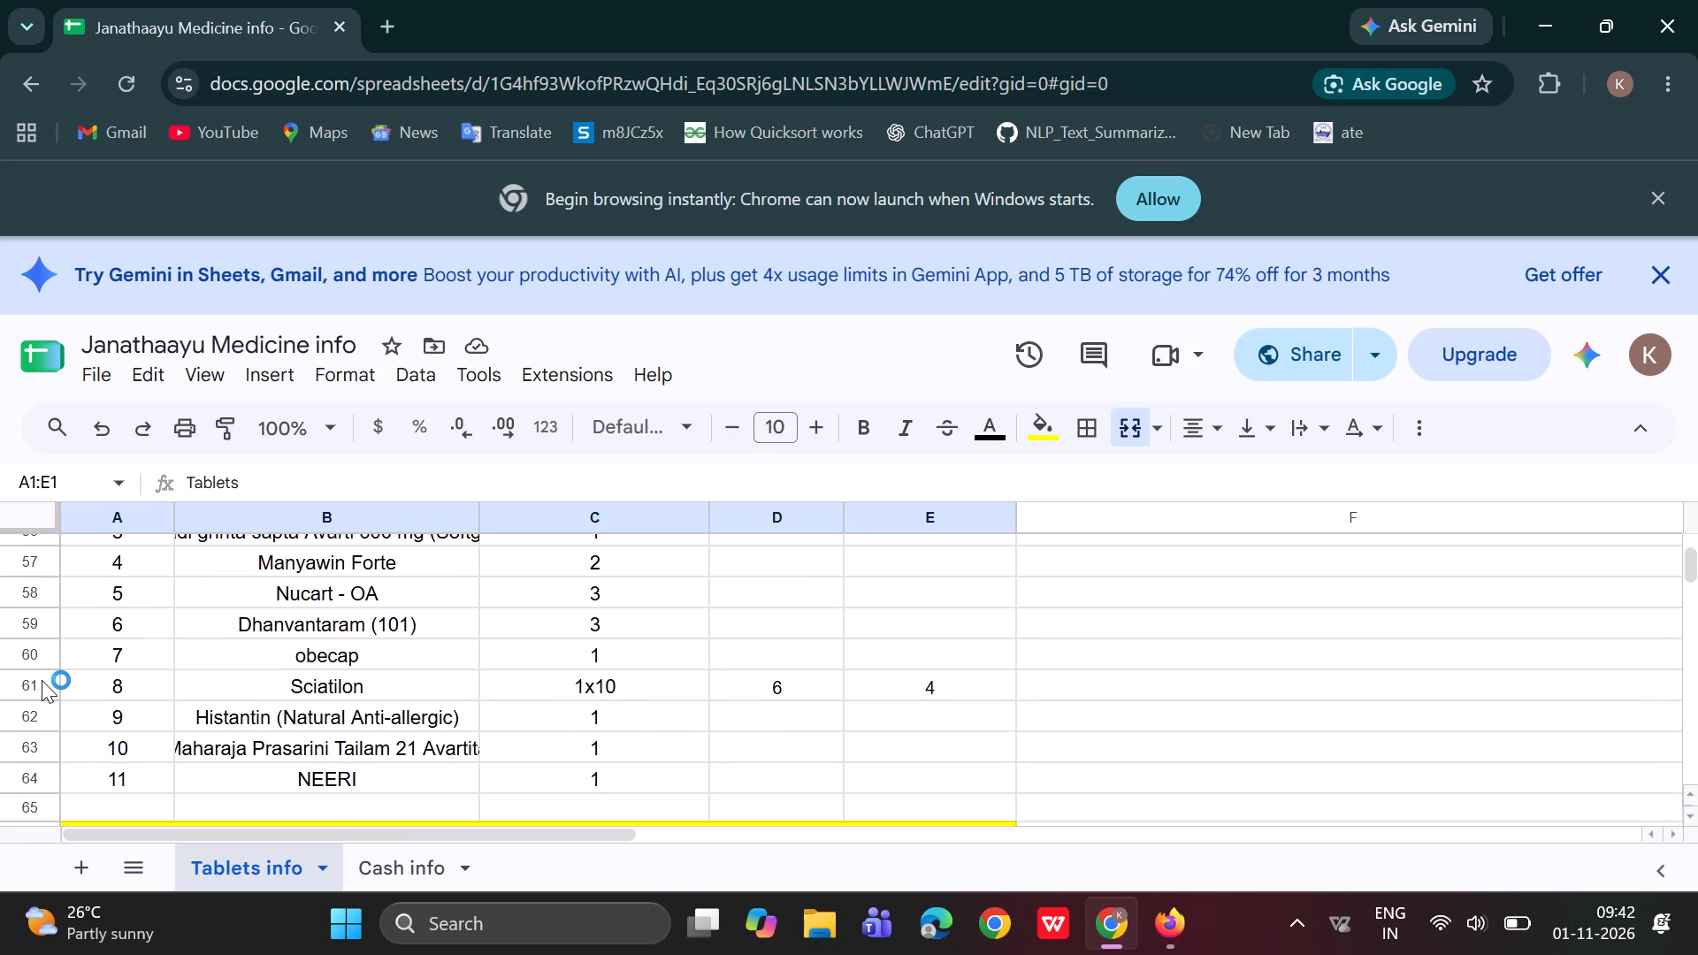
pyautogui.scroll(-3, 42, 680)
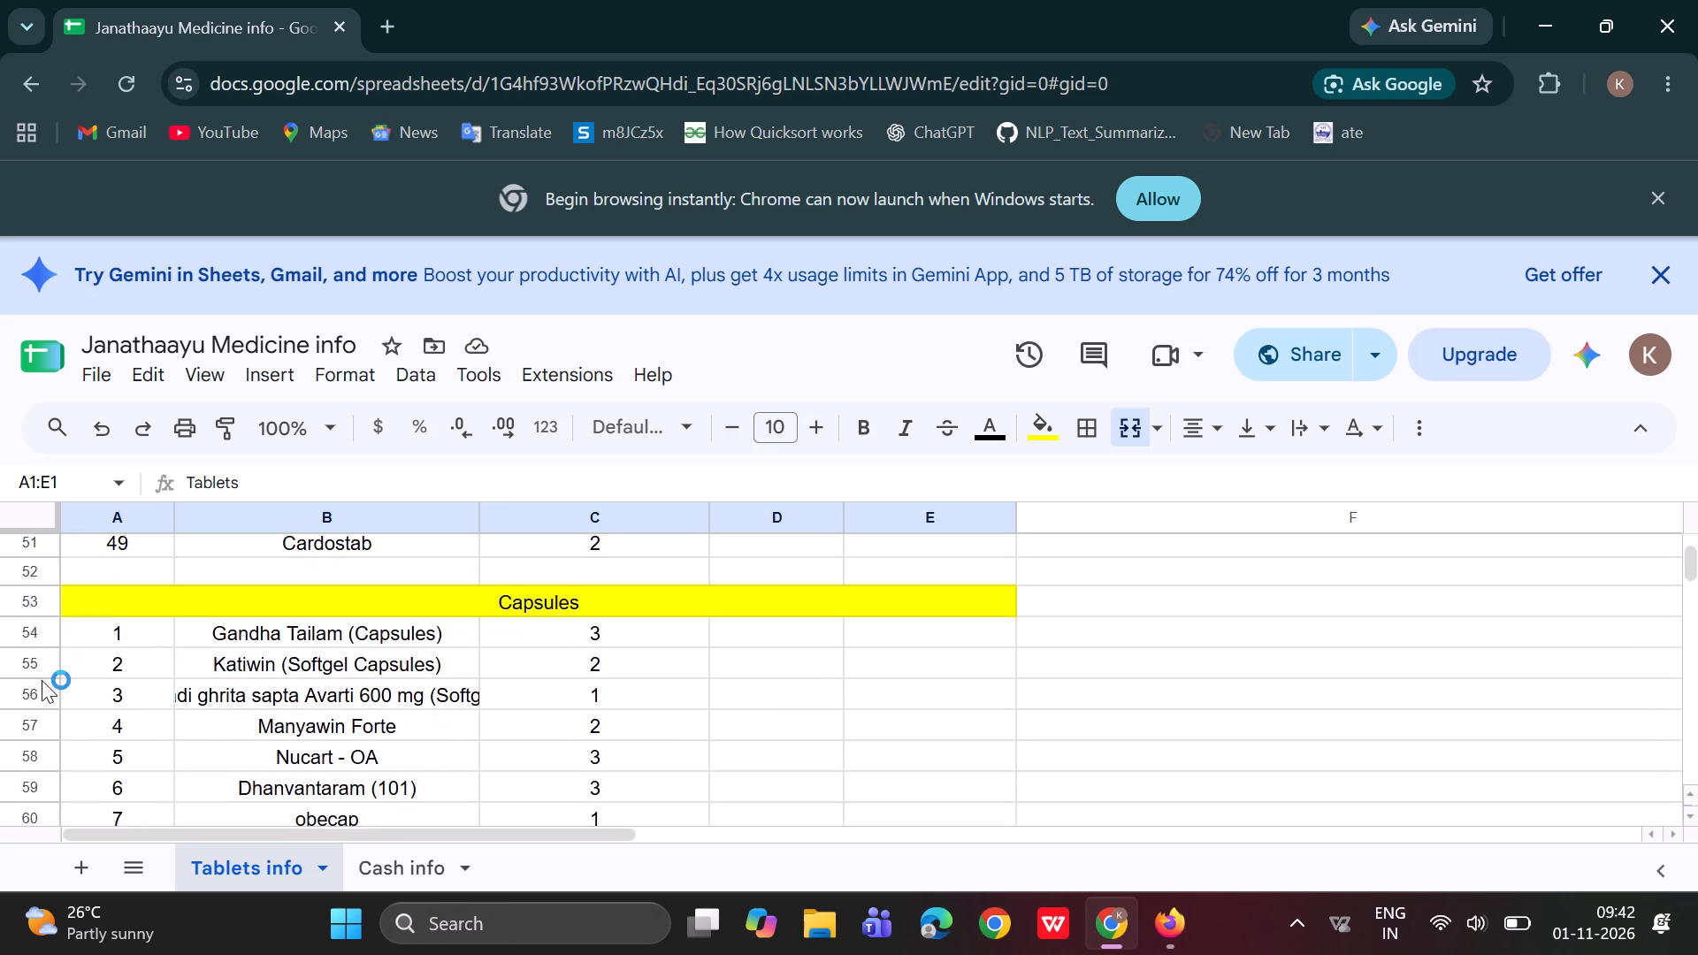
pyautogui.scroll(-5, 42, 680)
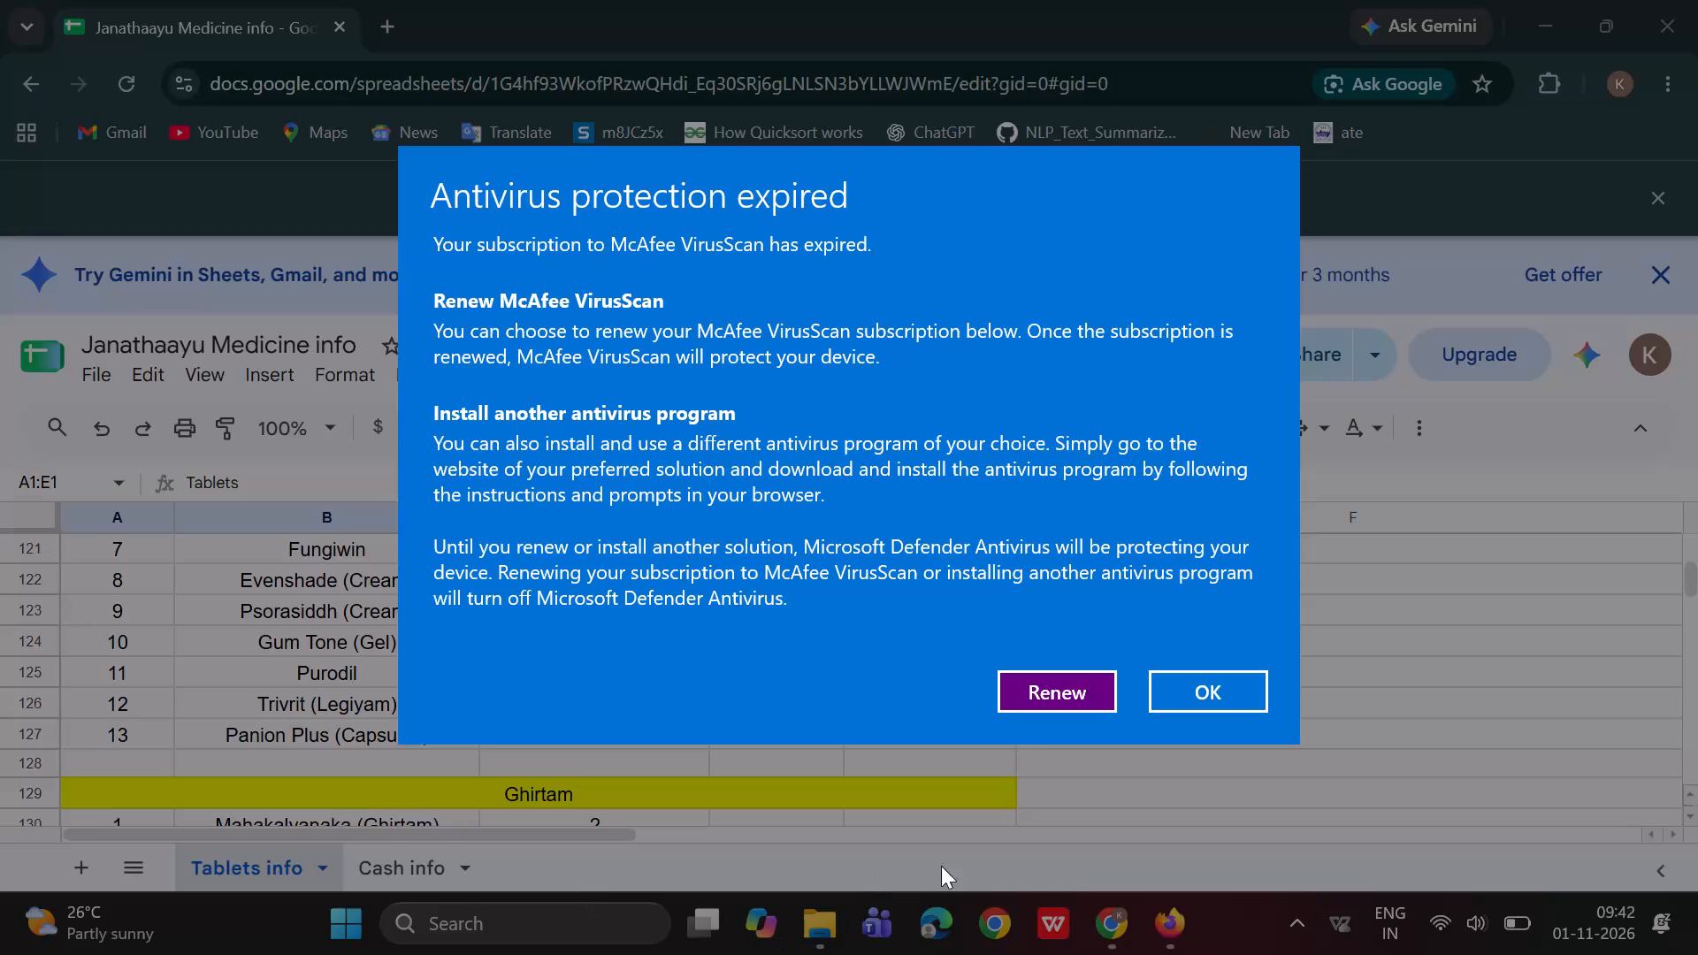
# Dismiss the expired antivirus subscription notice without renewing.
pyautogui.click(1197, 676)
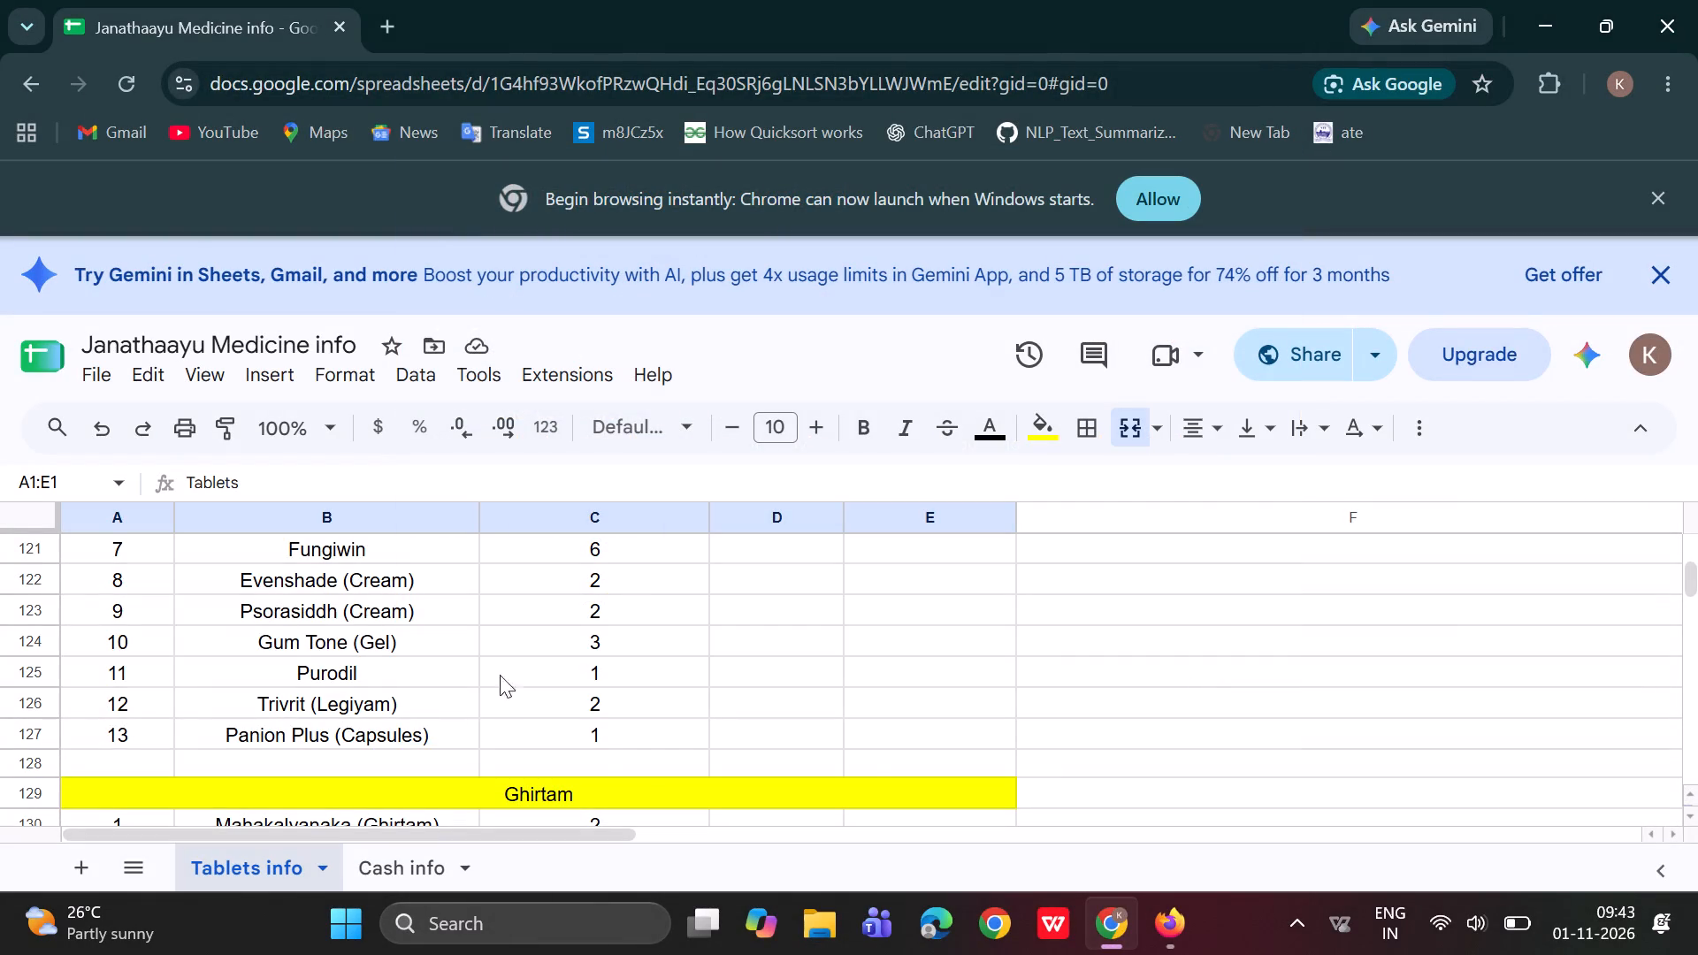
# Review the inventory sections, including Ointments, Ghirtam and Choornam, down to the end of the medicine list.
pyautogui.click(591, 752)
pyautogui.click(594, 765)
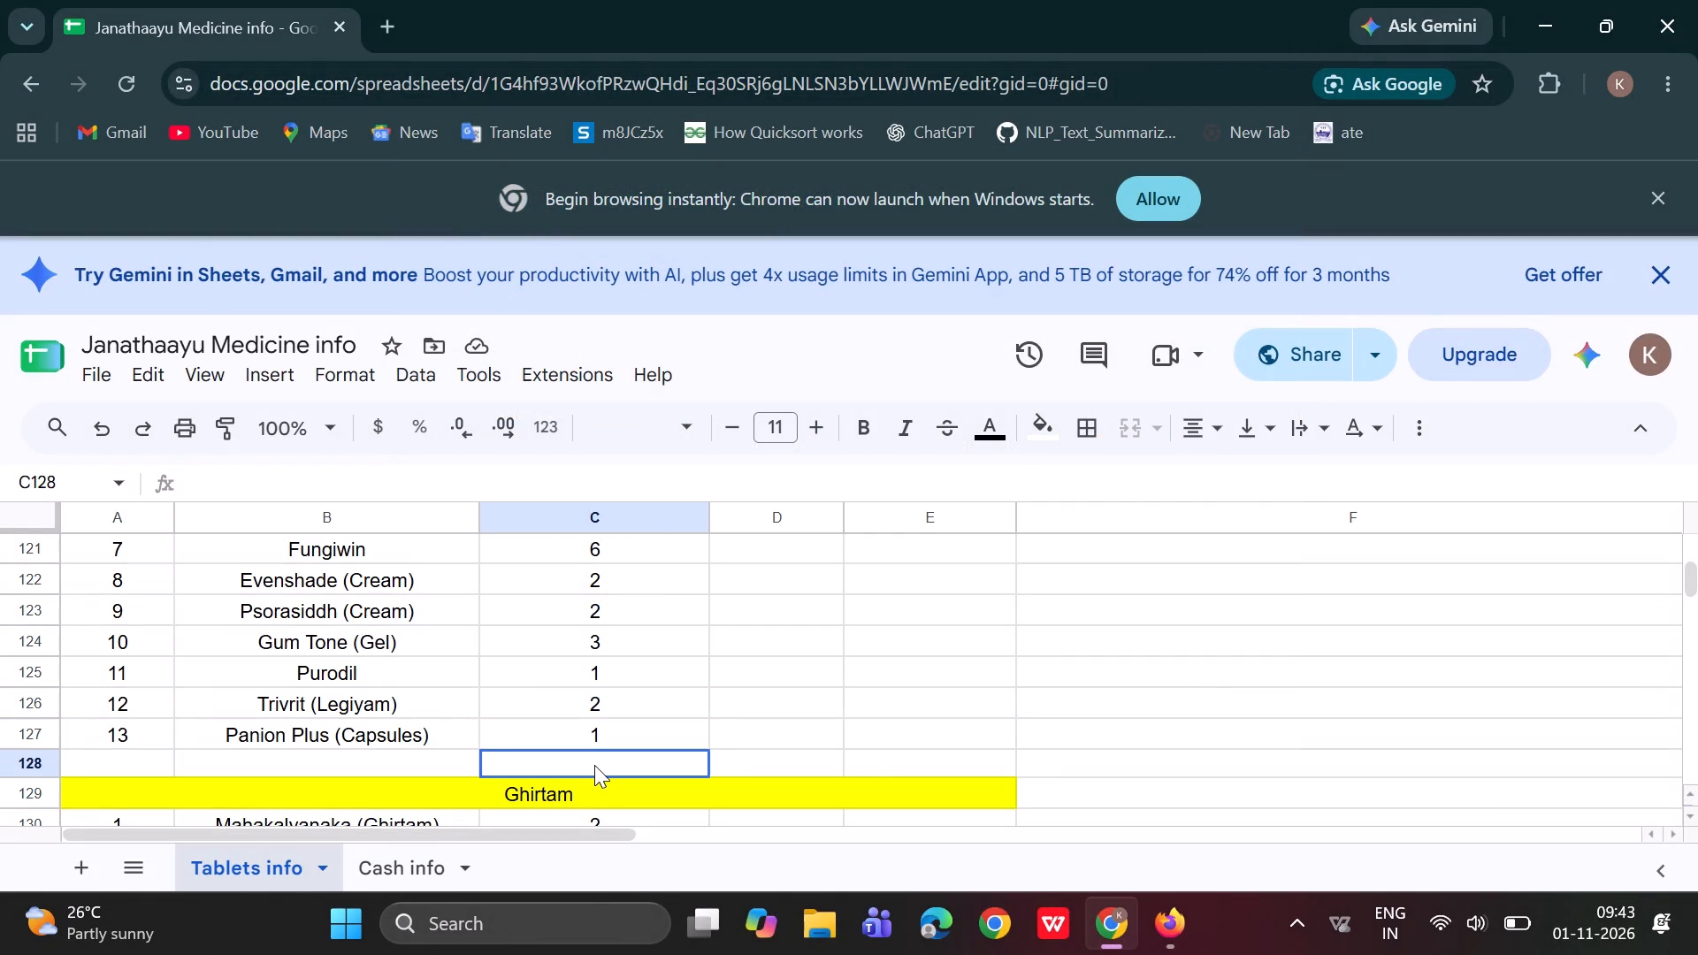
pyautogui.scroll(4, 594, 765)
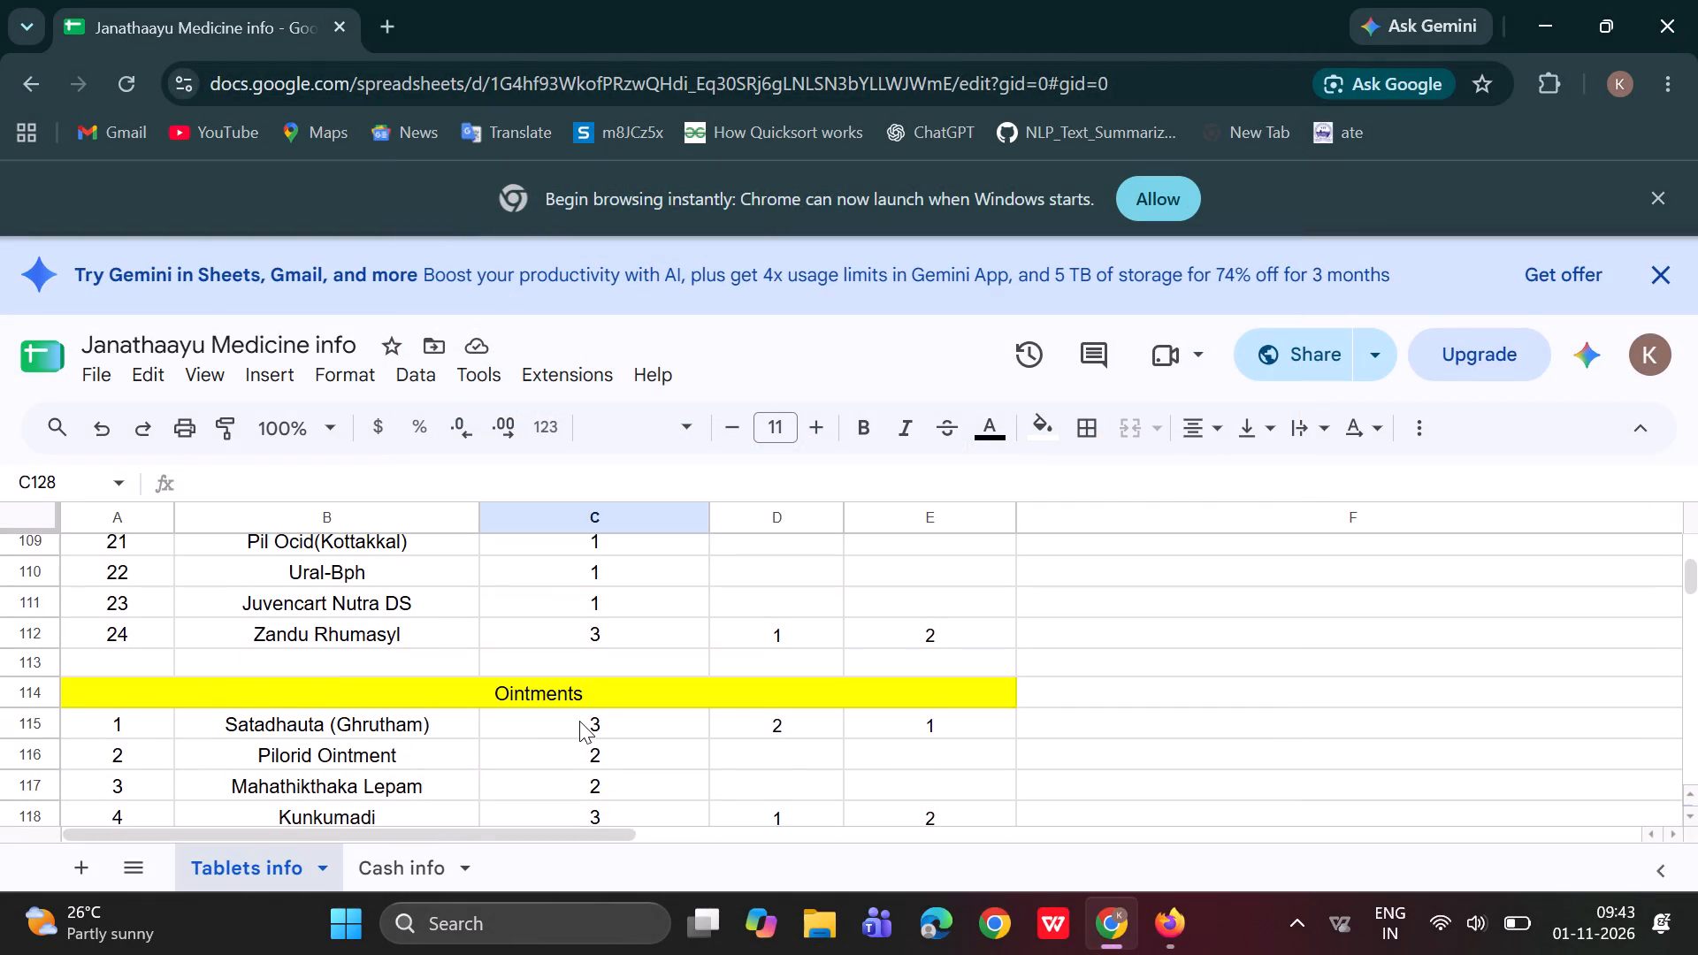
pyautogui.scroll(-3, 579, 721)
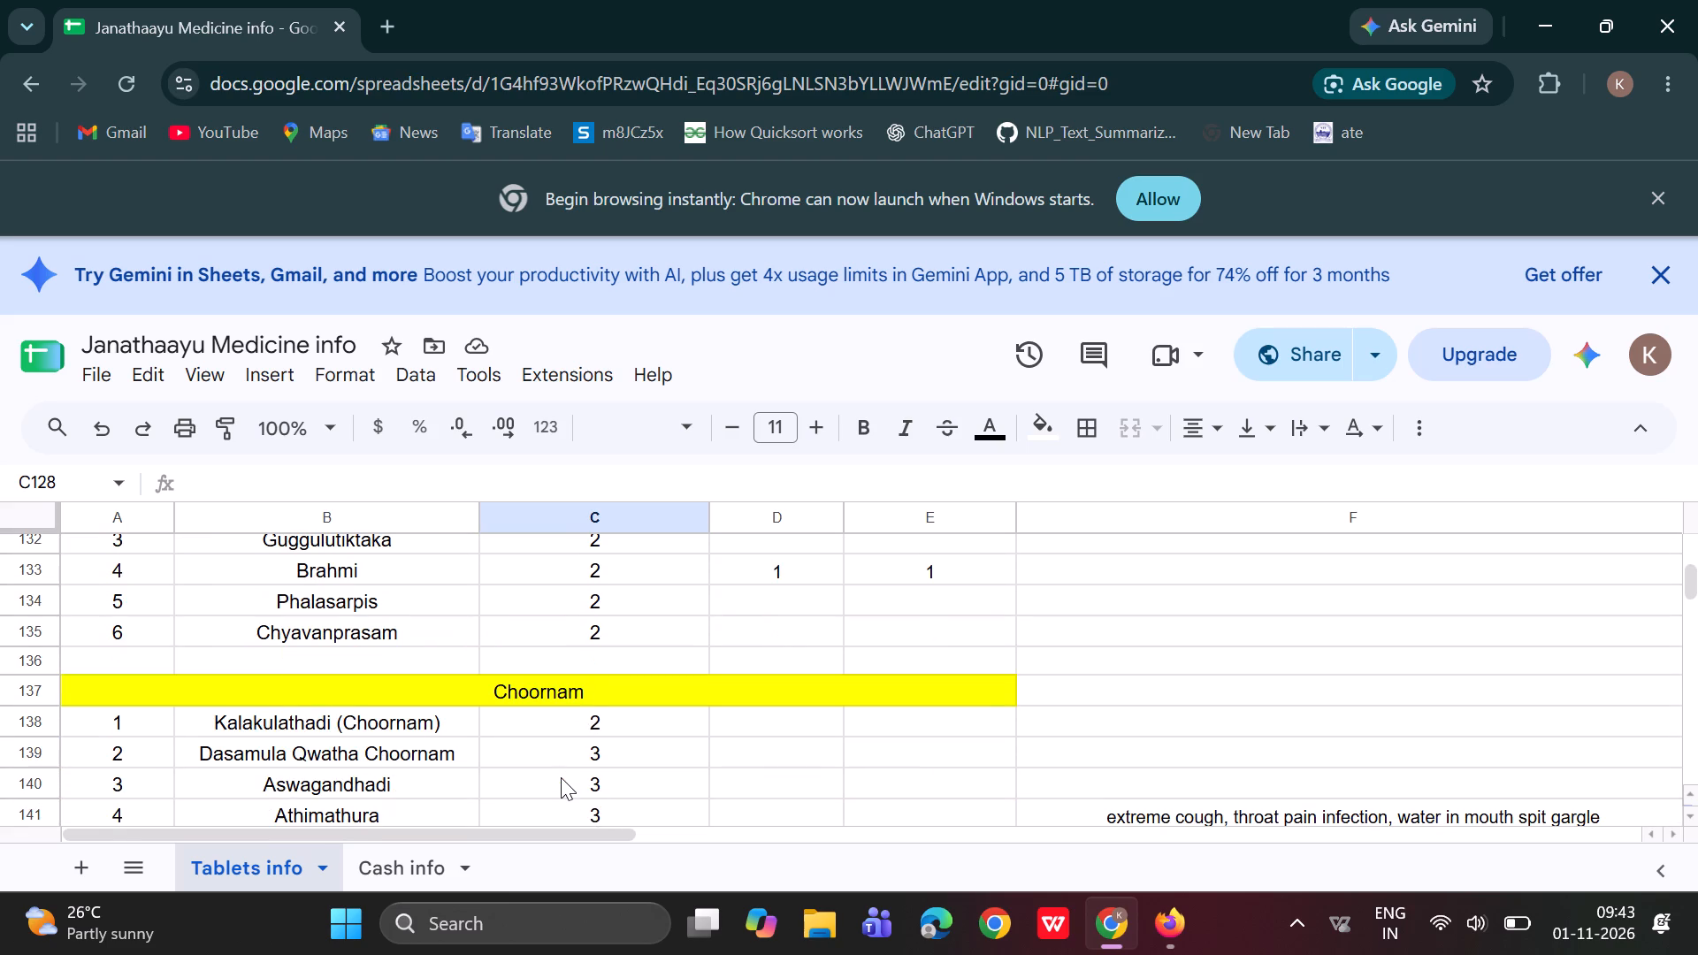
pyautogui.scroll(11, 561, 777)
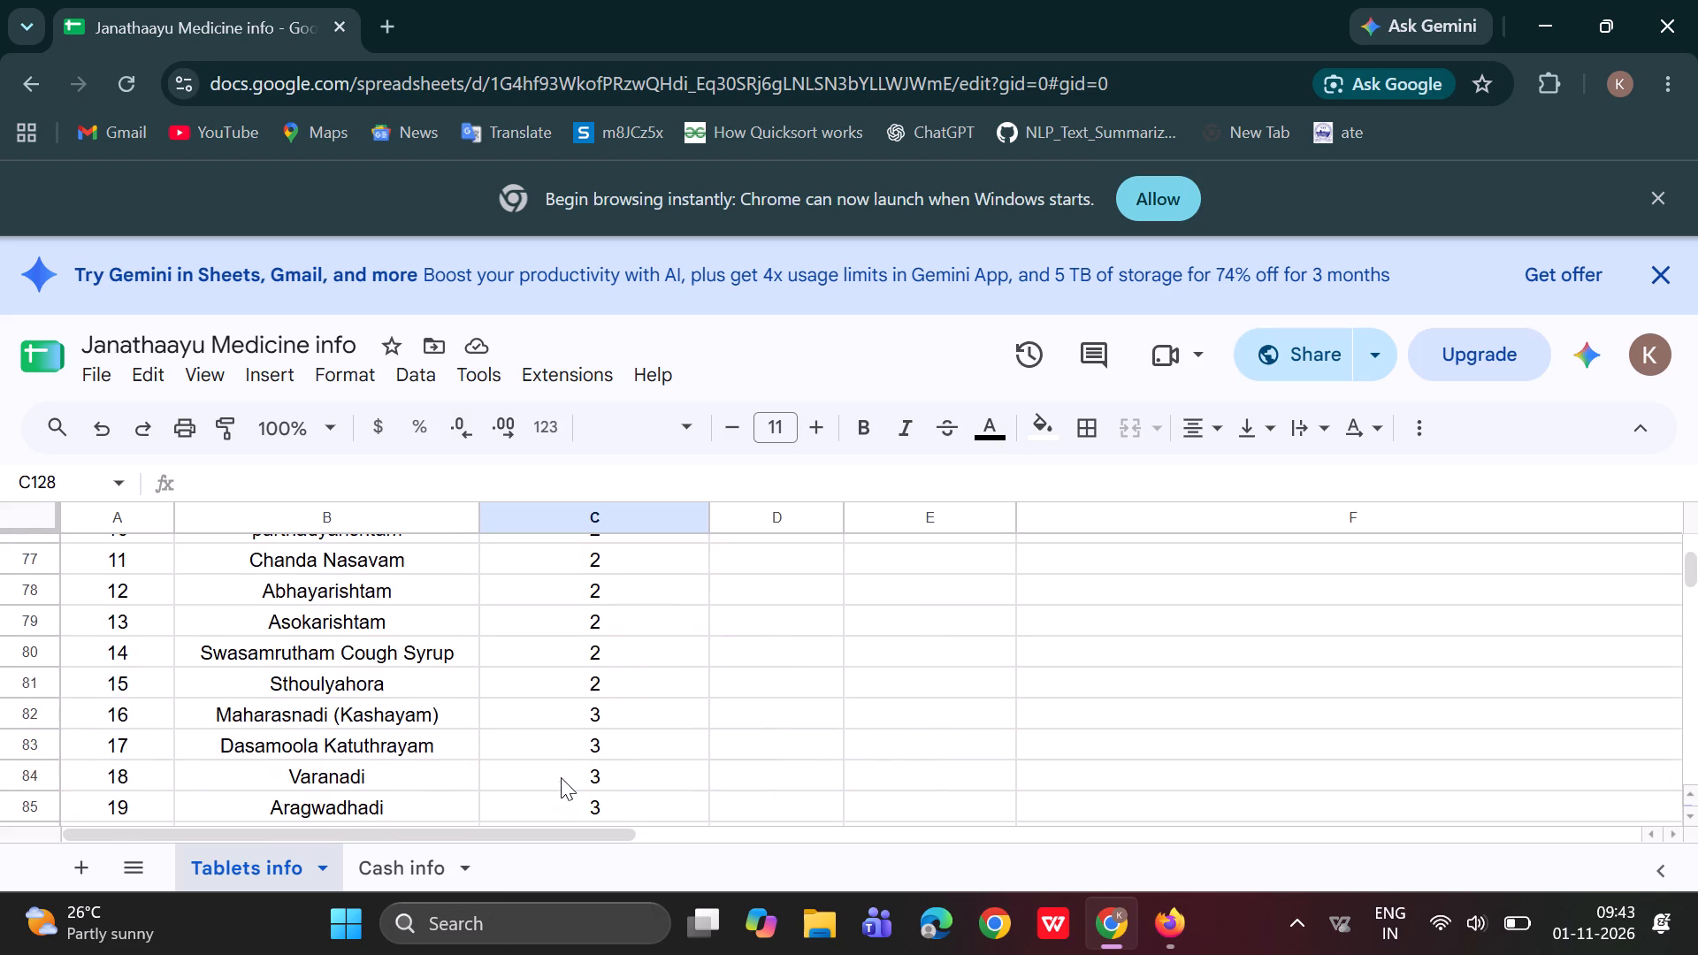
pyautogui.scroll(-6, 561, 777)
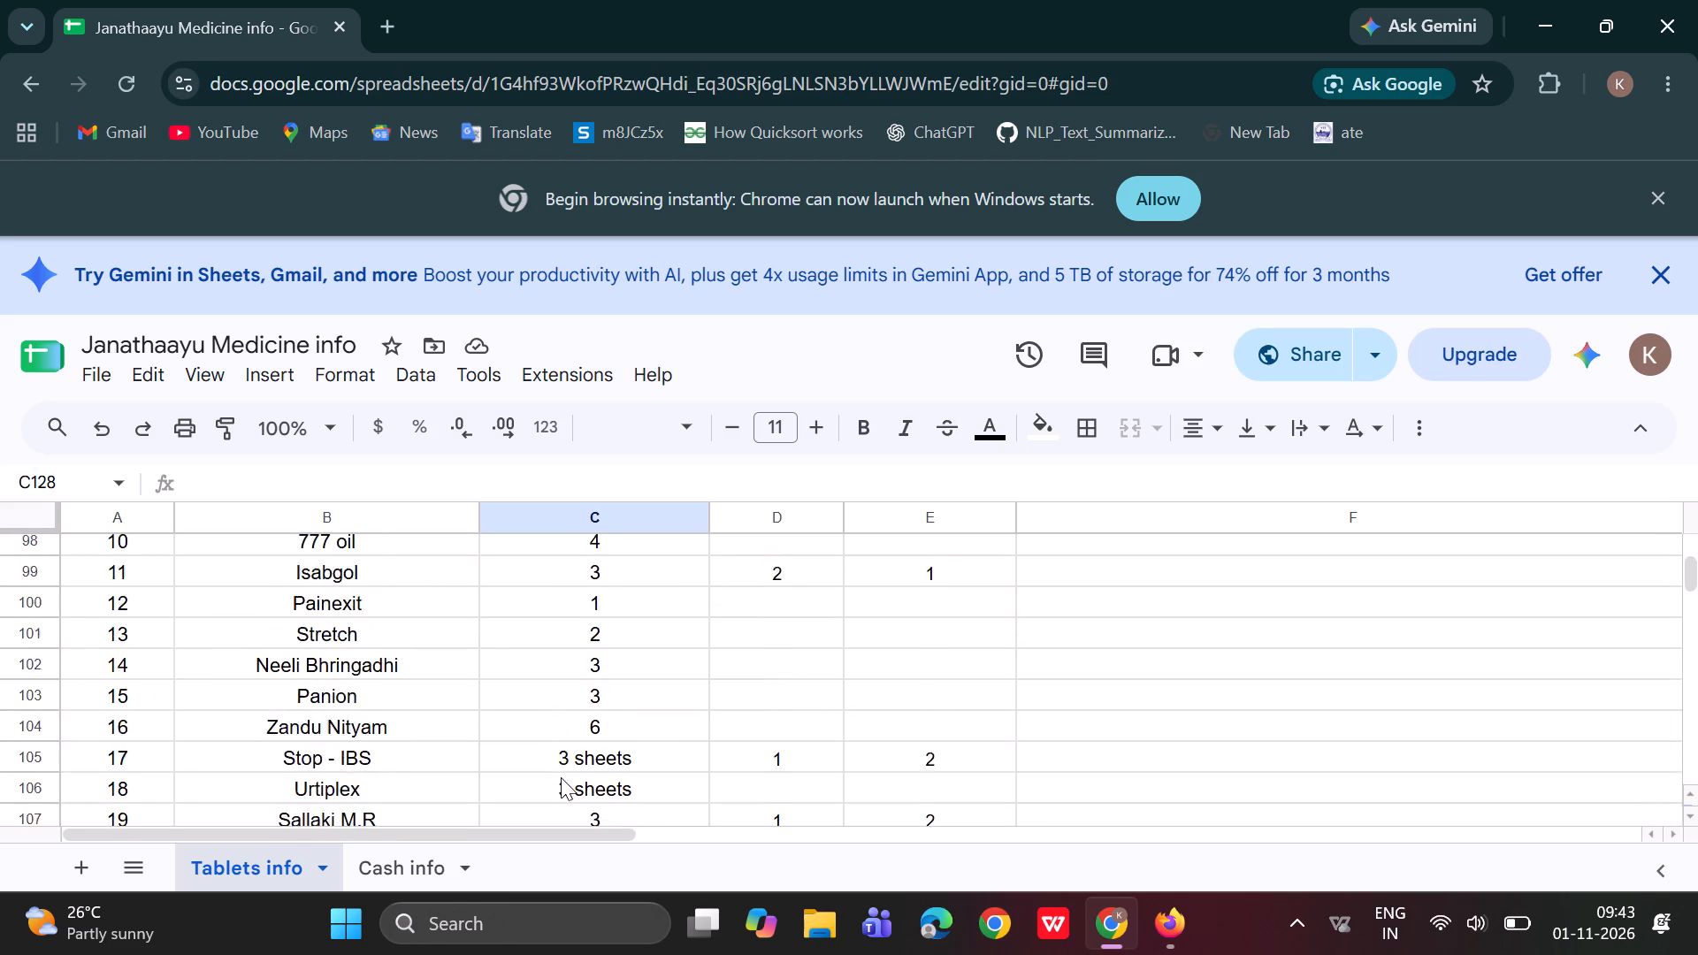
pyautogui.scroll(-4, 561, 777)
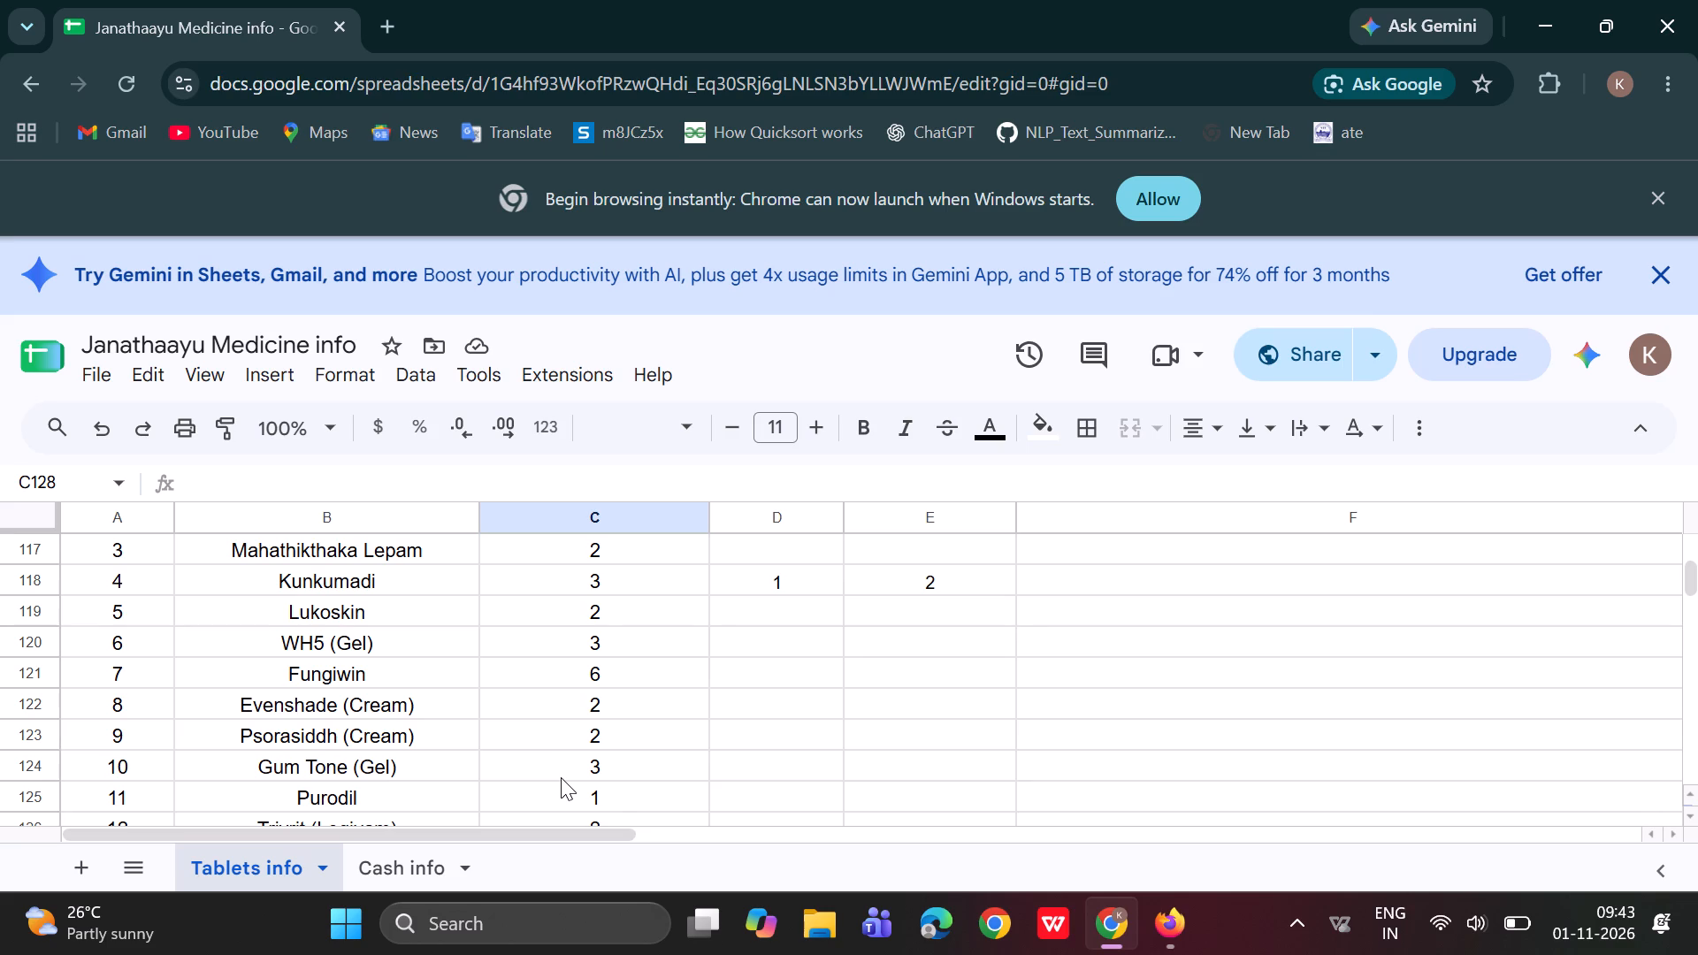
pyautogui.scroll(-8, 561, 777)
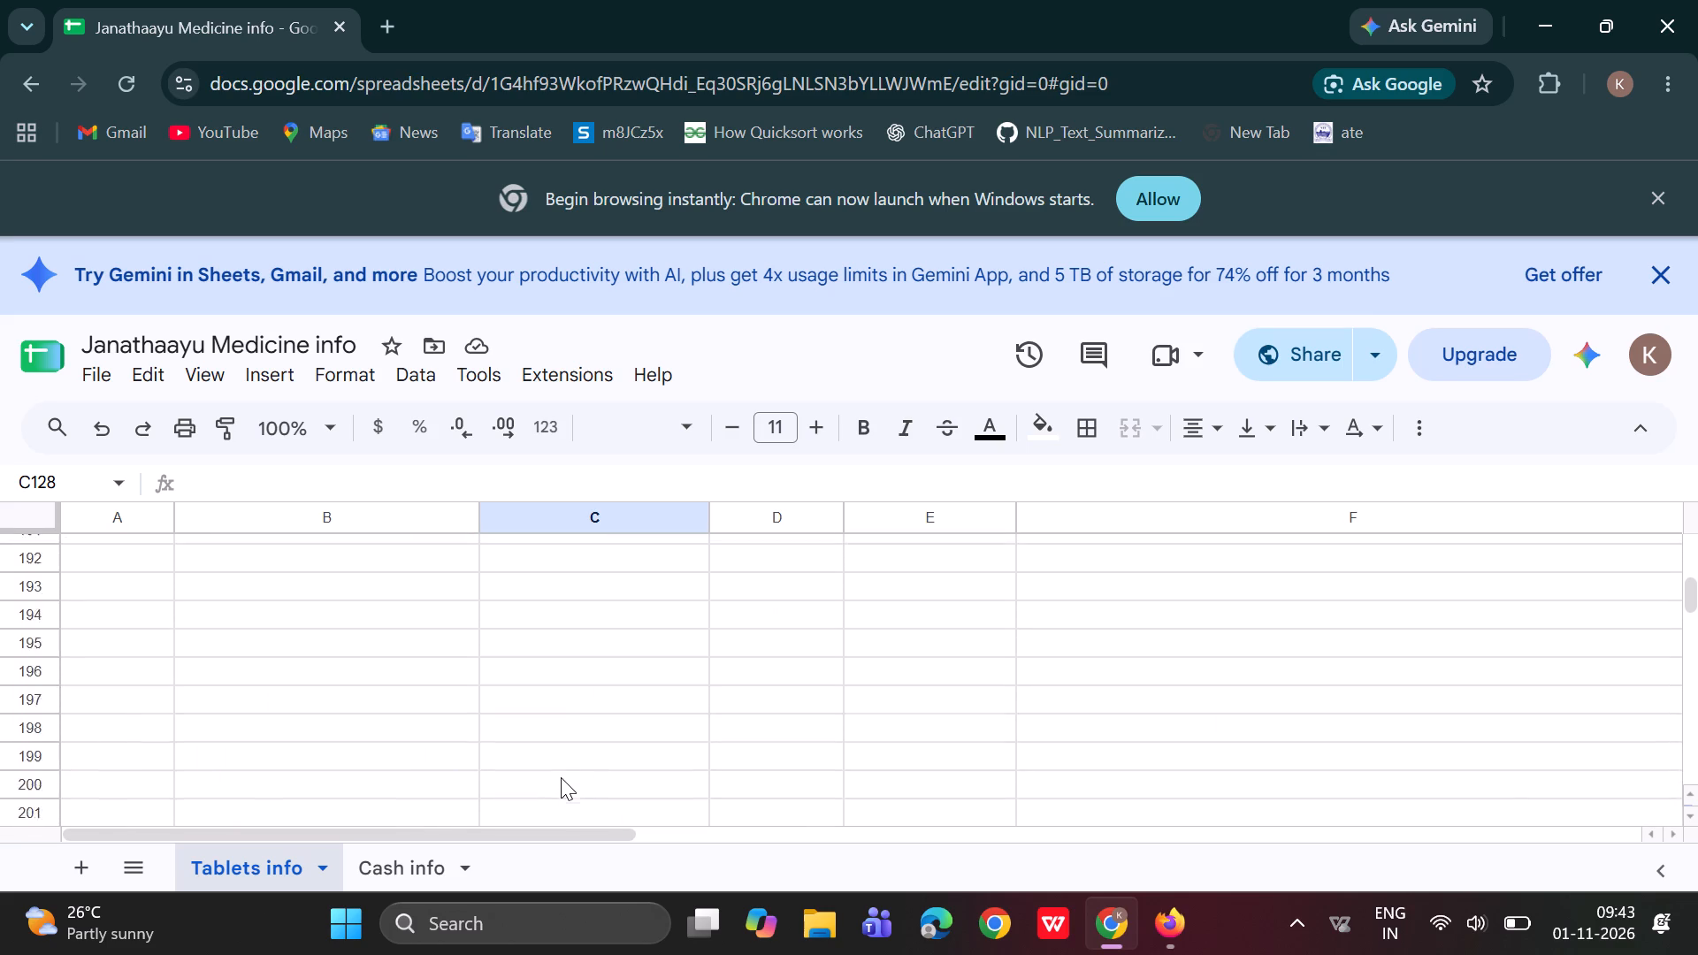
# Merge cells A154:D154 horizontally, leaving one blank row beneath the last medicine entry.
pyautogui.scroll(11, 561, 777)
pyautogui.scroll(-5, 561, 777)
pyautogui.scroll(1, 561, 777)
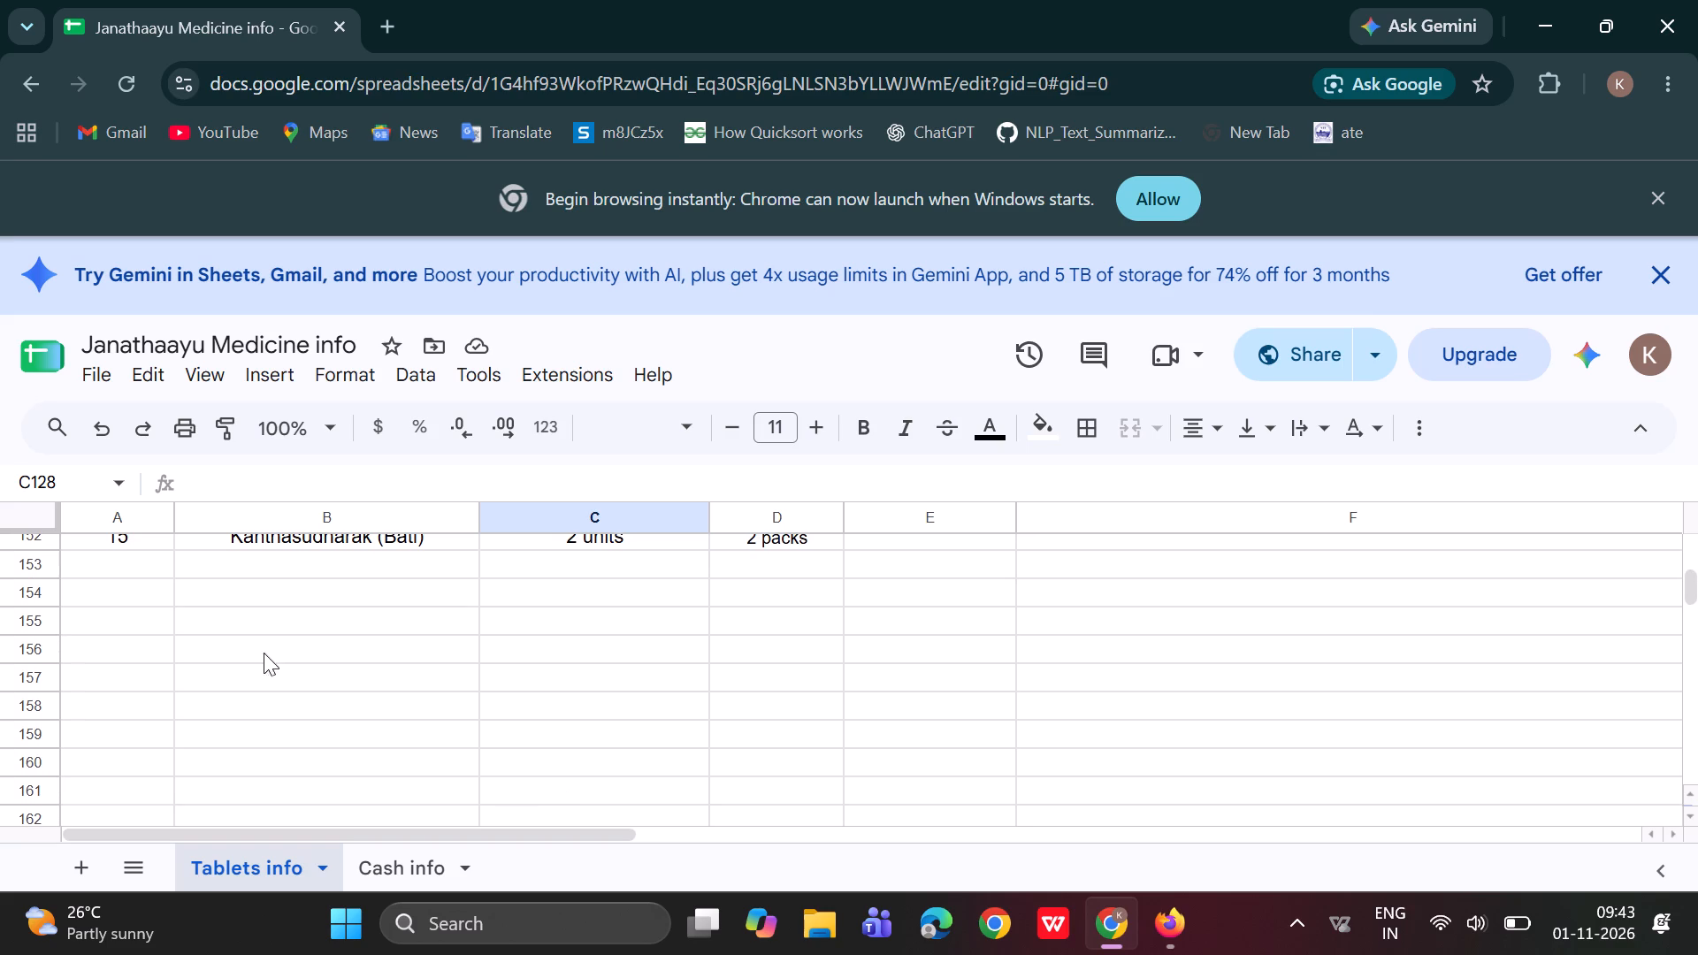
pyautogui.click(51, 595)
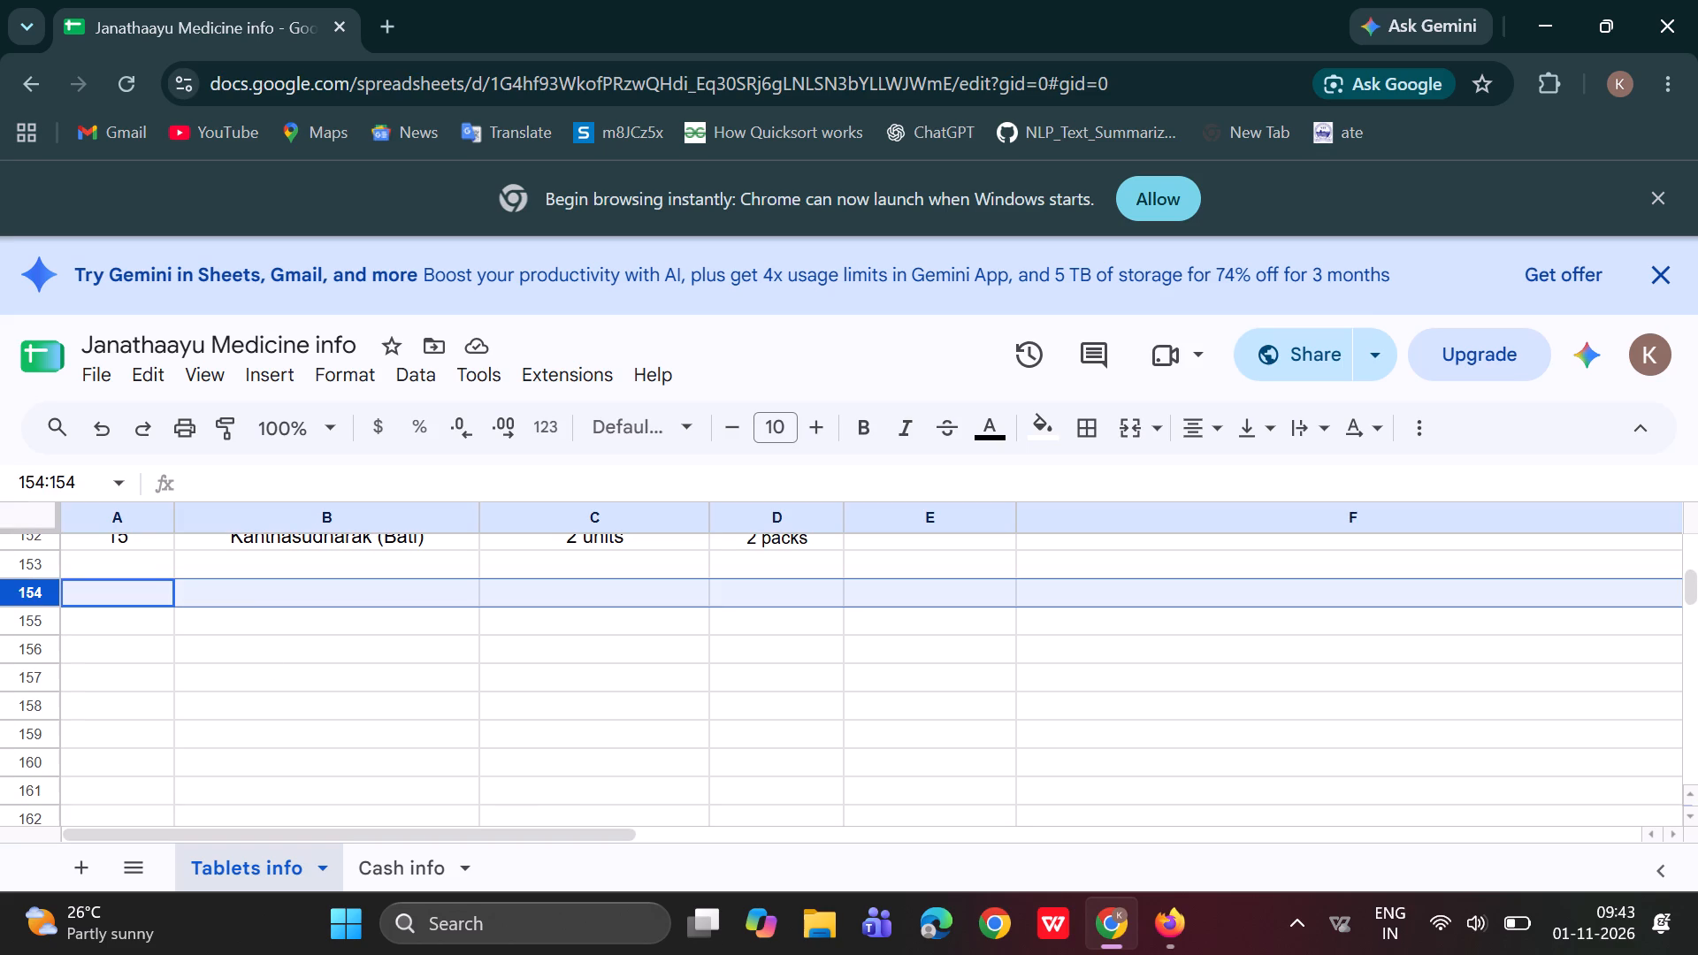
pyautogui.click(276, 626)
pyautogui.moveTo(137, 592); pyautogui.dragTo(776, 594)
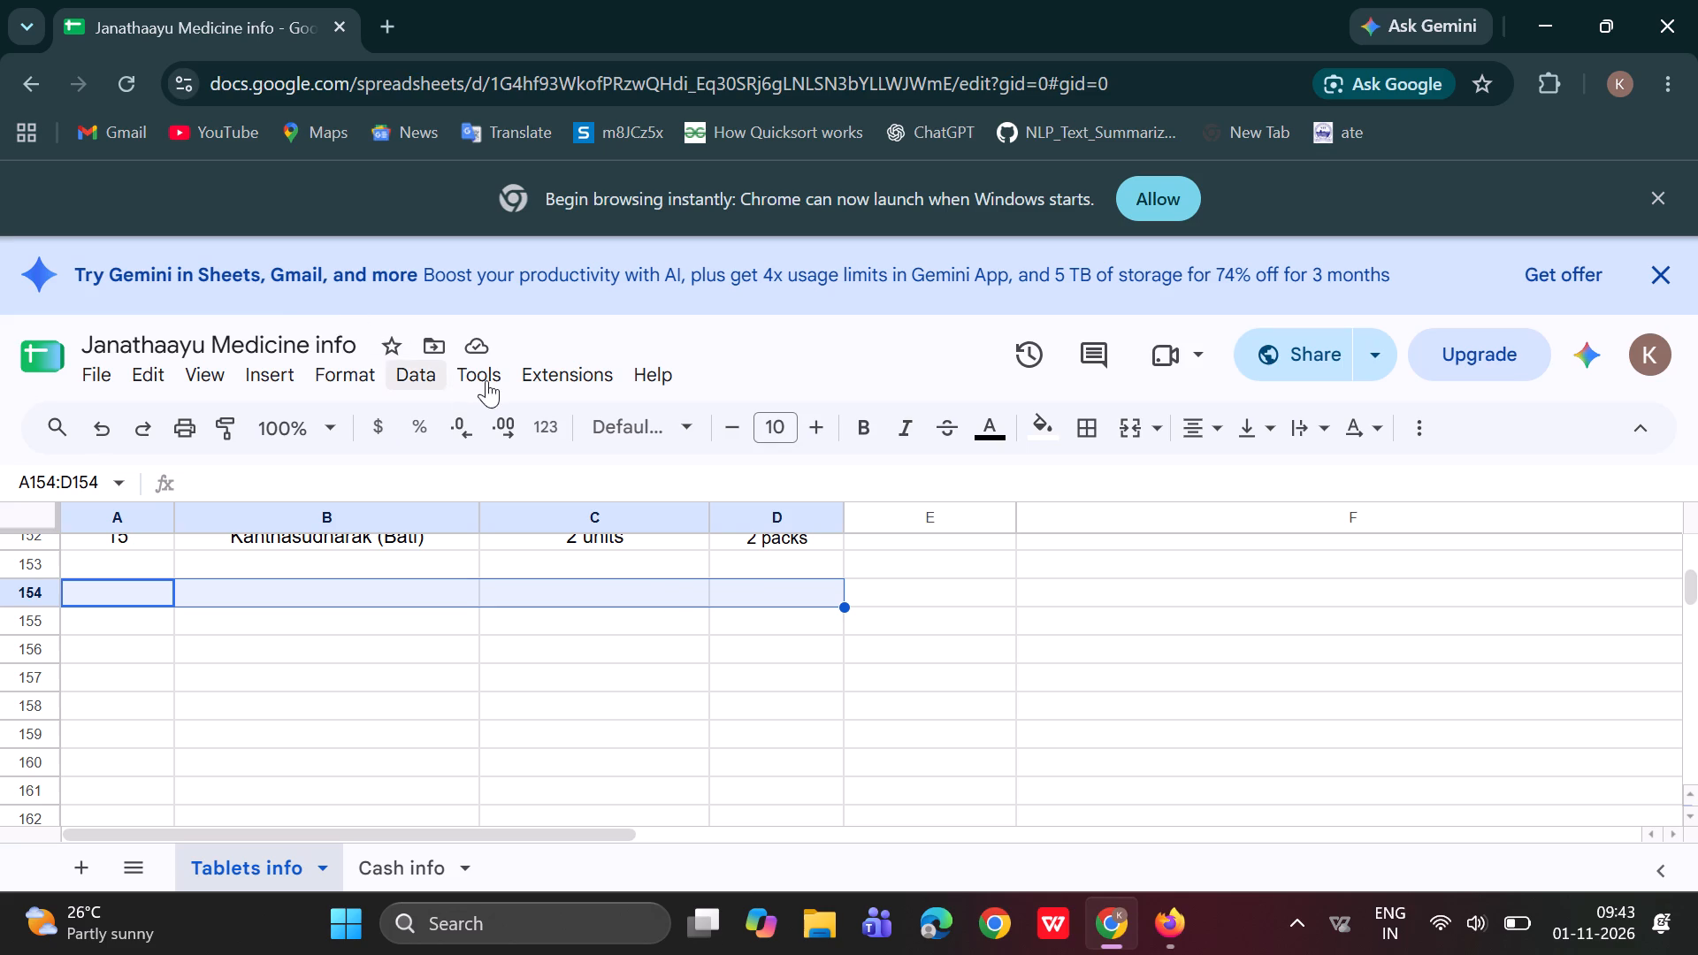
pyautogui.click(338, 383)
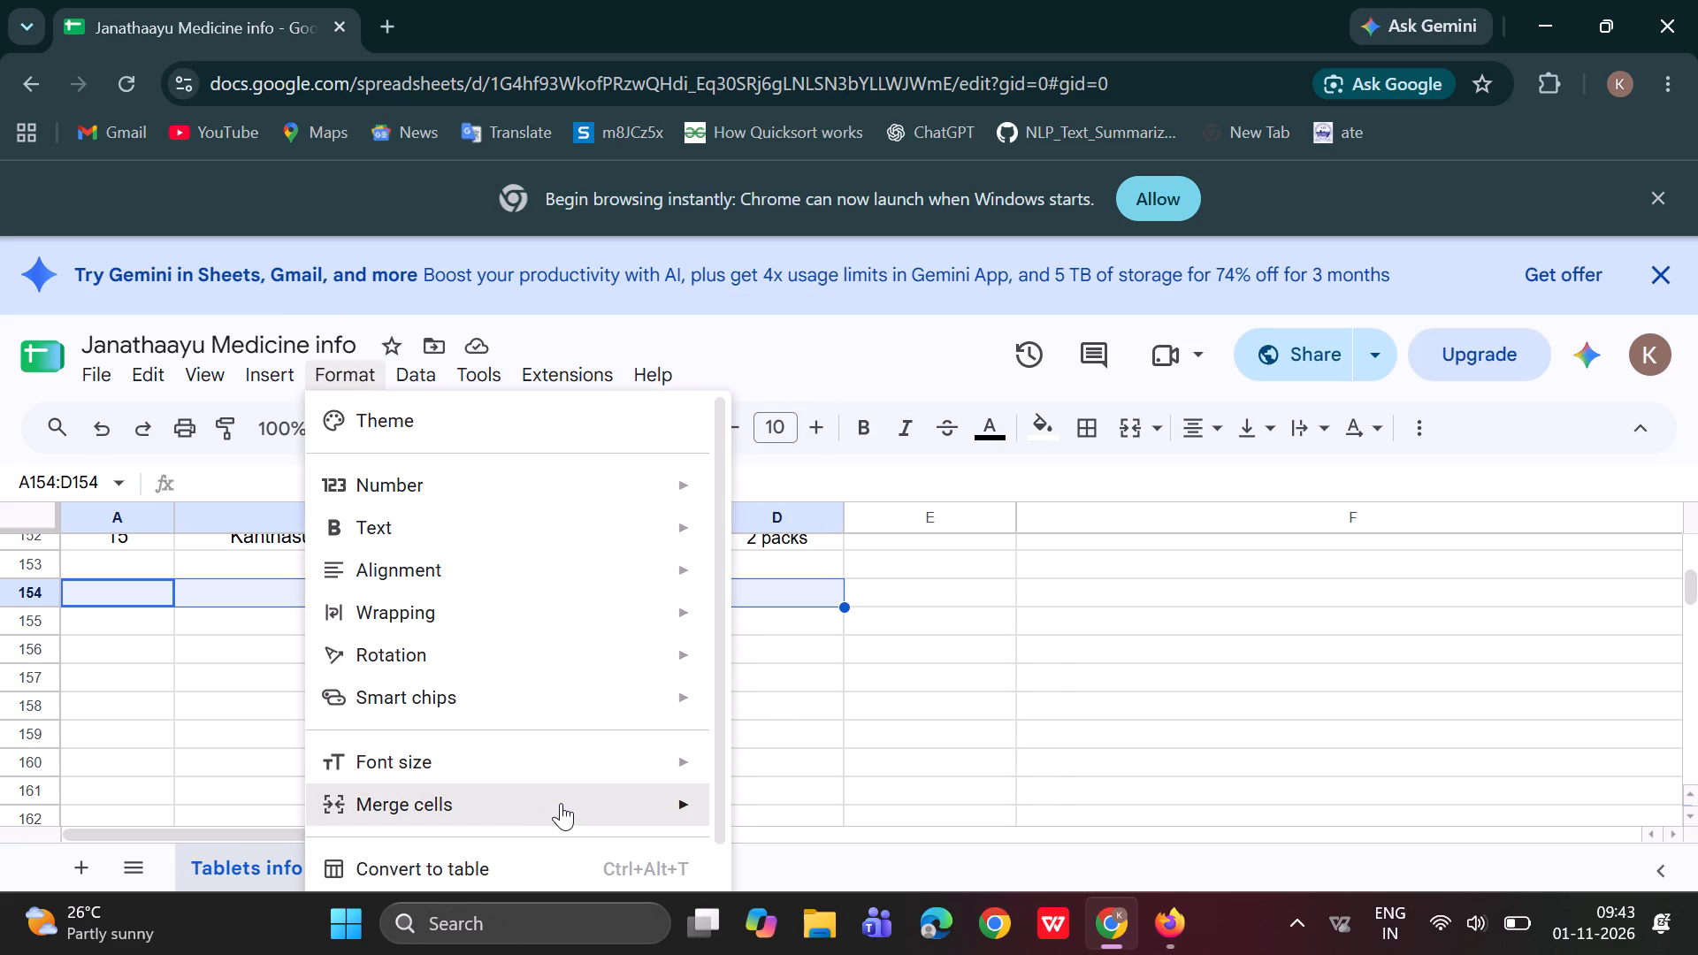
pyautogui.click(785, 758)
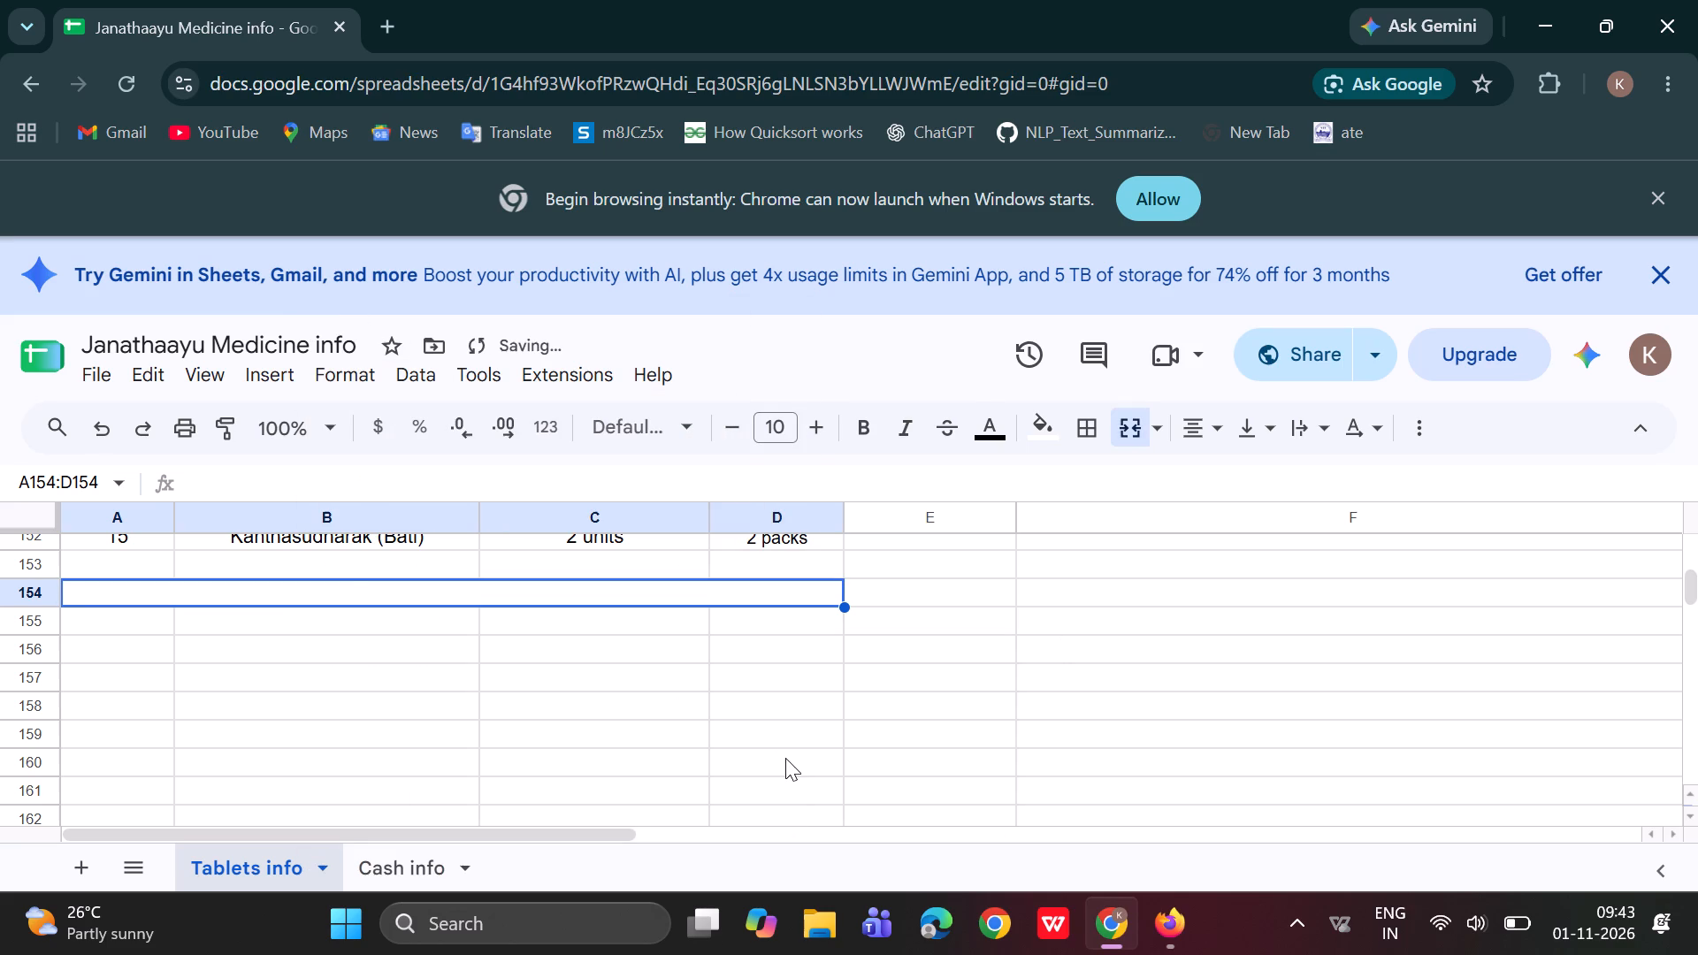
# Enter the section heading New in the merged cell of row 154.
pyautogui.doubleClick(352, 588)
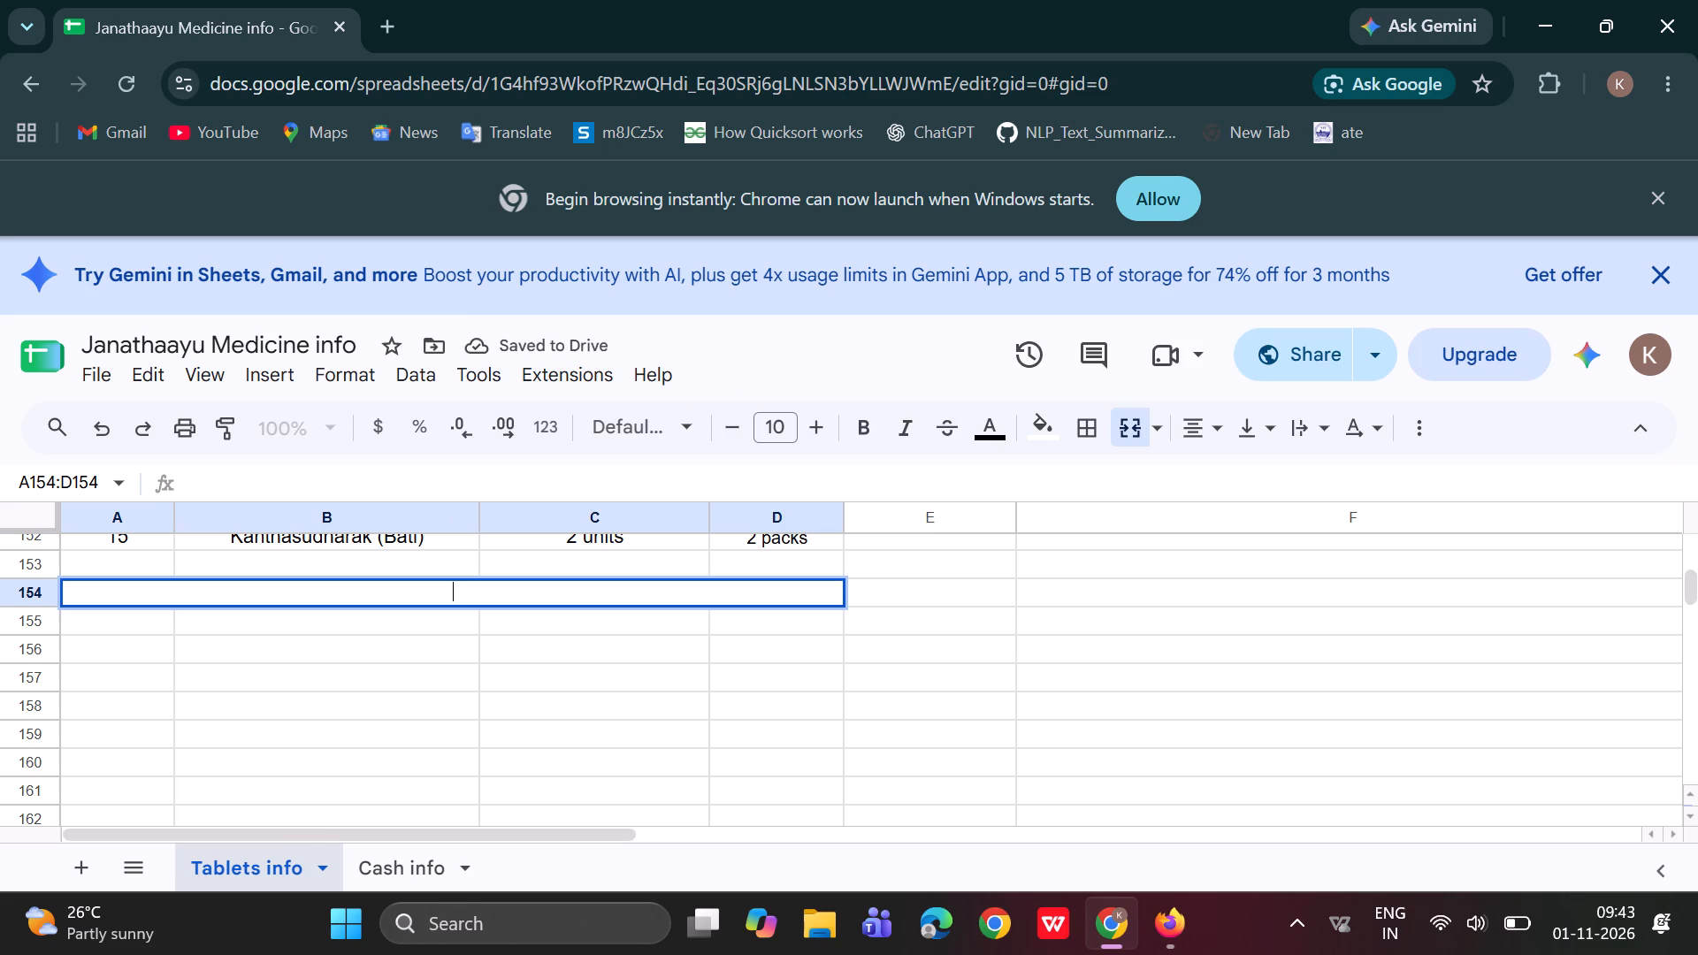
pyautogui.hotkey('shift', 'm')
pyautogui.press('BackSpace')
pyautogui.write('New')
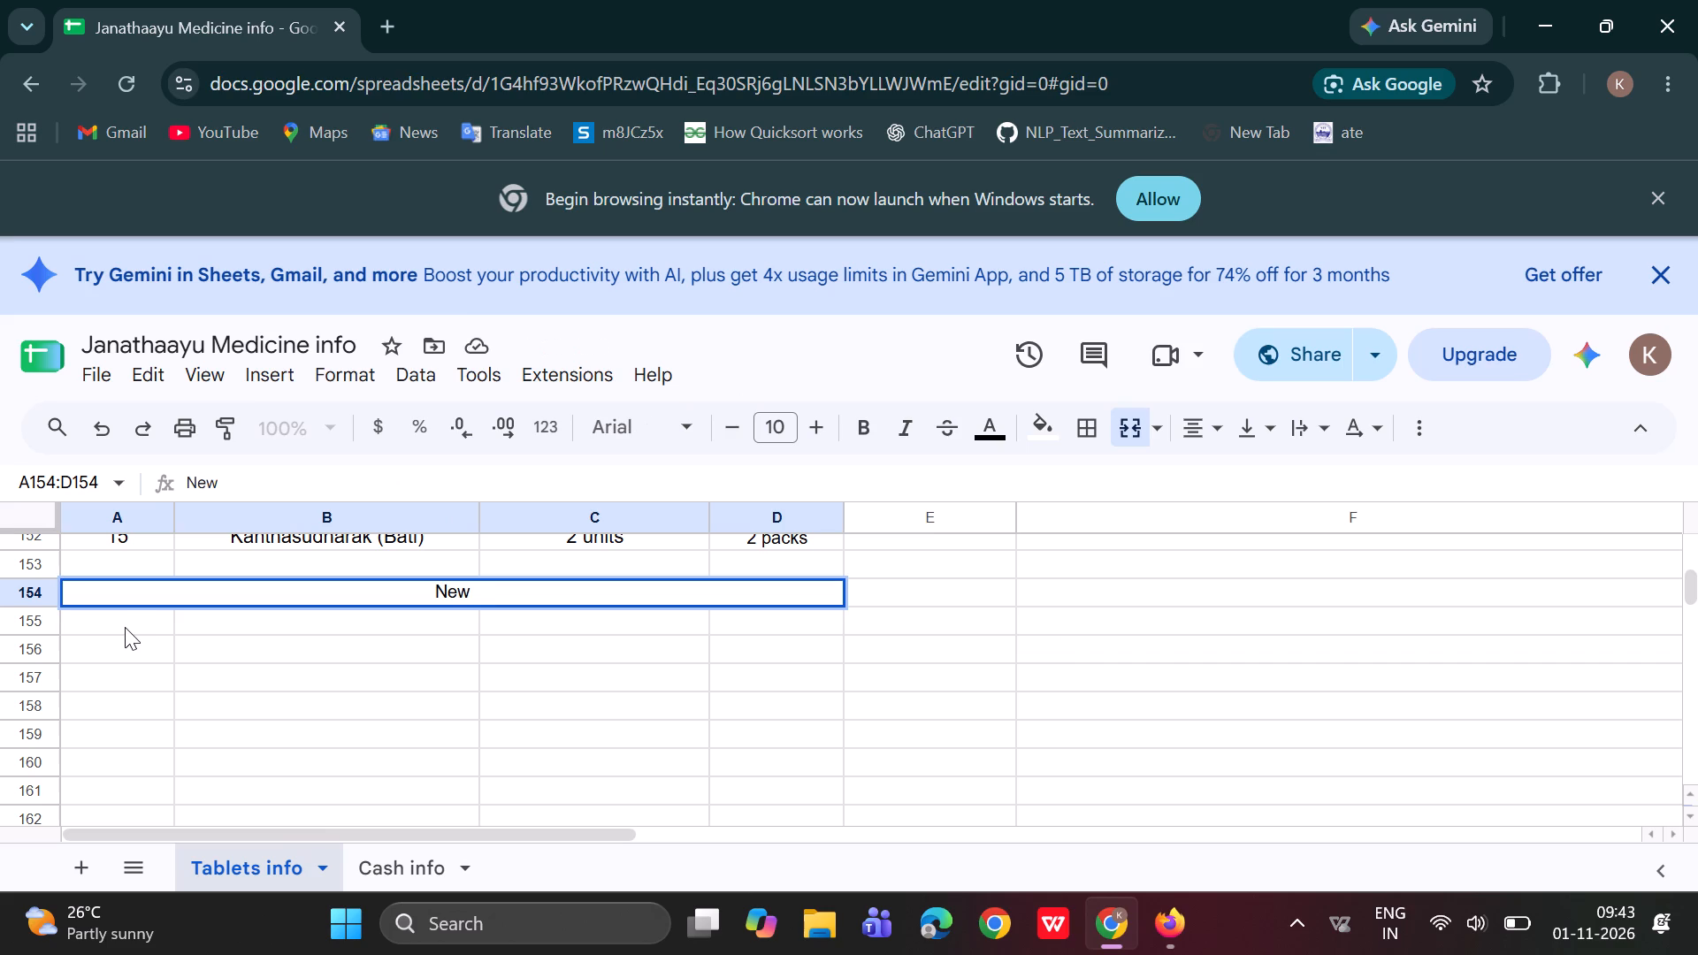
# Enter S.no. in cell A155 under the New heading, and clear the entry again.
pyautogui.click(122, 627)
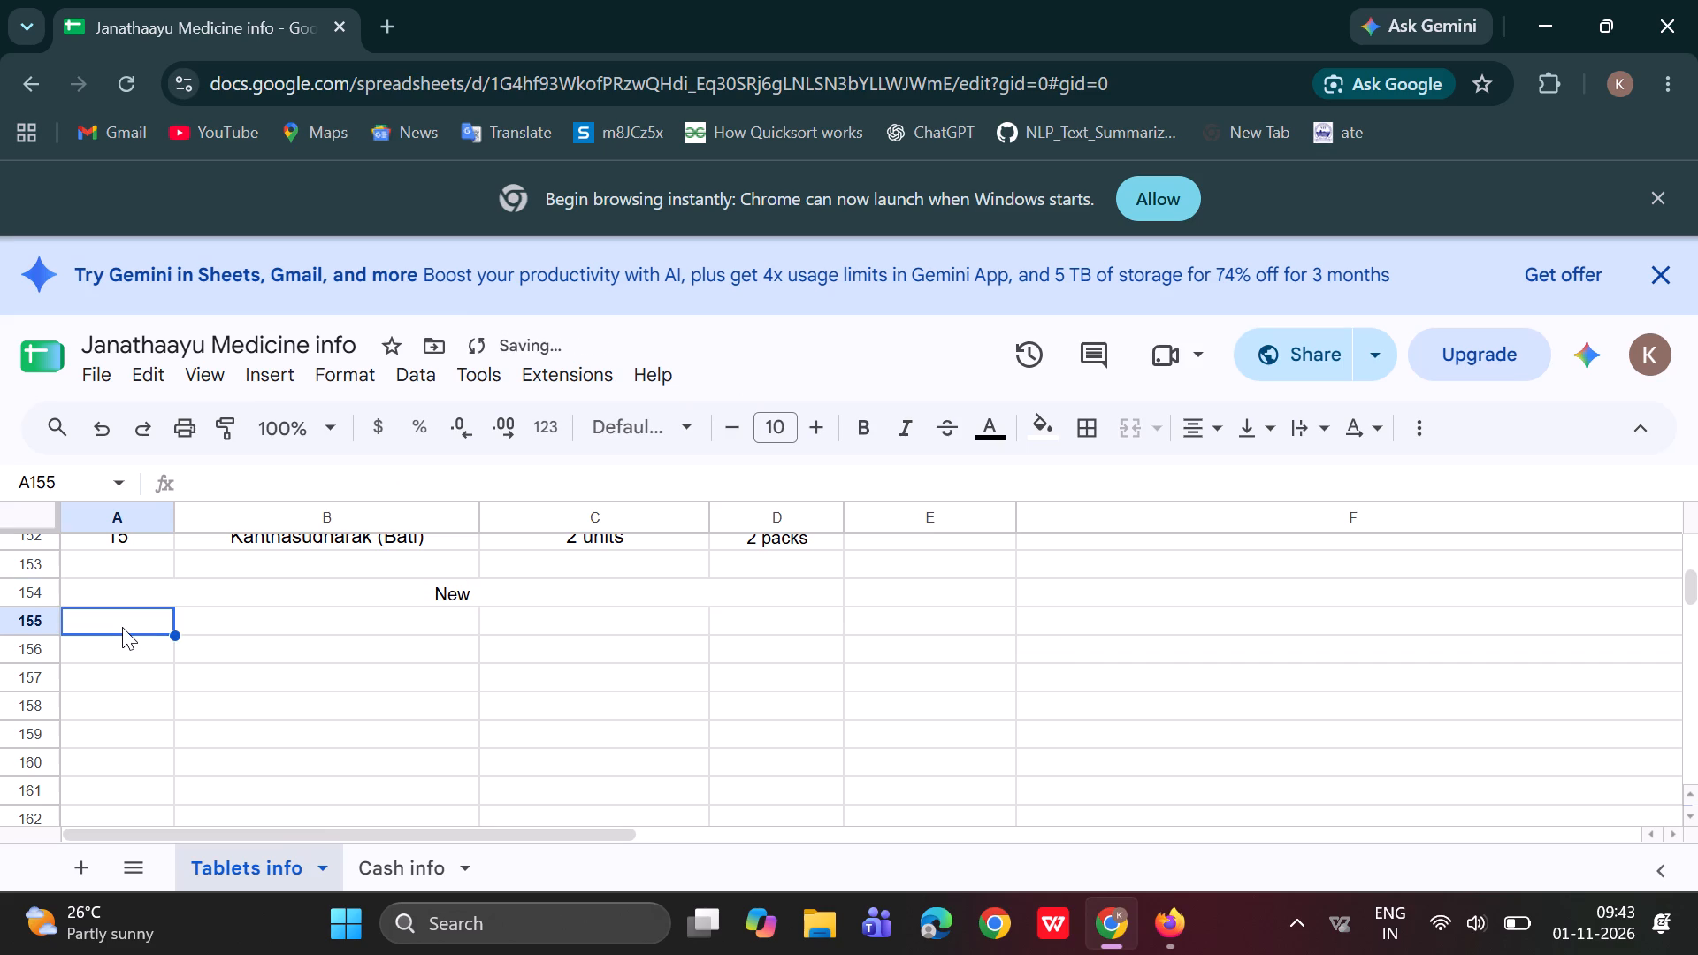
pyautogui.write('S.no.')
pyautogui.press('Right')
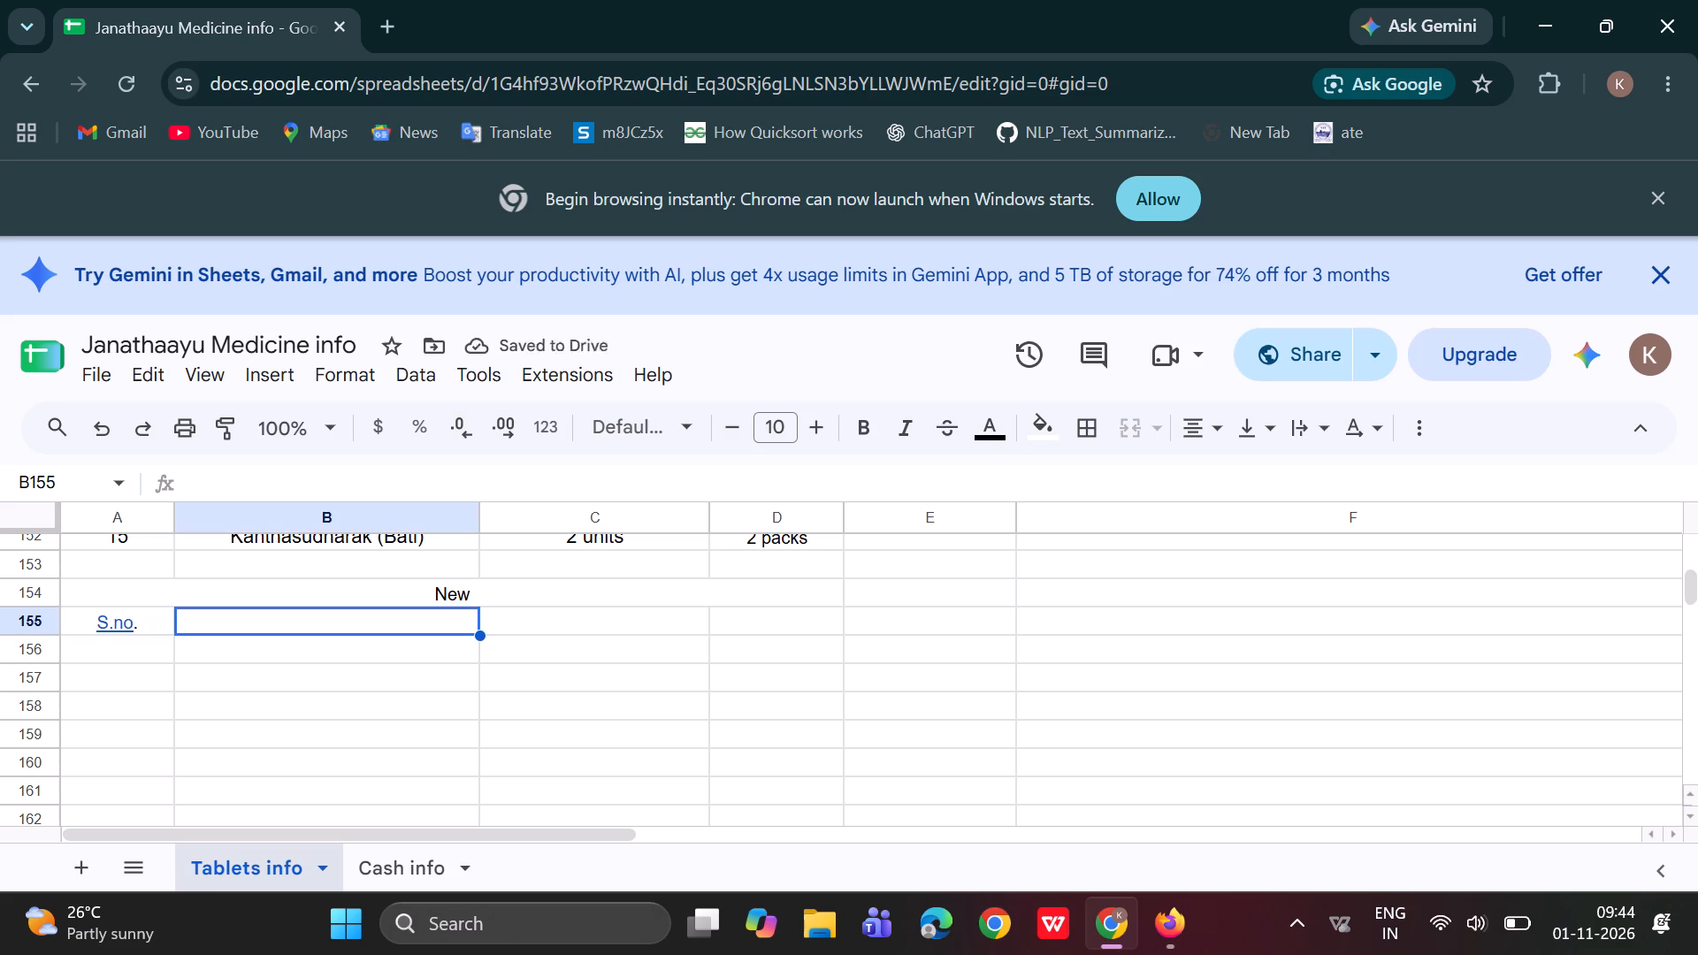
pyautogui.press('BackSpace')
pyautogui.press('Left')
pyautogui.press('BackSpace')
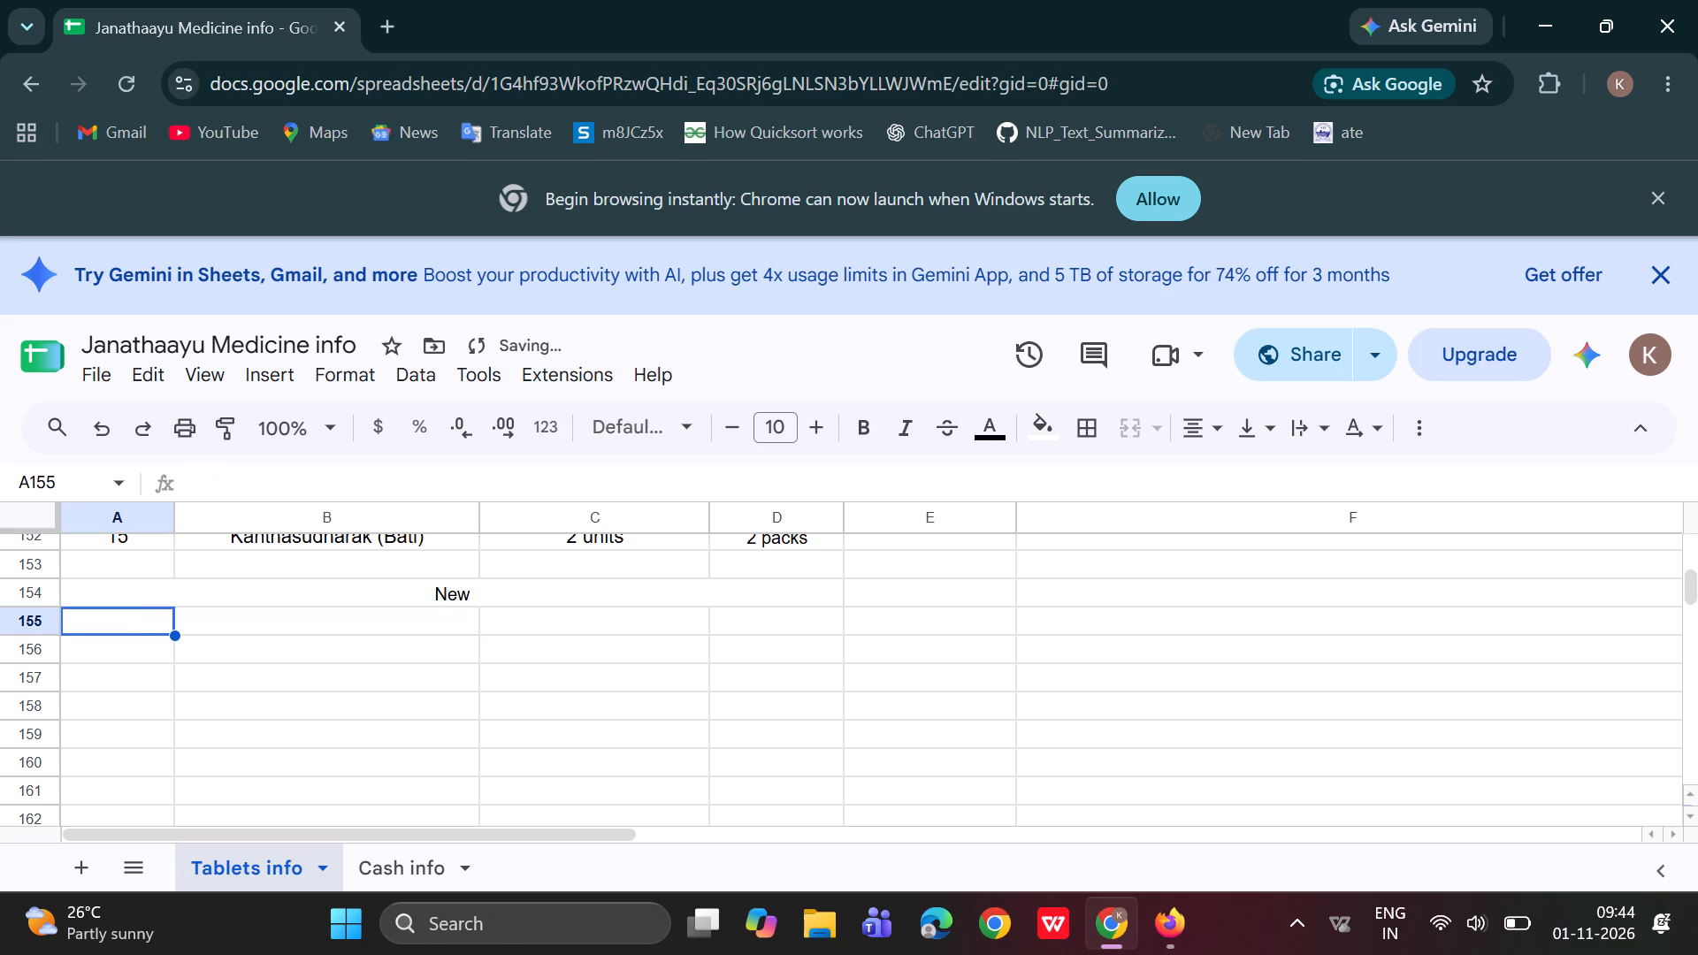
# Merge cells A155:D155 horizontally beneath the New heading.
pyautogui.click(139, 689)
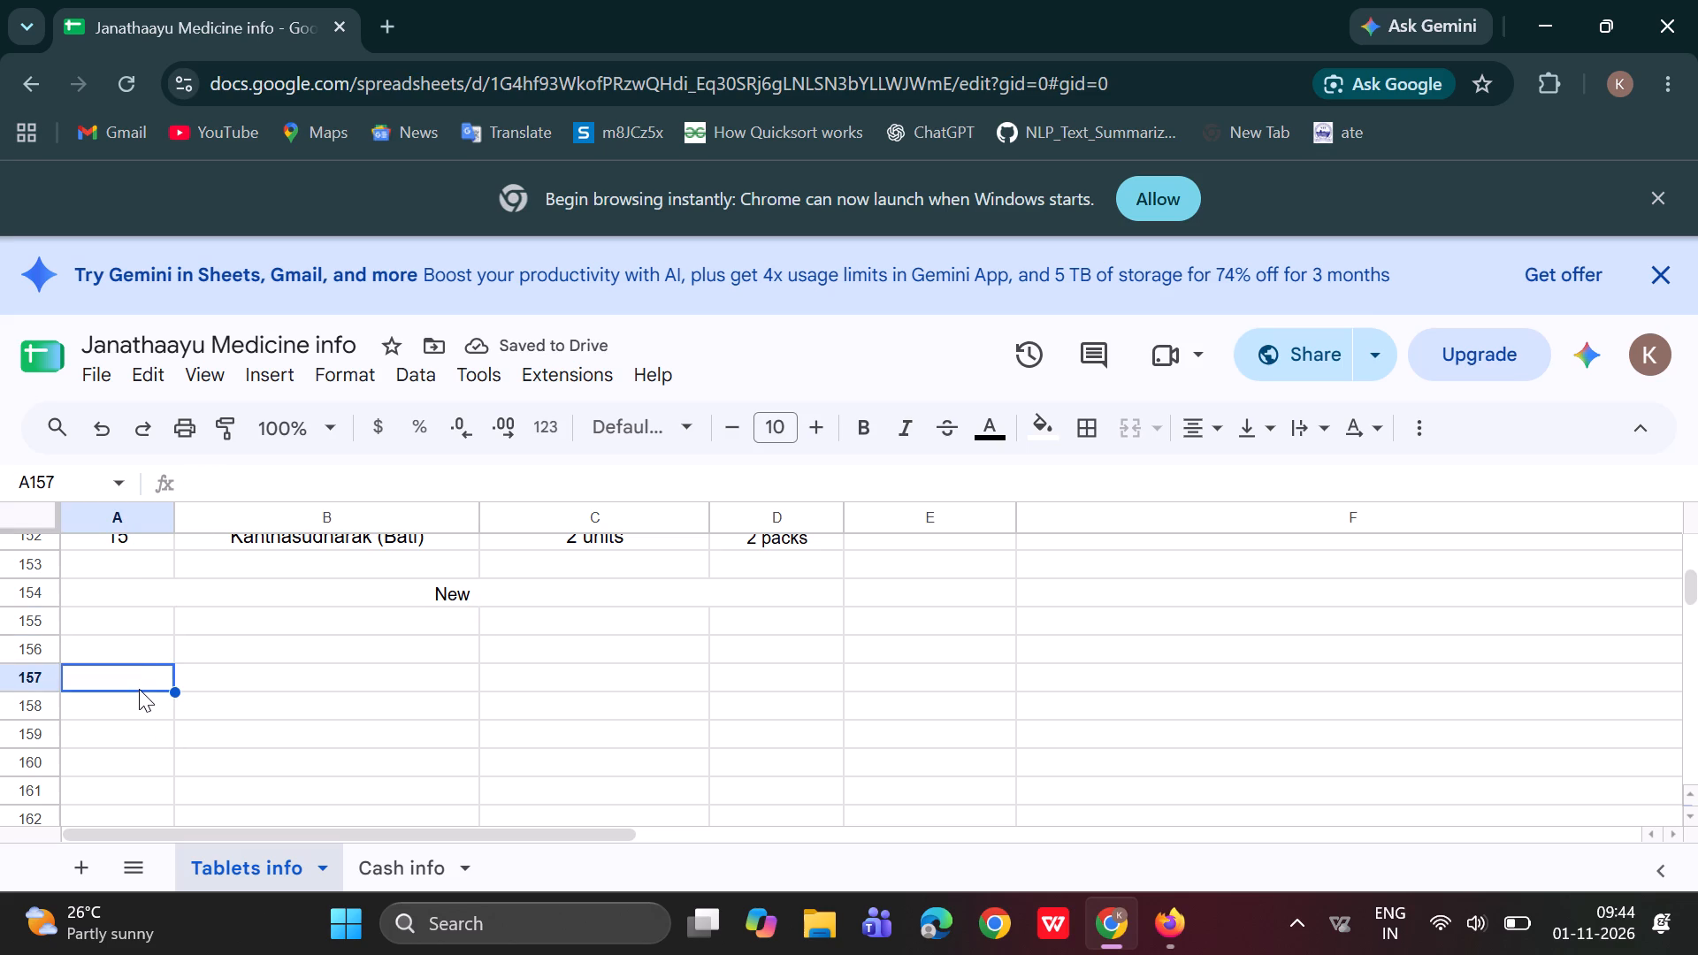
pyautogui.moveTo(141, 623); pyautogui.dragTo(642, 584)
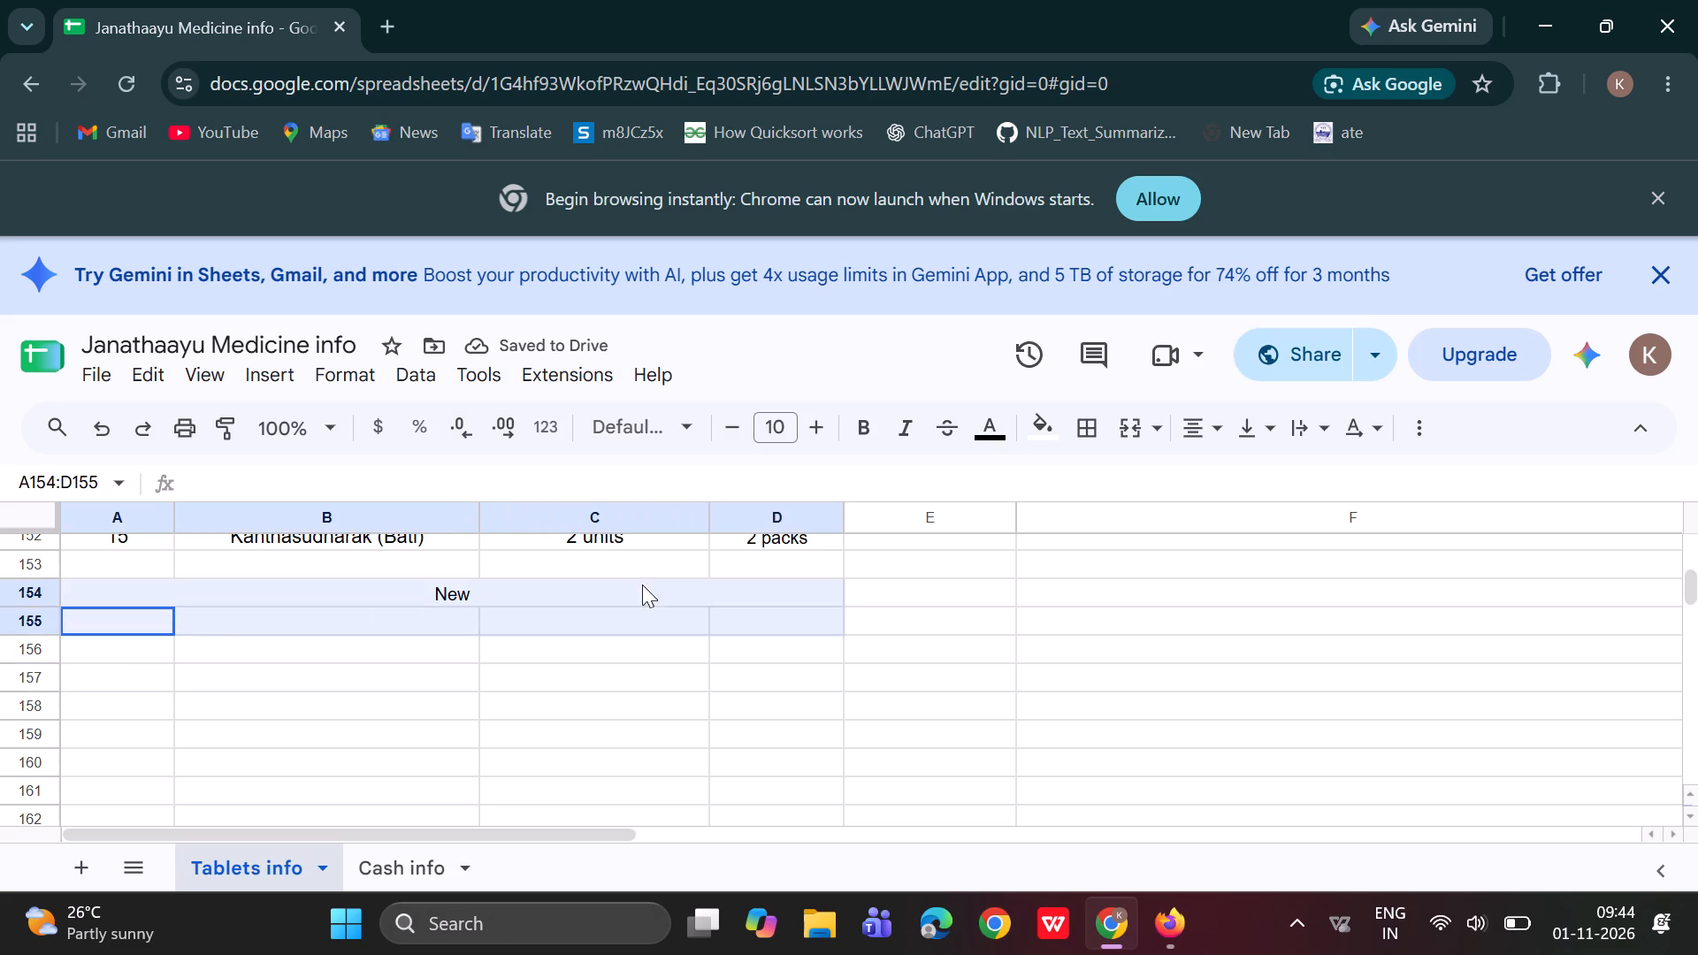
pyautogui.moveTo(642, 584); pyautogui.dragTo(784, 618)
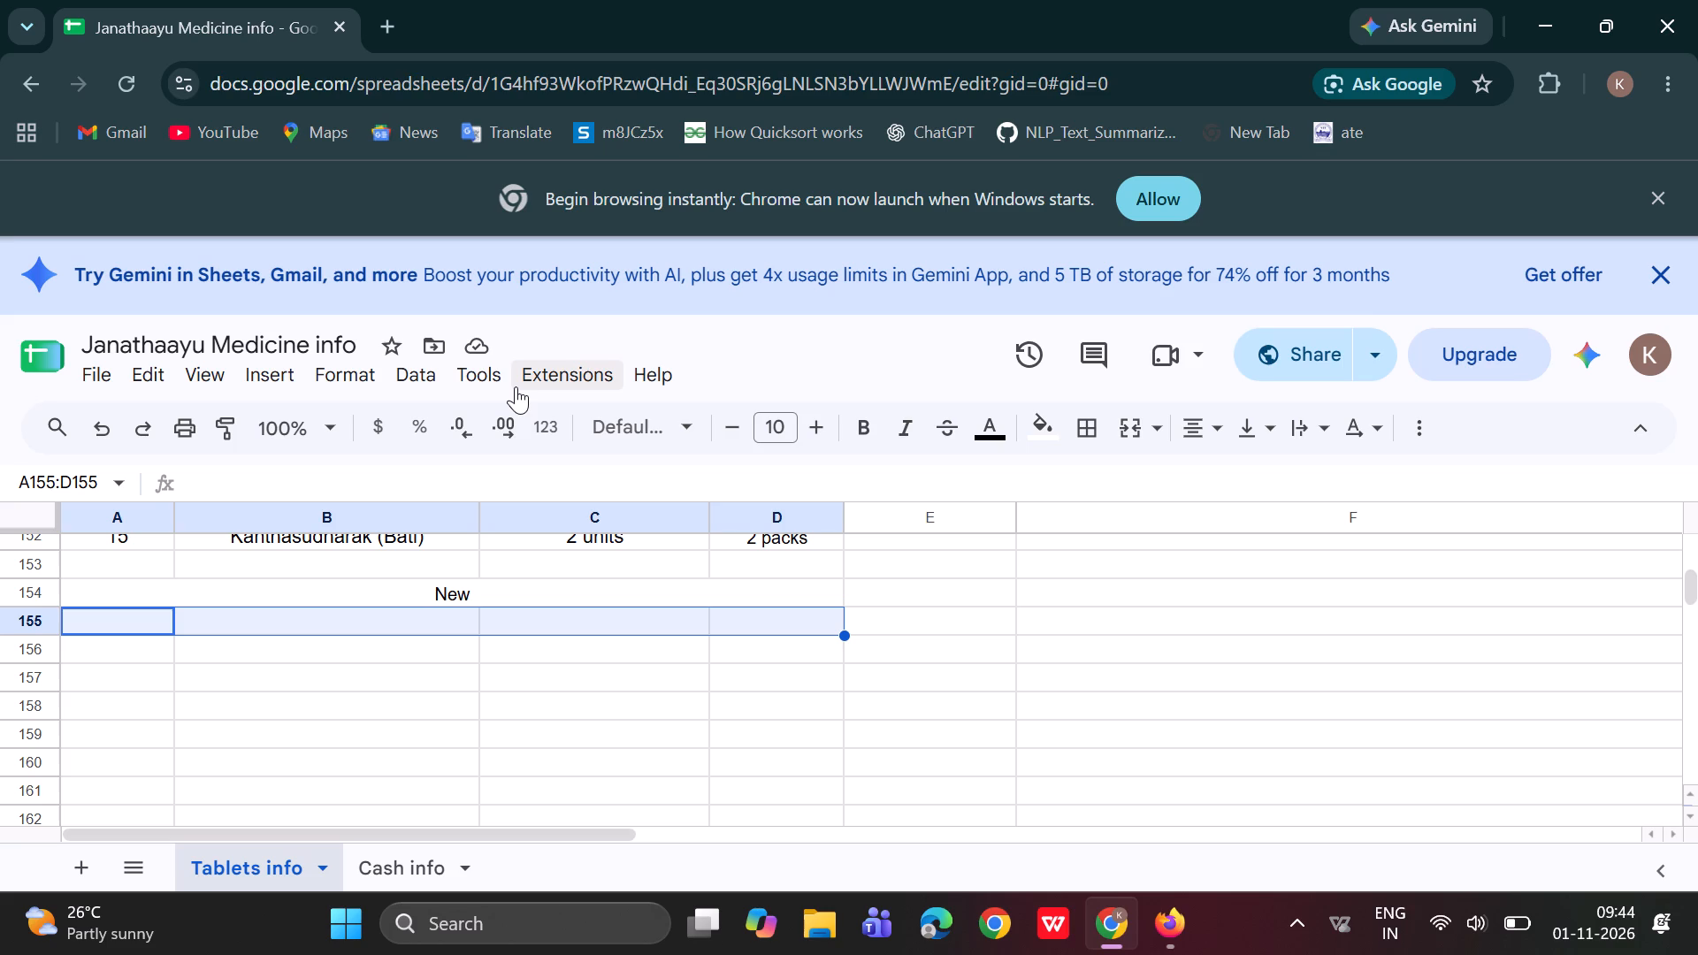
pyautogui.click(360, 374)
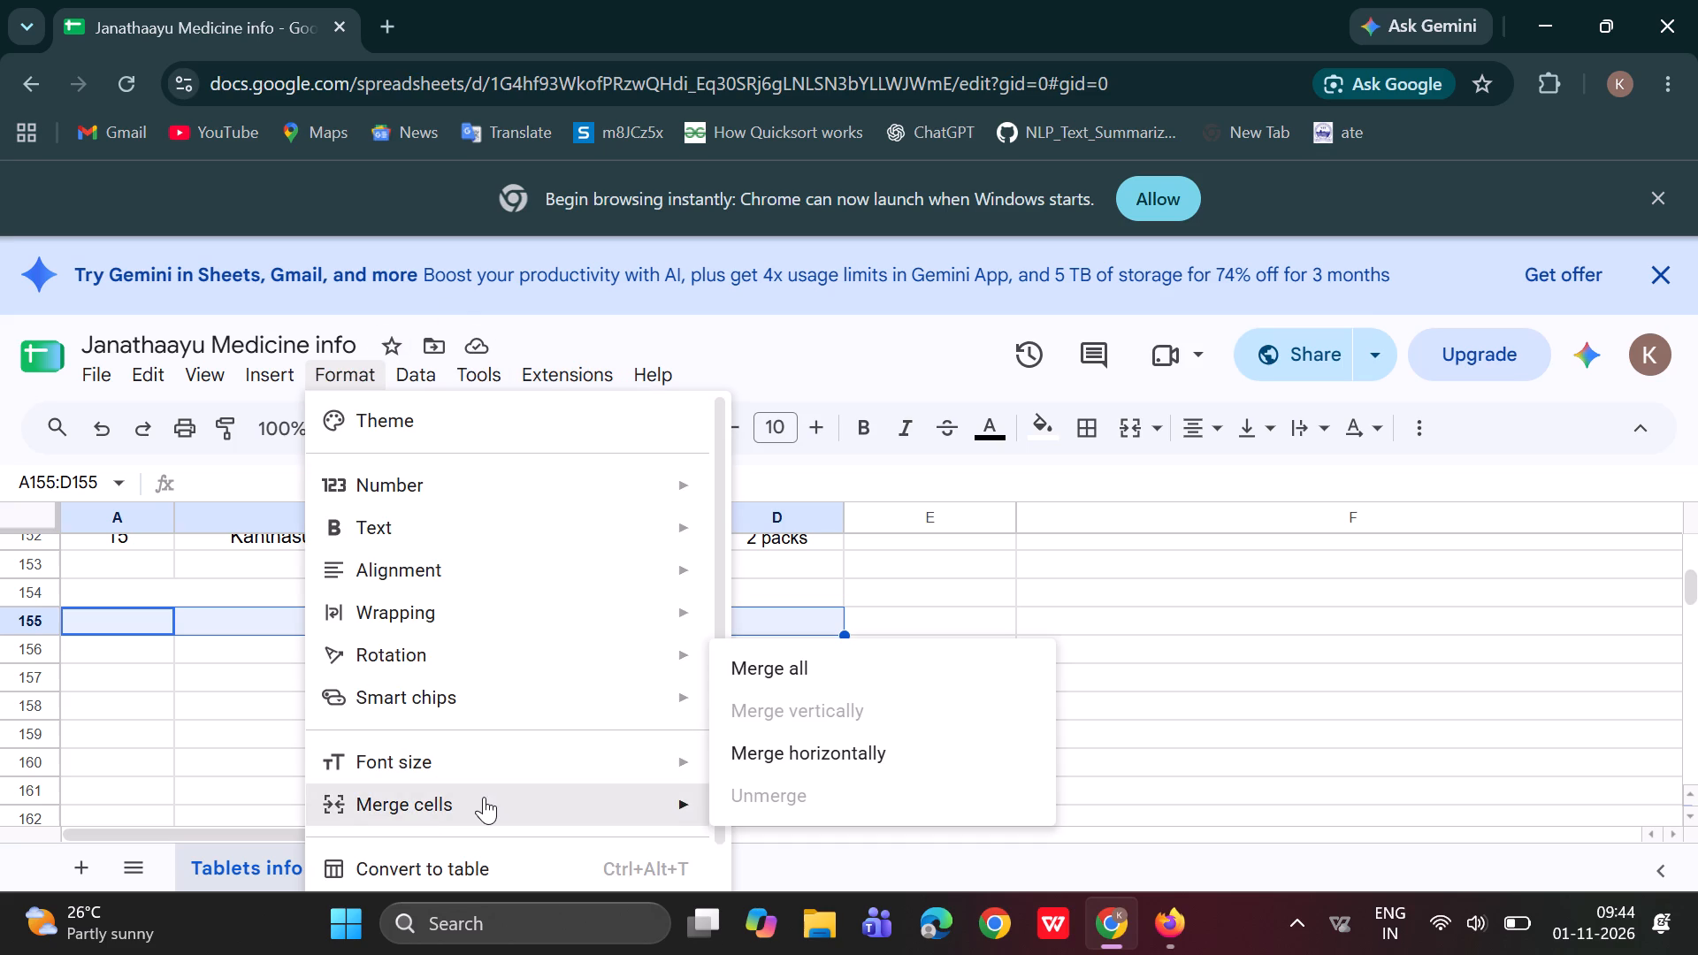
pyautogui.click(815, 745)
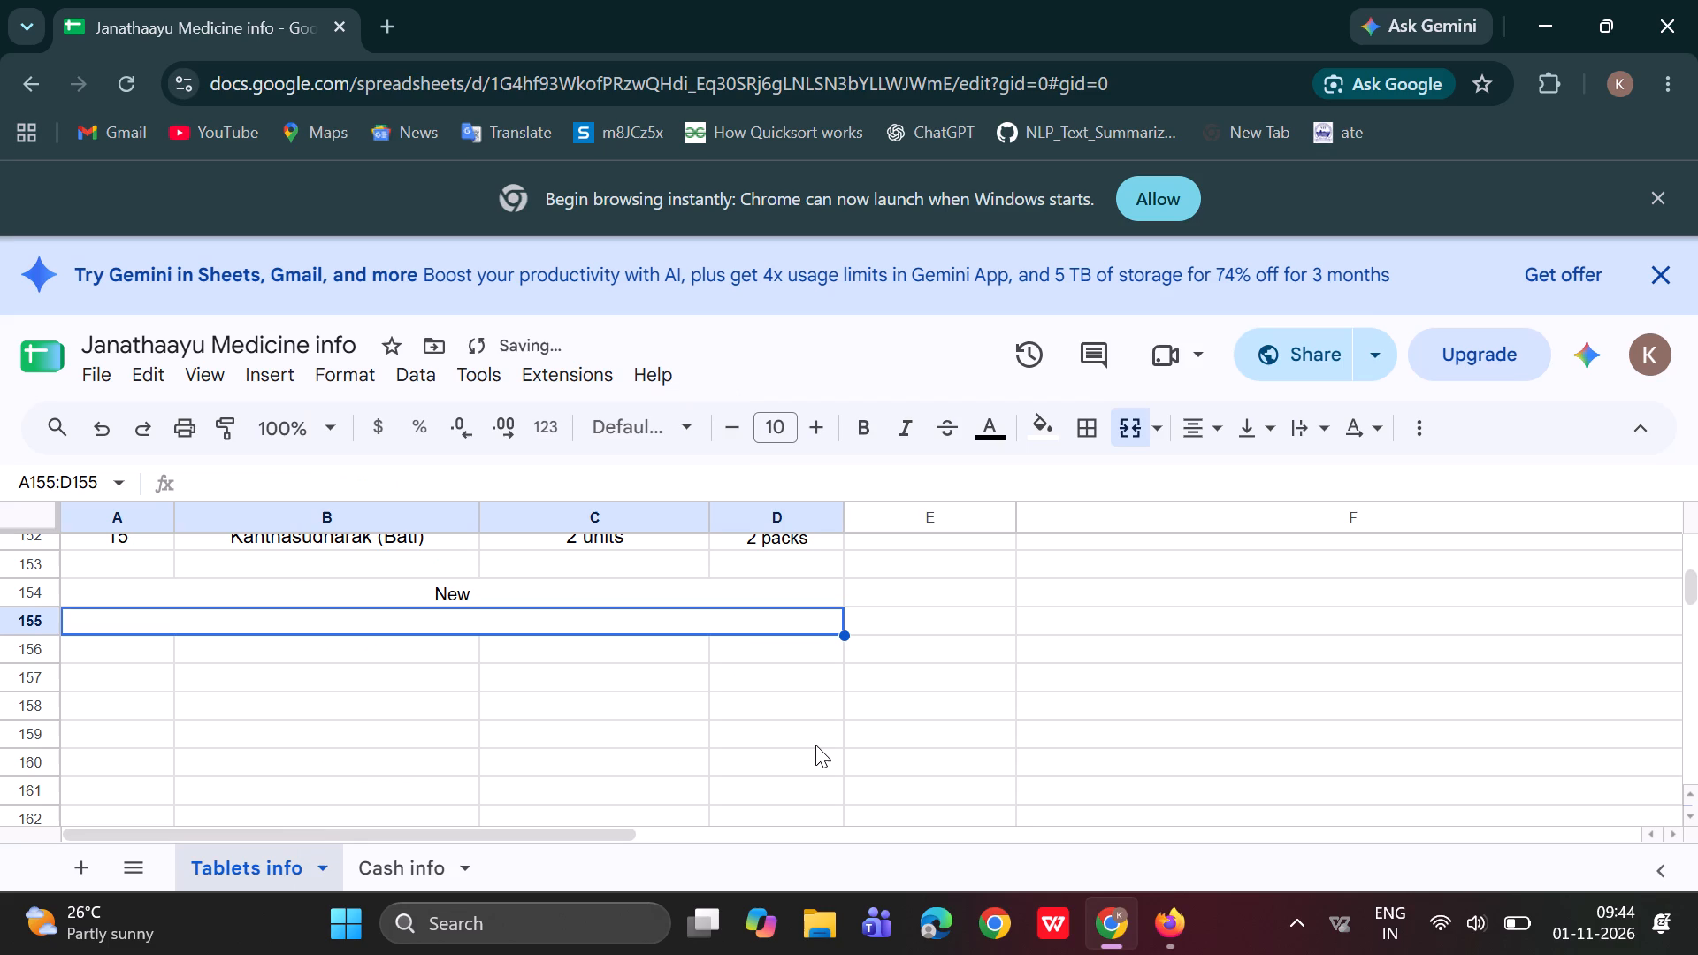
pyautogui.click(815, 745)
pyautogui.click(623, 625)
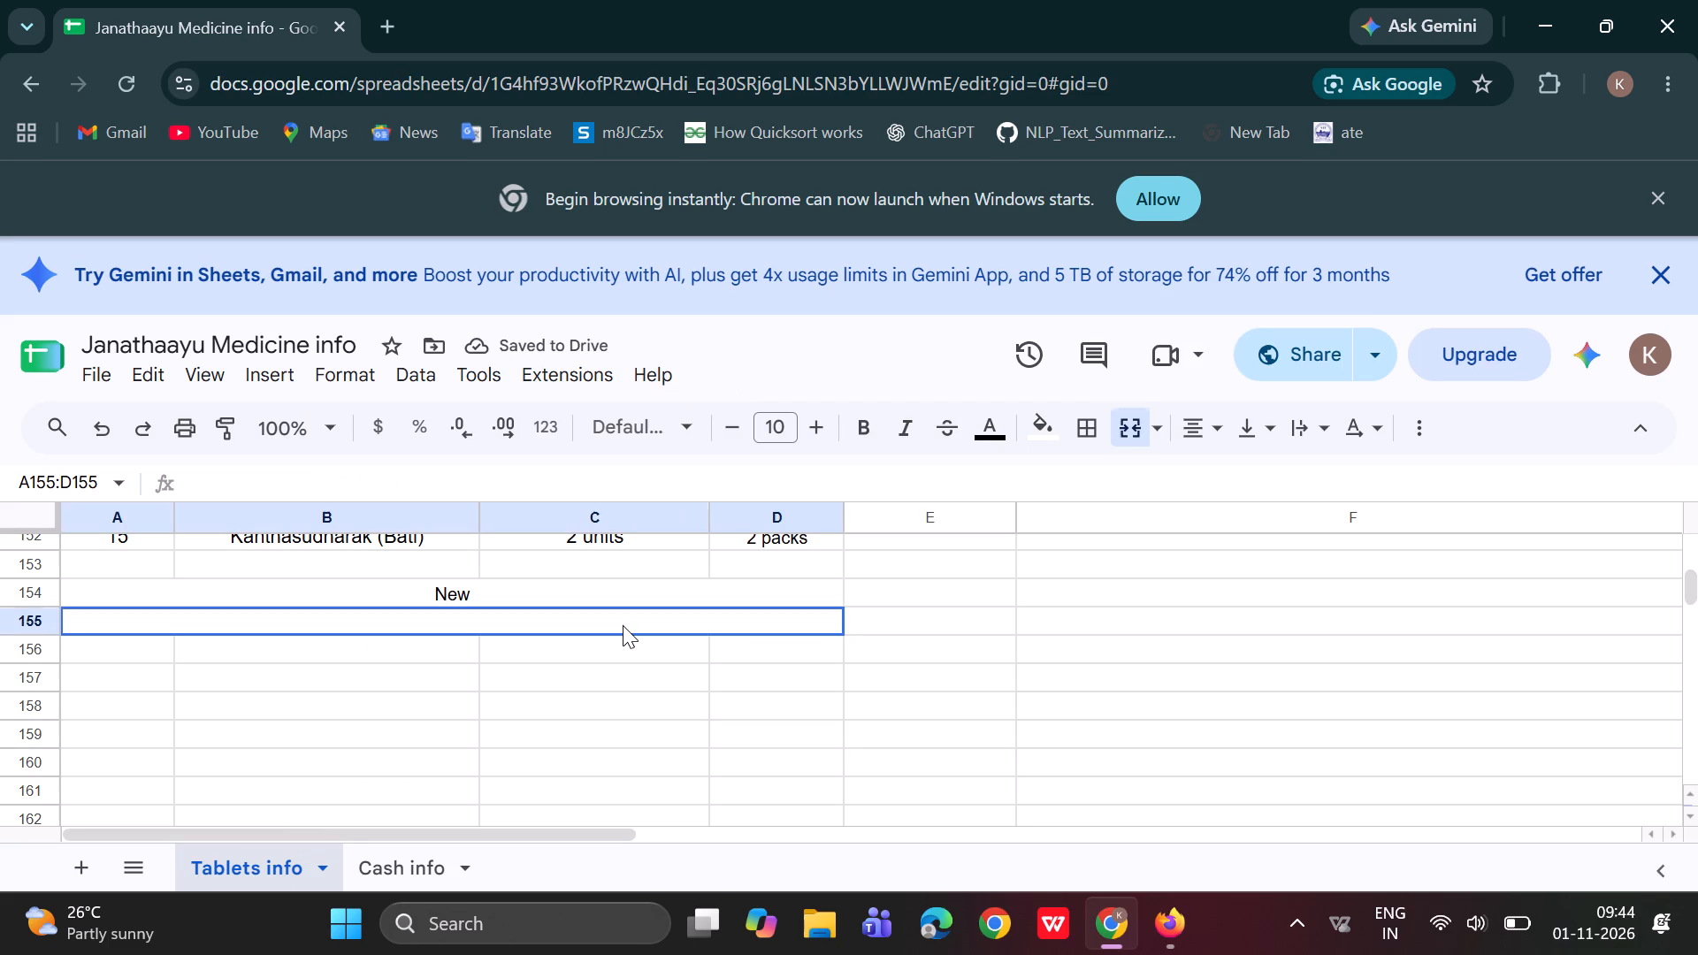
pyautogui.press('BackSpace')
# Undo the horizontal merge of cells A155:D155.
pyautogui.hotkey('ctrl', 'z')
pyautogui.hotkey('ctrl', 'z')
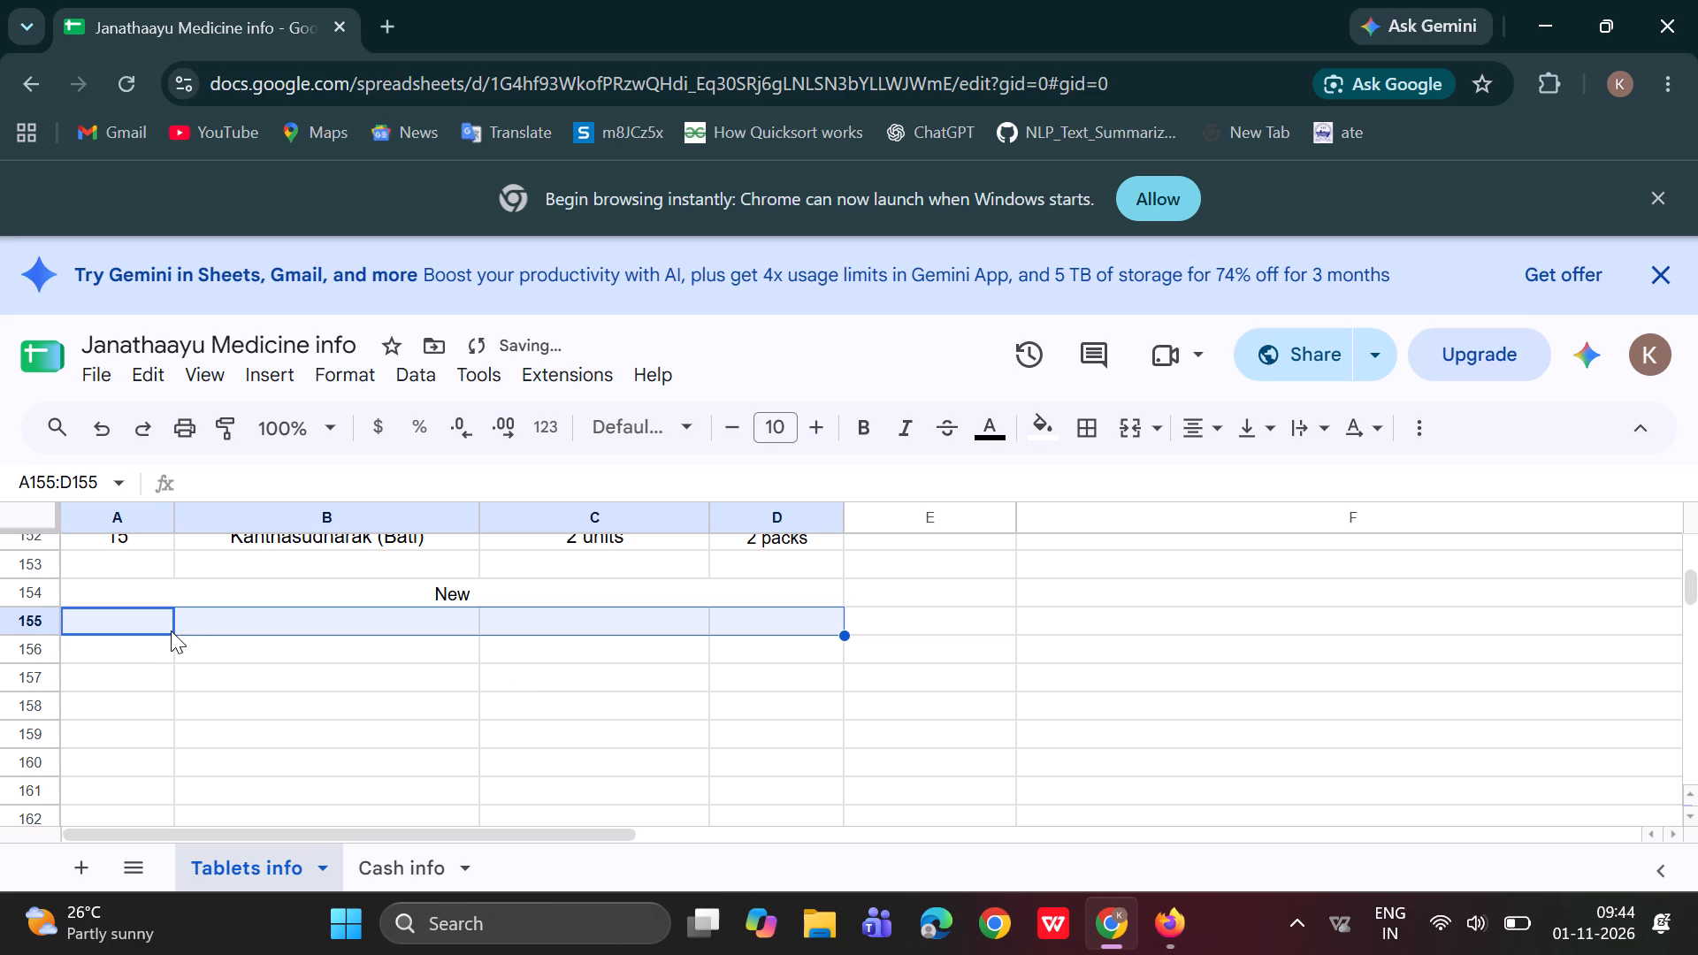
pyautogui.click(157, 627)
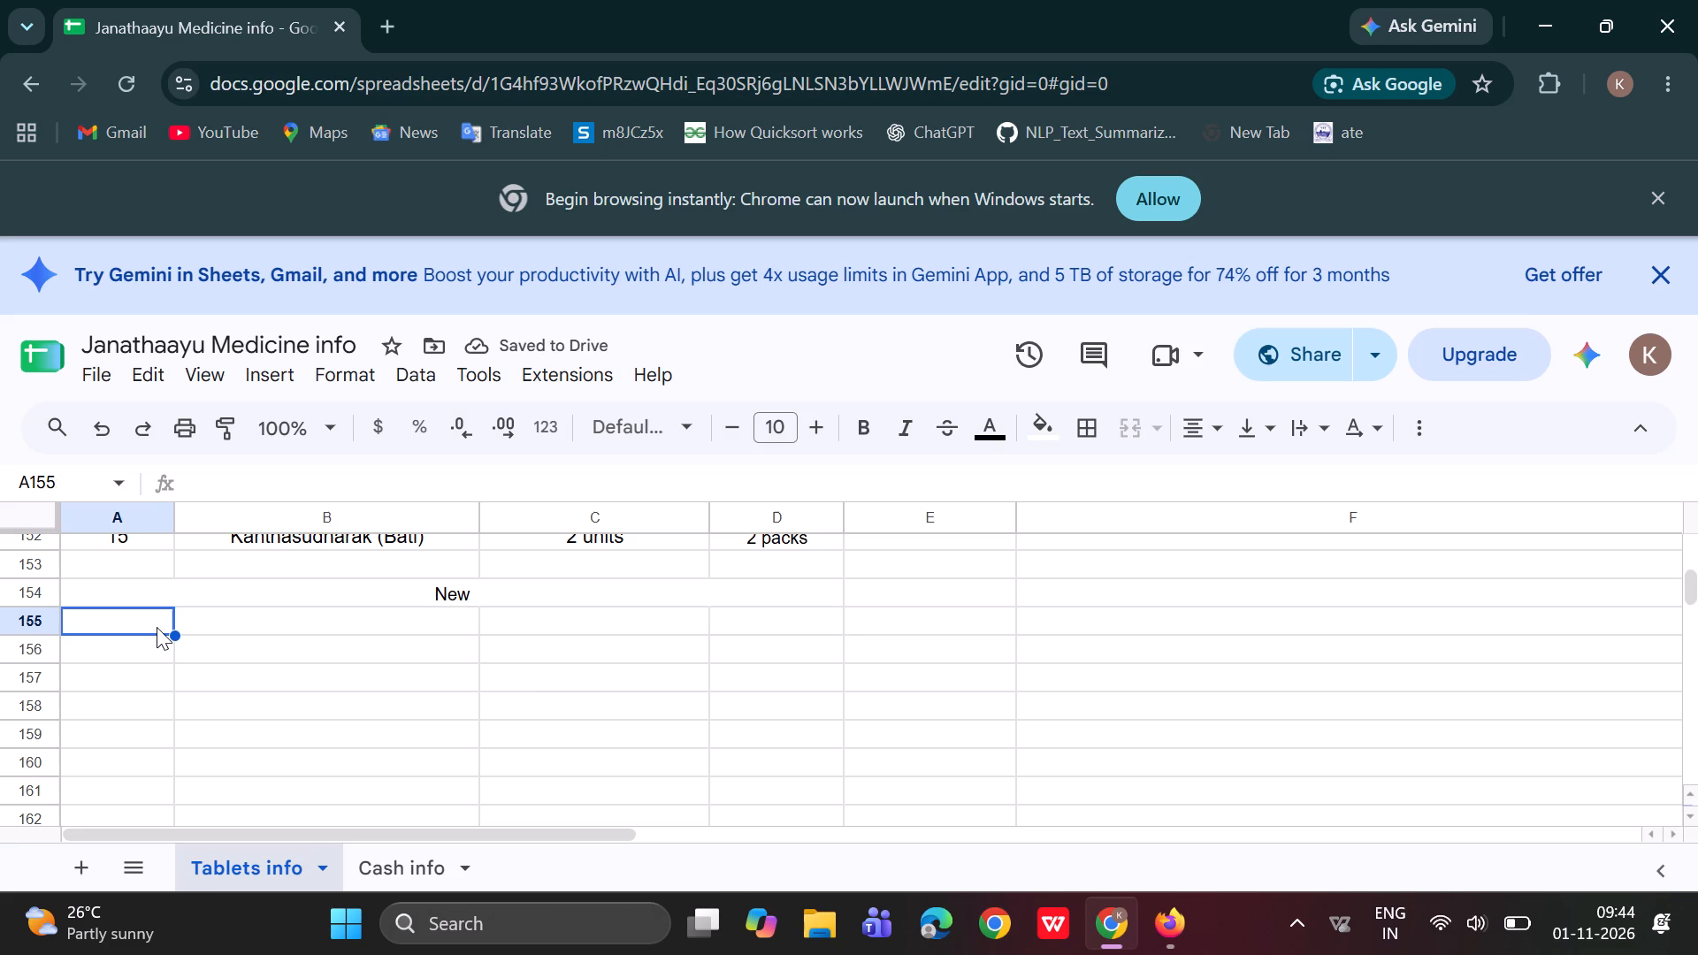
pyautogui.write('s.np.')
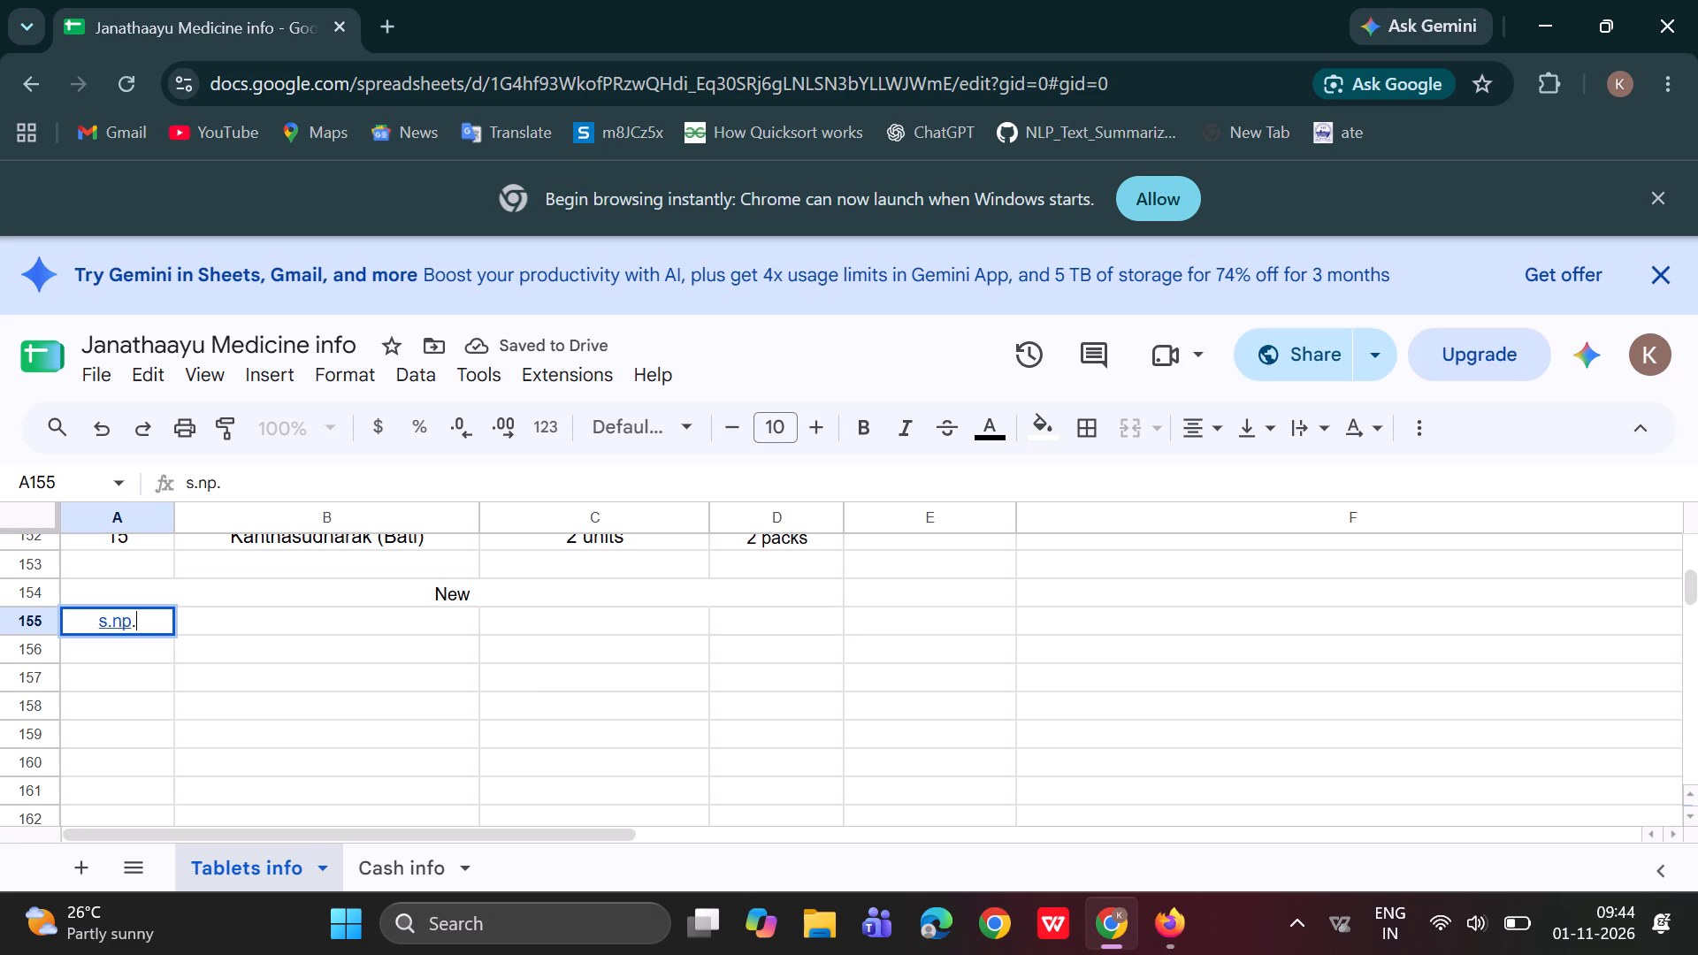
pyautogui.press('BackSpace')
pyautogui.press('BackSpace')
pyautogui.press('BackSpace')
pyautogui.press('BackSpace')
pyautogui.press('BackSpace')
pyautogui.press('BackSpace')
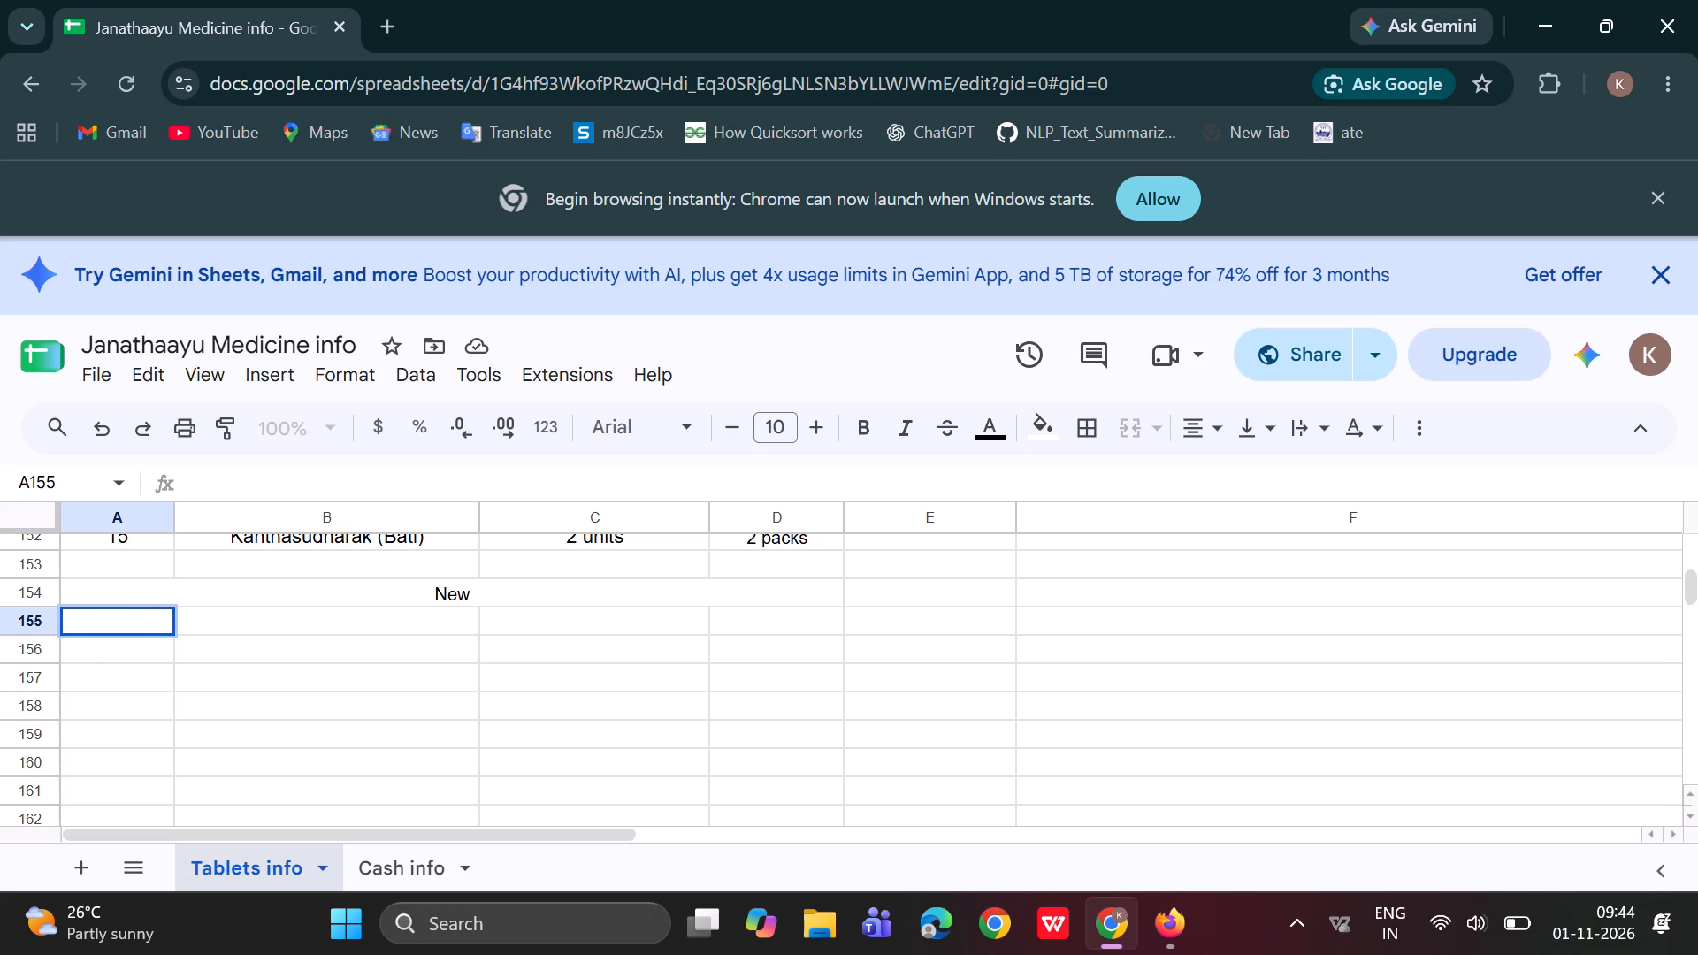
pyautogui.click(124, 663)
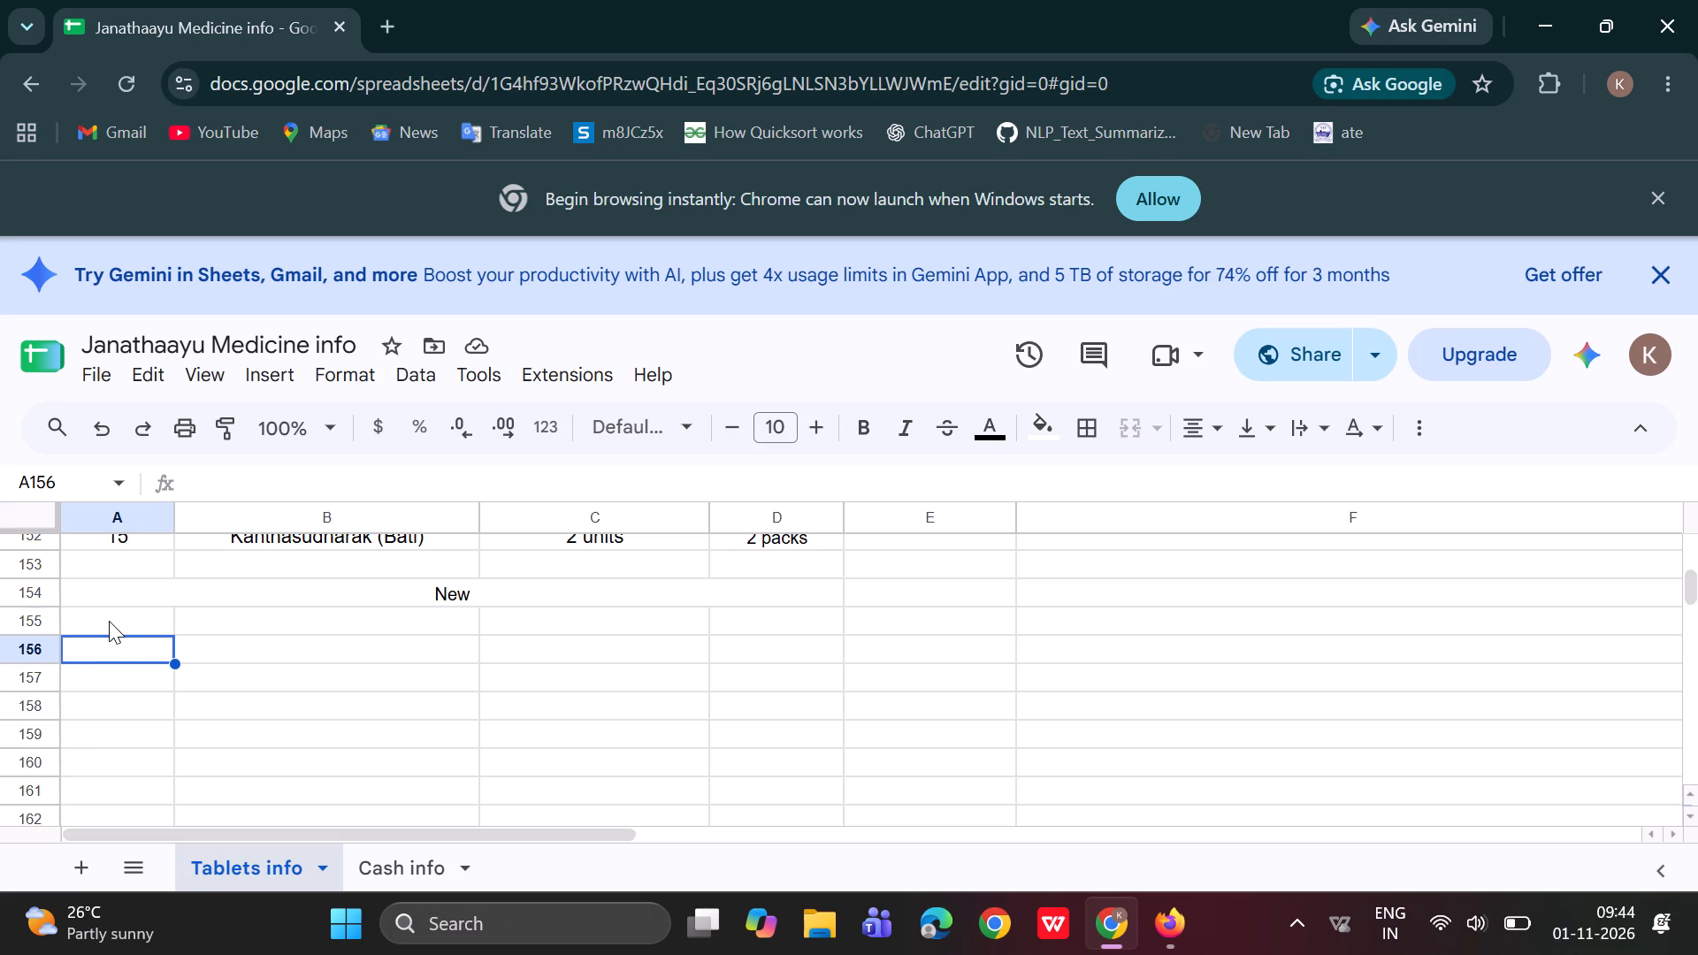
# Enter the column headings S. no. and Name in cells A155 and B155 under the New heading.
pyautogui.click(109, 621)
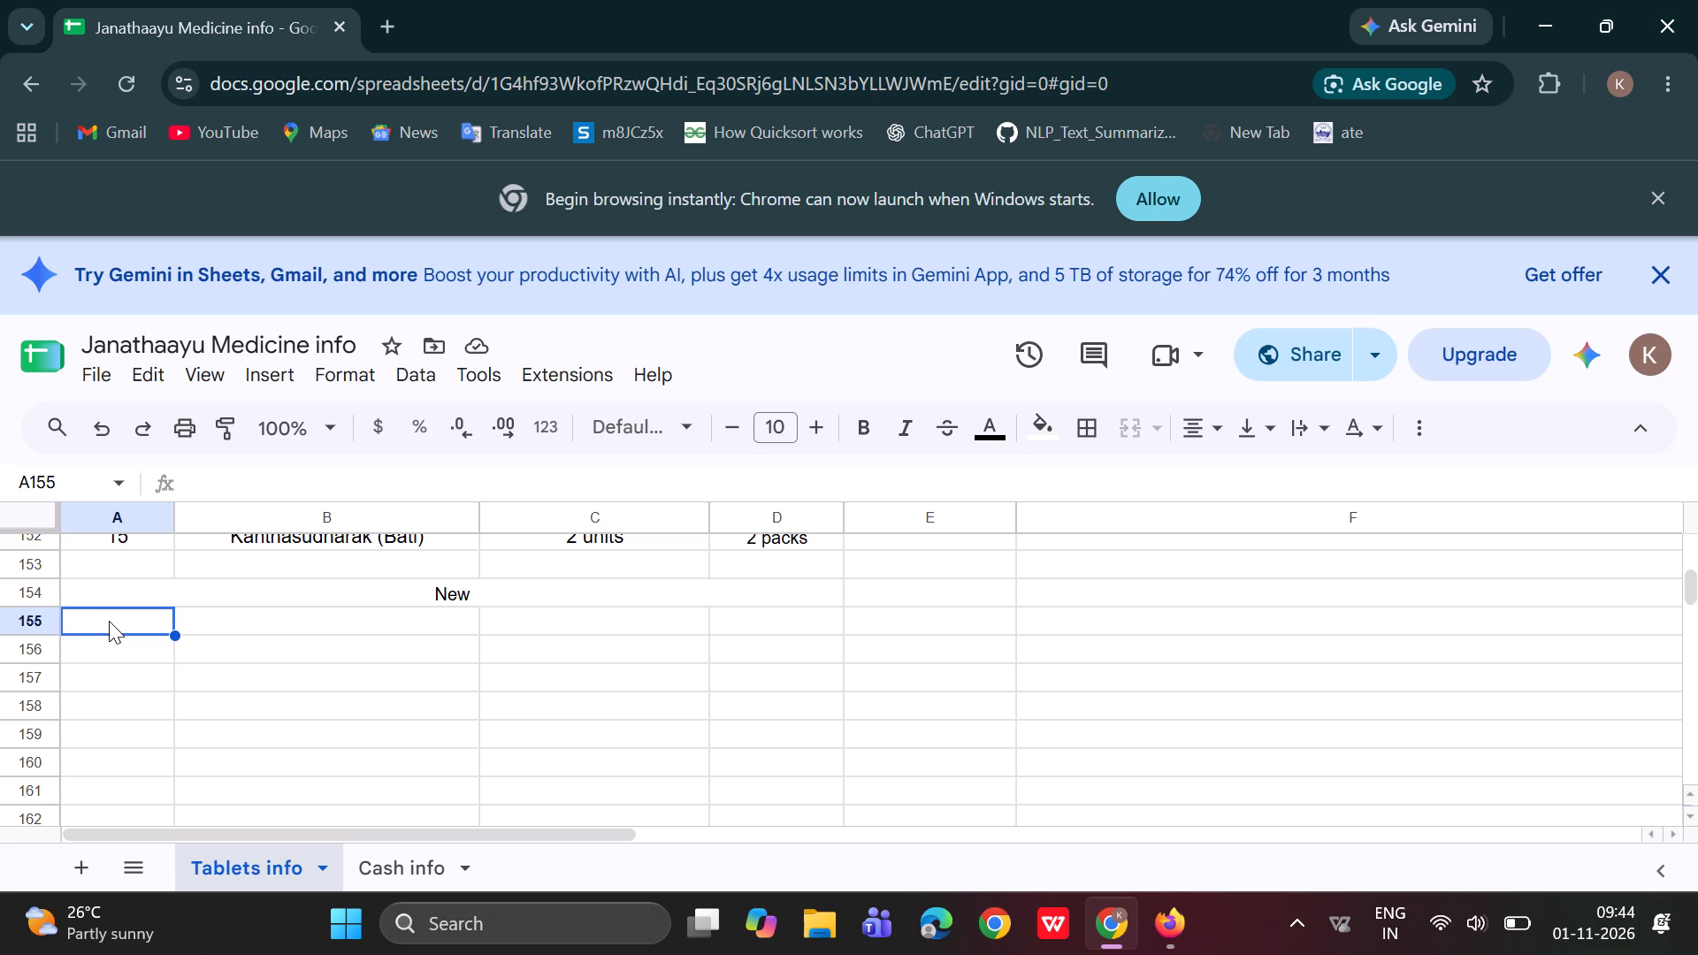
pyautogui.write('S. no.')
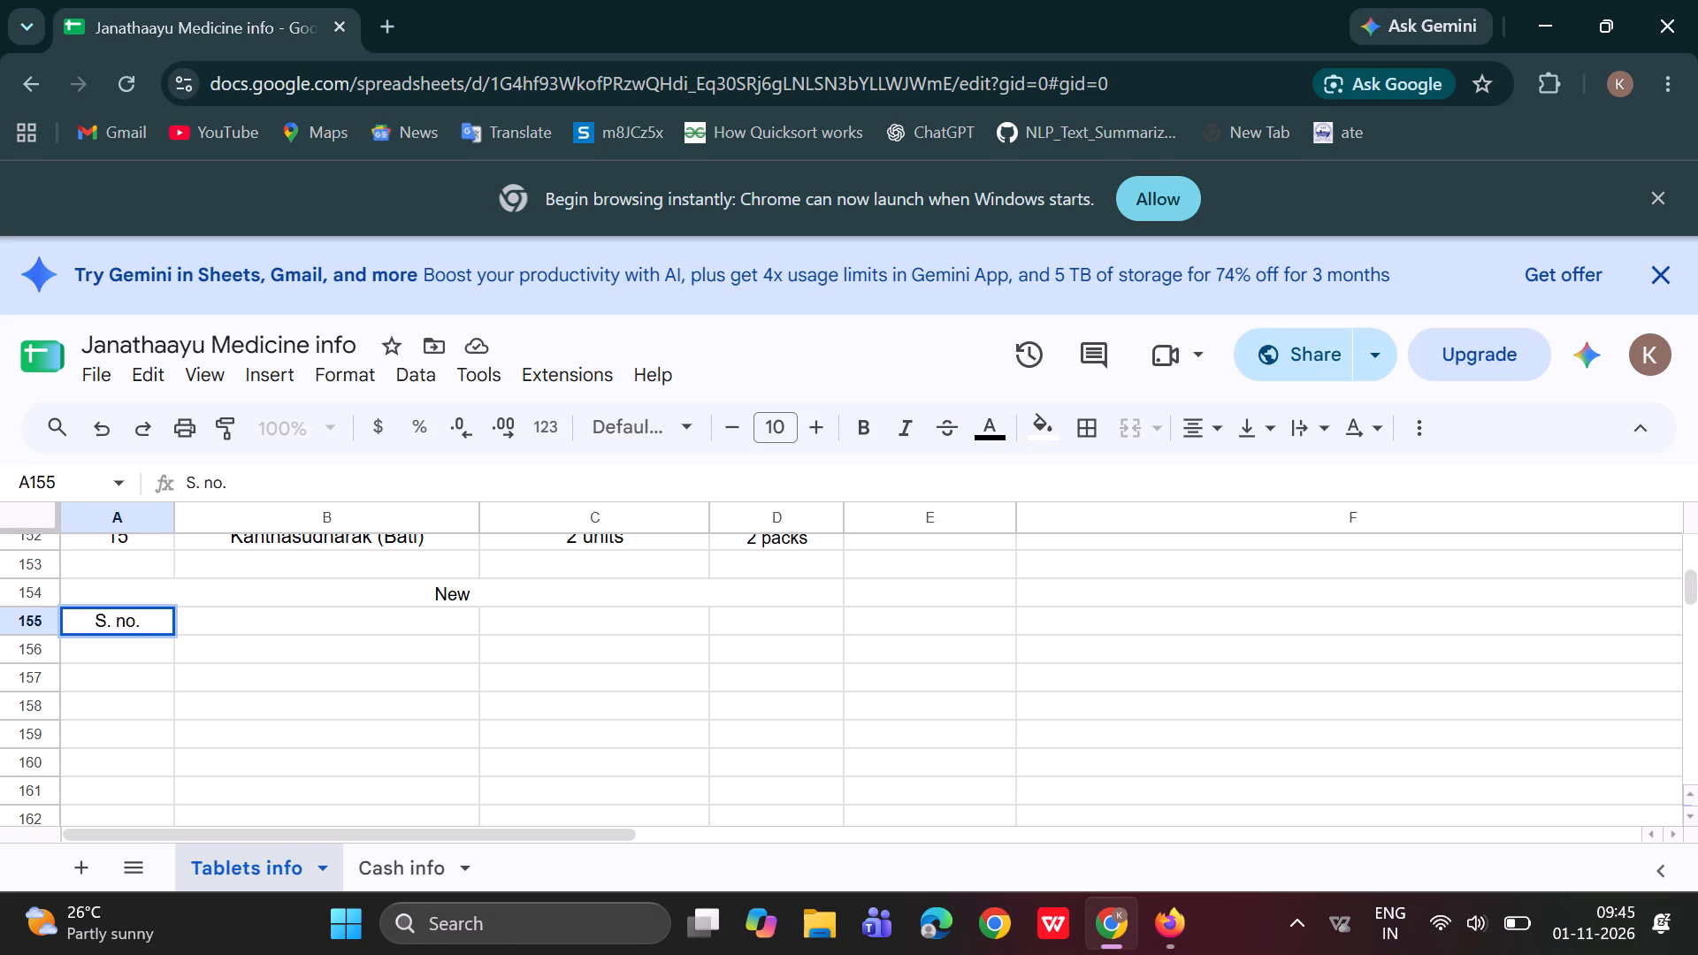
pyautogui.press('Right')
pyautogui.write('Name')
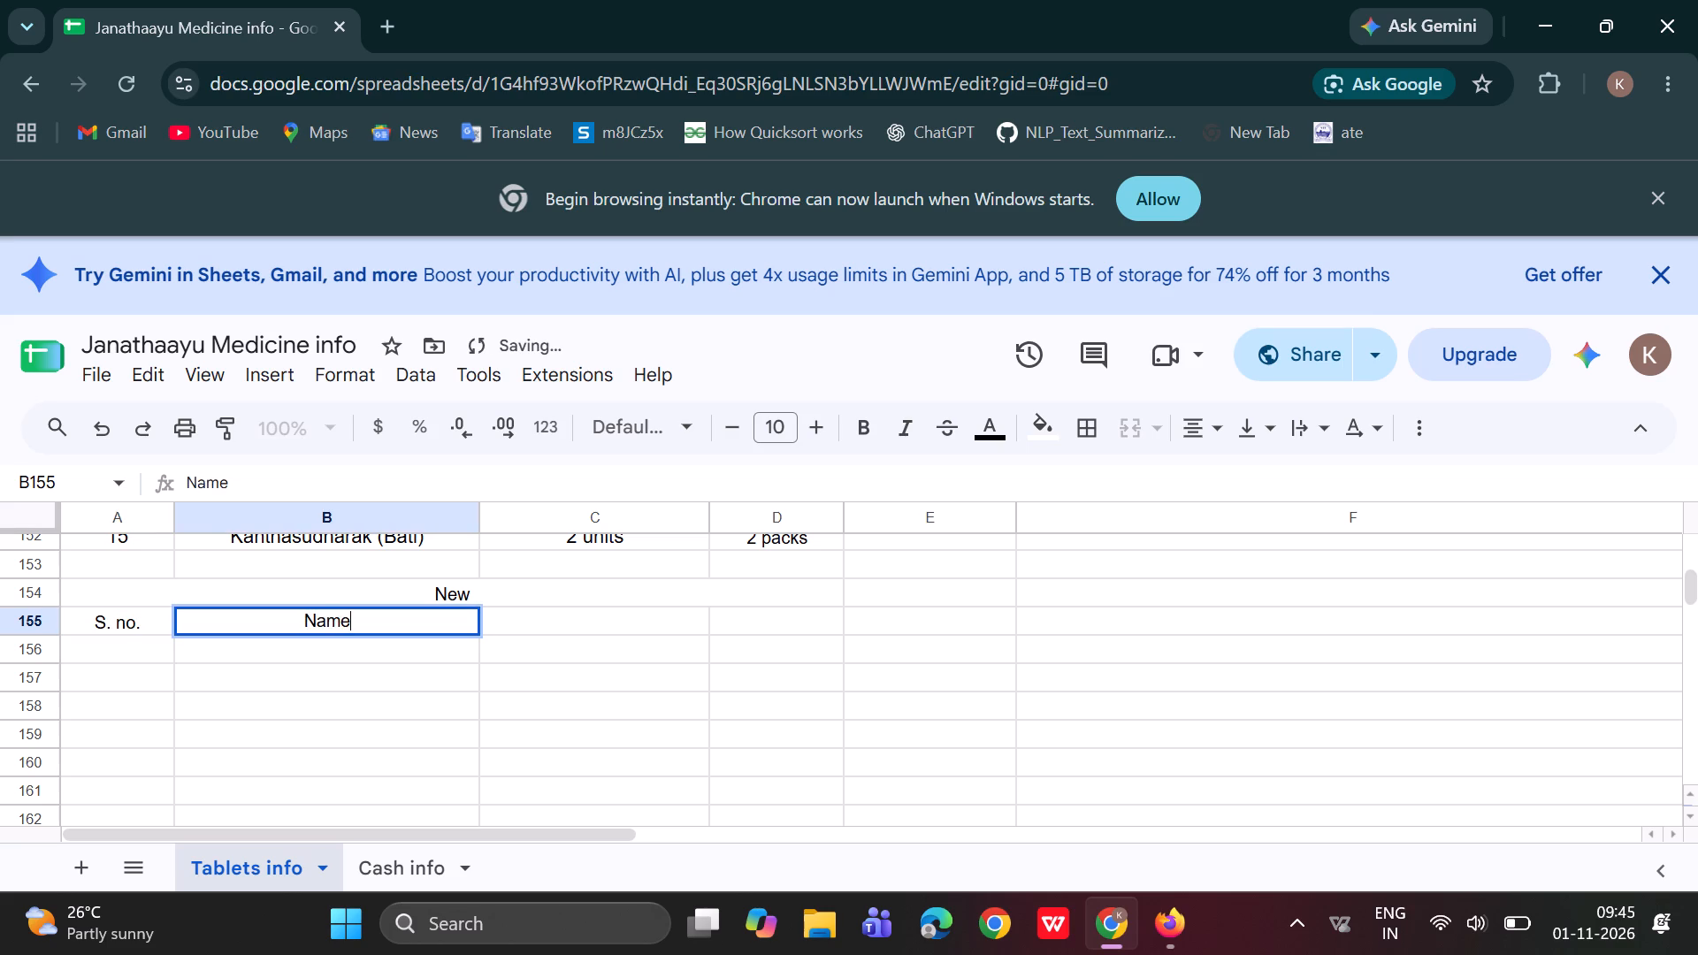
pyautogui.press('Right')
# Check the column headings of the Tablets table at the start of the sheet for wording to reuse in row 155.
pyautogui.scroll(1, 109, 621)
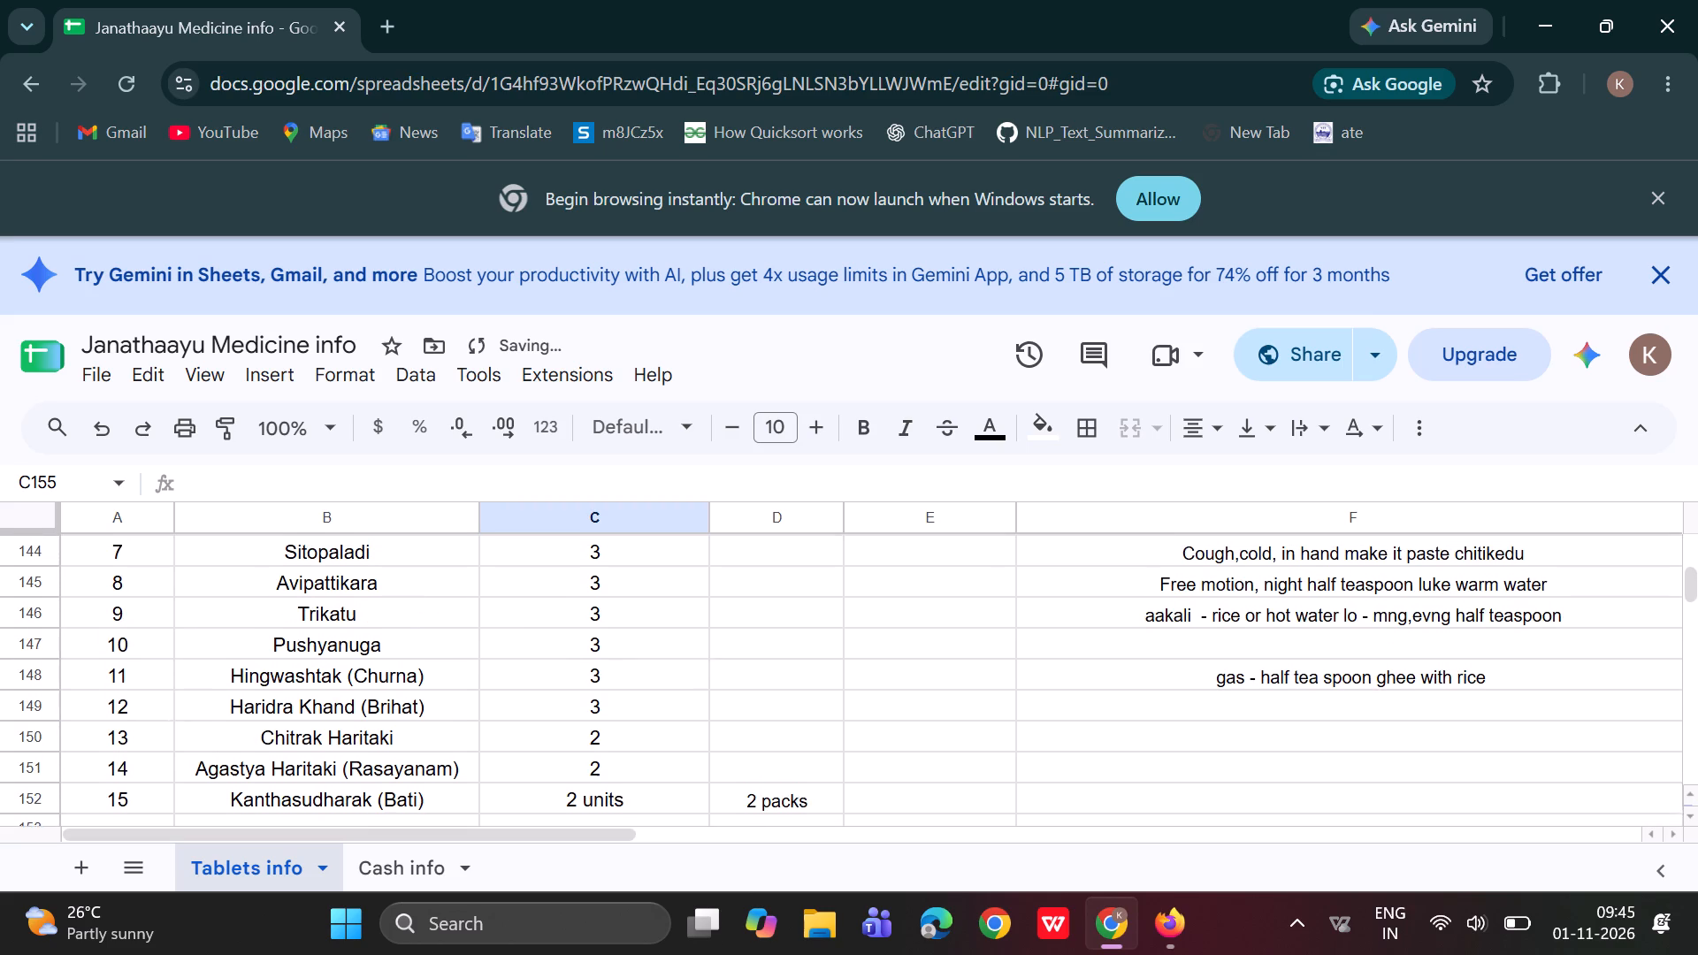
pyautogui.scroll(1, 109, 621)
pyautogui.click(535, 515)
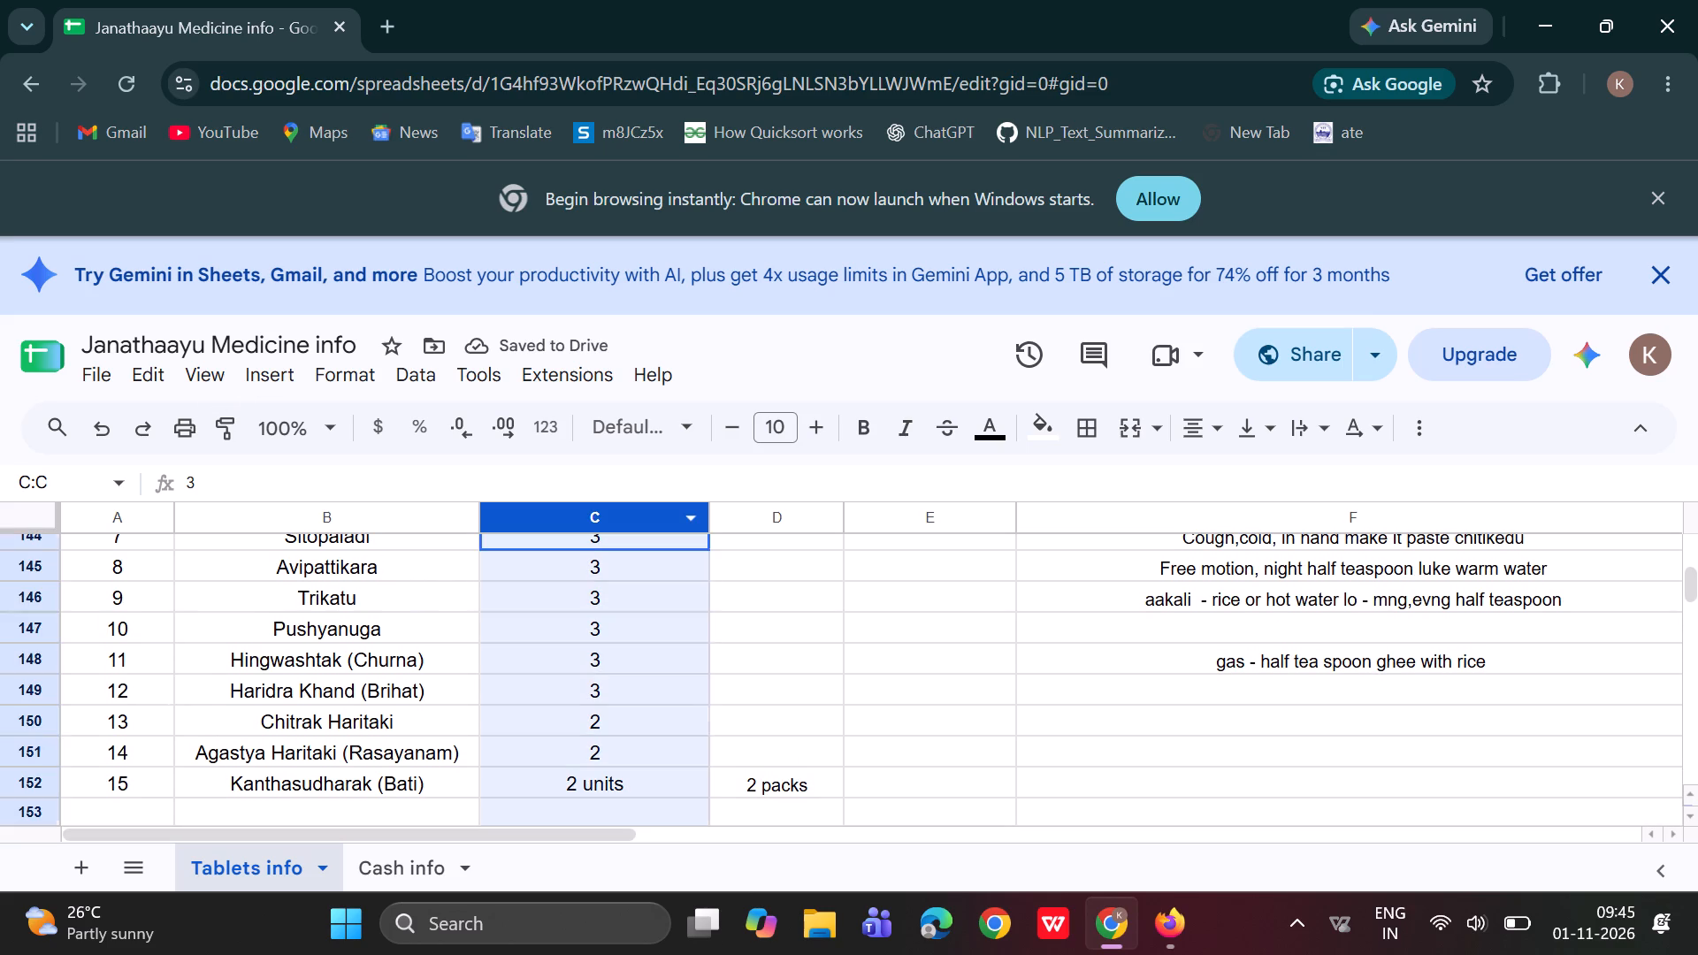
pyautogui.click(535, 515)
pyautogui.click(876, 627)
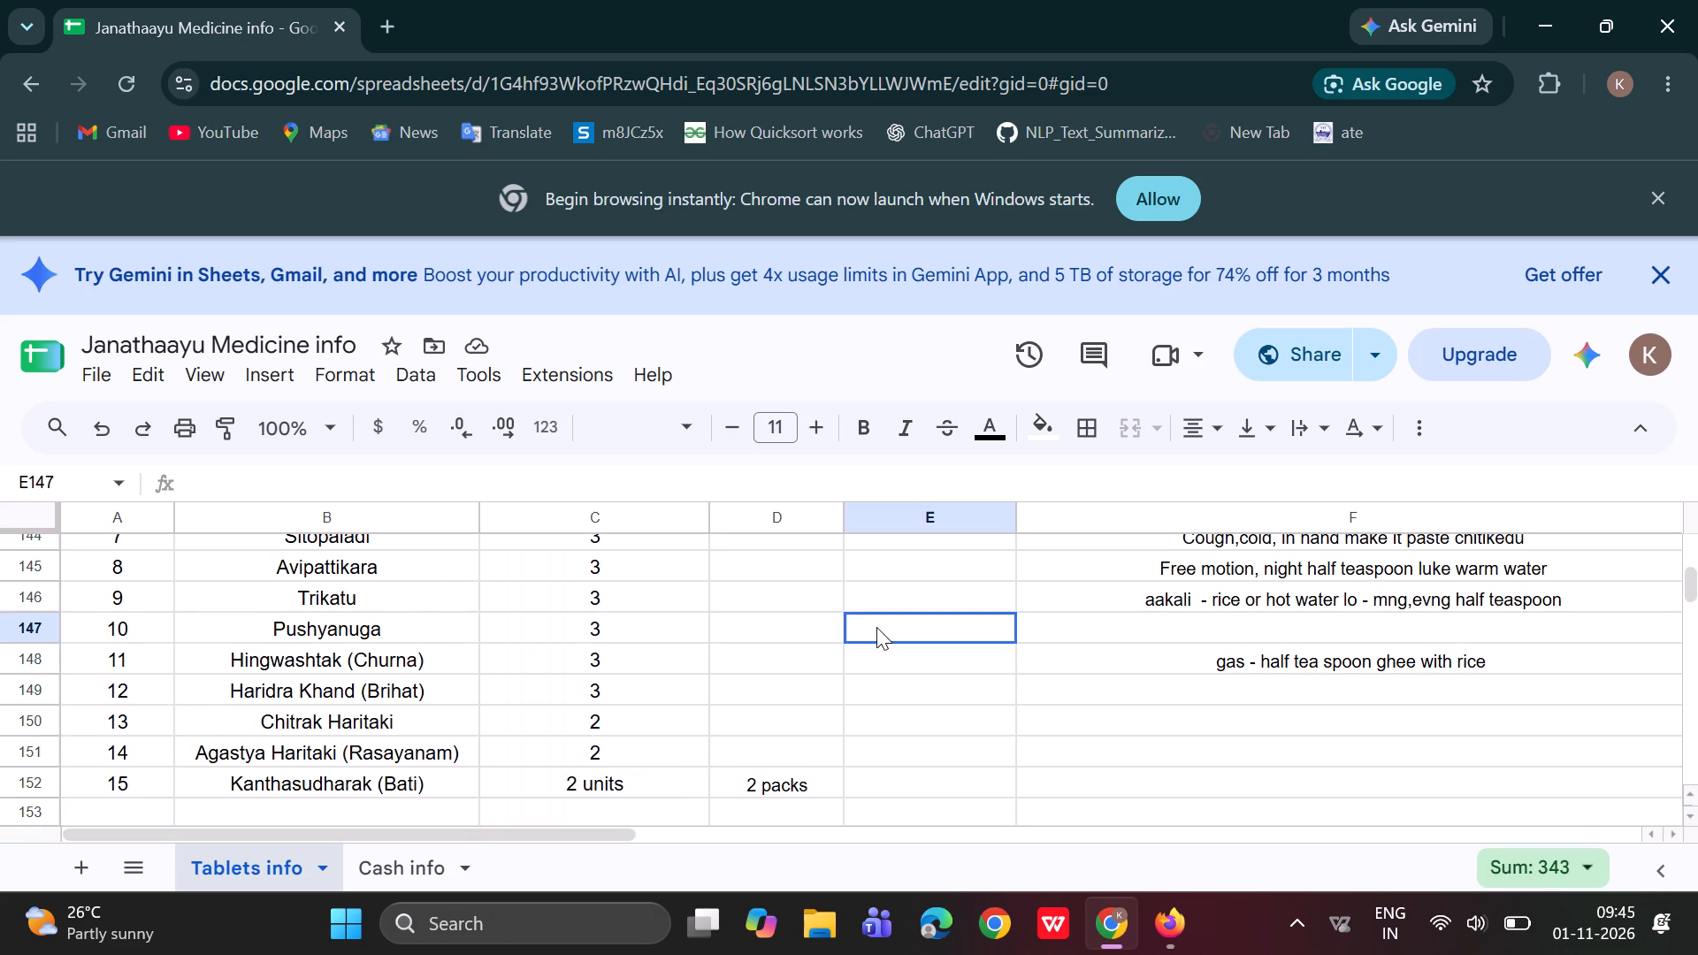
pyautogui.scroll(-1, 876, 627)
pyautogui.click(603, 687)
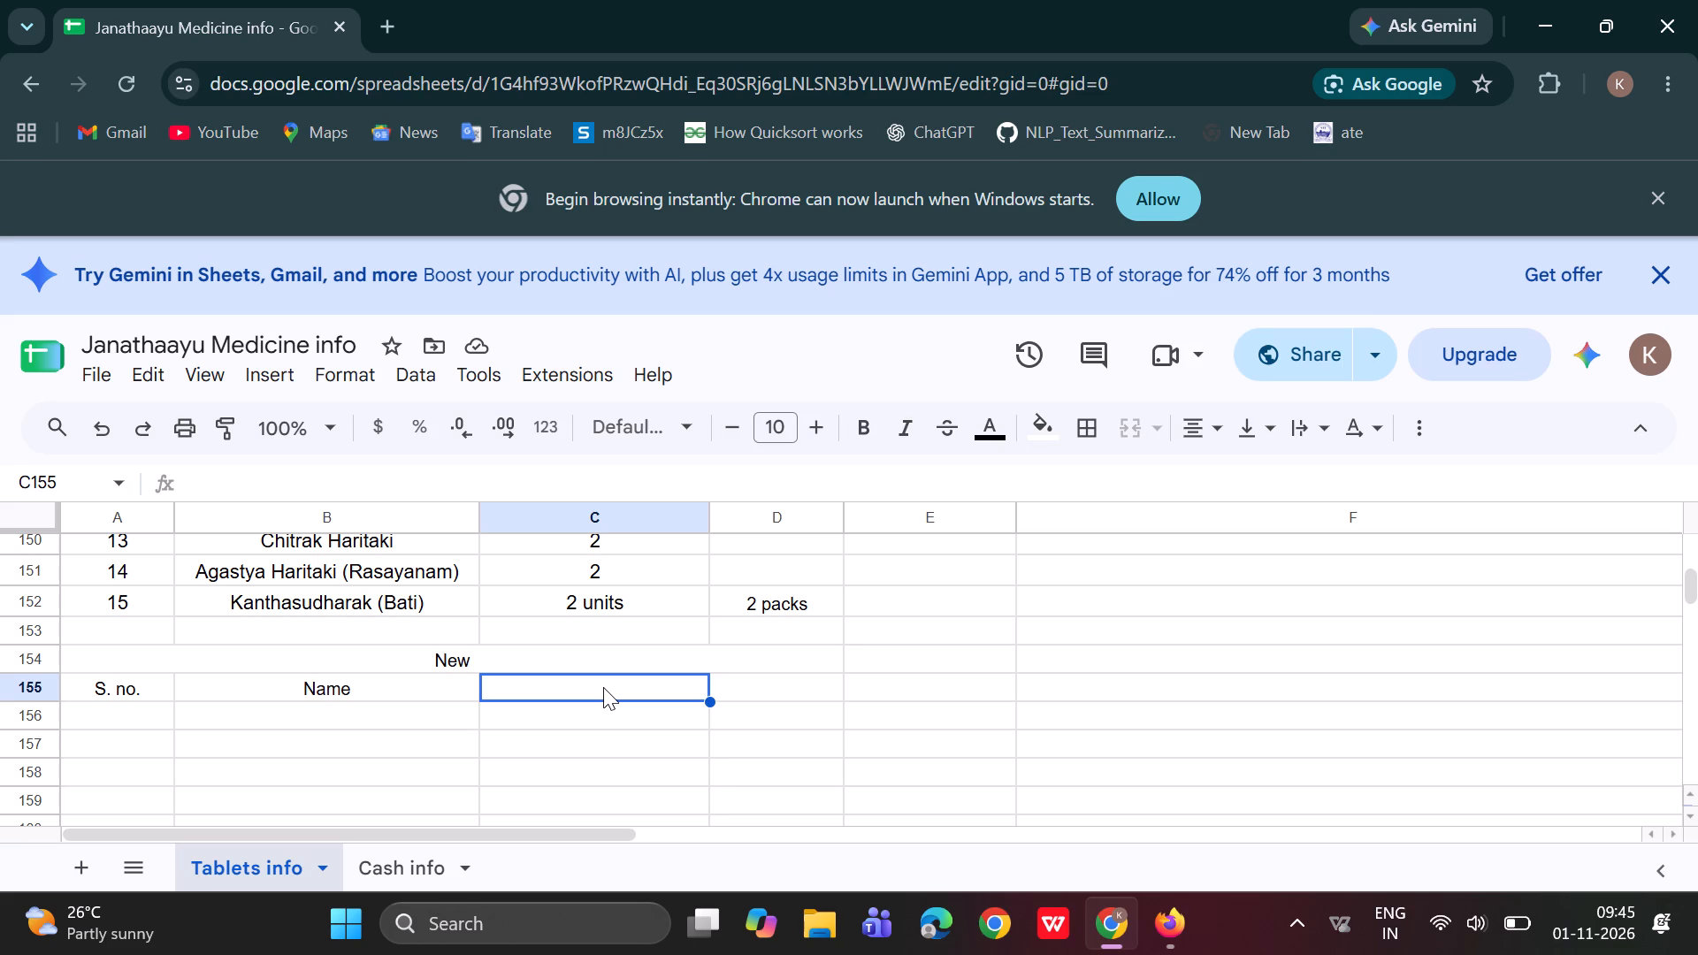
pyautogui.scroll(13, 603, 687)
pyautogui.press('space')
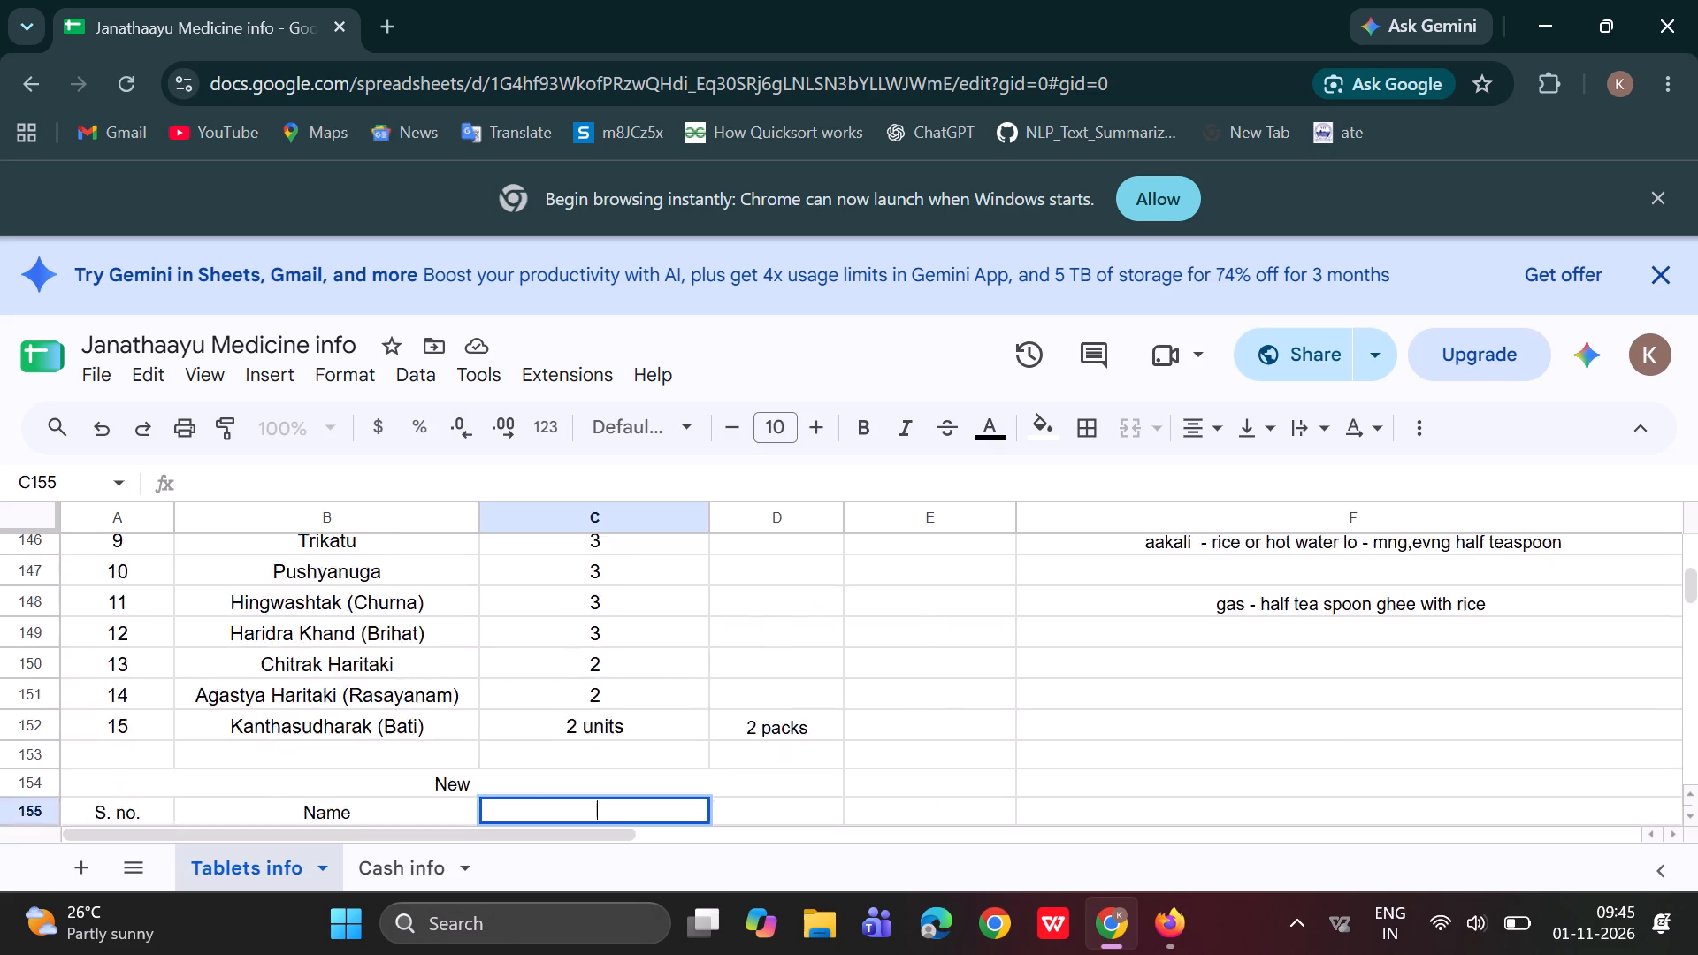
pyautogui.scroll(14, 603, 687)
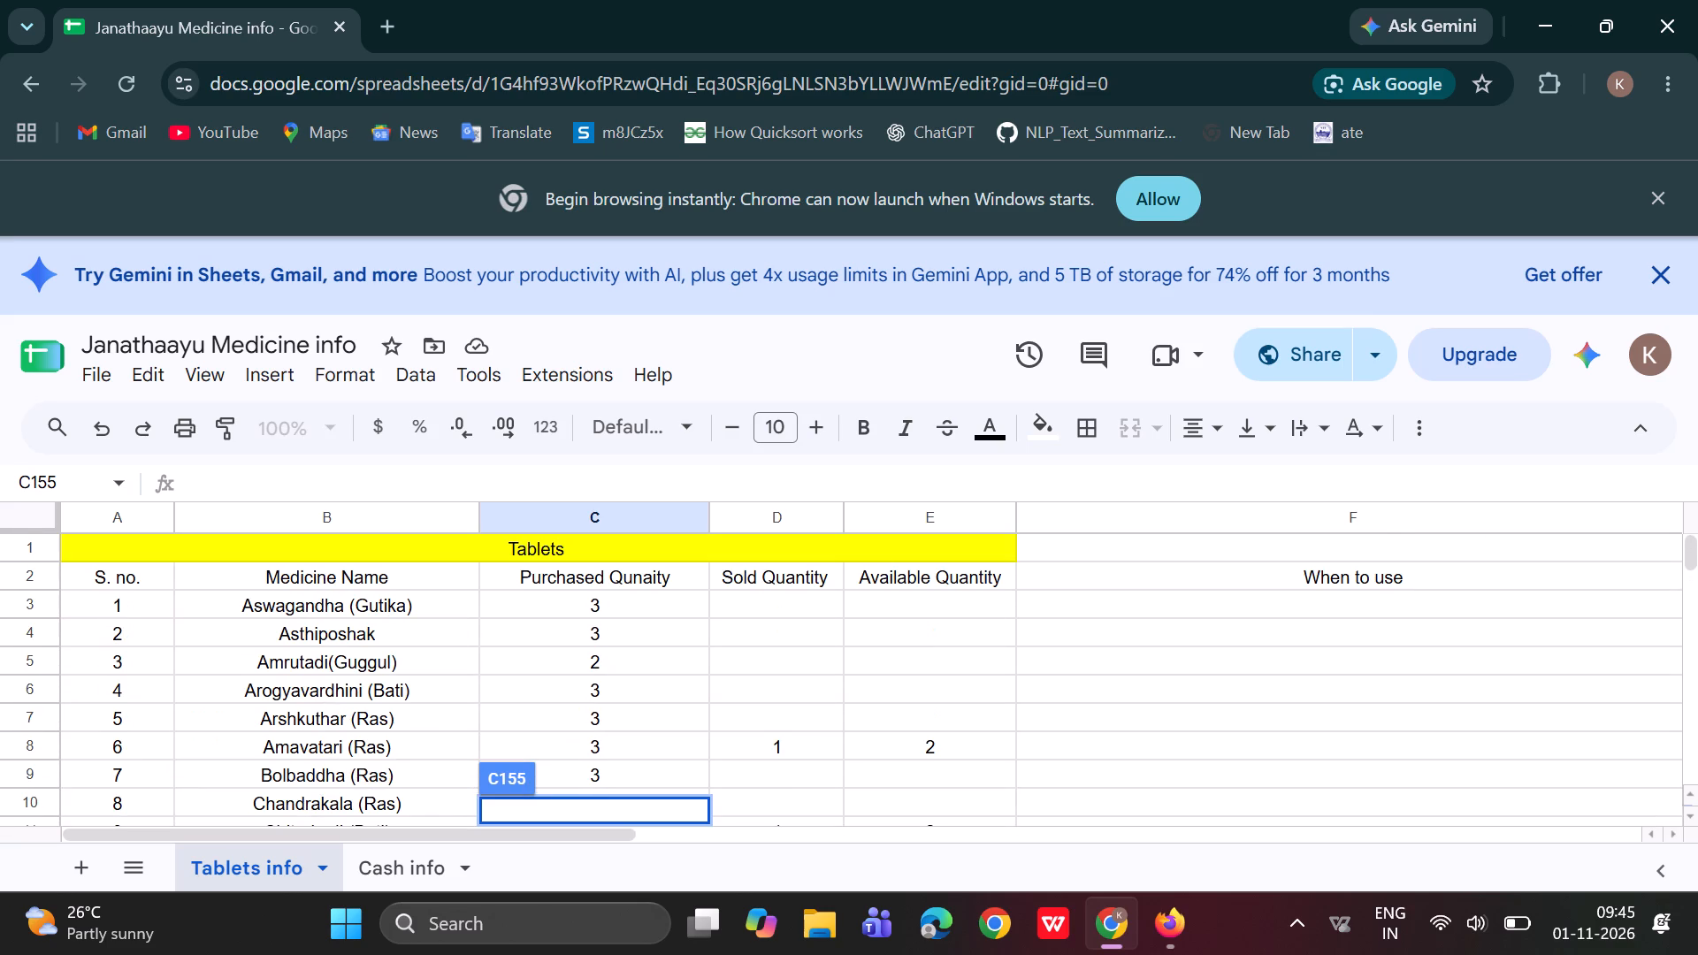
pyautogui.scroll(-19, 1375, 516)
pyautogui.scroll(1, 1375, 516)
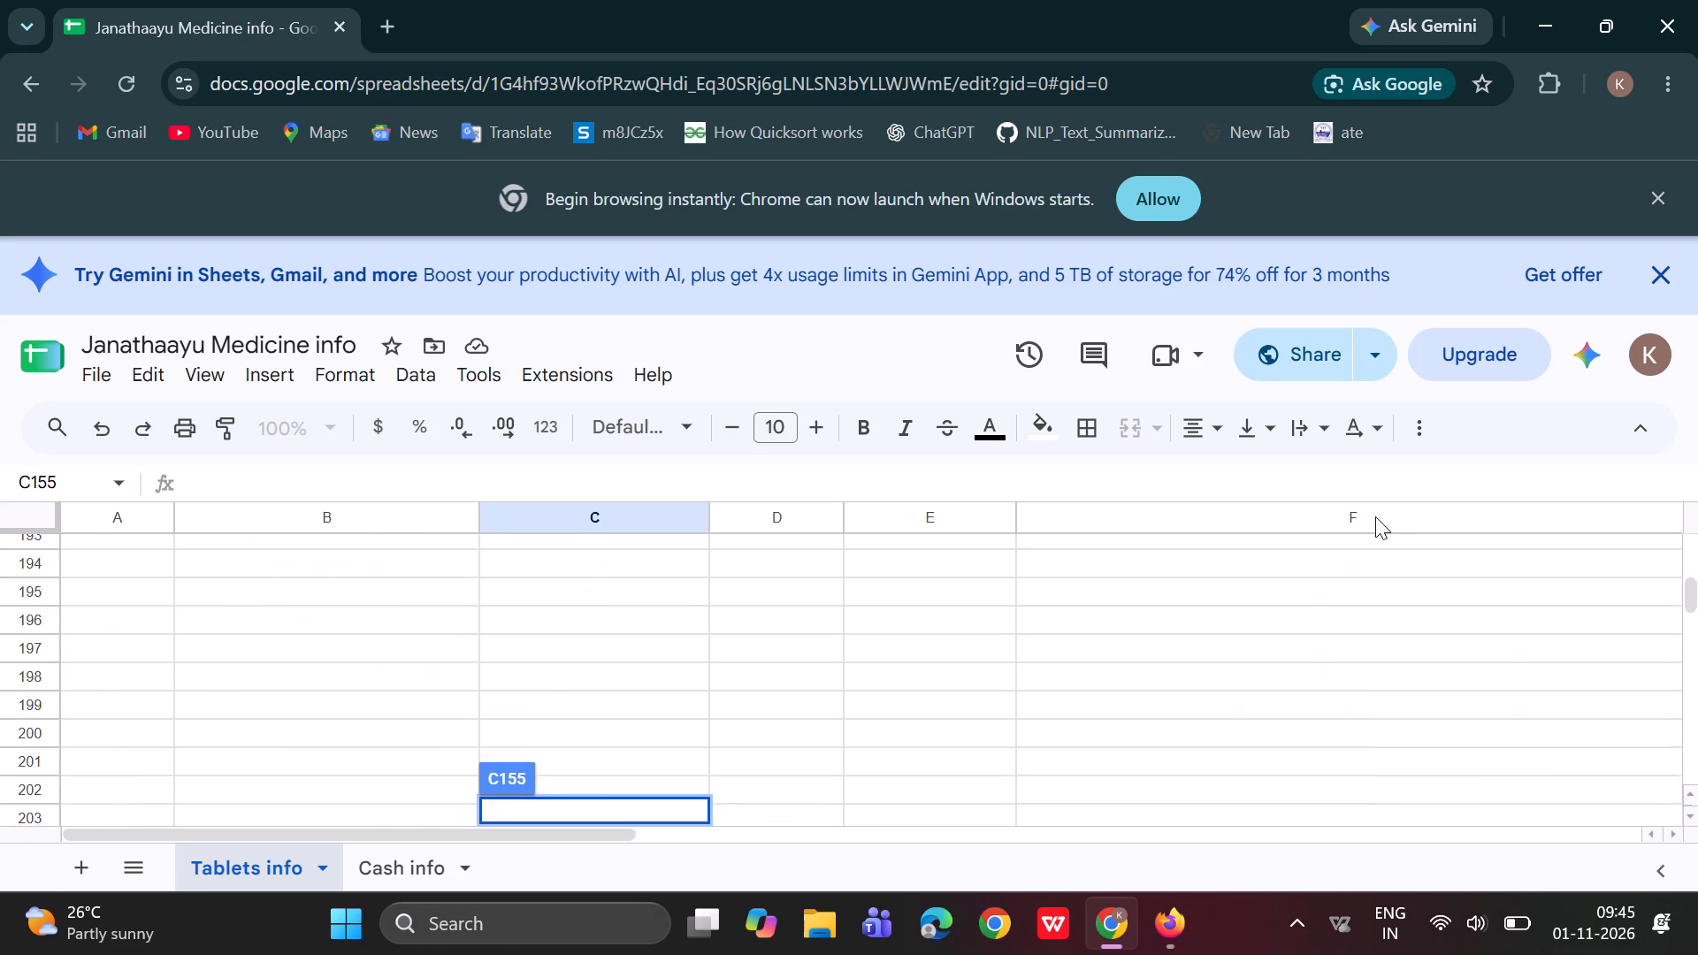
pyautogui.scroll(1, 1375, 516)
pyautogui.scroll(-6, 1375, 516)
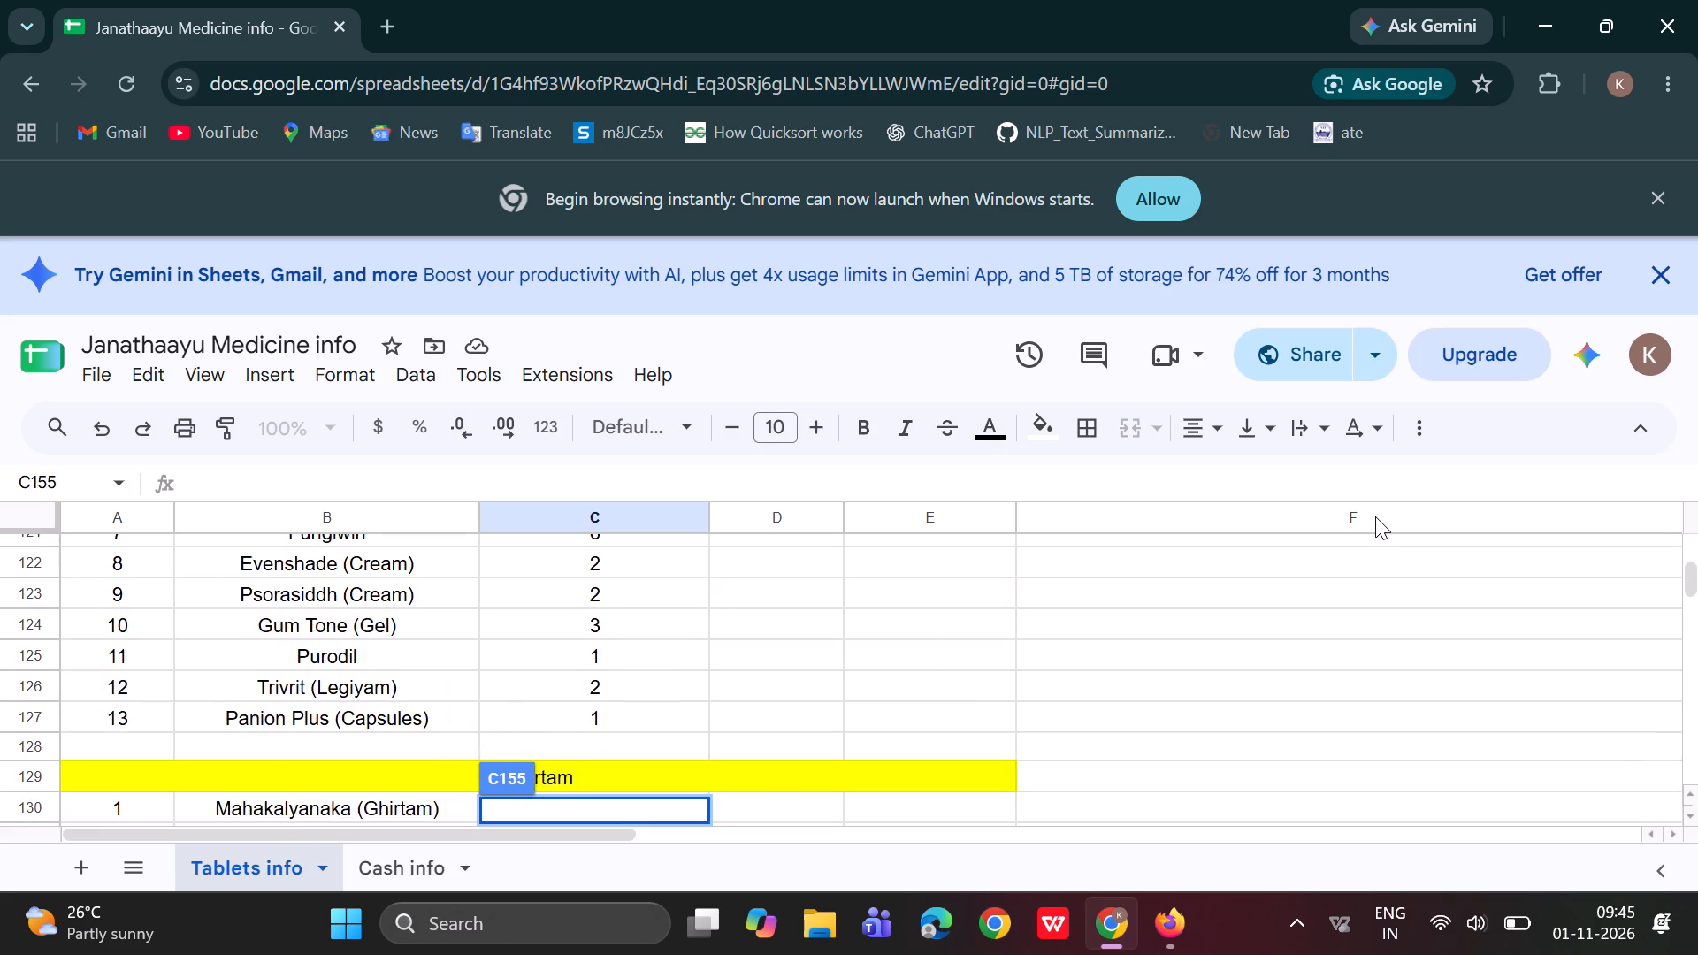
pyautogui.scroll(-1, 1375, 516)
pyautogui.scroll(-6, 1296, 740)
pyautogui.scroll(2, 1296, 740)
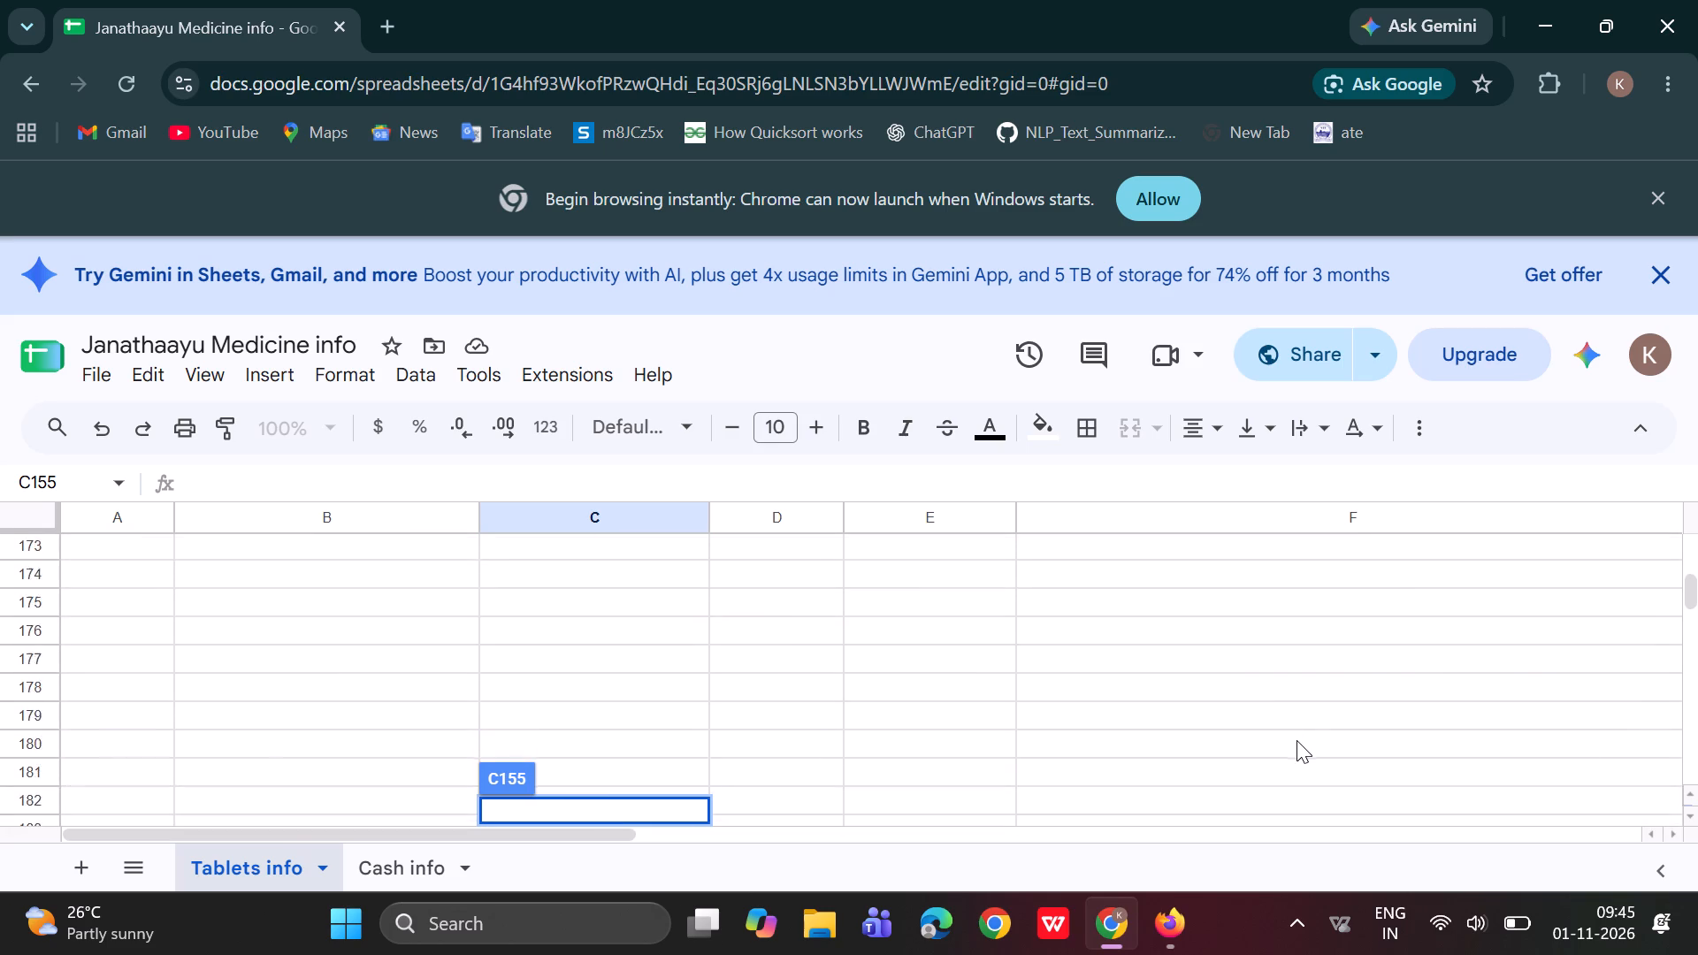
pyautogui.scroll(3, 1296, 740)
pyautogui.scroll(-1, 1296, 740)
pyautogui.click(1296, 740)
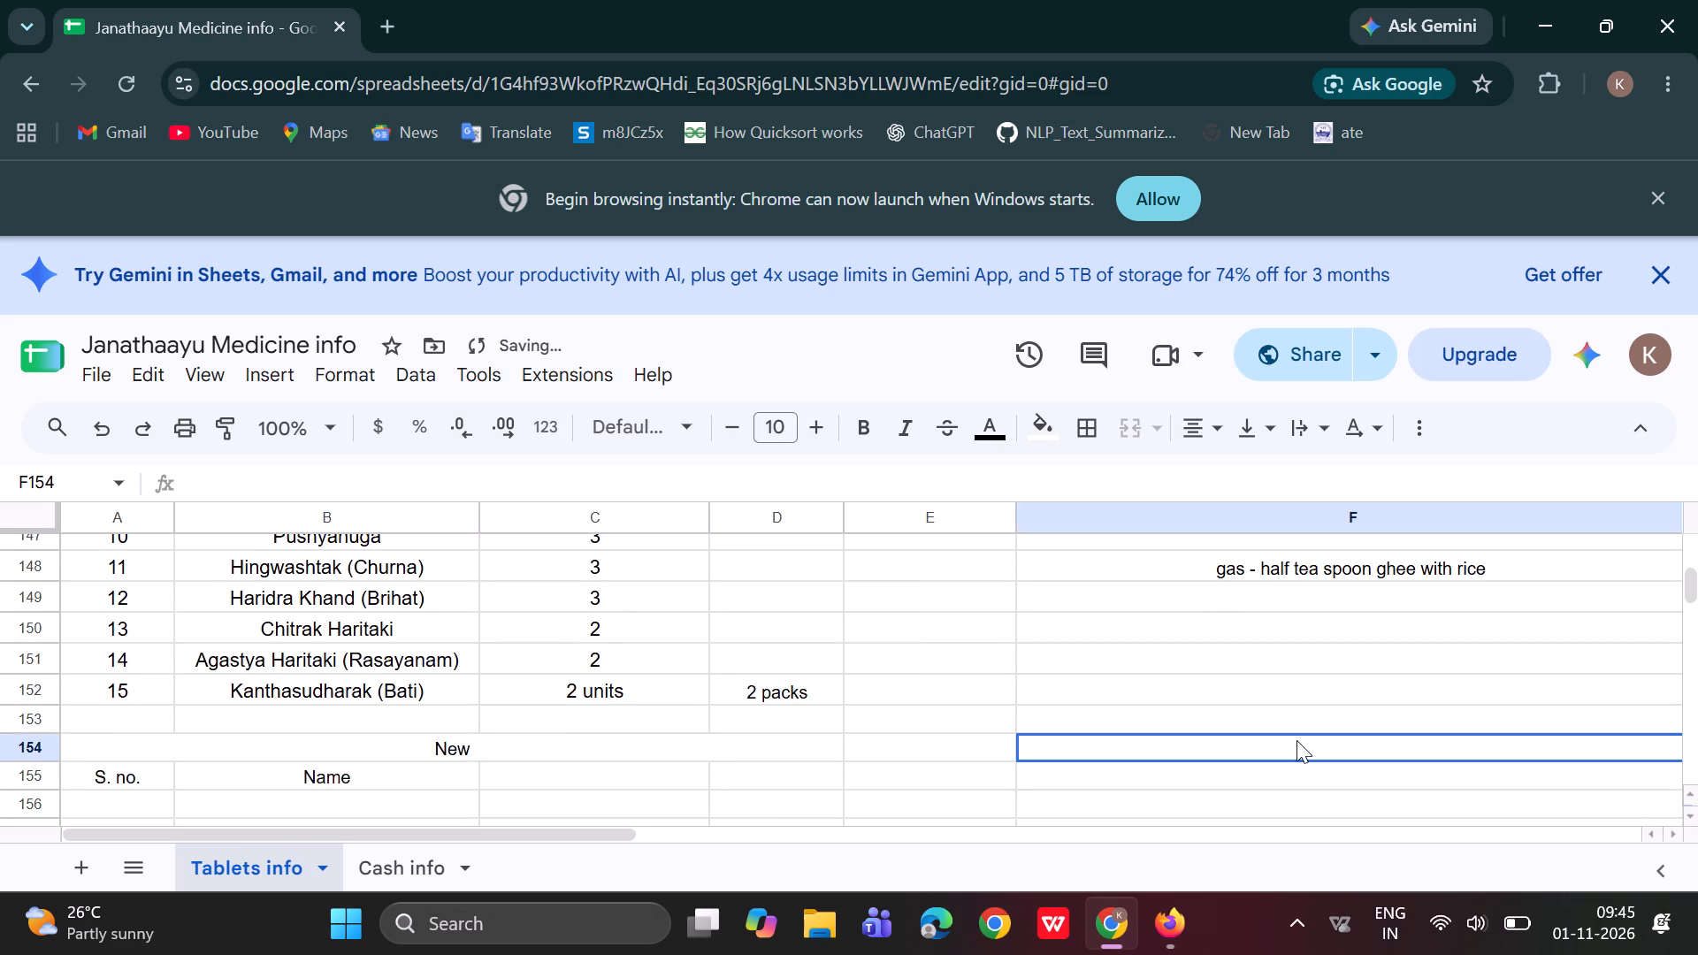
# Enter the column headings Purchased, sold and available in cells C155 to E155.
pyautogui.click(616, 774)
pyautogui.write('Purchases')
pyautogui.press('BackSpace')
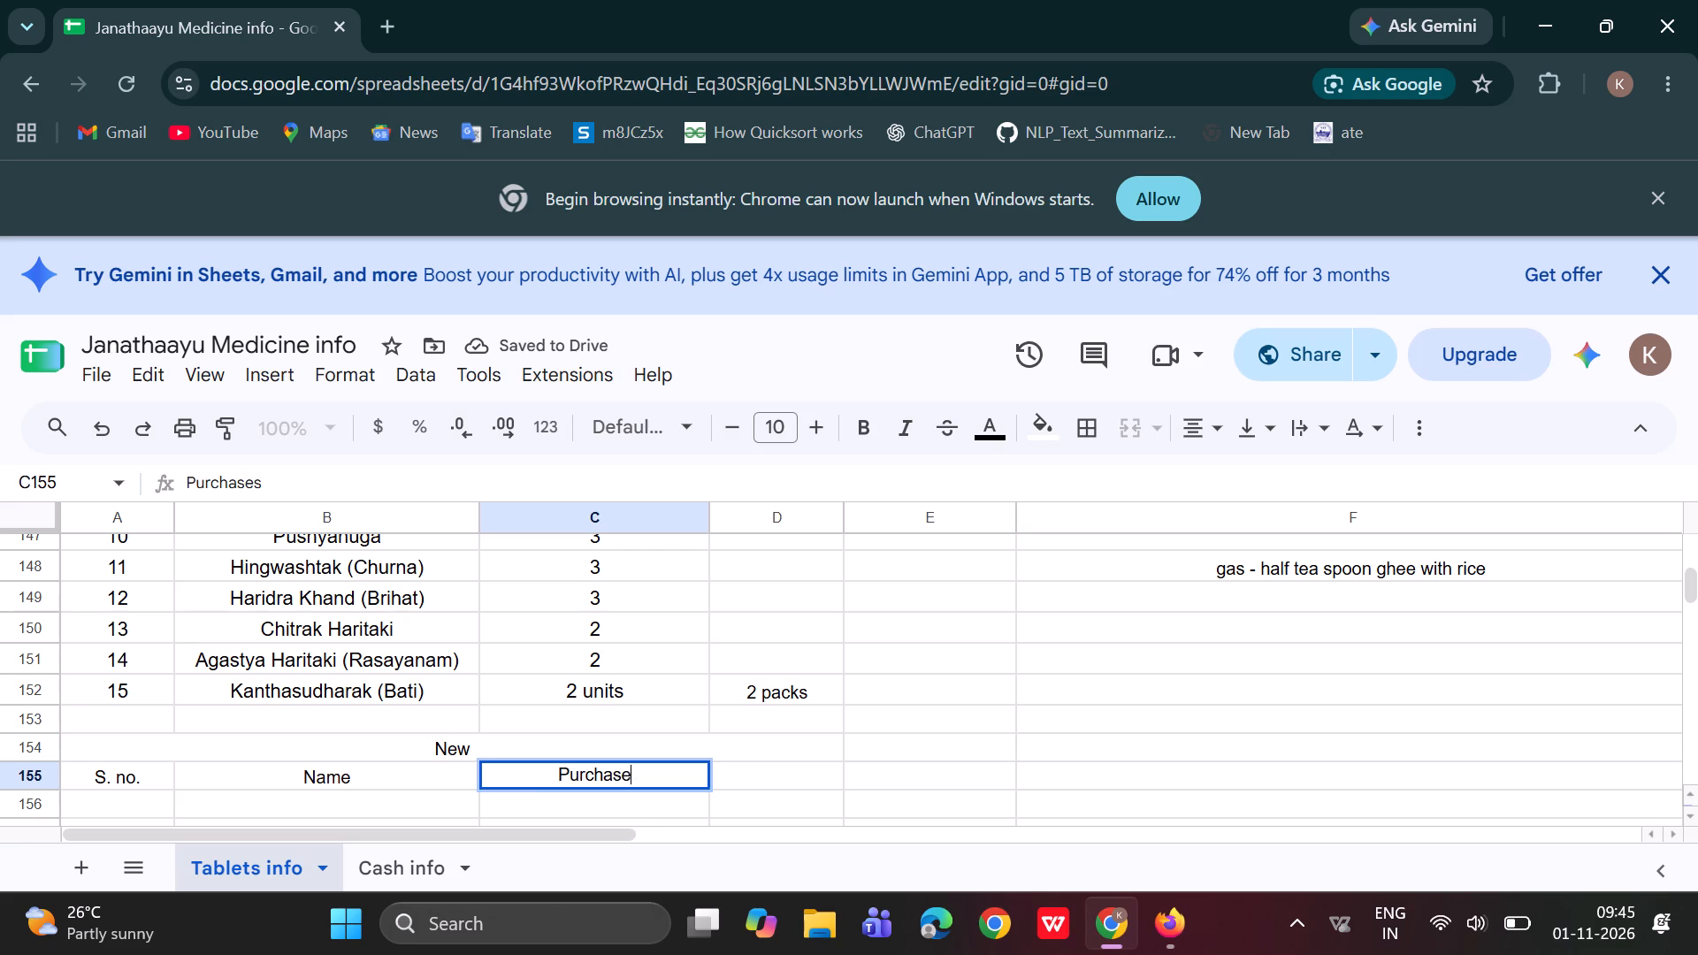
pyautogui.press('d')
pyautogui.press('Right')
pyautogui.write('solg')
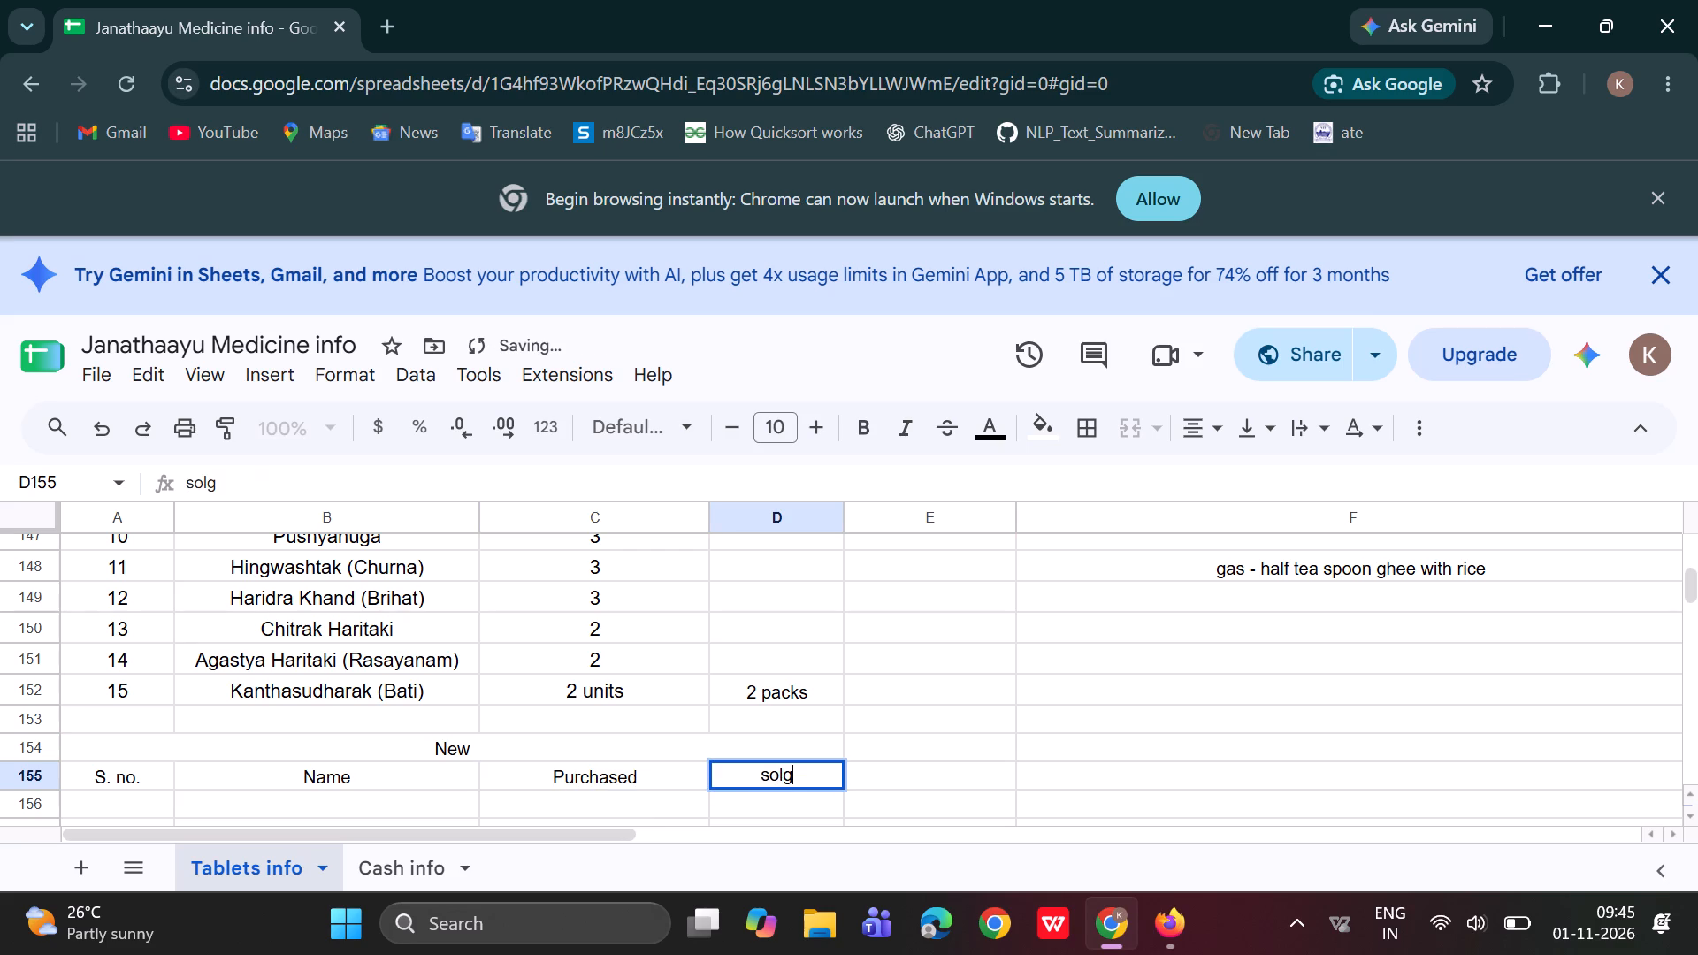
pyautogui.press('BackSpace')
pyautogui.press('d')
pyautogui.press('Right')
pyautogui.write('available')
pyautogui.scroll(-1, 616, 774)
pyautogui.click(1113, 749)
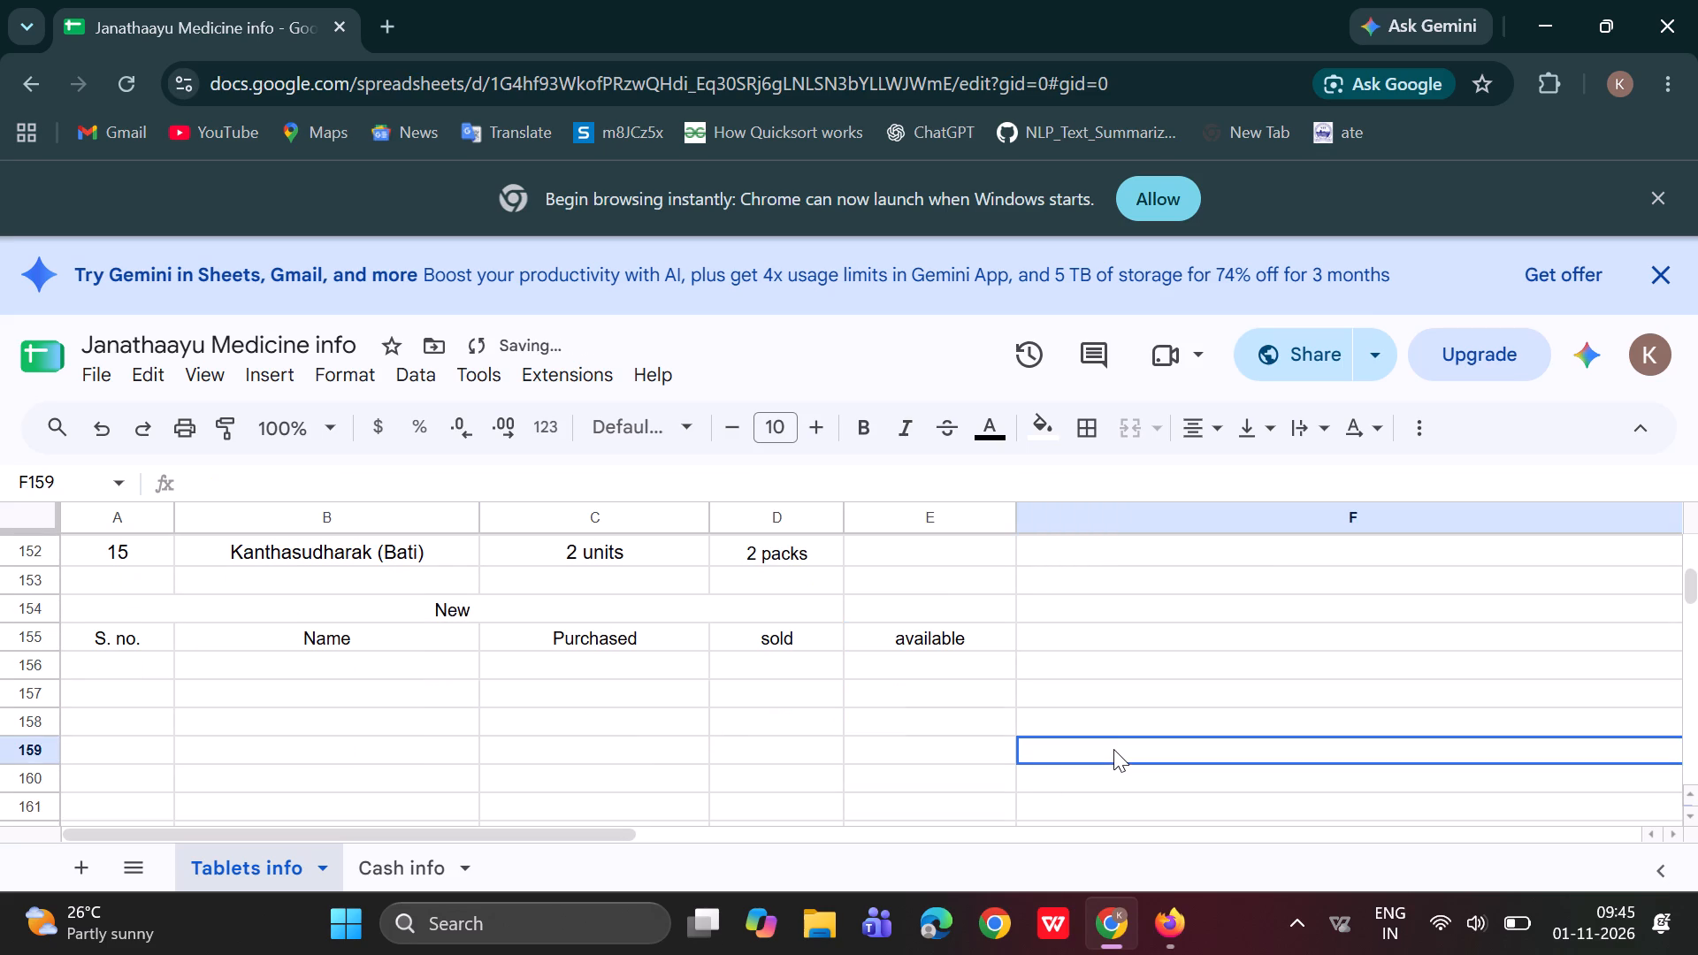
# Fill row 156 with serial number 1, Ksheerabala Thailam, purchased 4, sold 0 and available 4.
pyautogui.click(108, 661)
pyautogui.press('1')
pyautogui.press('Right')
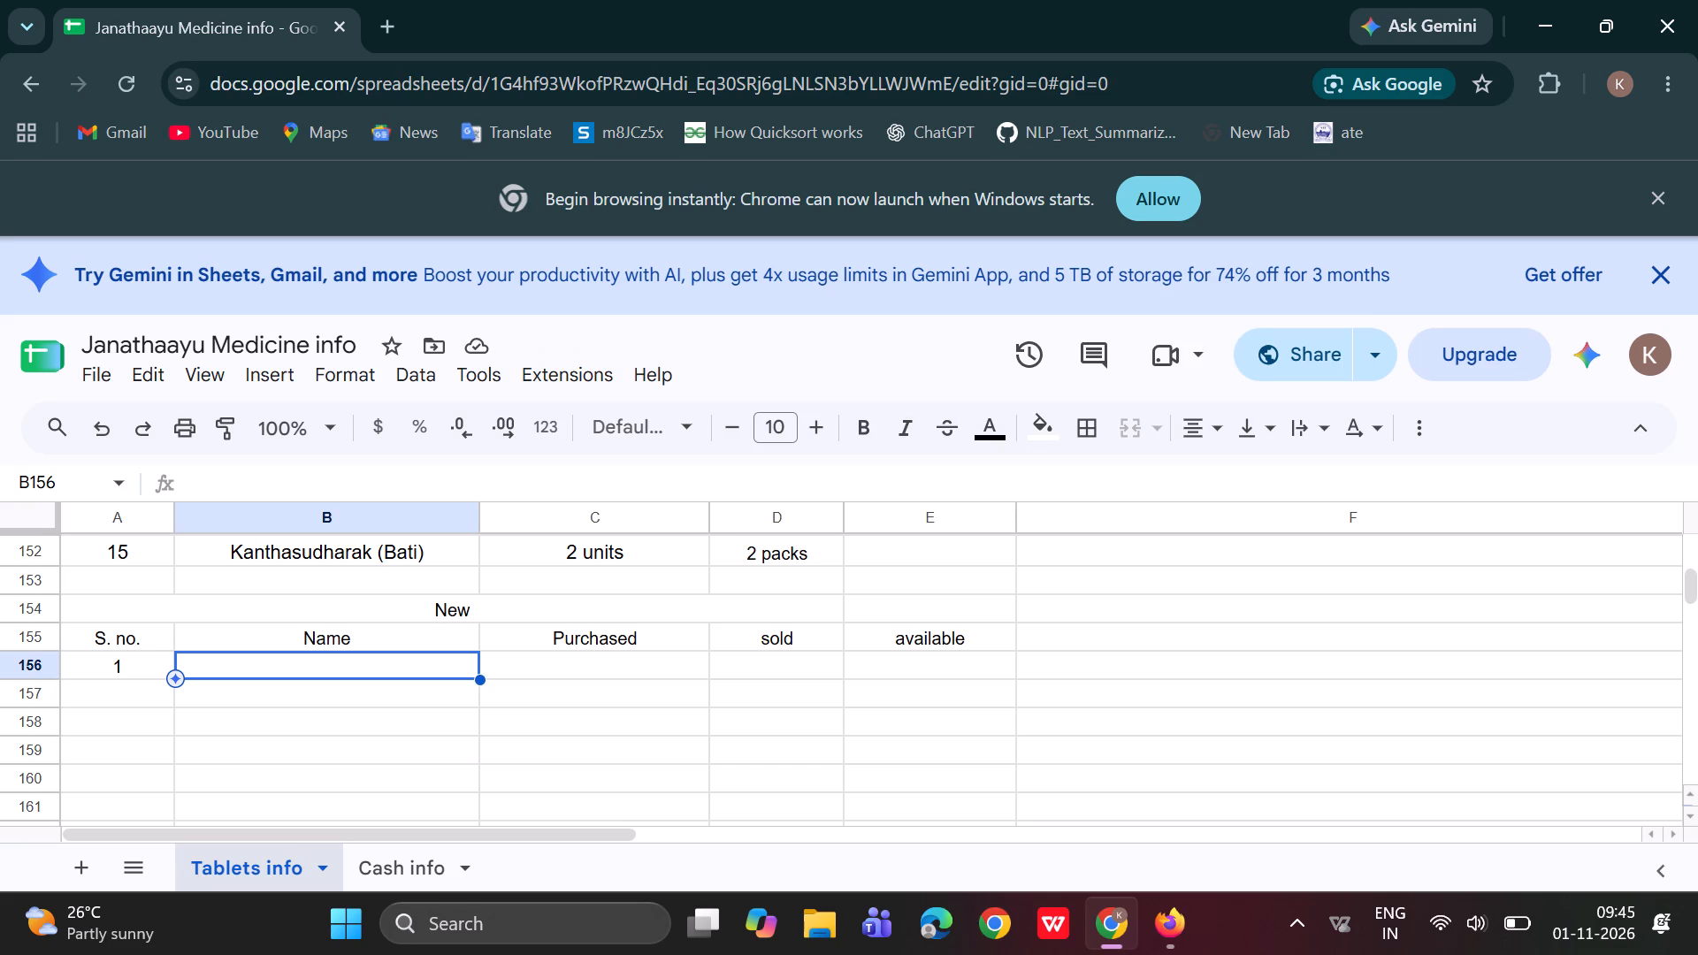
pyautogui.hotkey('shift', 'k')
pyautogui.write('sheer')
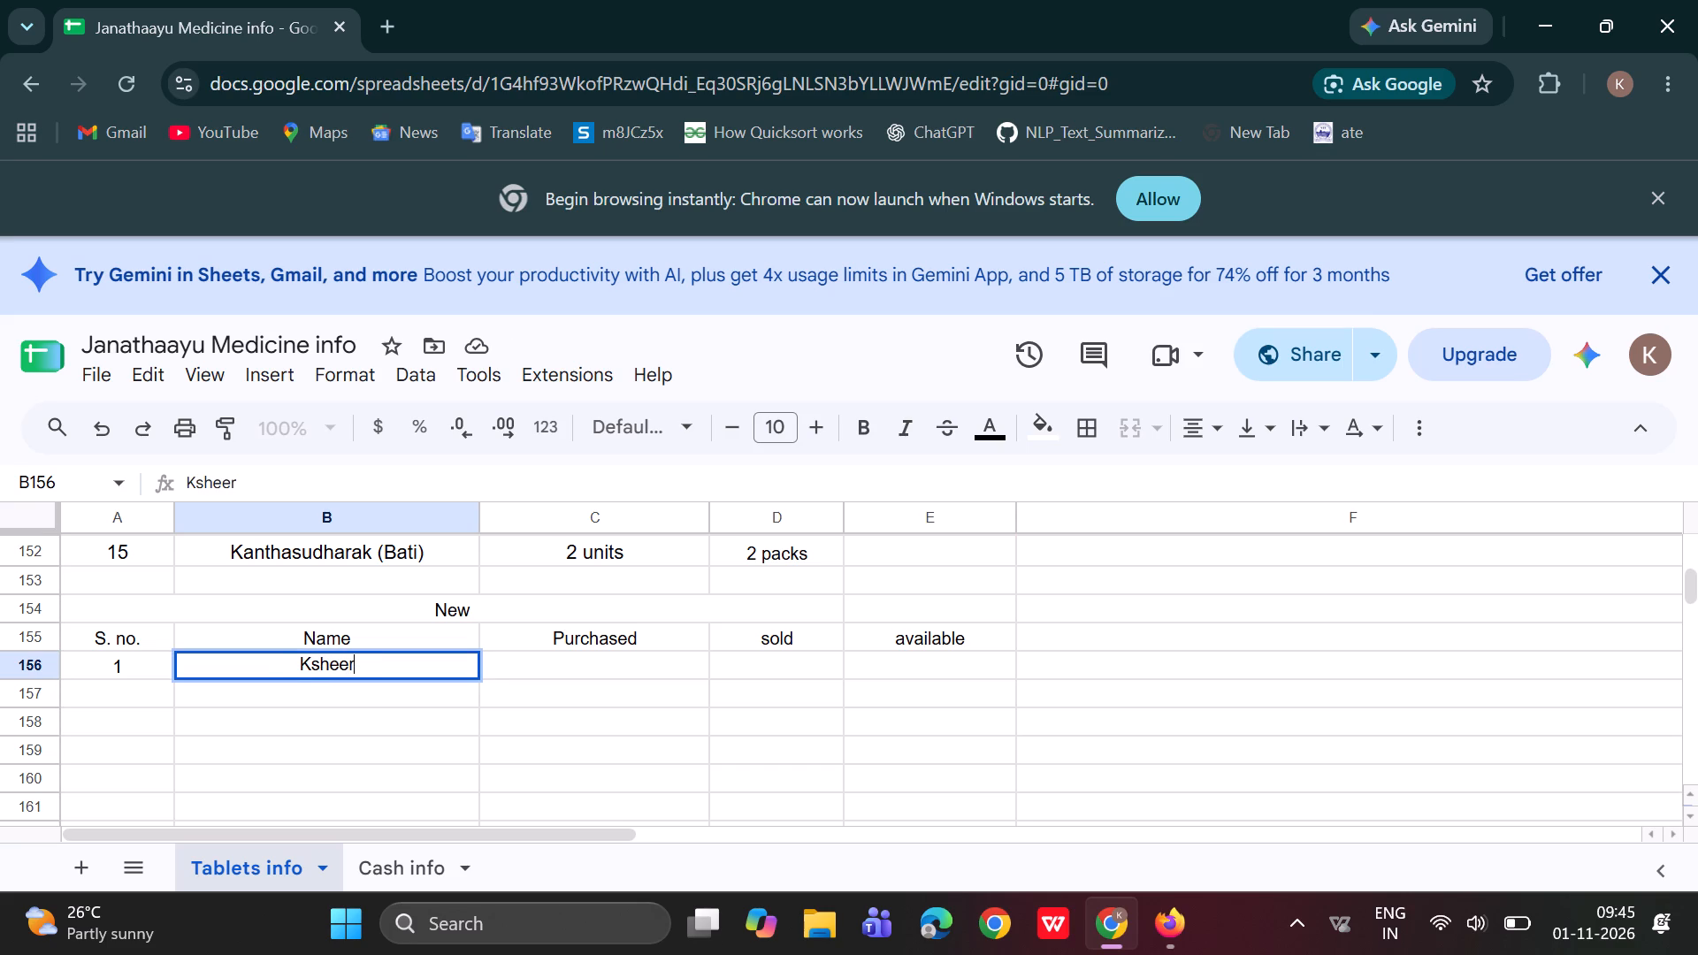
pyautogui.write('abala')
pyautogui.press('space')
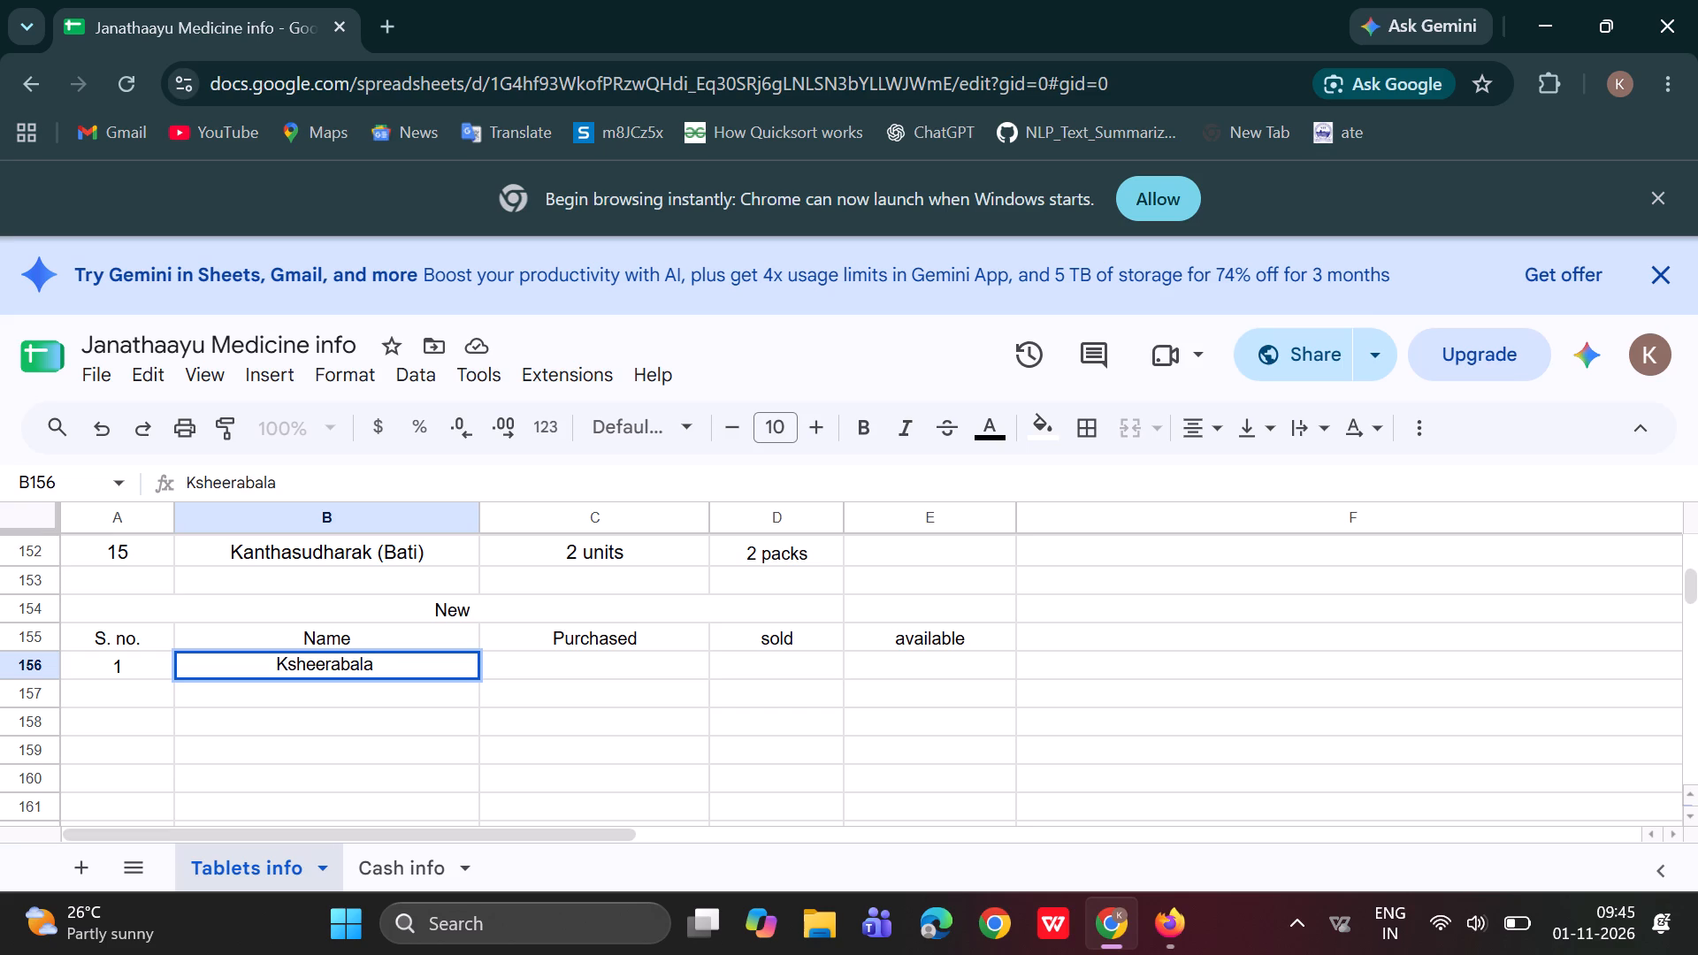
pyautogui.write('Tha')
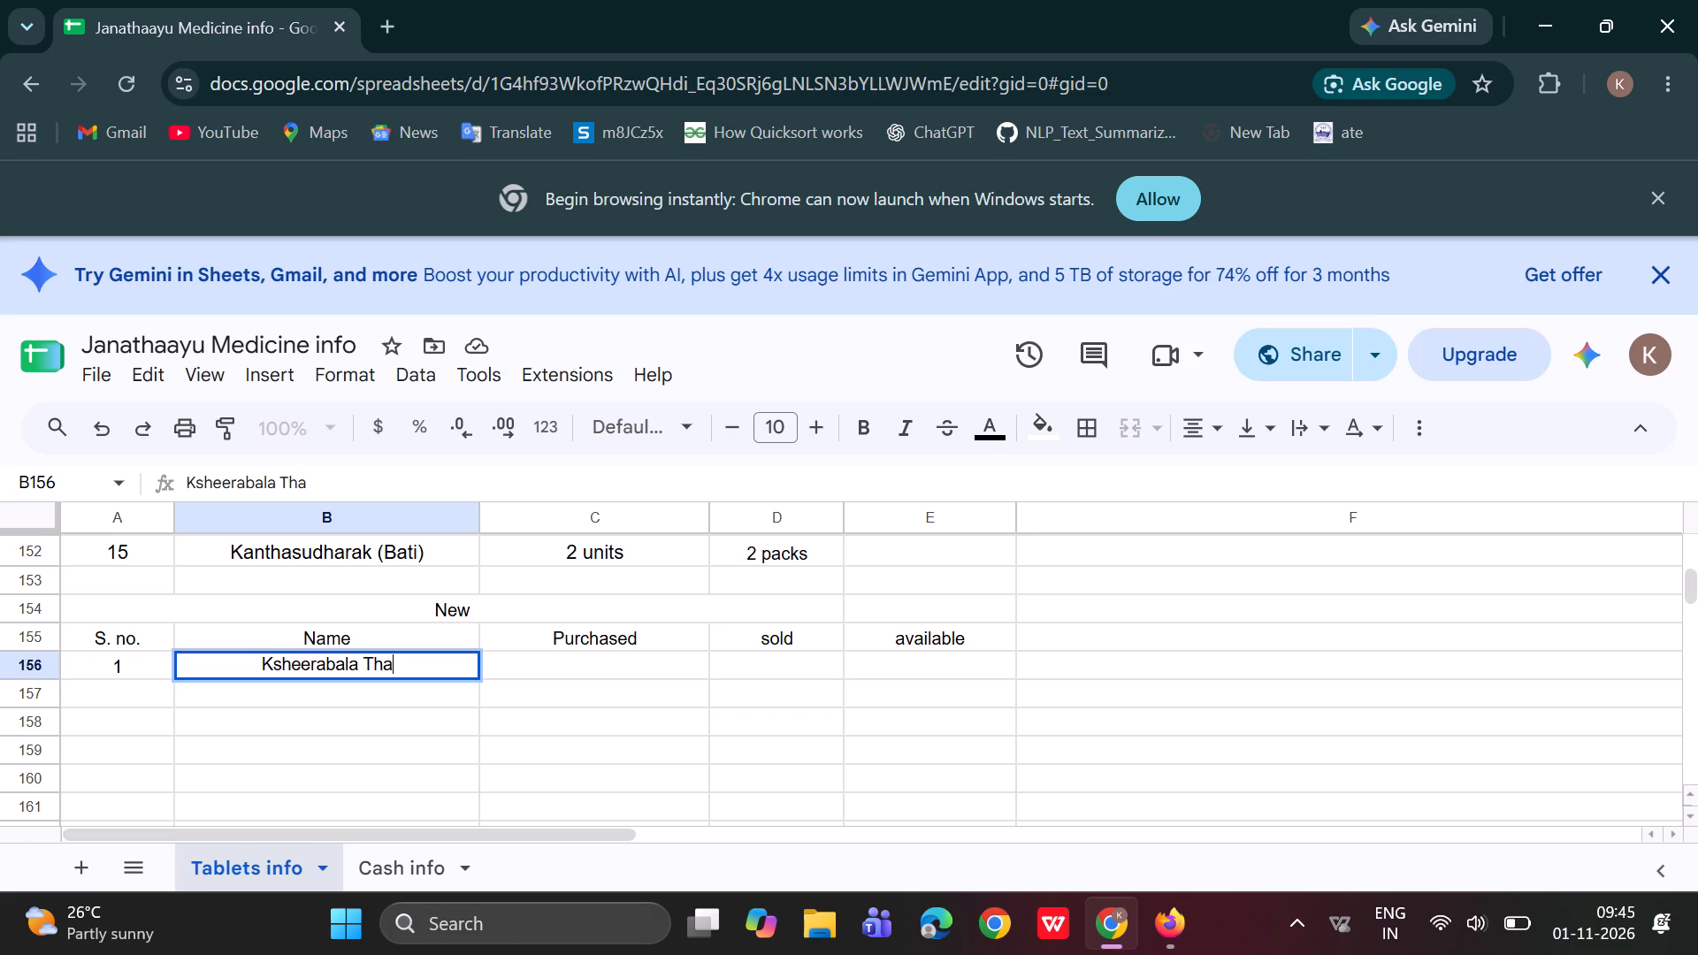
pyautogui.write('ilam')
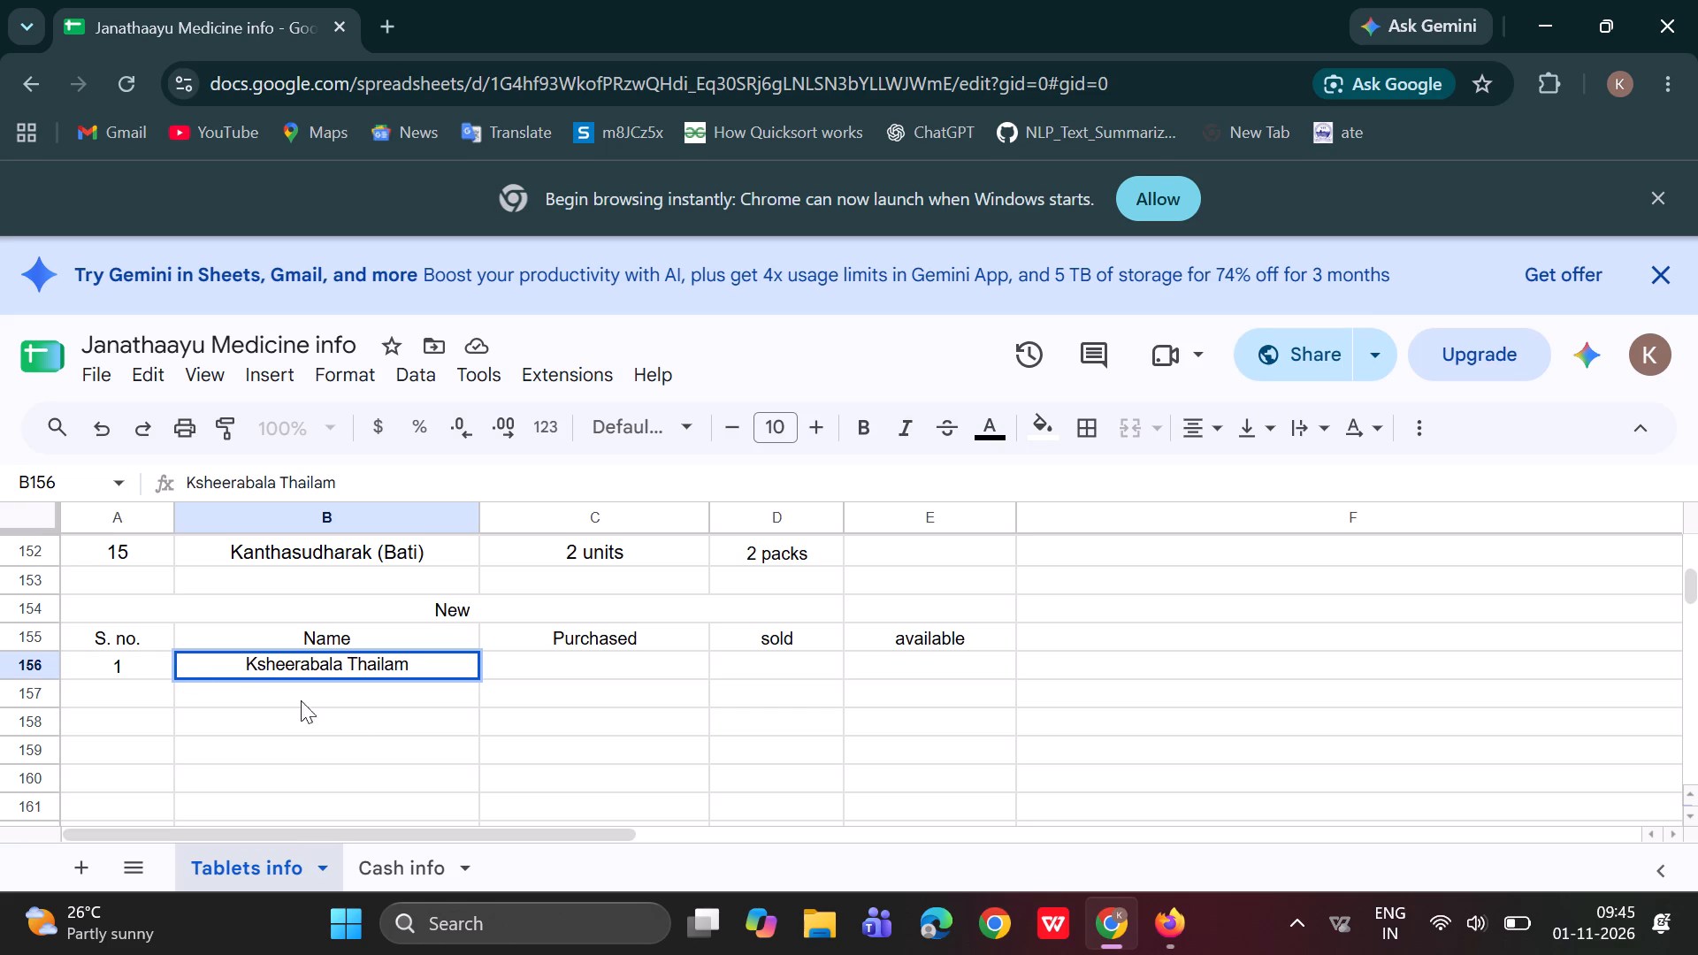
pyautogui.click(547, 676)
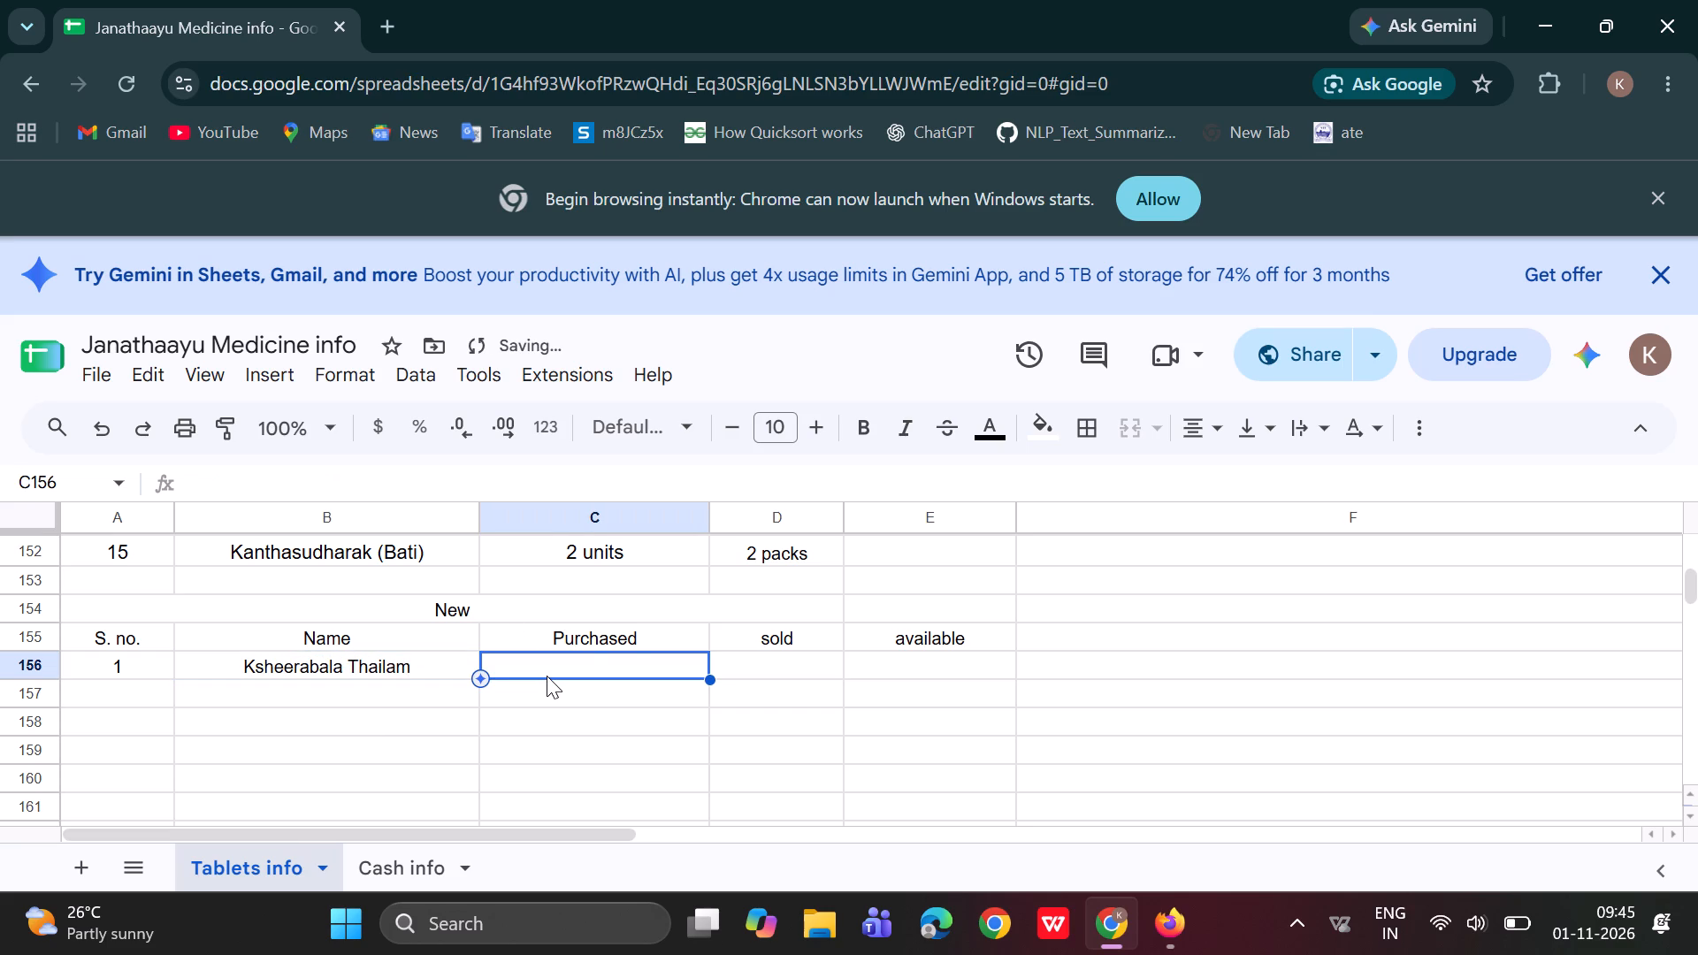
pyautogui.press('4')
pyautogui.press('Right')
pyautogui.press('0')
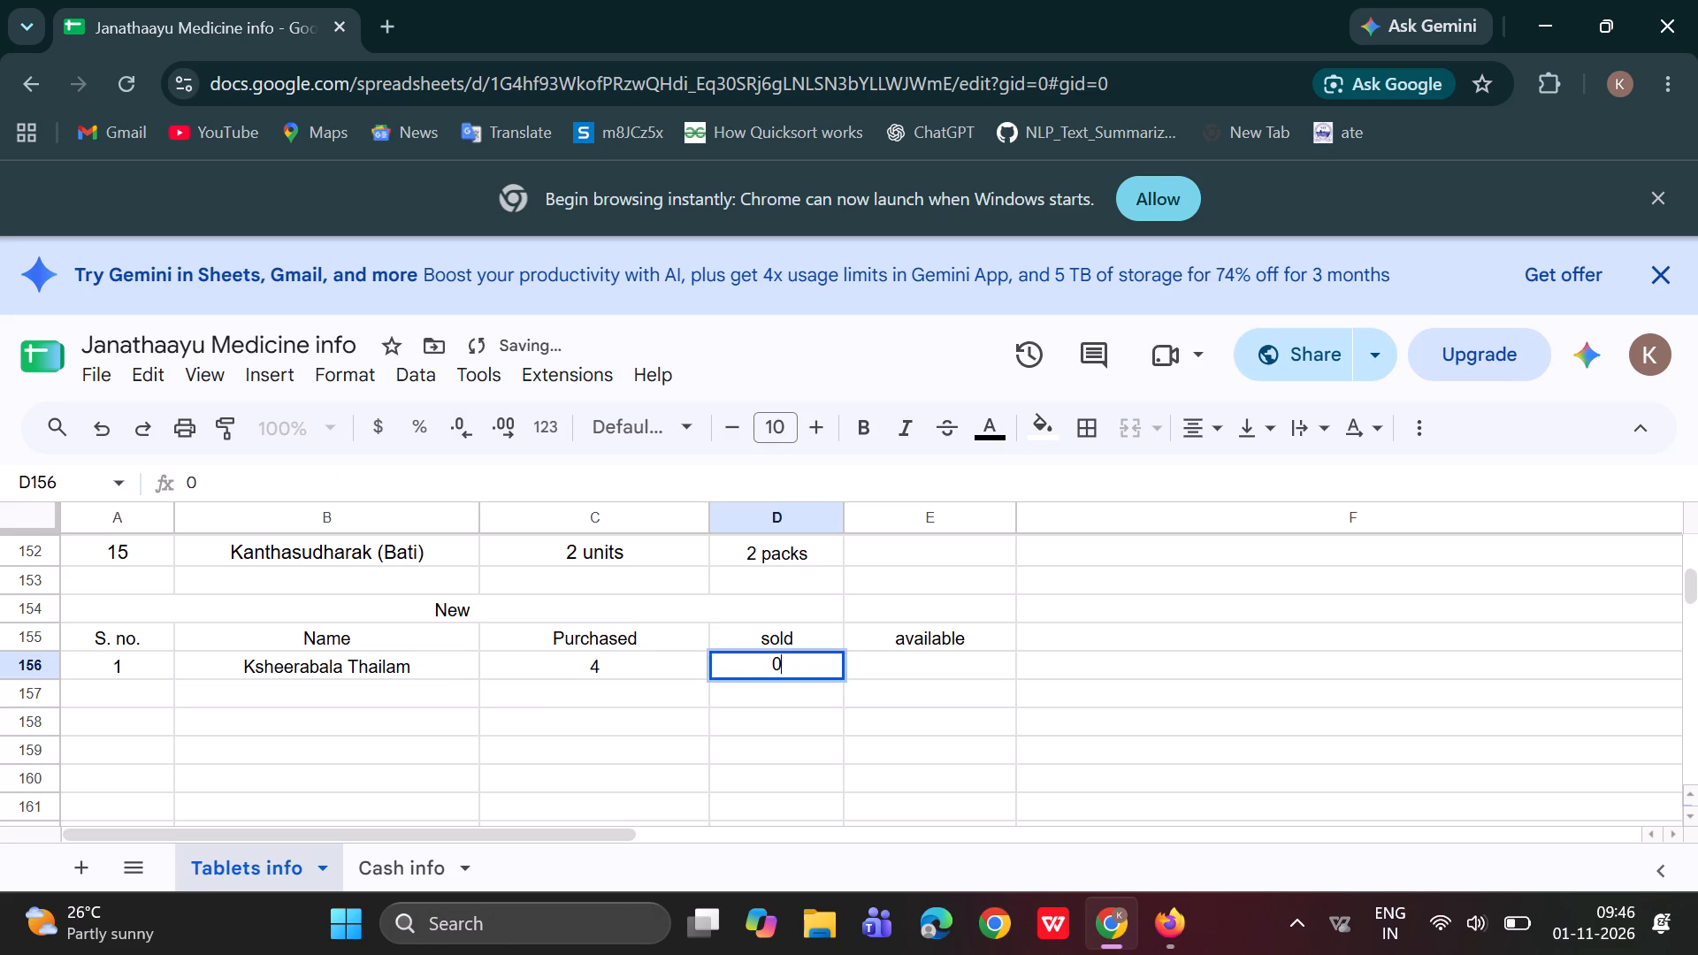
pyautogui.press('Right')
pyautogui.press('4')
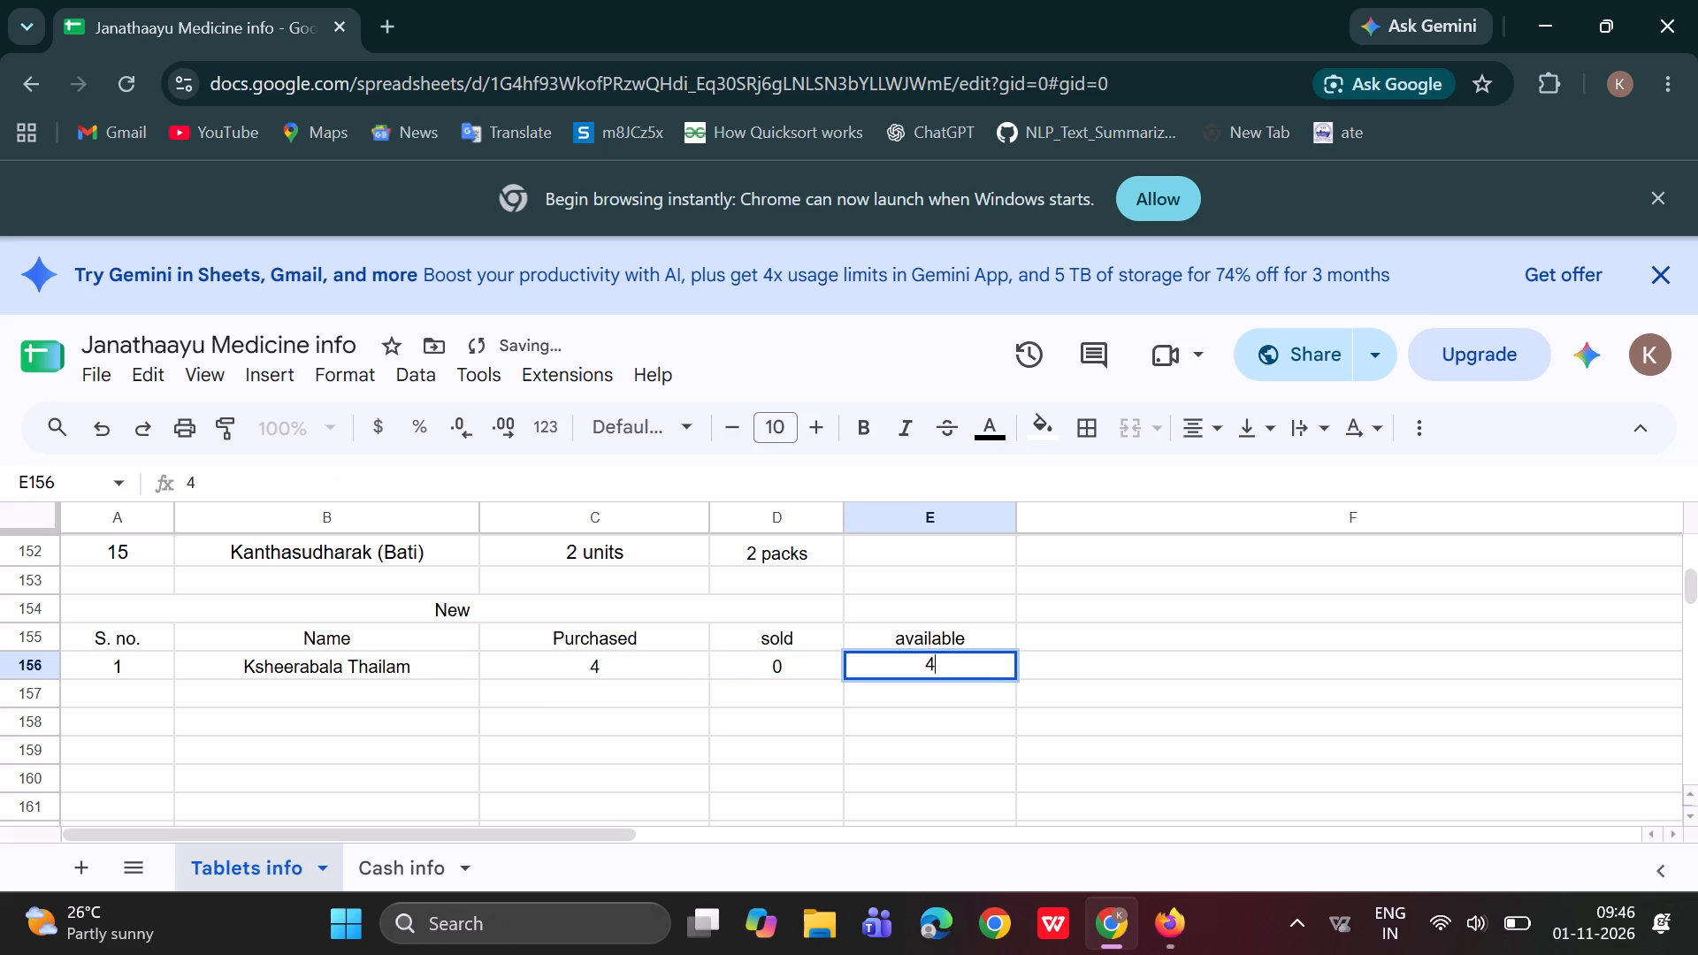
pyautogui.press('Down')
# Enter serial number 2 and the medicine name Xpress in cells A157 and B157.
pyautogui.press('Left')
pyautogui.press('Left')
pyautogui.press('Left')
pyautogui.press('Left')
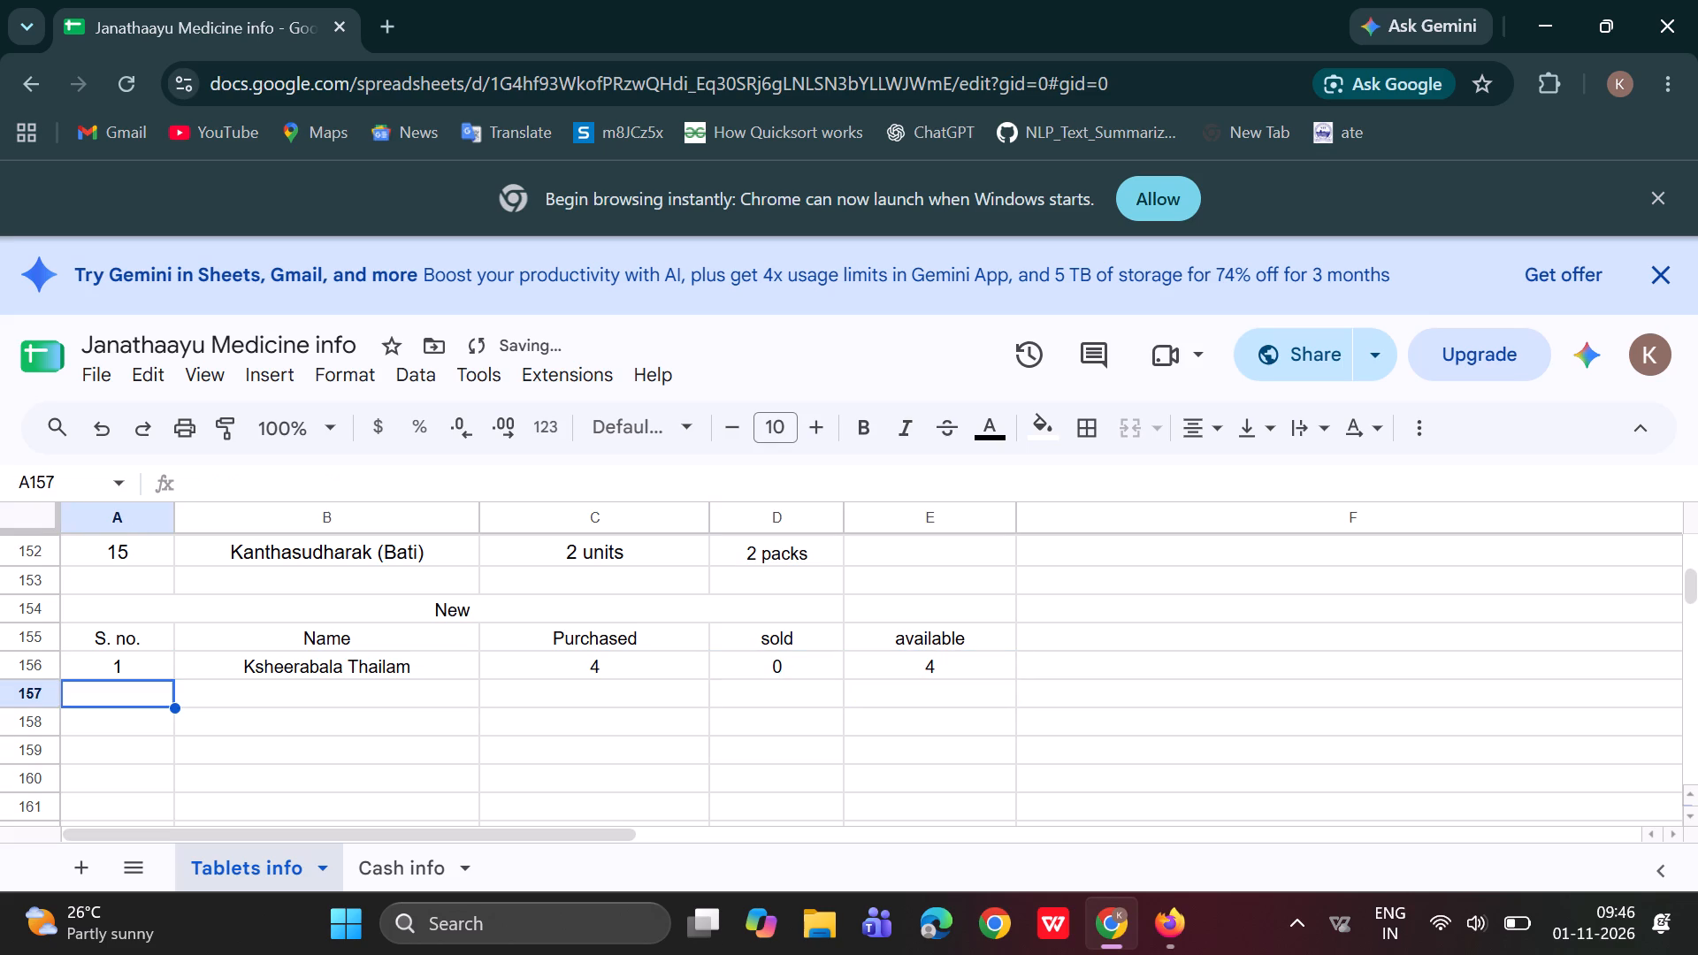
pyautogui.press('2')
pyautogui.press('Right')
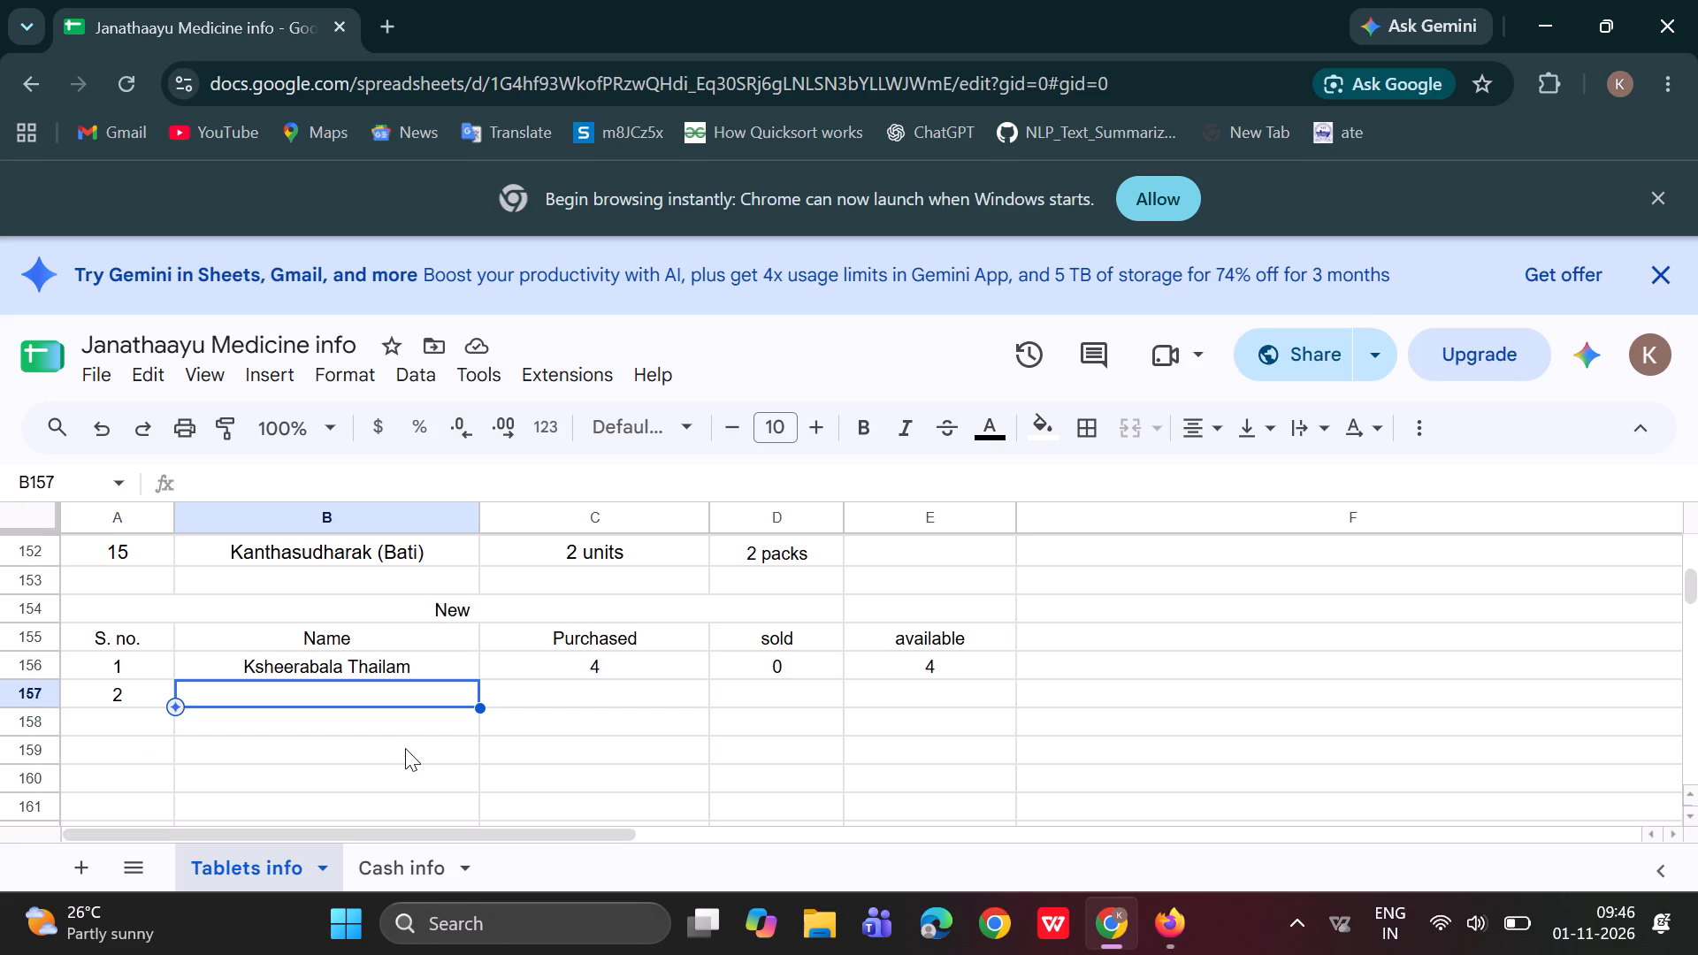
pyautogui.hotkey('shift', 'x')
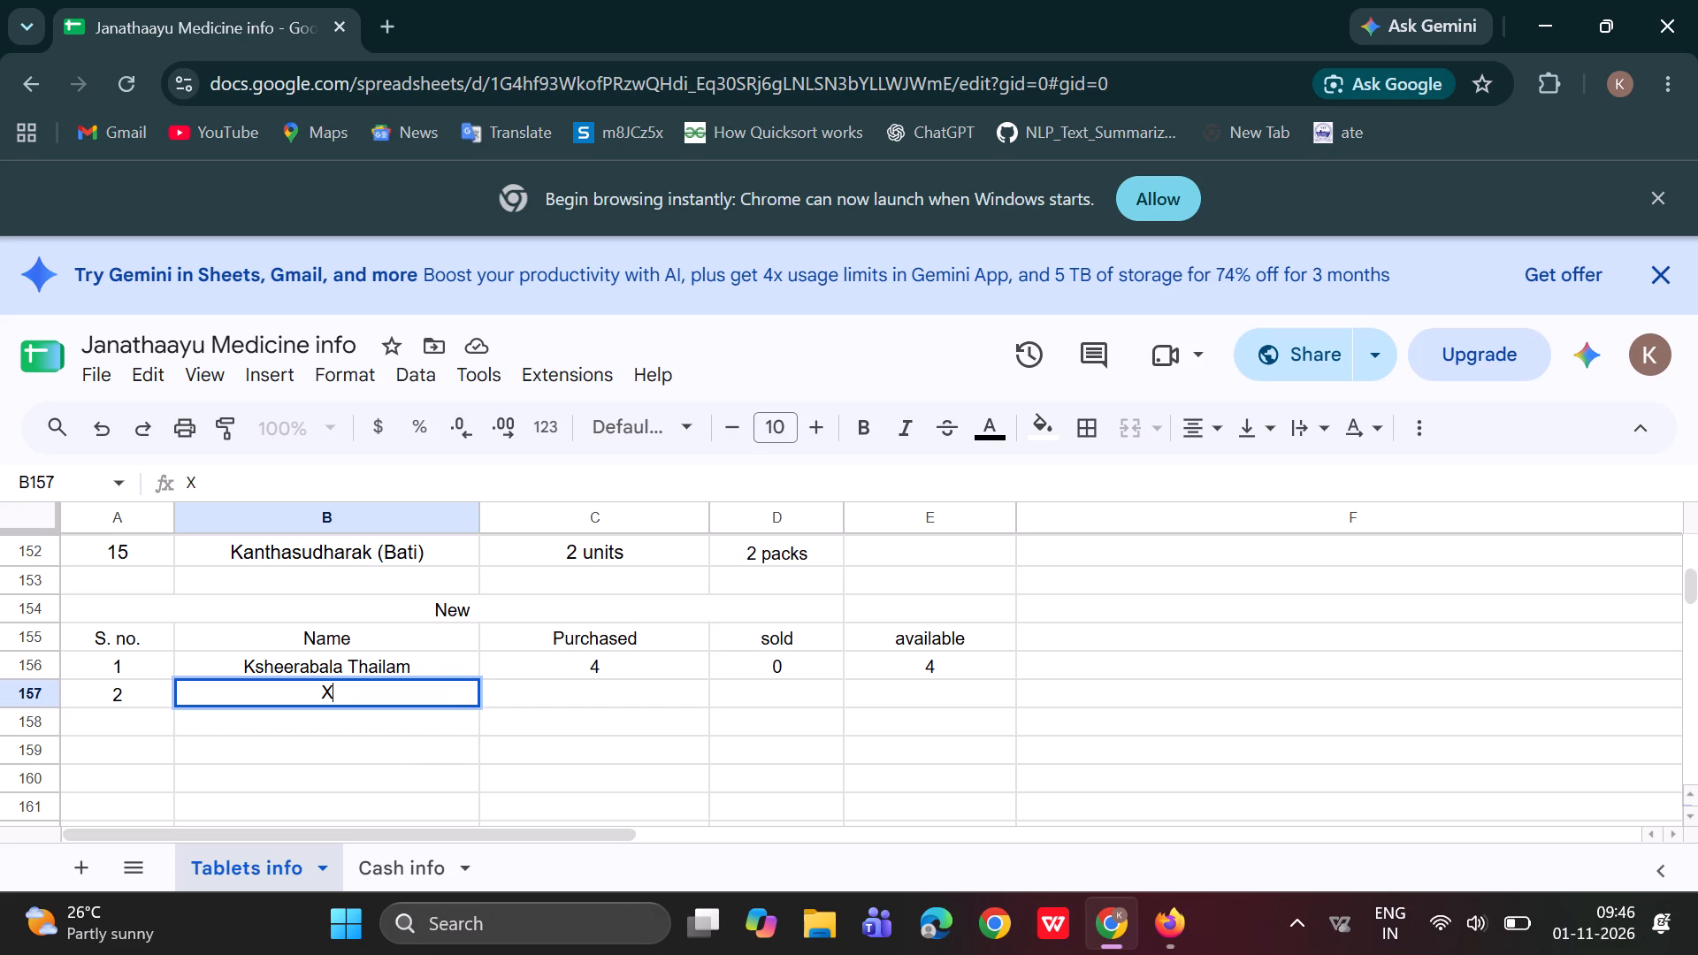
pyautogui.write('press')
pyautogui.press('space')
pyautogui.press('Right')
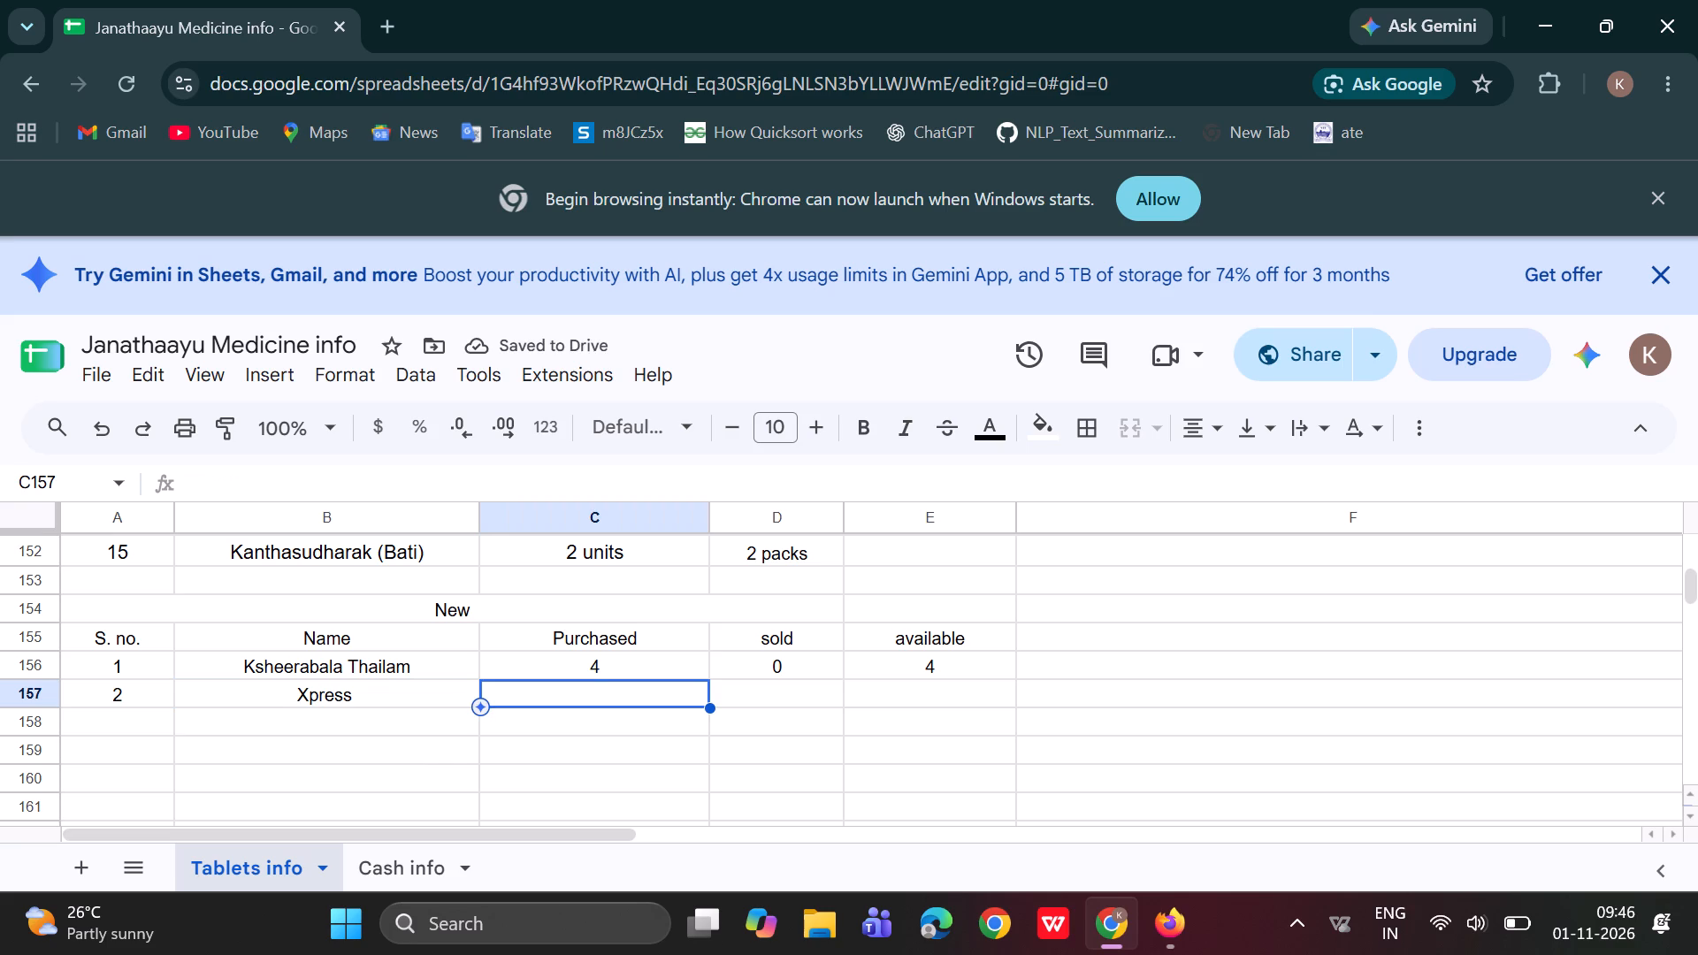
# Fill the rest of row 157 with purchased 10x10, sold 0 and available 10x10.
pyautogui.write('10')
pyautogui.write('x10')
pyautogui.press('Right')
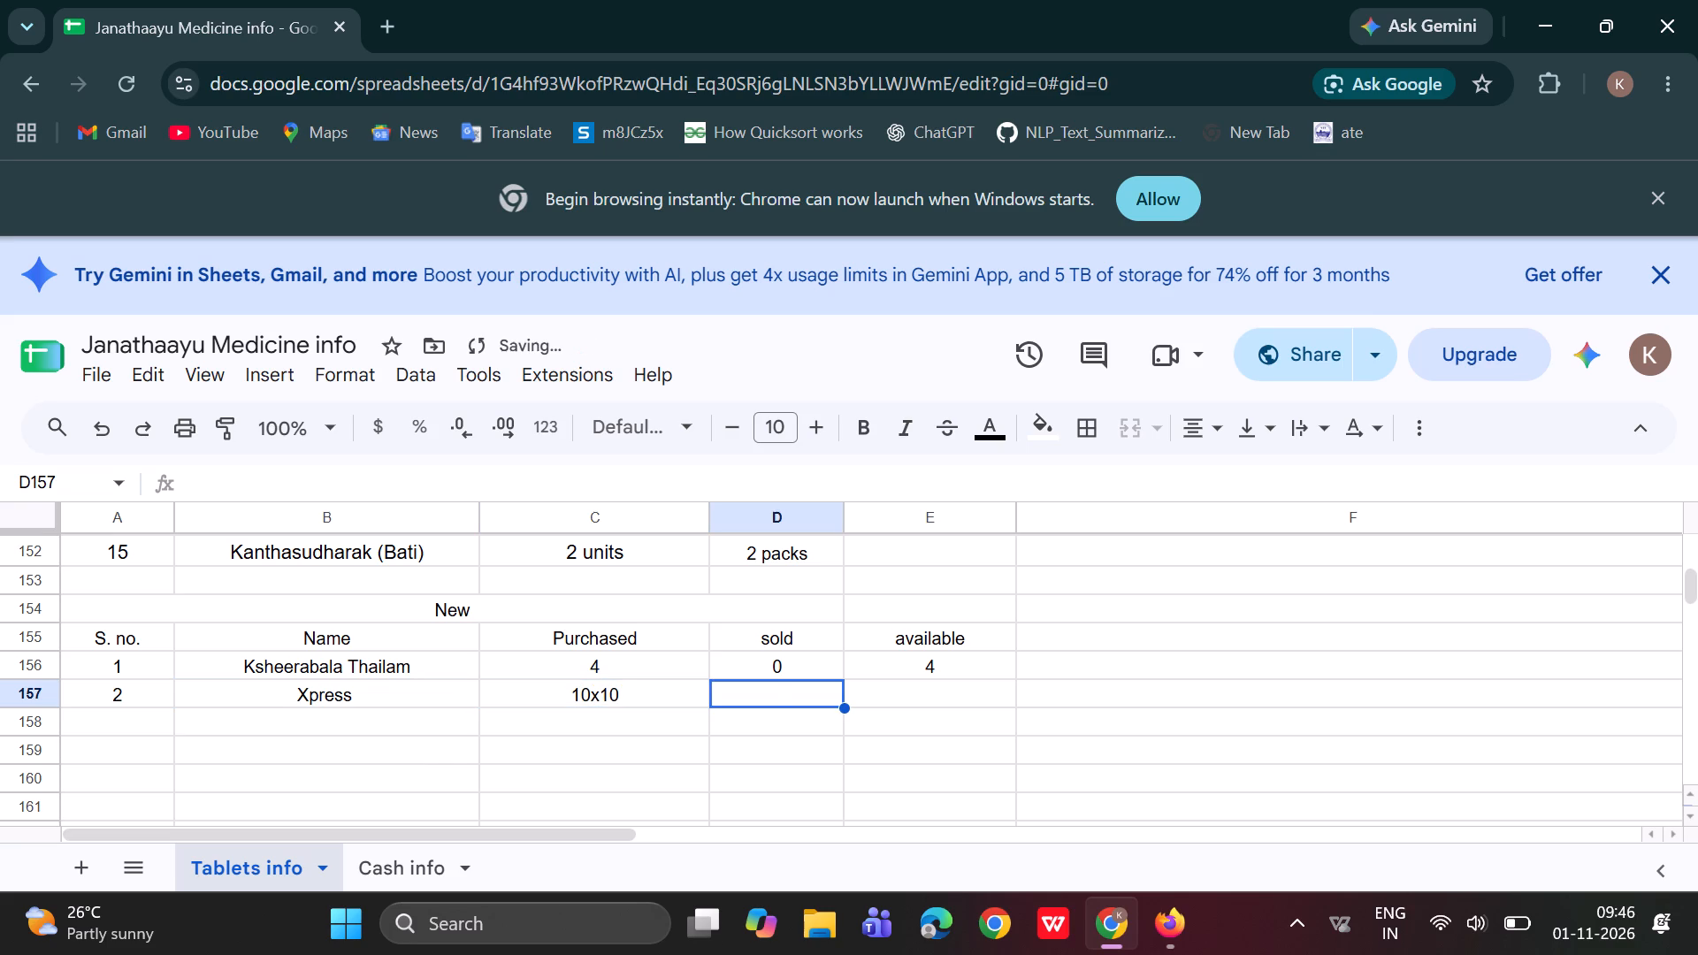
pyautogui.press('0')
pyautogui.press('Right')
pyautogui.write('10')
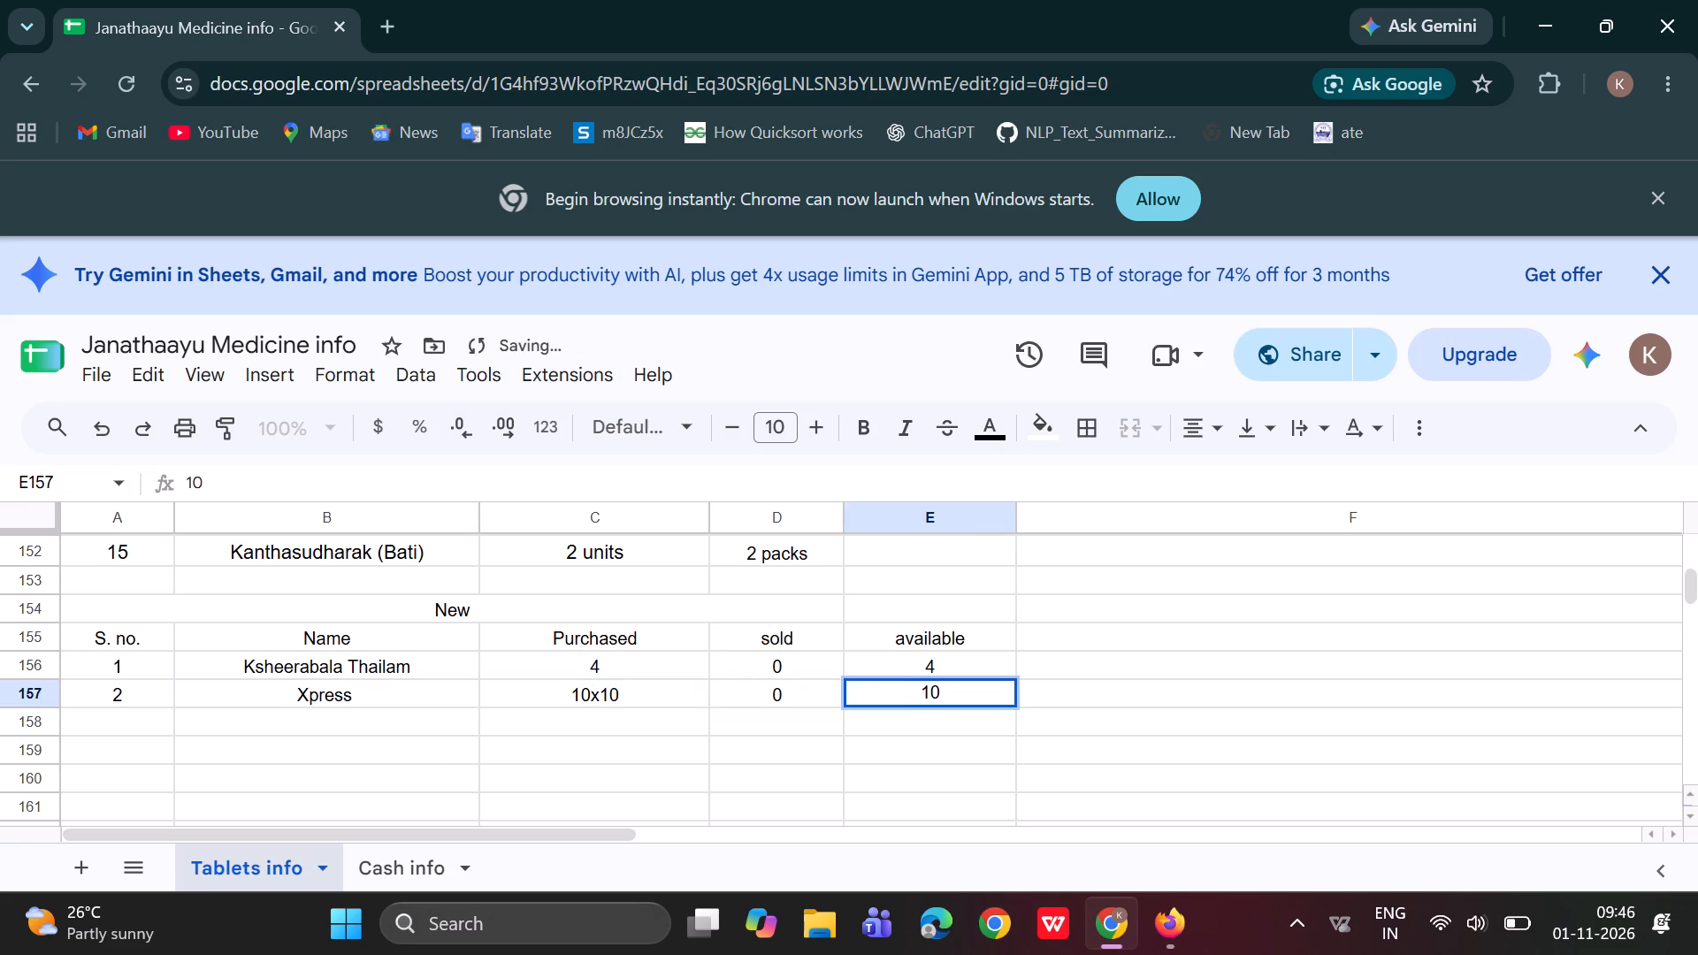
pyautogui.write('x0')
pyautogui.press('BackSpace')
pyautogui.write('10')
pyautogui.press('Down')
# Enter serial number 3 in cell A158.
pyautogui.press('Left')
pyautogui.press('Left')
pyautogui.press('Left')
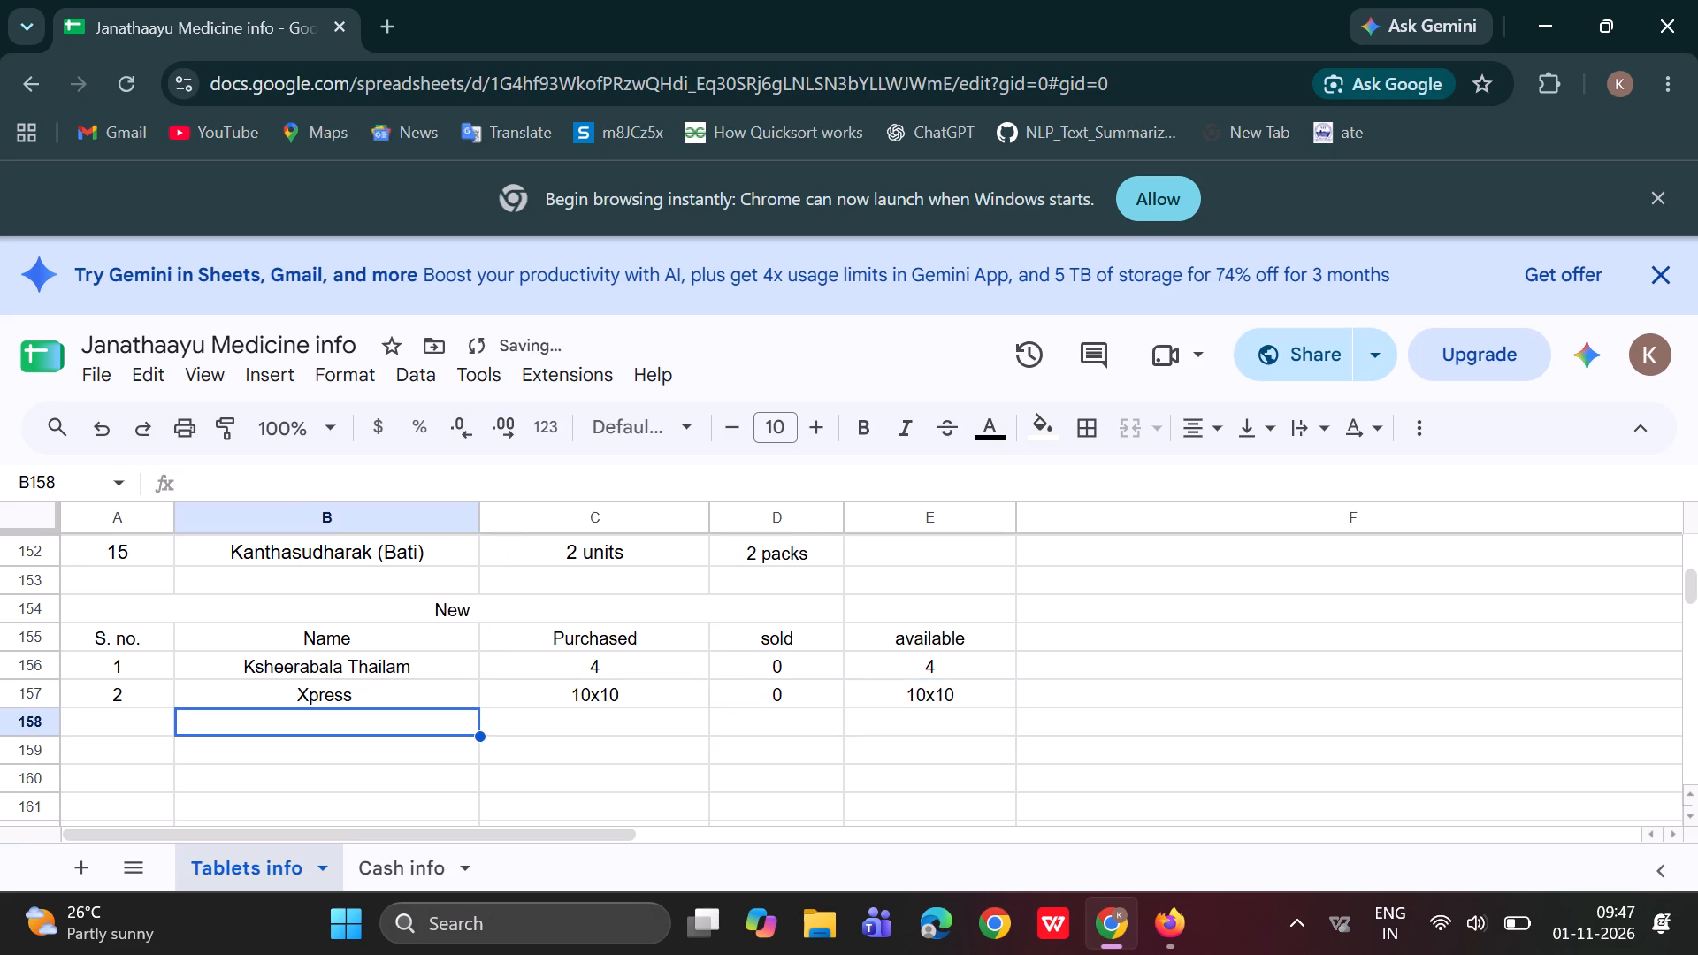
pyautogui.press('Left')
pyautogui.press('3')
pyautogui.press('Right')
# Extend the medicine name in cell B157 to Xpress capsules.
pyautogui.click(368, 678)
pyautogui.click(371, 688)
pyautogui.doubleClick(371, 688)
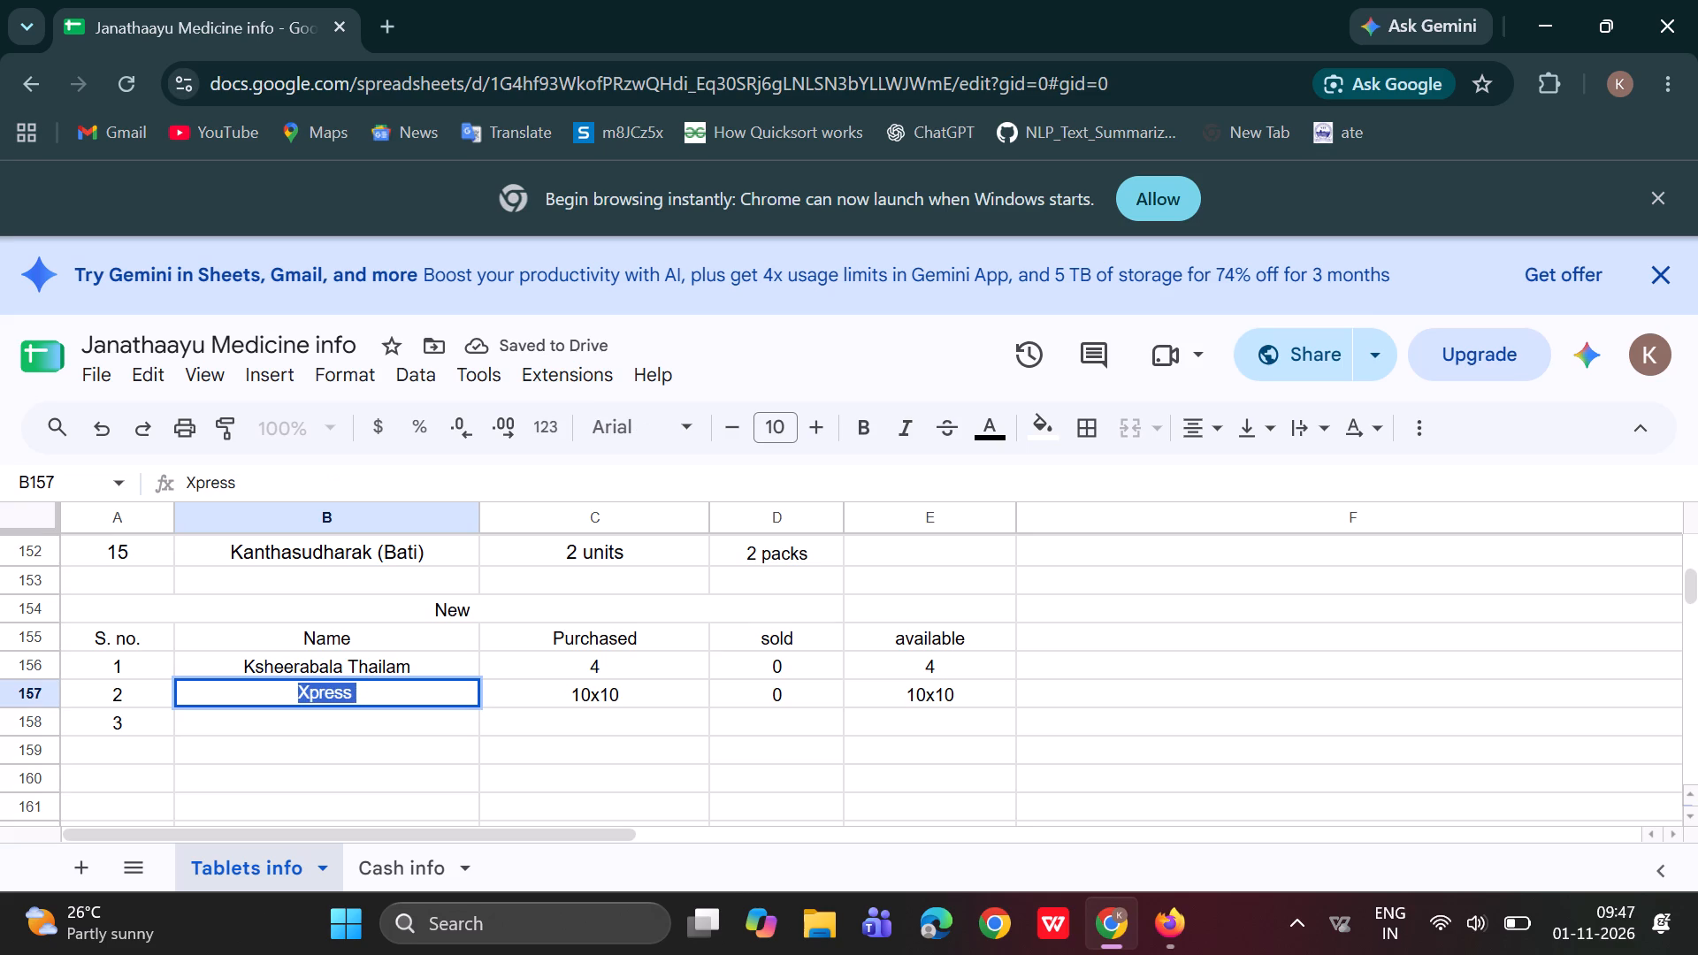
pyautogui.click(371, 688)
pyautogui.write('cpa')
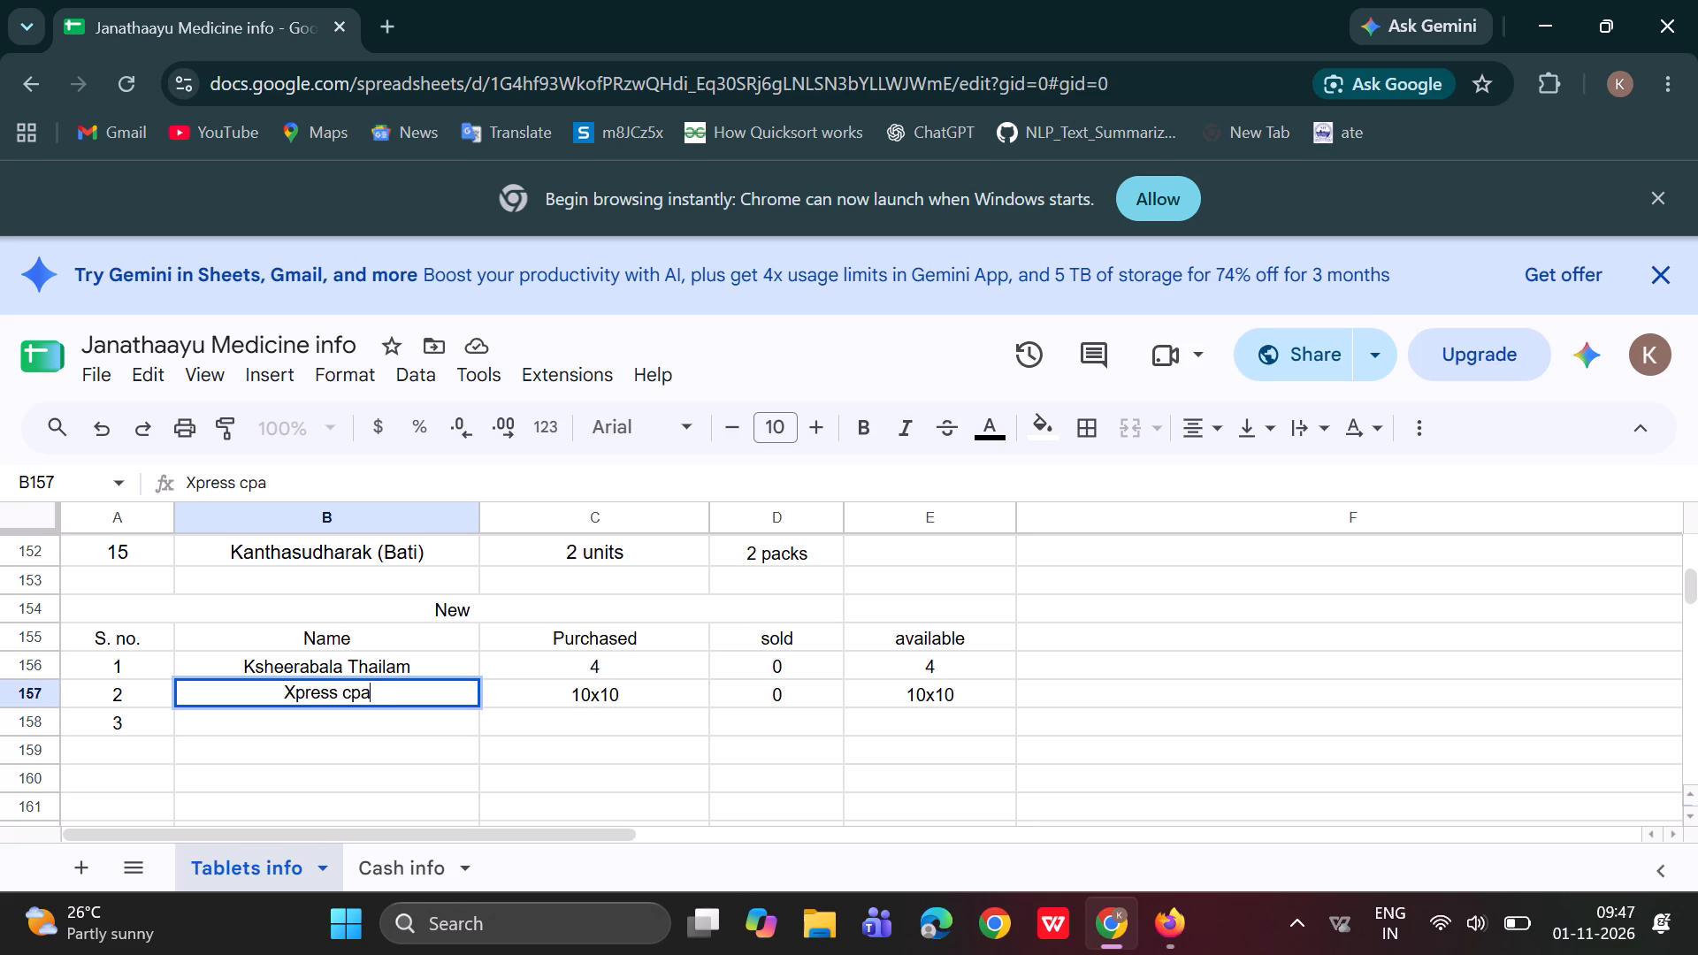
pyautogui.press('BackSpace')
pyautogui.press('BackSpace')
pyautogui.write('apsules')
# Enter the medicine name Addyzoa in cell B158 and purchased quantity 1 in C158.
pyautogui.click(365, 725)
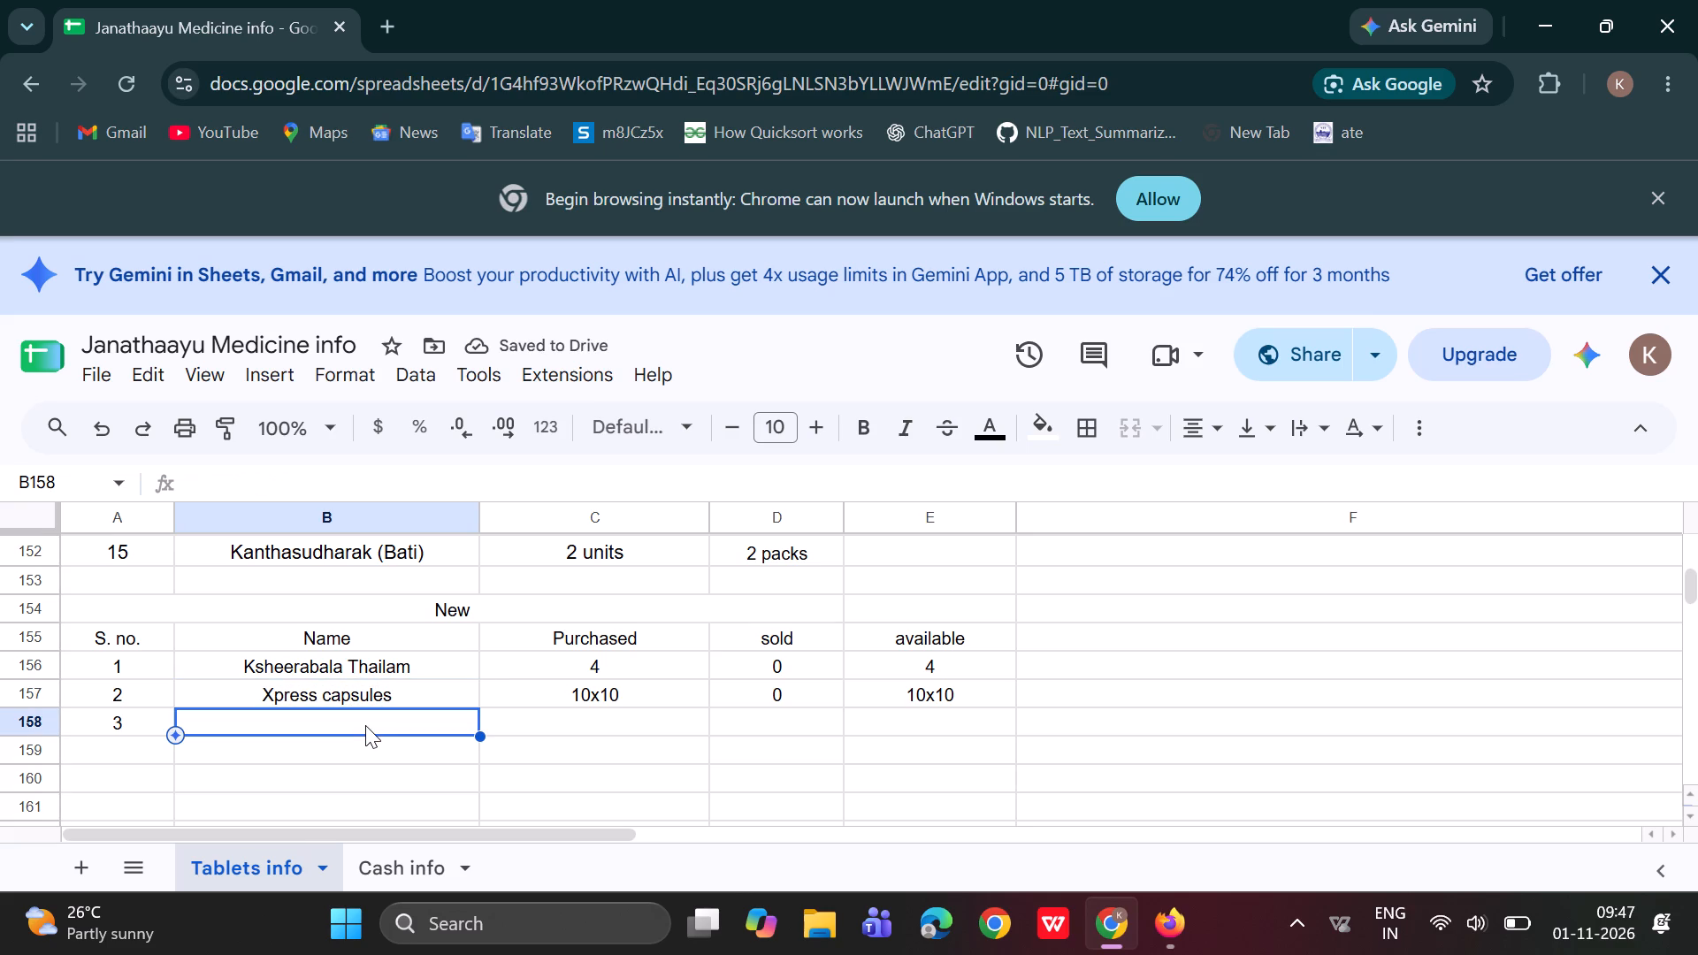
pyautogui.hotkey('shift', 'a')
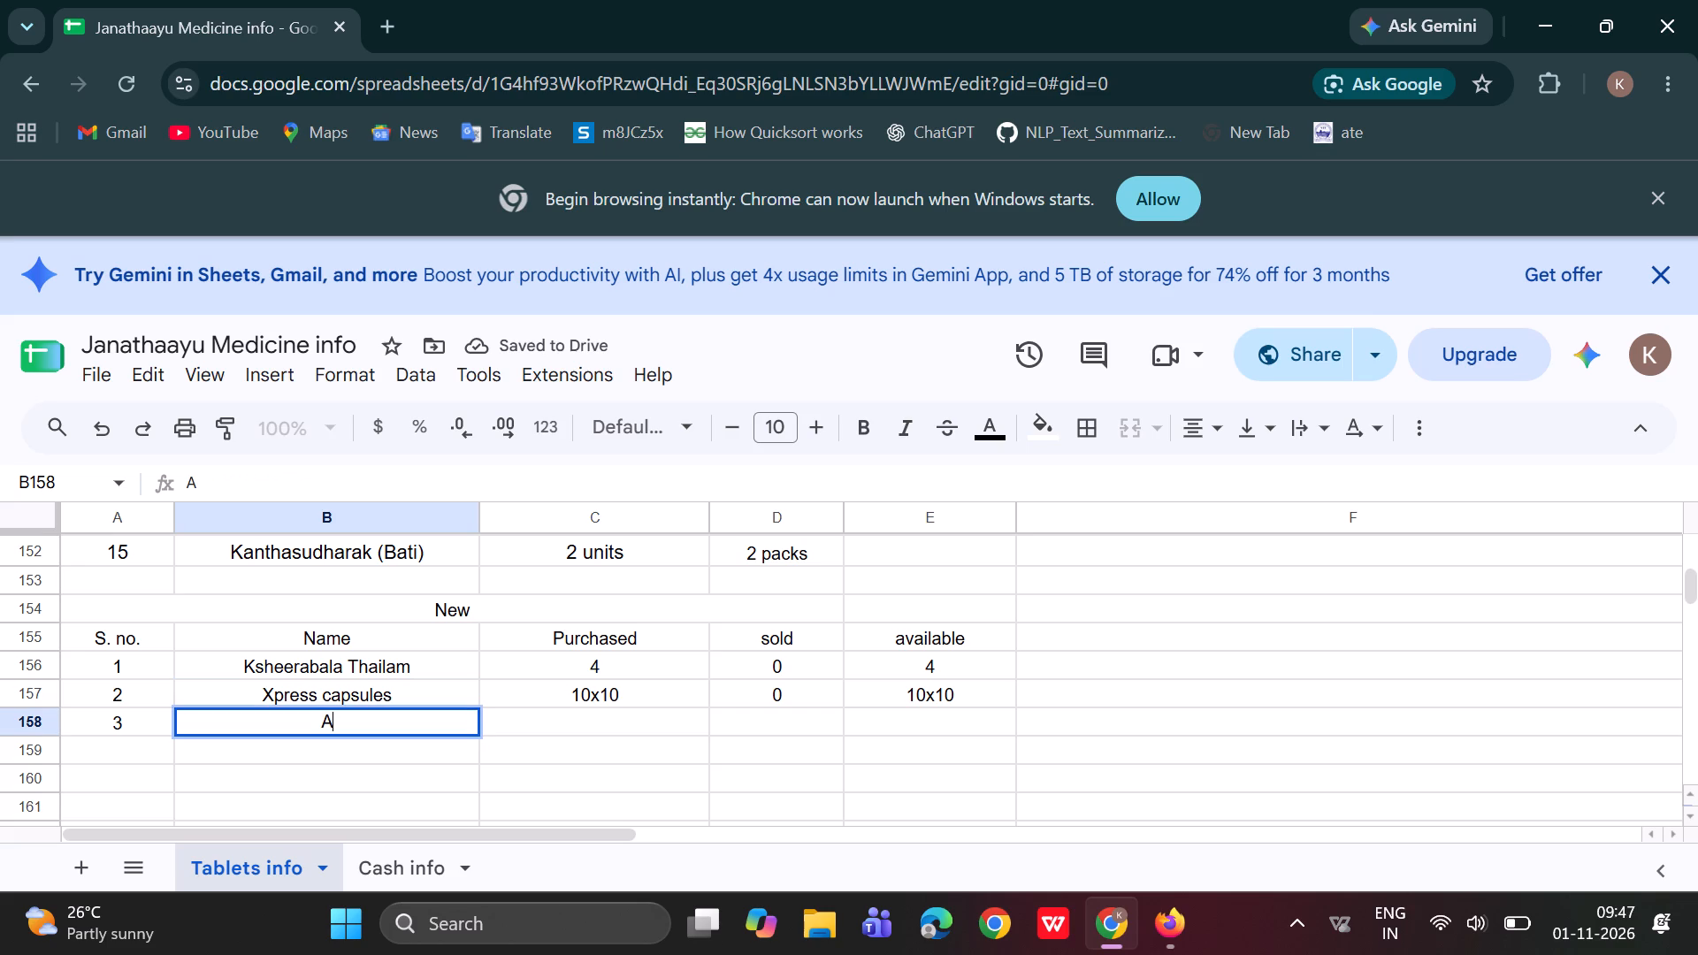
pyautogui.write('dd')
pyautogui.press('y')
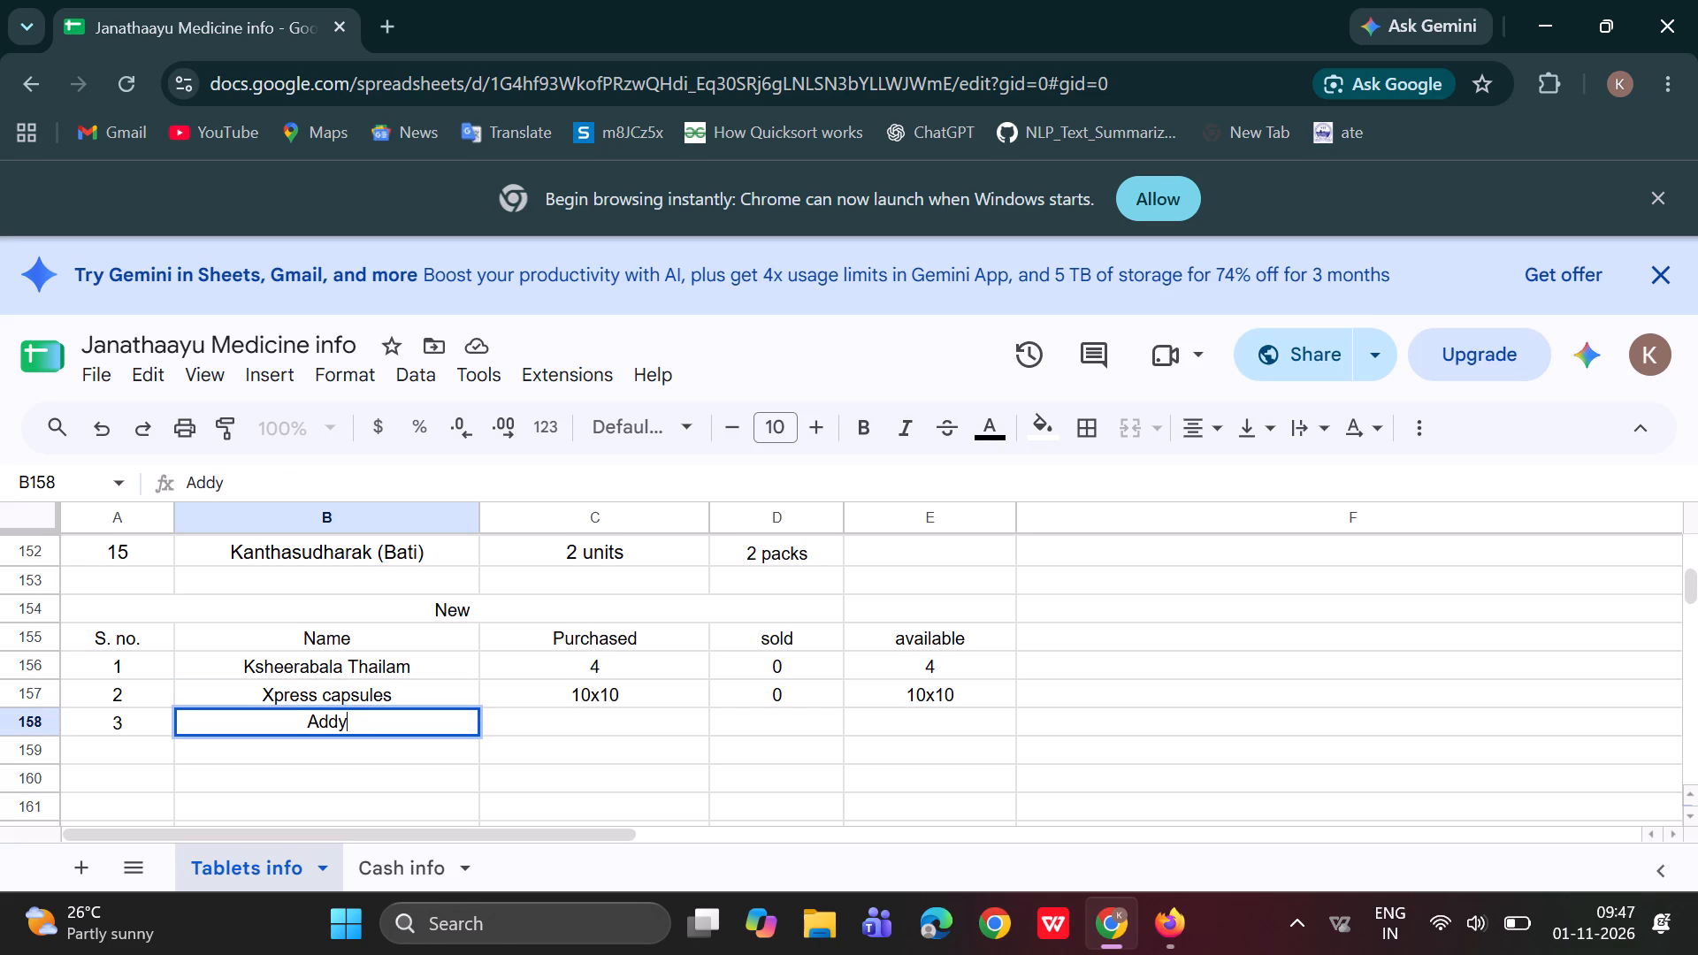
pyautogui.write('zoa')
pyautogui.press('Right')
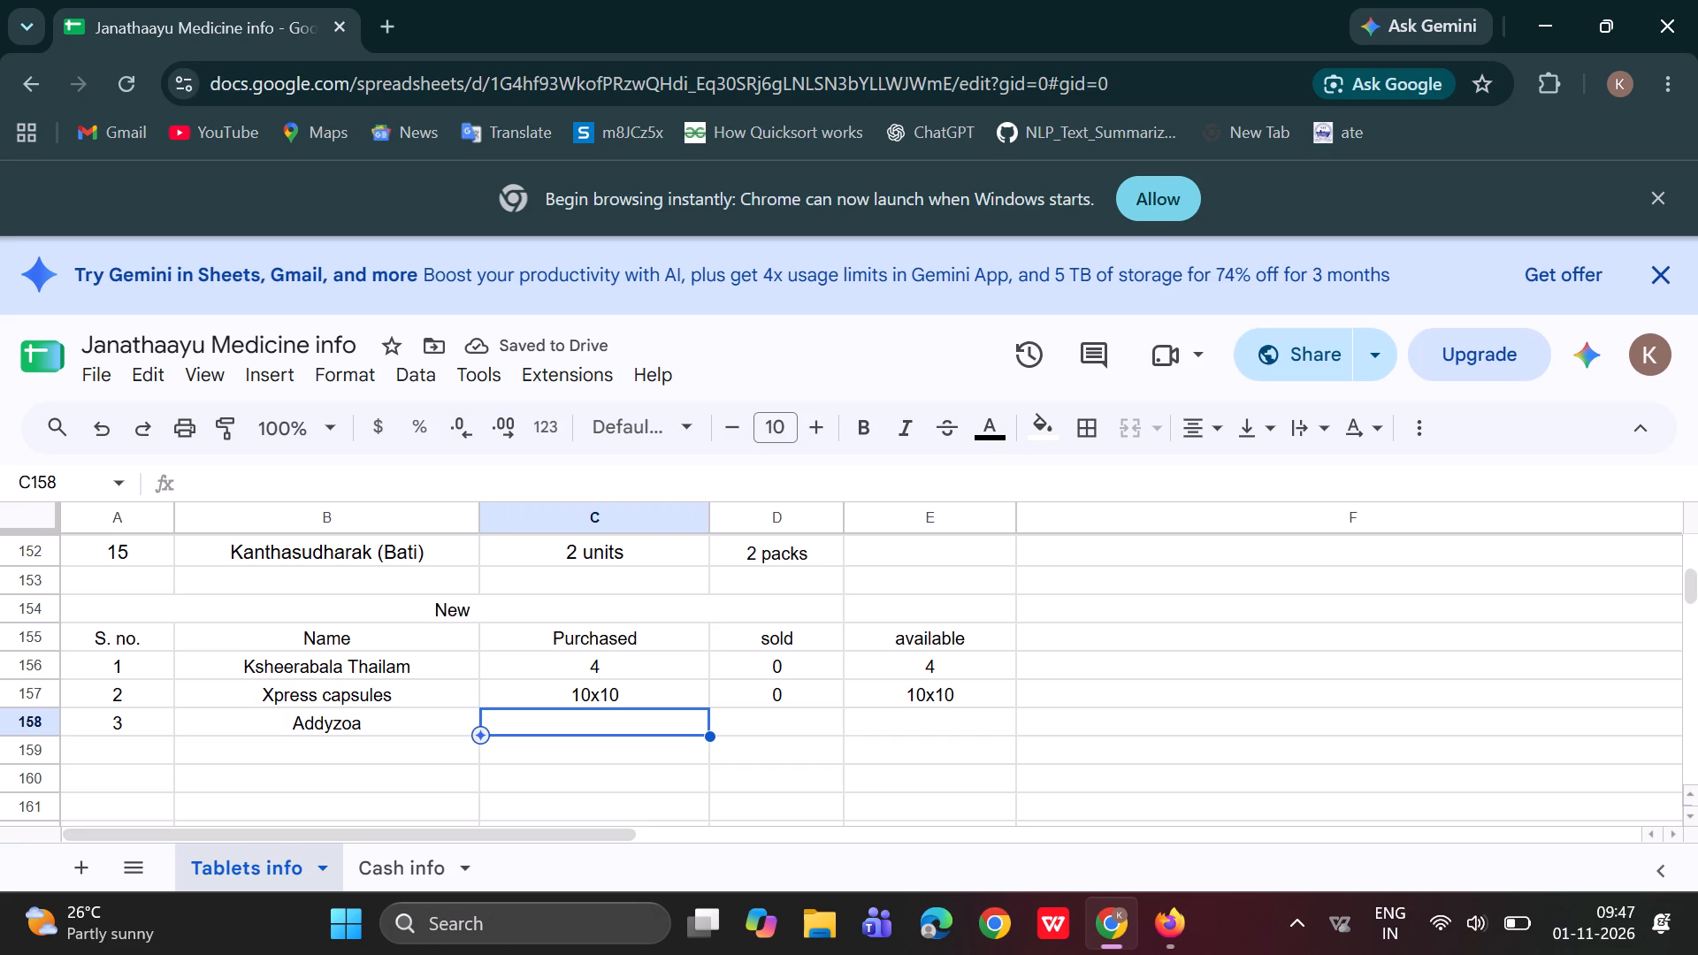
pyautogui.press('1')
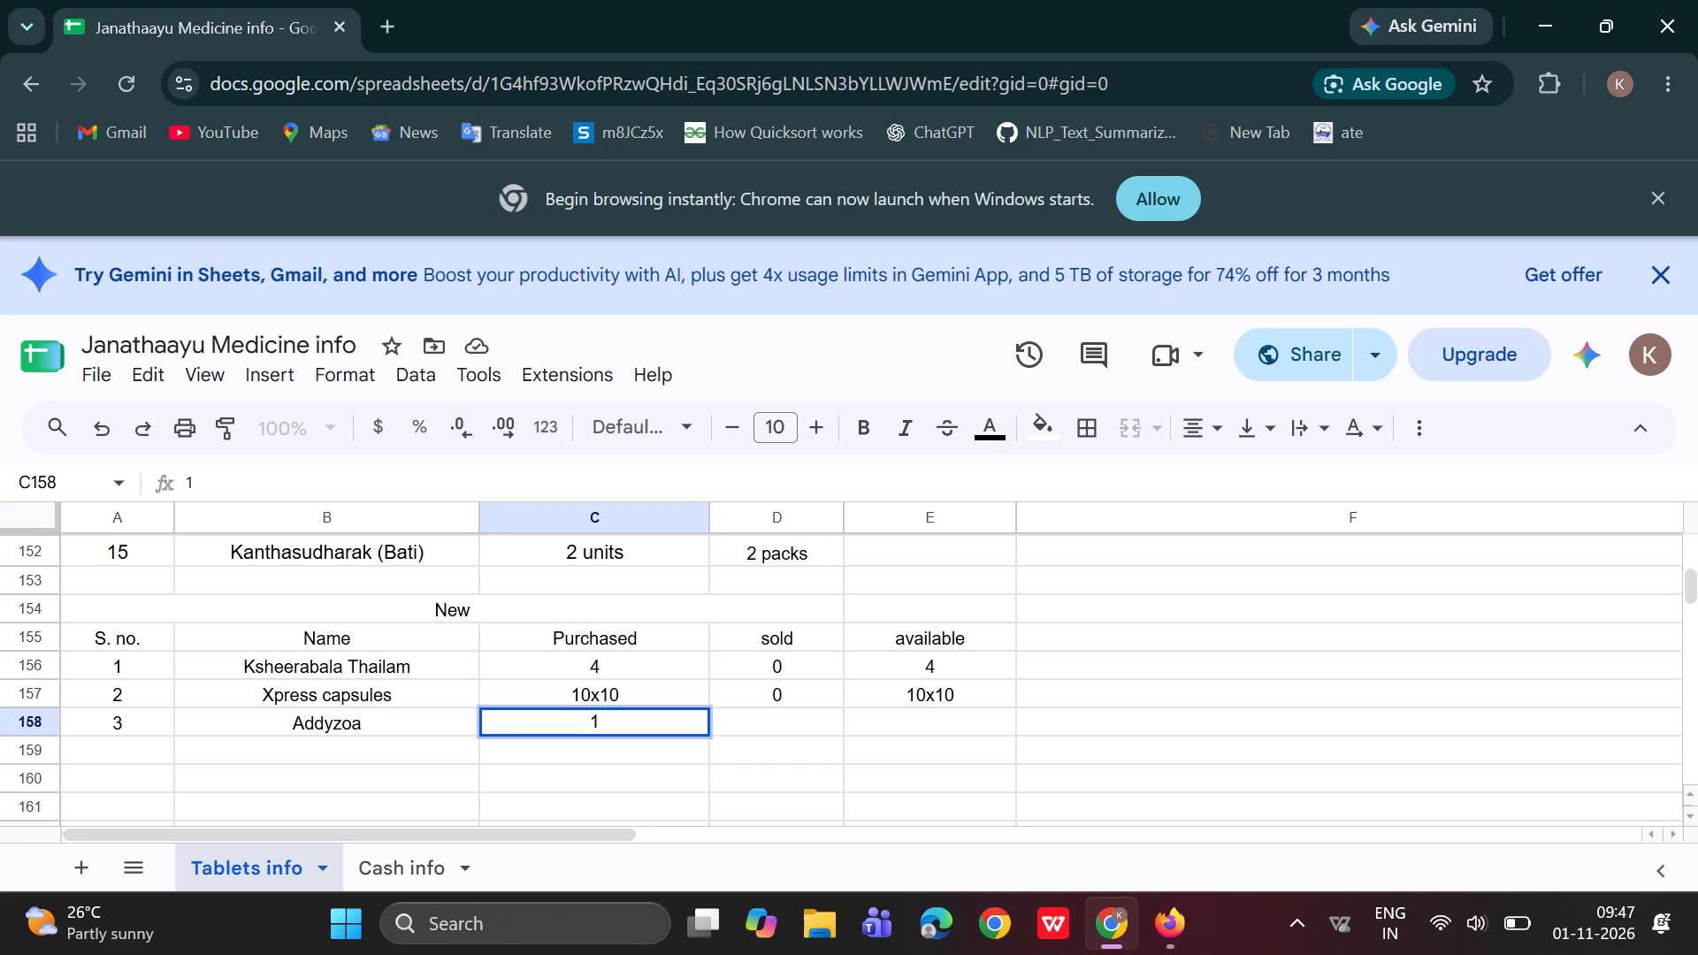
pyautogui.press('Right')
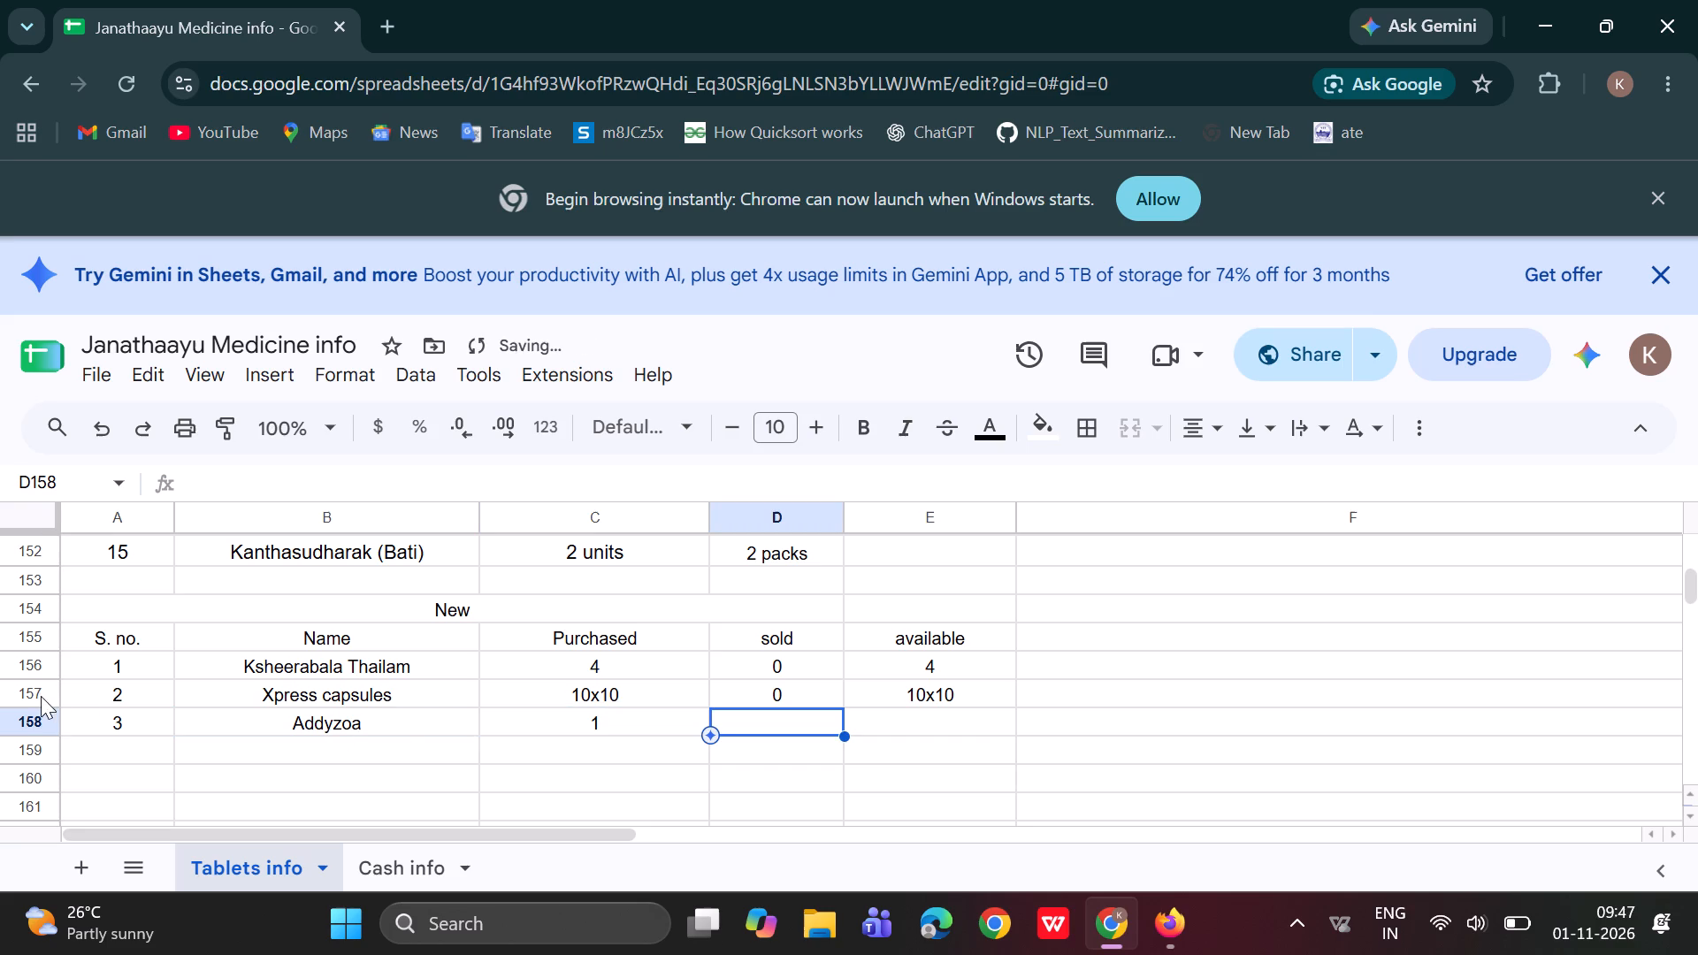
# Extend the medicine name in cell B158 to Addyzoa capsules.
pyautogui.click(400, 728)
pyautogui.doubleClick(400, 728)
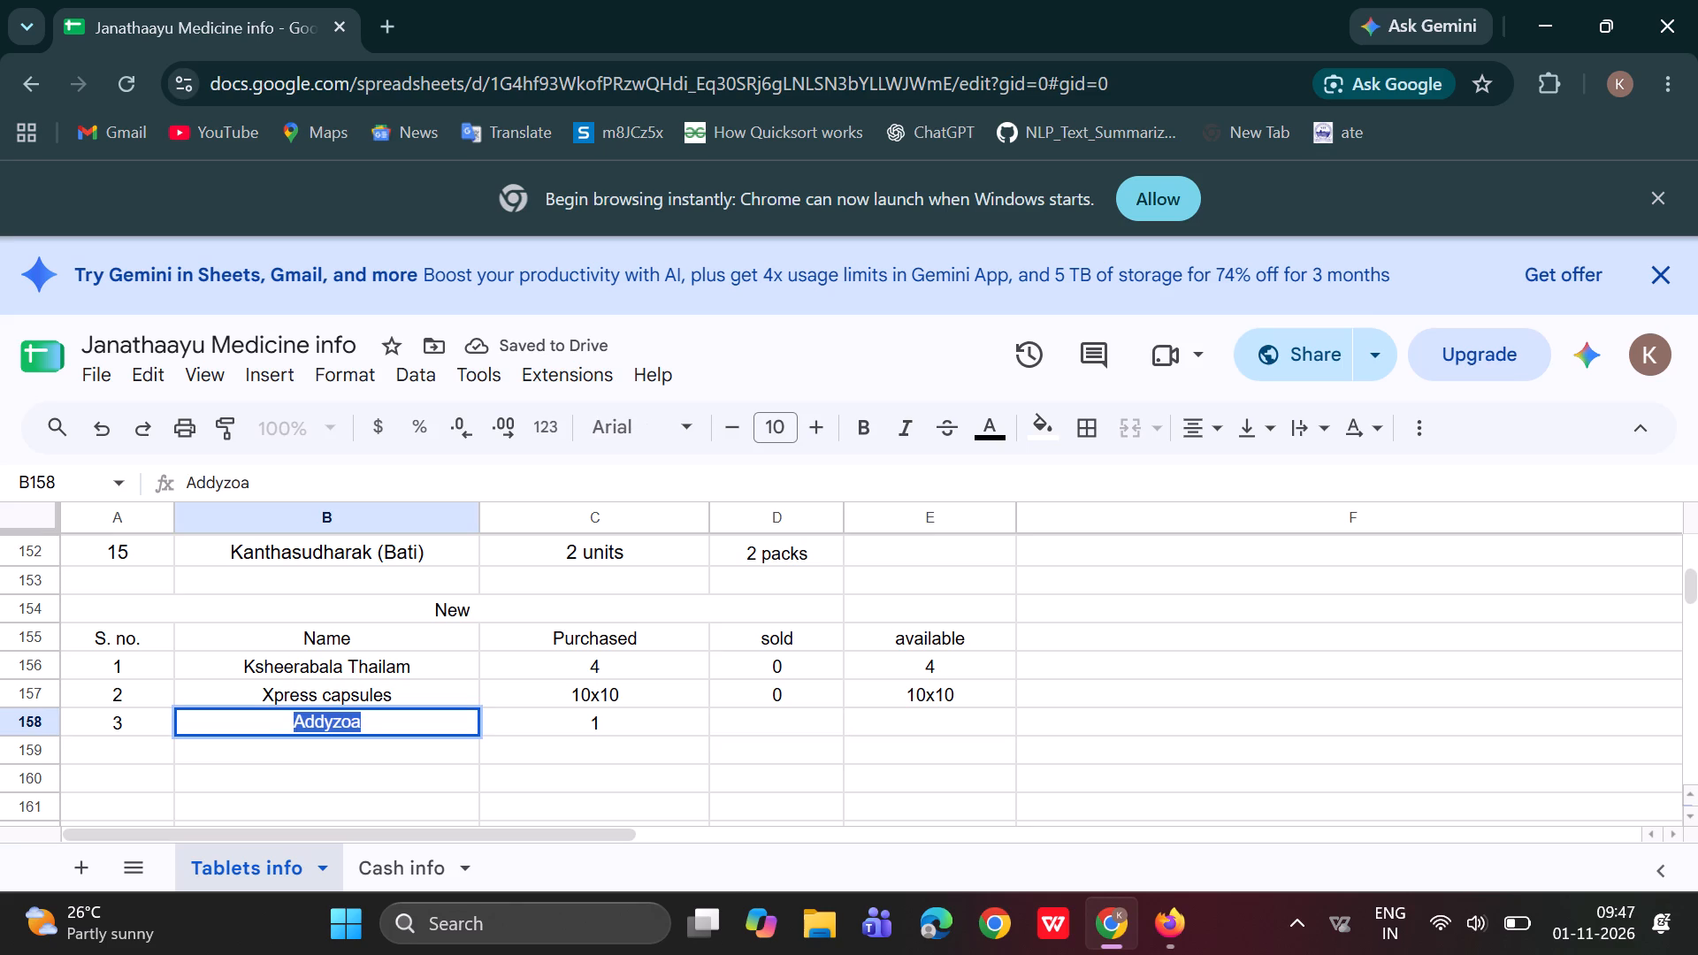
pyautogui.click(400, 728)
pyautogui.press('space')
pyautogui.write('capsules')
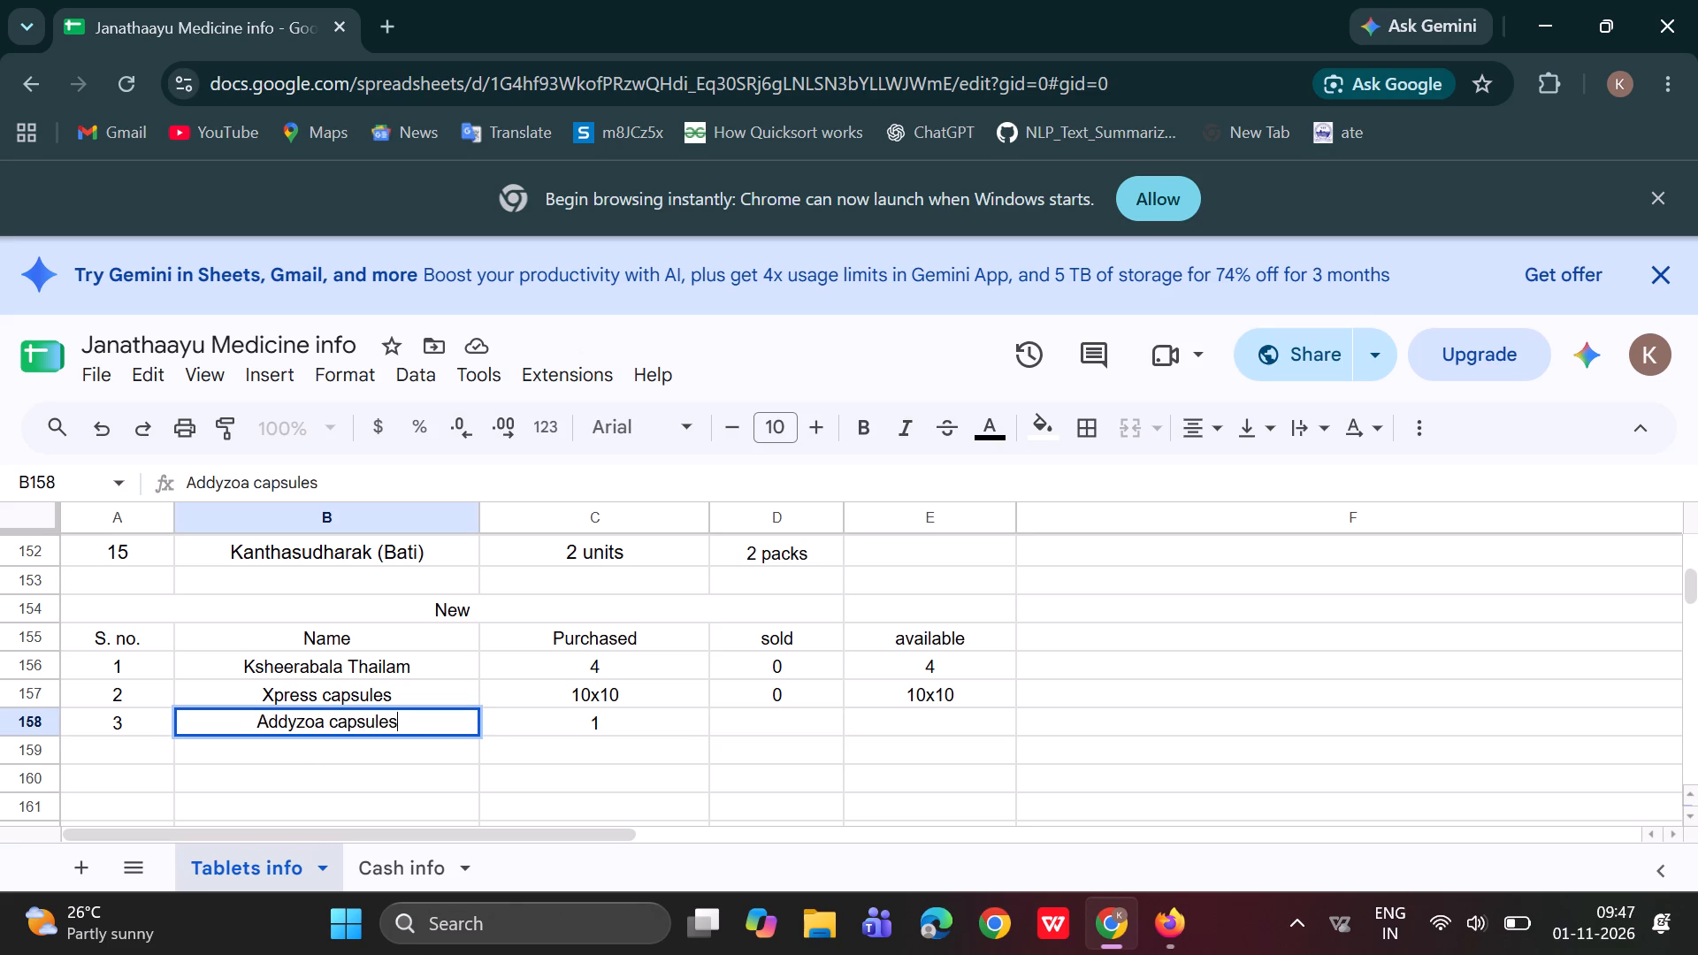
# Complete row 158 with sold 0 and available 1.
pyautogui.click(753, 722)
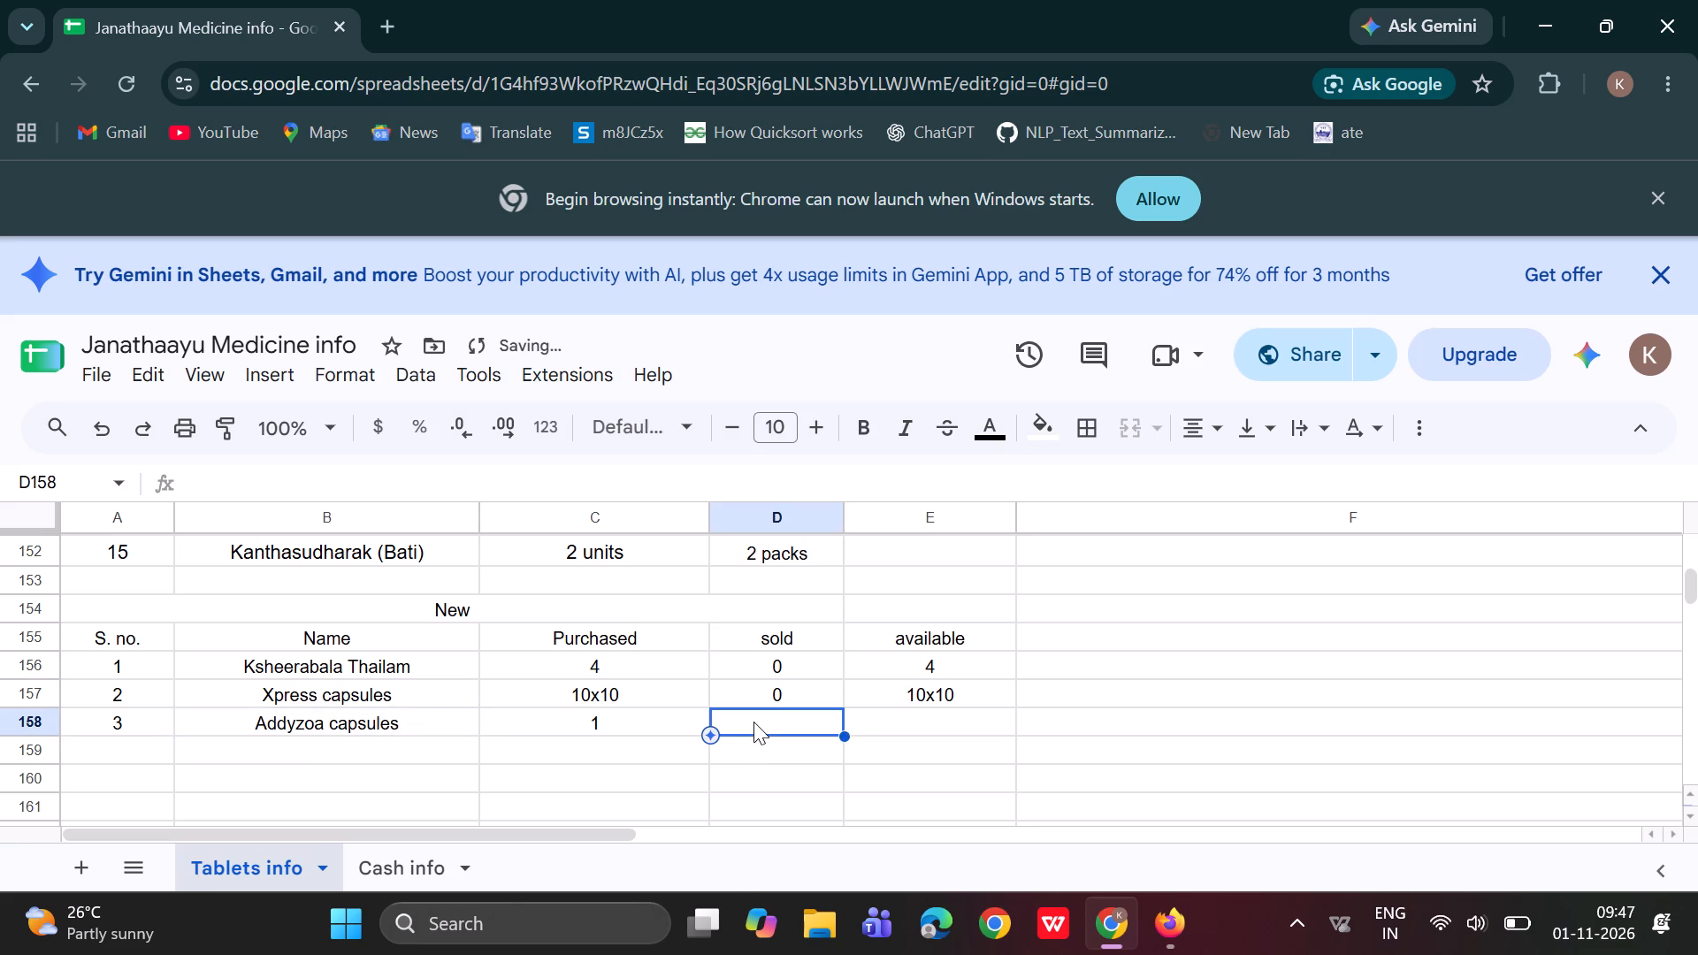
pyautogui.press('0')
pyautogui.press('Right')
pyautogui.press('1')
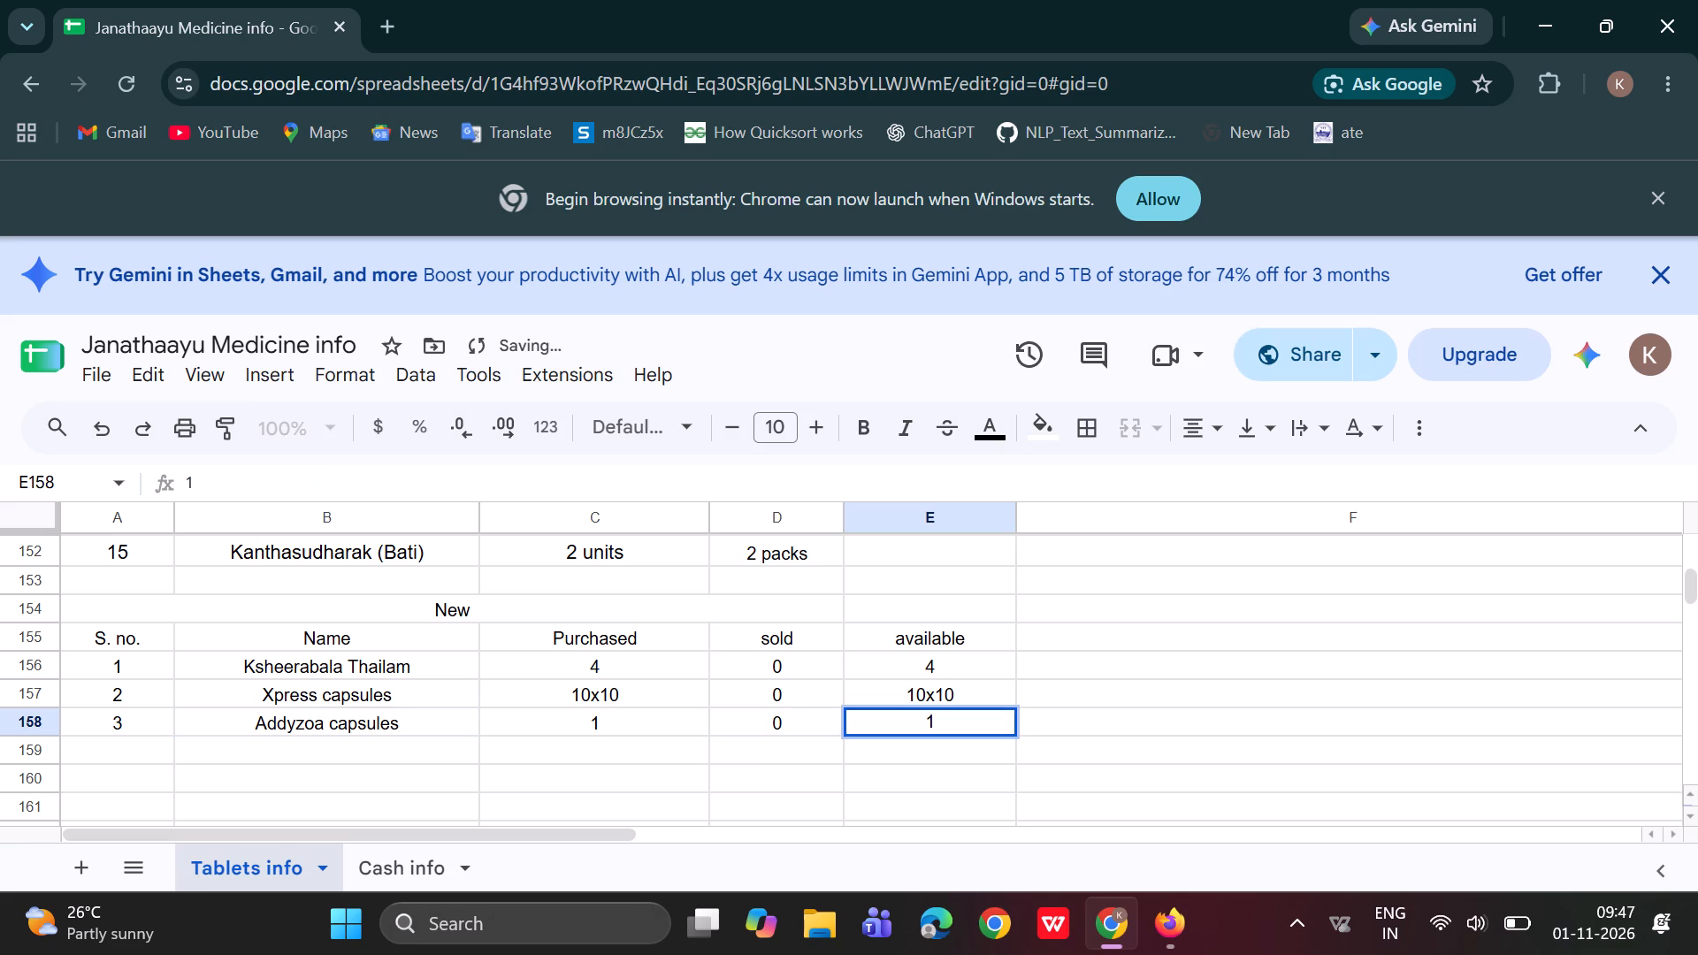
pyautogui.press('Down')
pyautogui.press('Left')
pyautogui.press('Left')
pyautogui.press('Left')
pyautogui.press('Left')
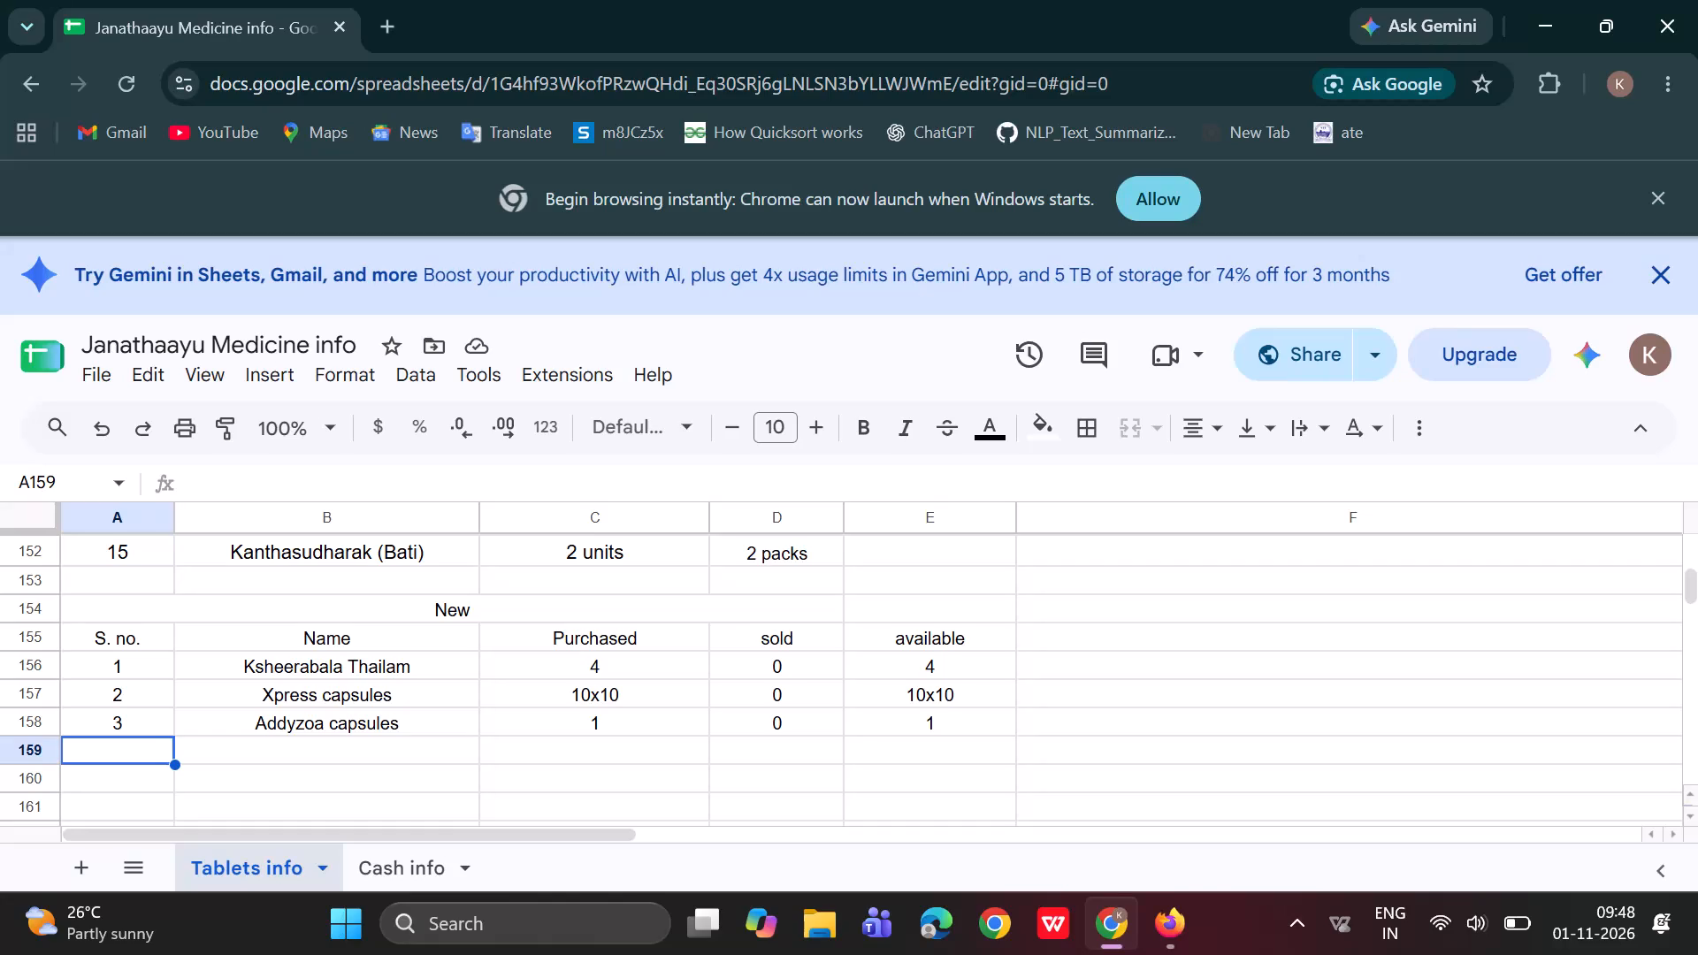
# Search the sheet for Fifatr to check whether that medicine is already listed.
pyautogui.click(1262, 739)
pyautogui.hotkey('ctrl', 'f')
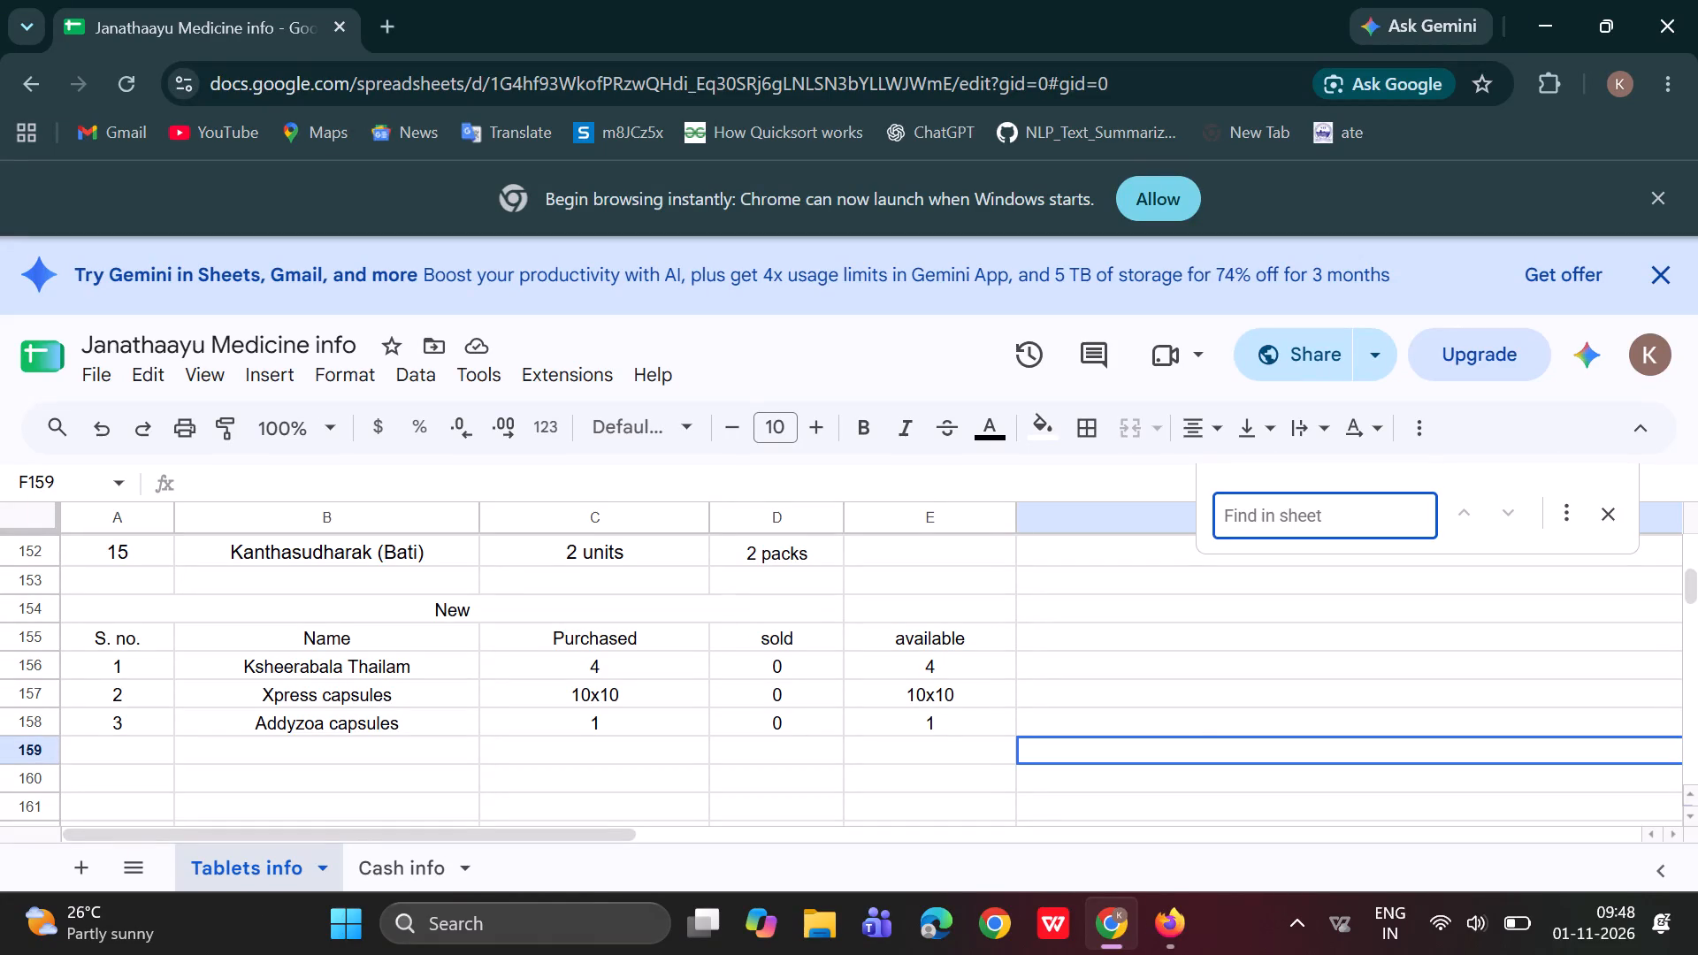
pyautogui.write('GF')
pyautogui.press('BackSpace')
pyautogui.press('BackSpace')
pyautogui.write('Fifatr')
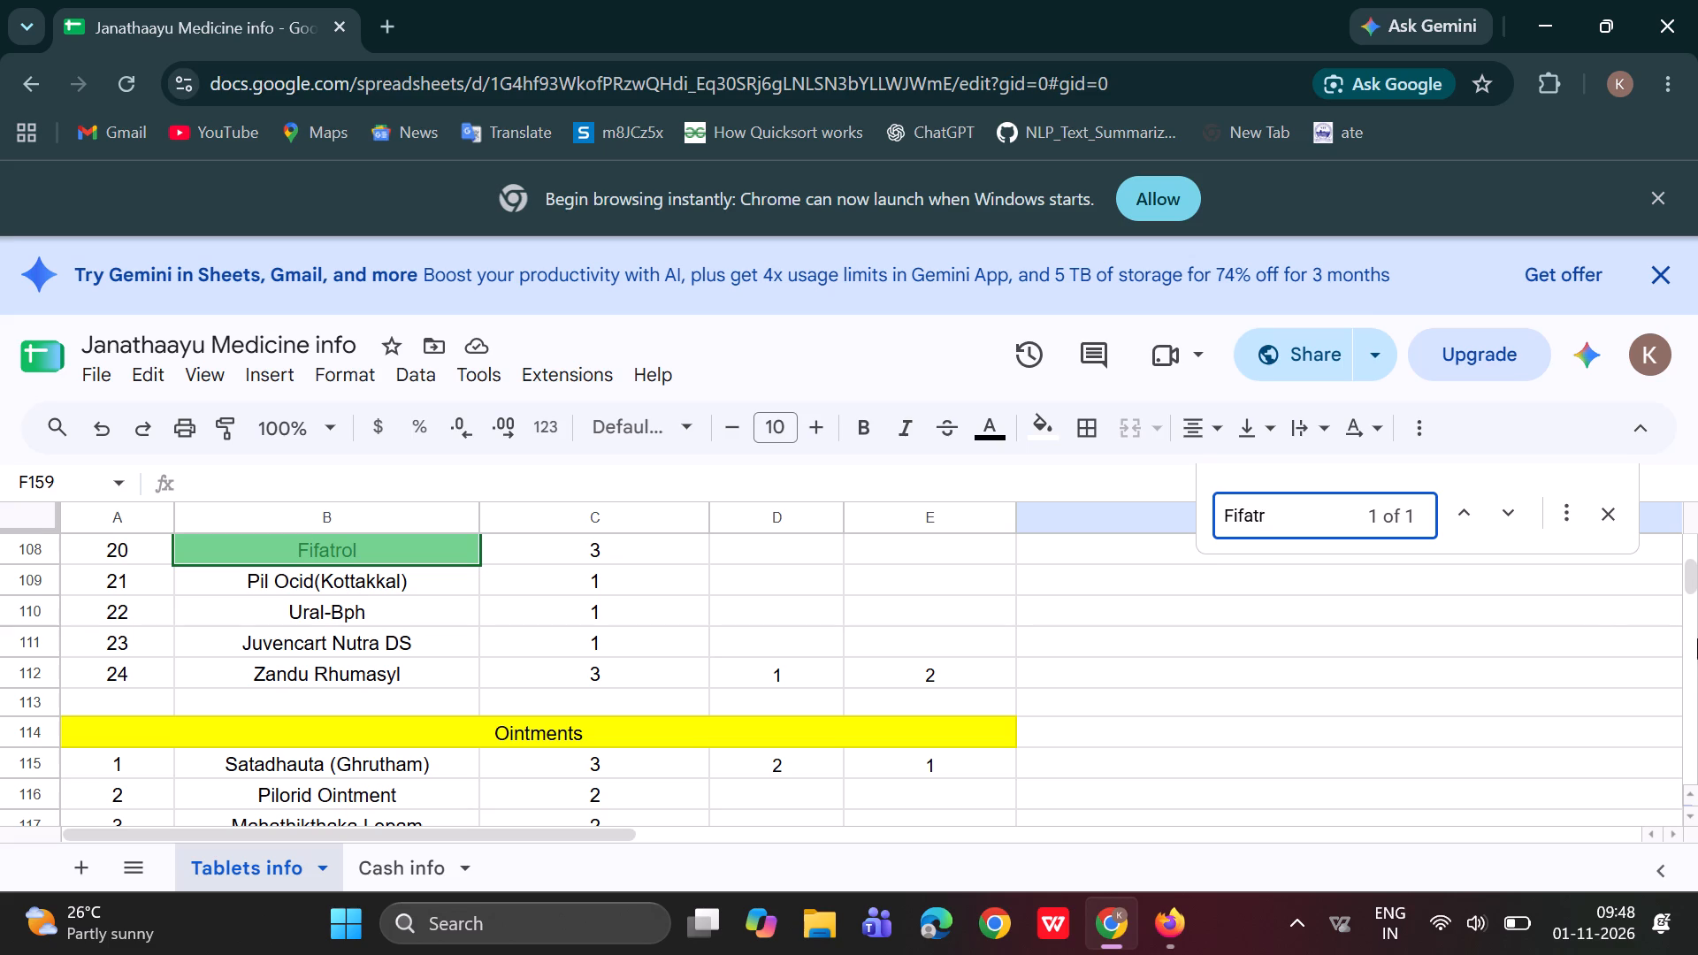
pyautogui.click(1606, 515)
# Enter serial number 4 and the medicine name Psorasiddh cream in cells A159 and B159.
pyautogui.scroll(-7, 979, 754)
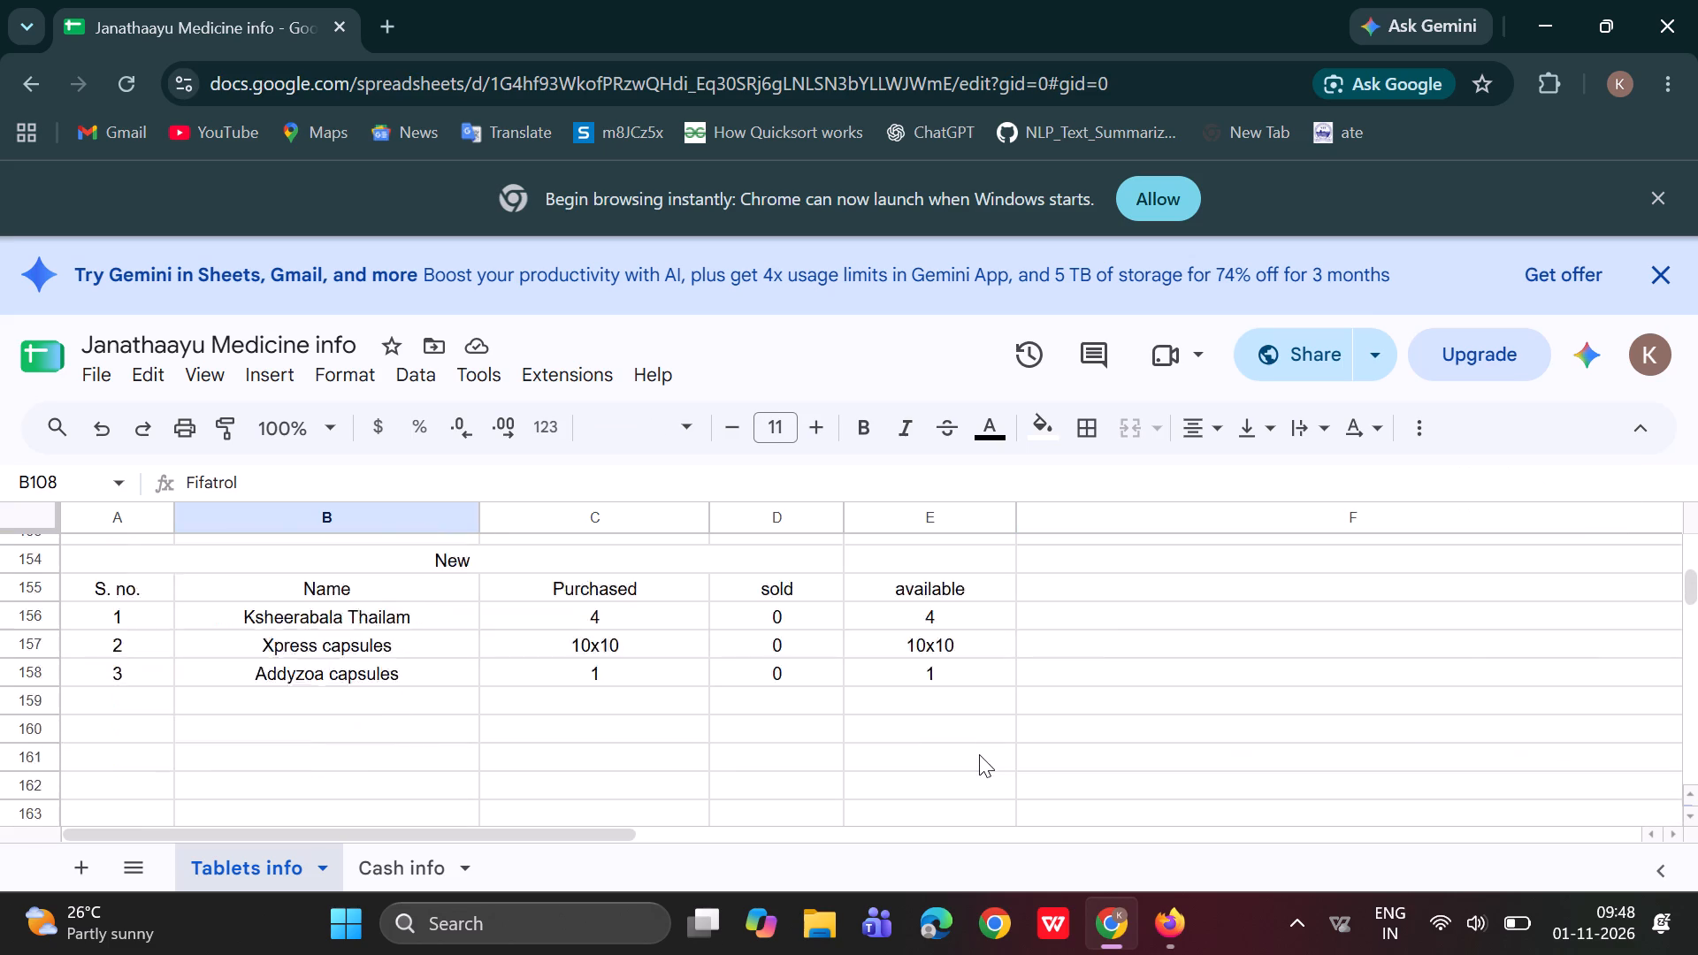
pyautogui.scroll(3, 979, 754)
pyautogui.scroll(-2, 979, 754)
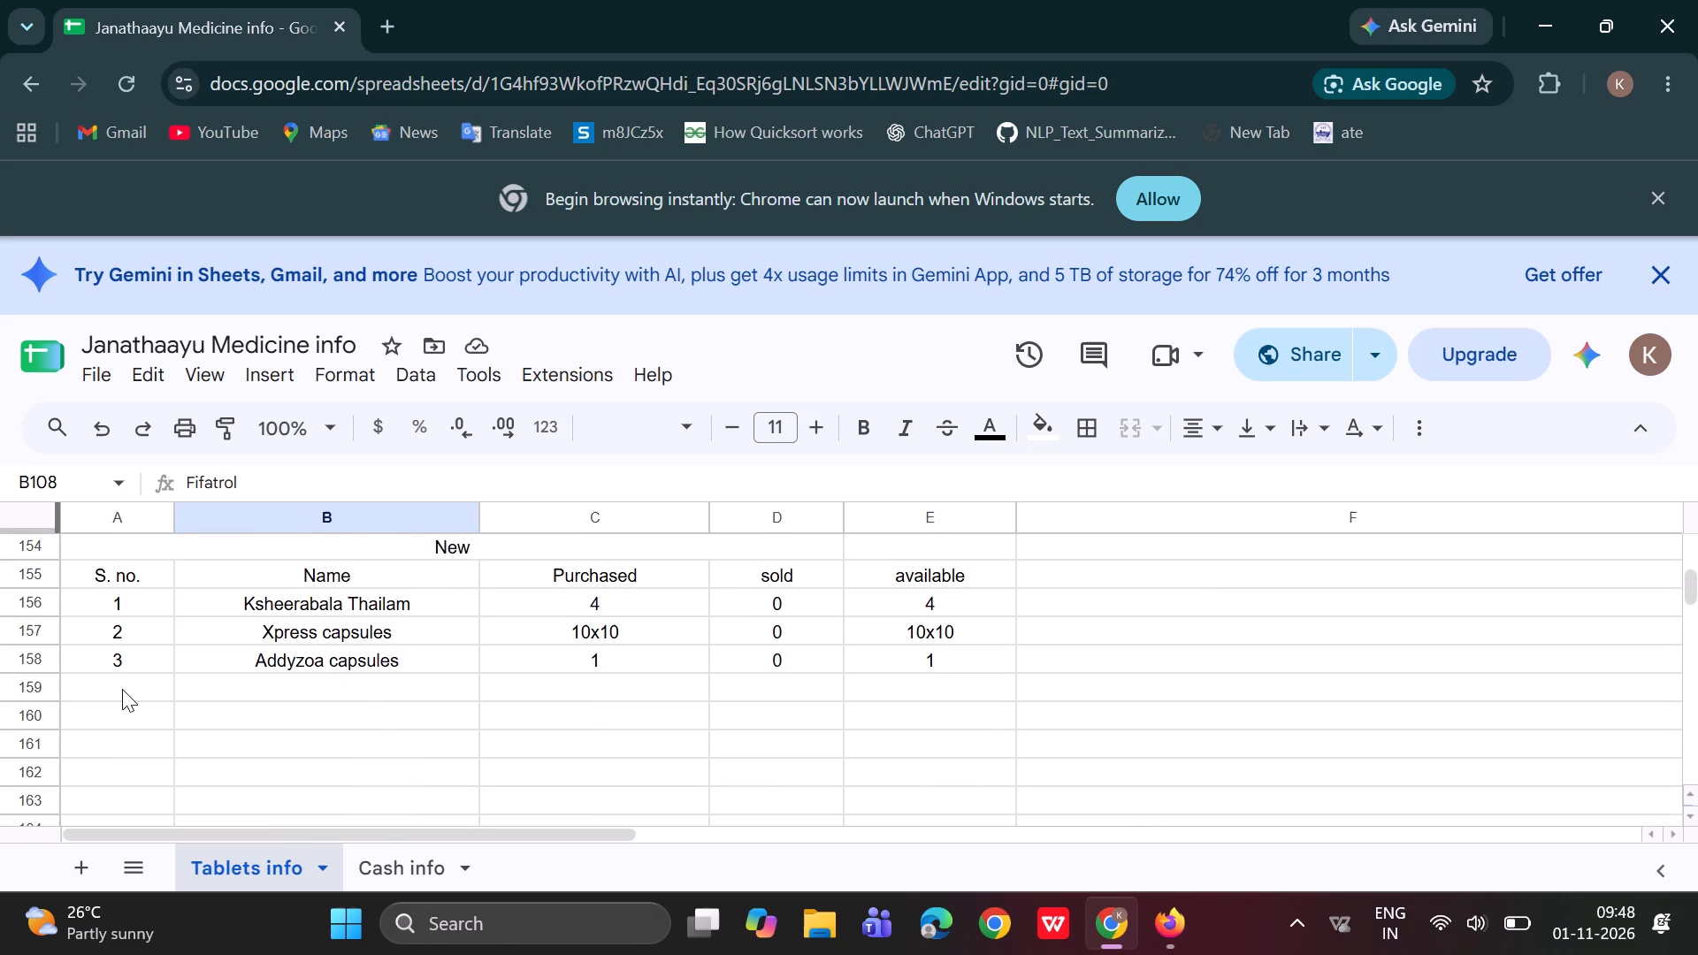
pyautogui.click(122, 689)
pyautogui.press('4')
pyautogui.press('Right')
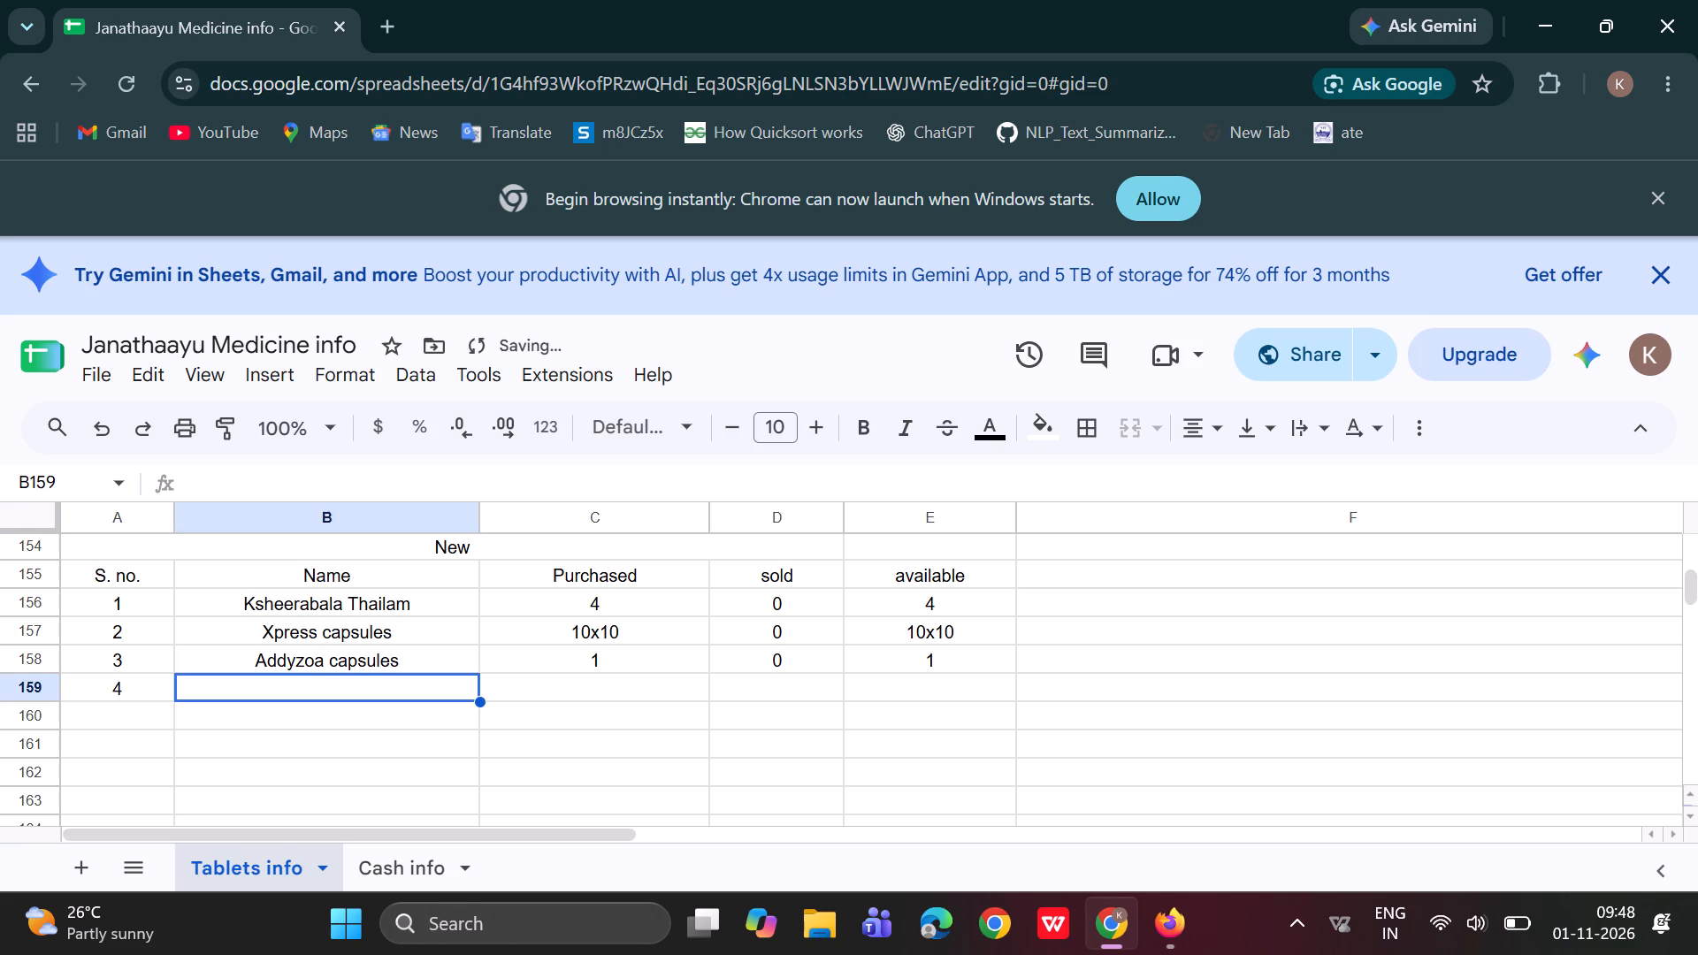
pyautogui.write('Pso')
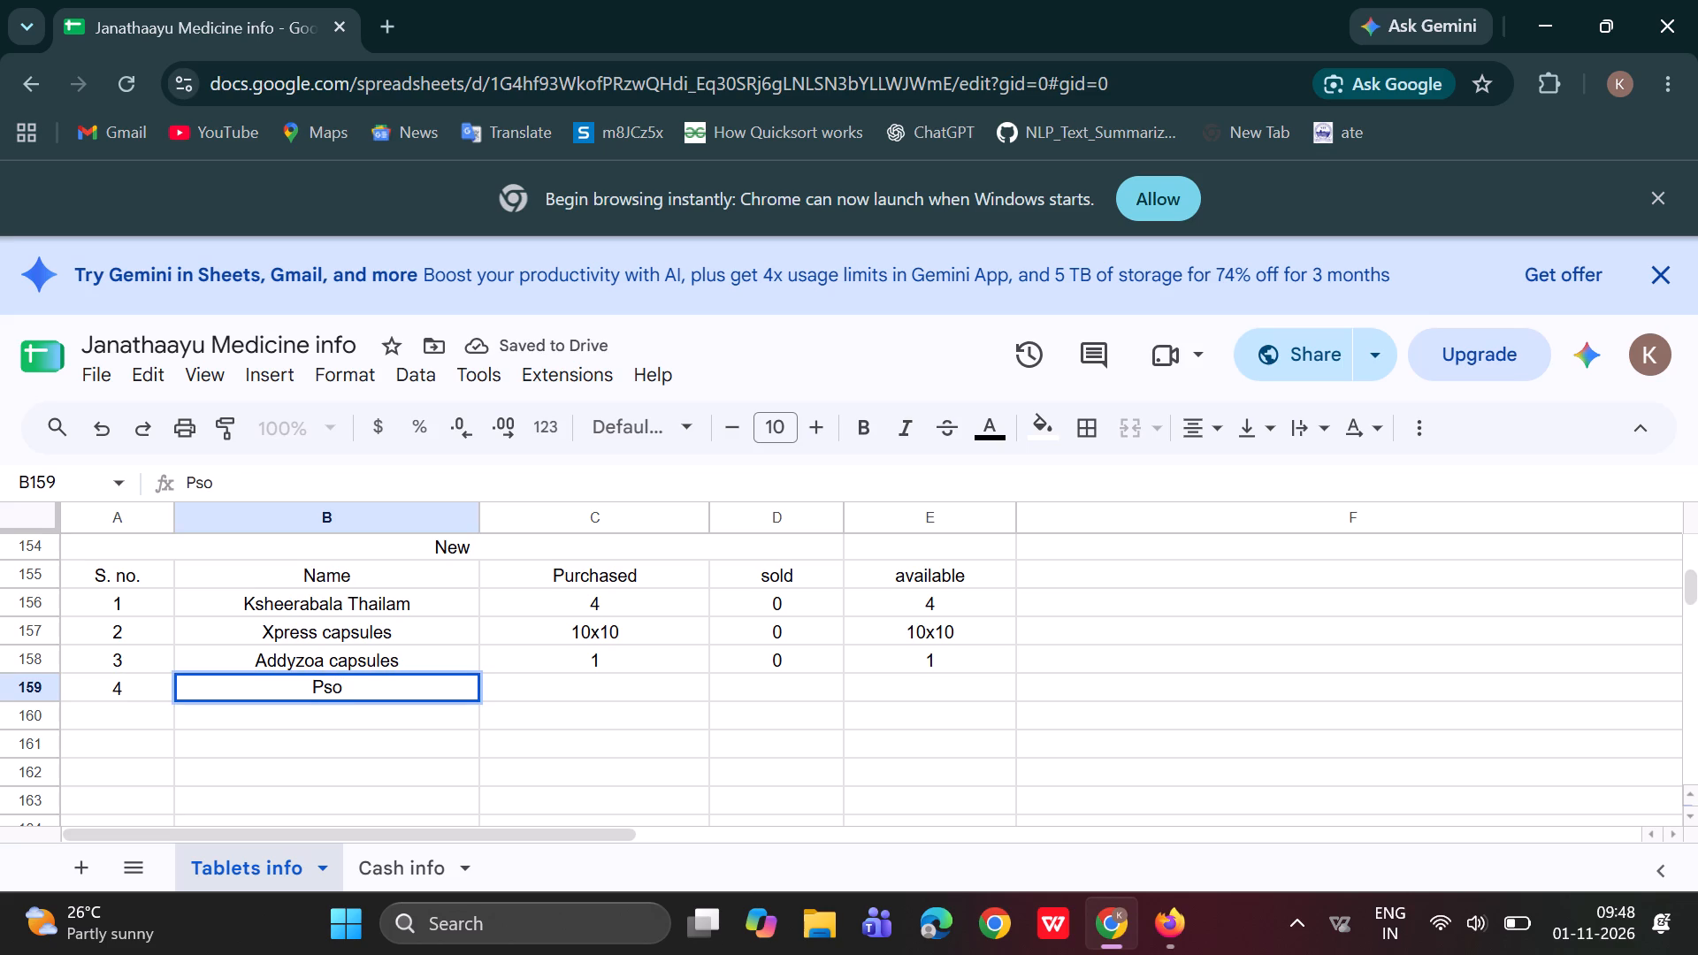
pyautogui.write('rasidd')
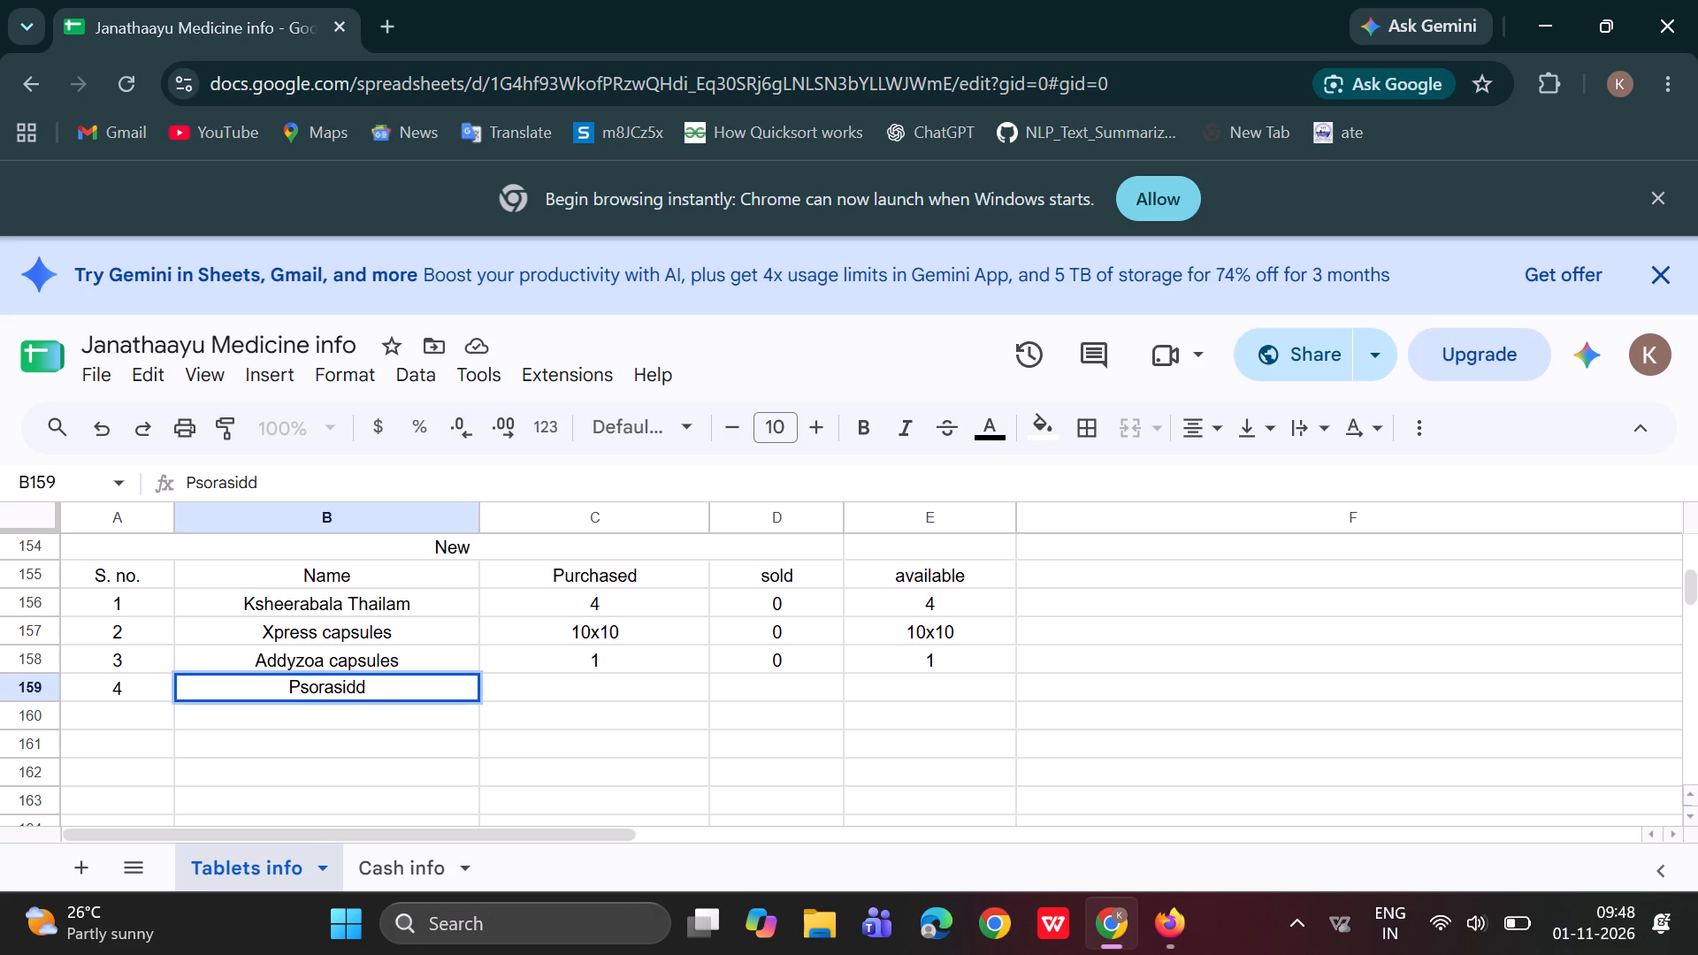
pyautogui.write('h crw')
pyautogui.press('BackSpace')
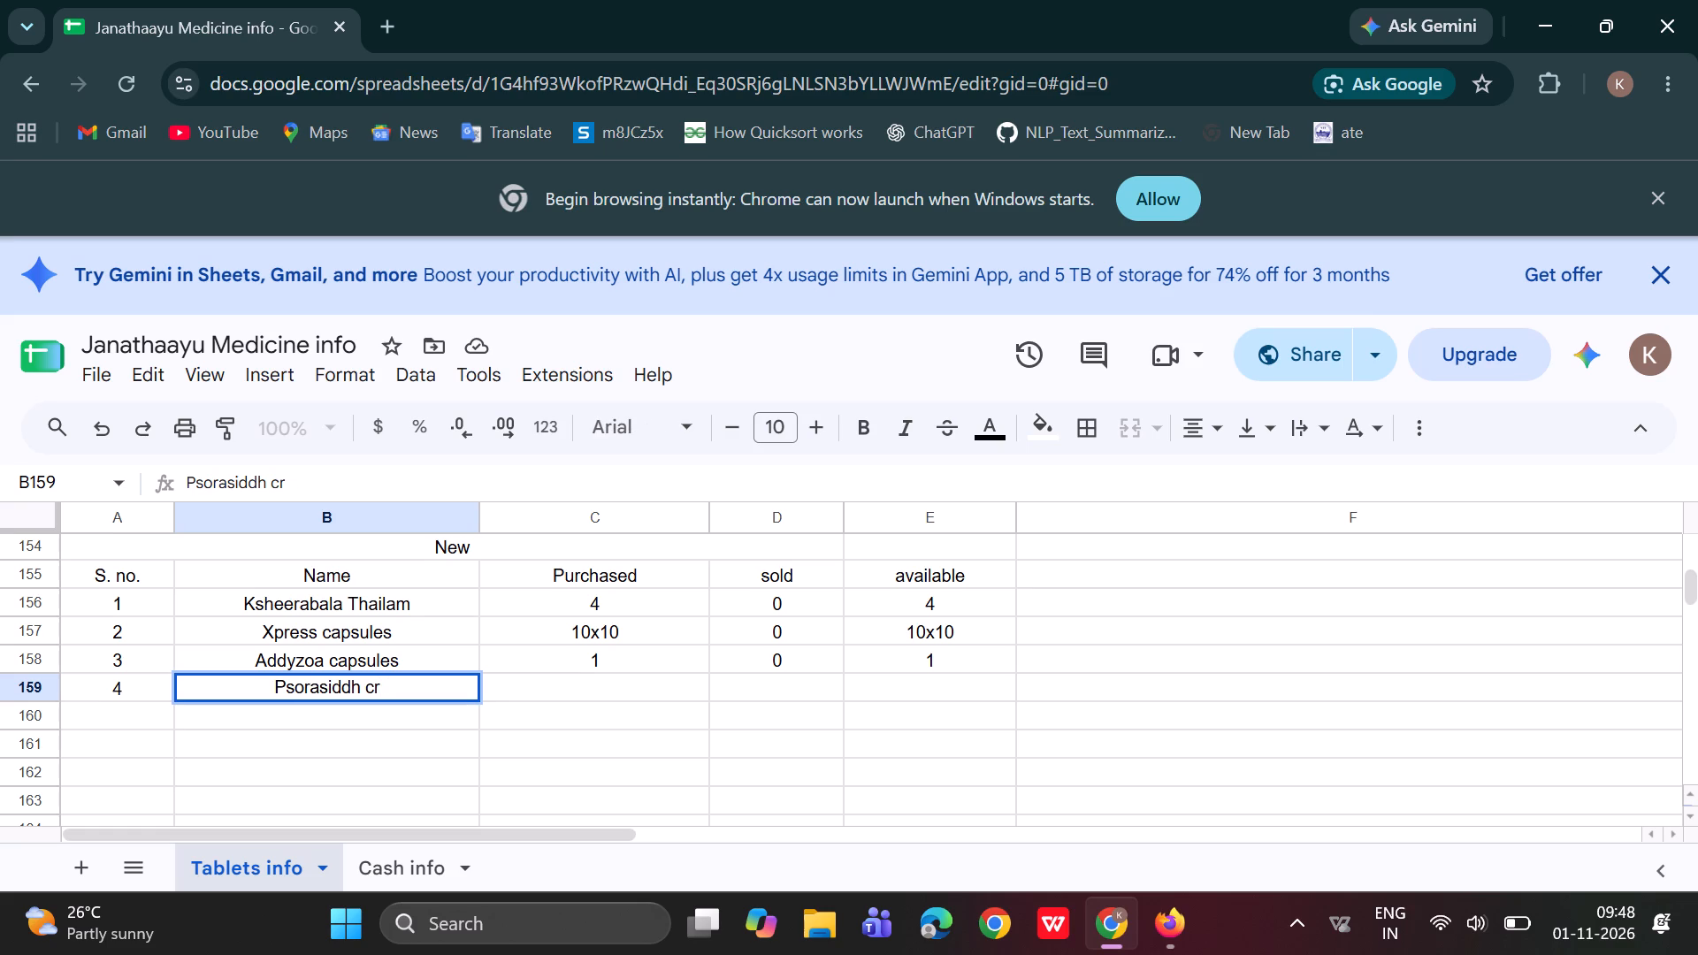
pyautogui.write('am')
pyautogui.press('BackSpace')
pyautogui.press('BackSpace')
pyautogui.write('eam')
pyautogui.press('Right')
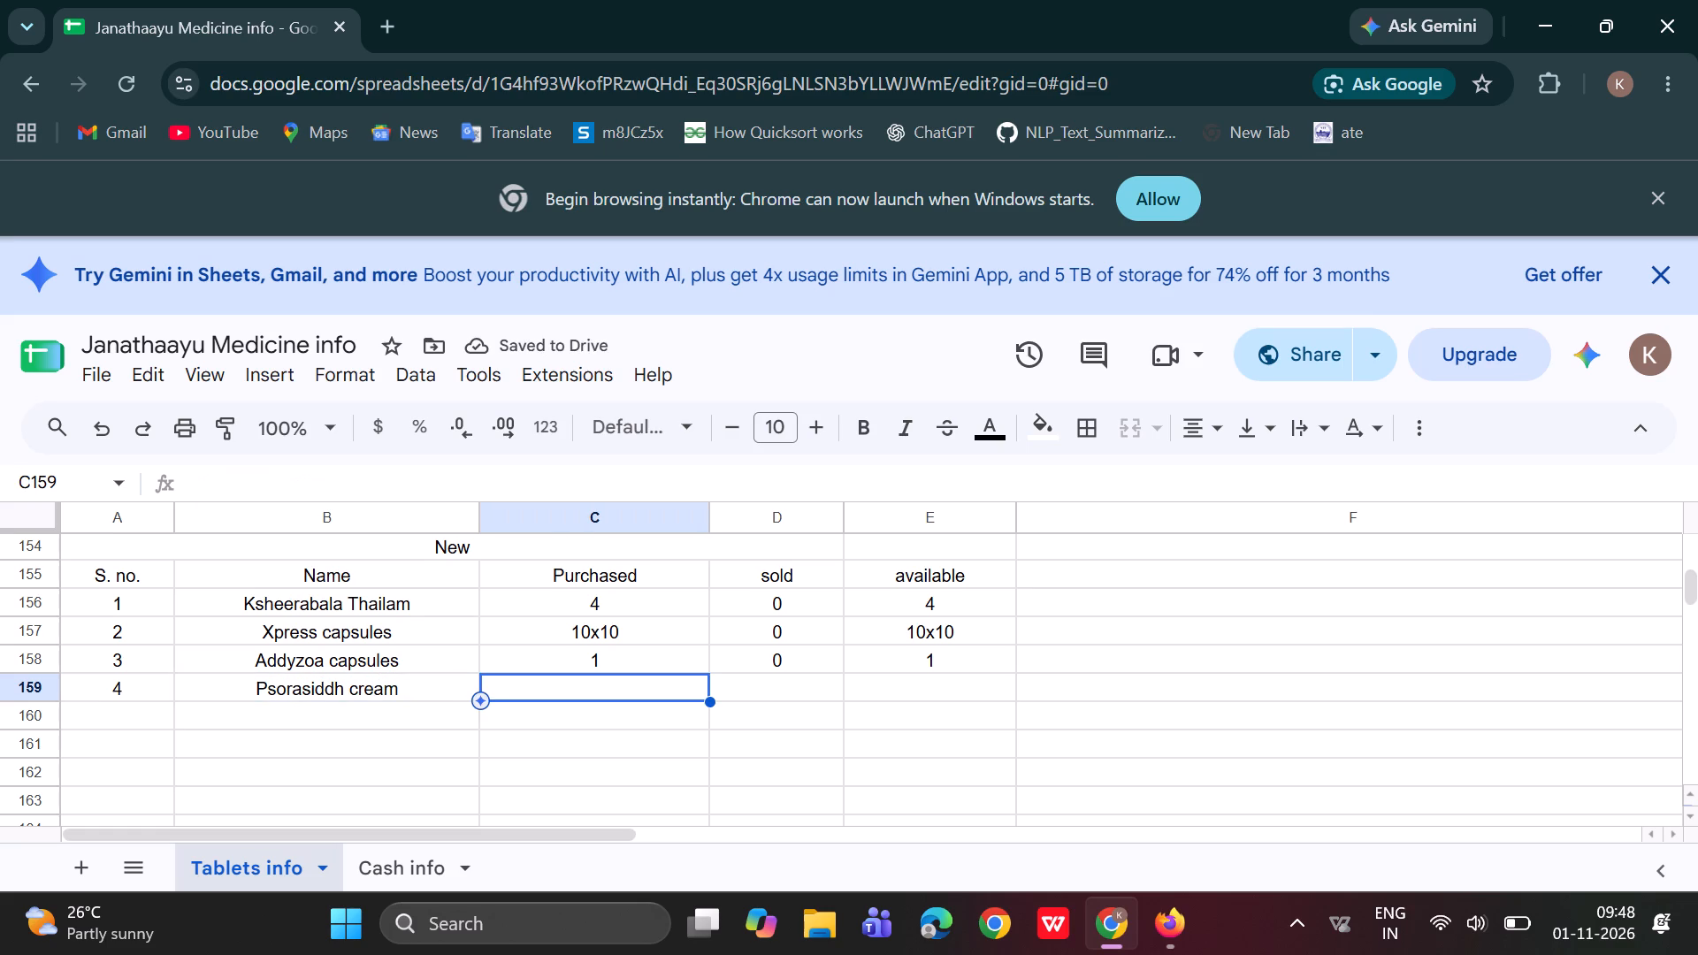
# Complete row 159 with purchased 12, sold 0 and available 12.
pyautogui.write('12')
pyautogui.press('Right')
pyautogui.press('0')
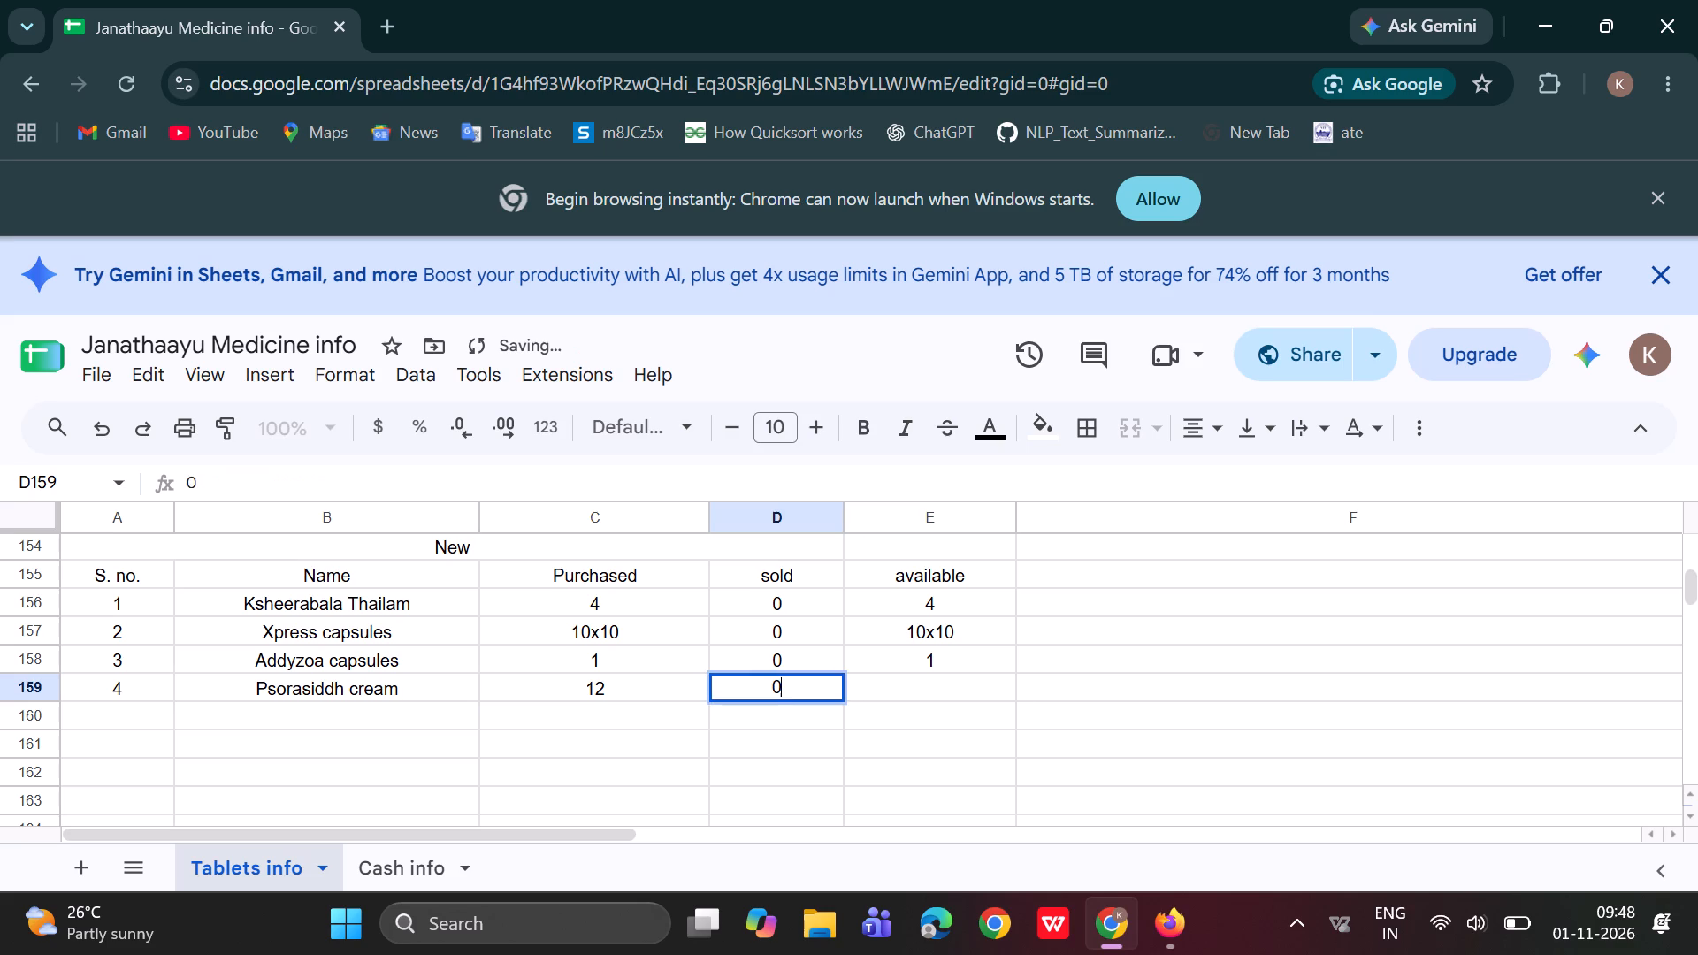
pyautogui.press('Right')
pyautogui.write('12')
pyautogui.press('Down')
pyautogui.press('Left')
pyautogui.press('Left')
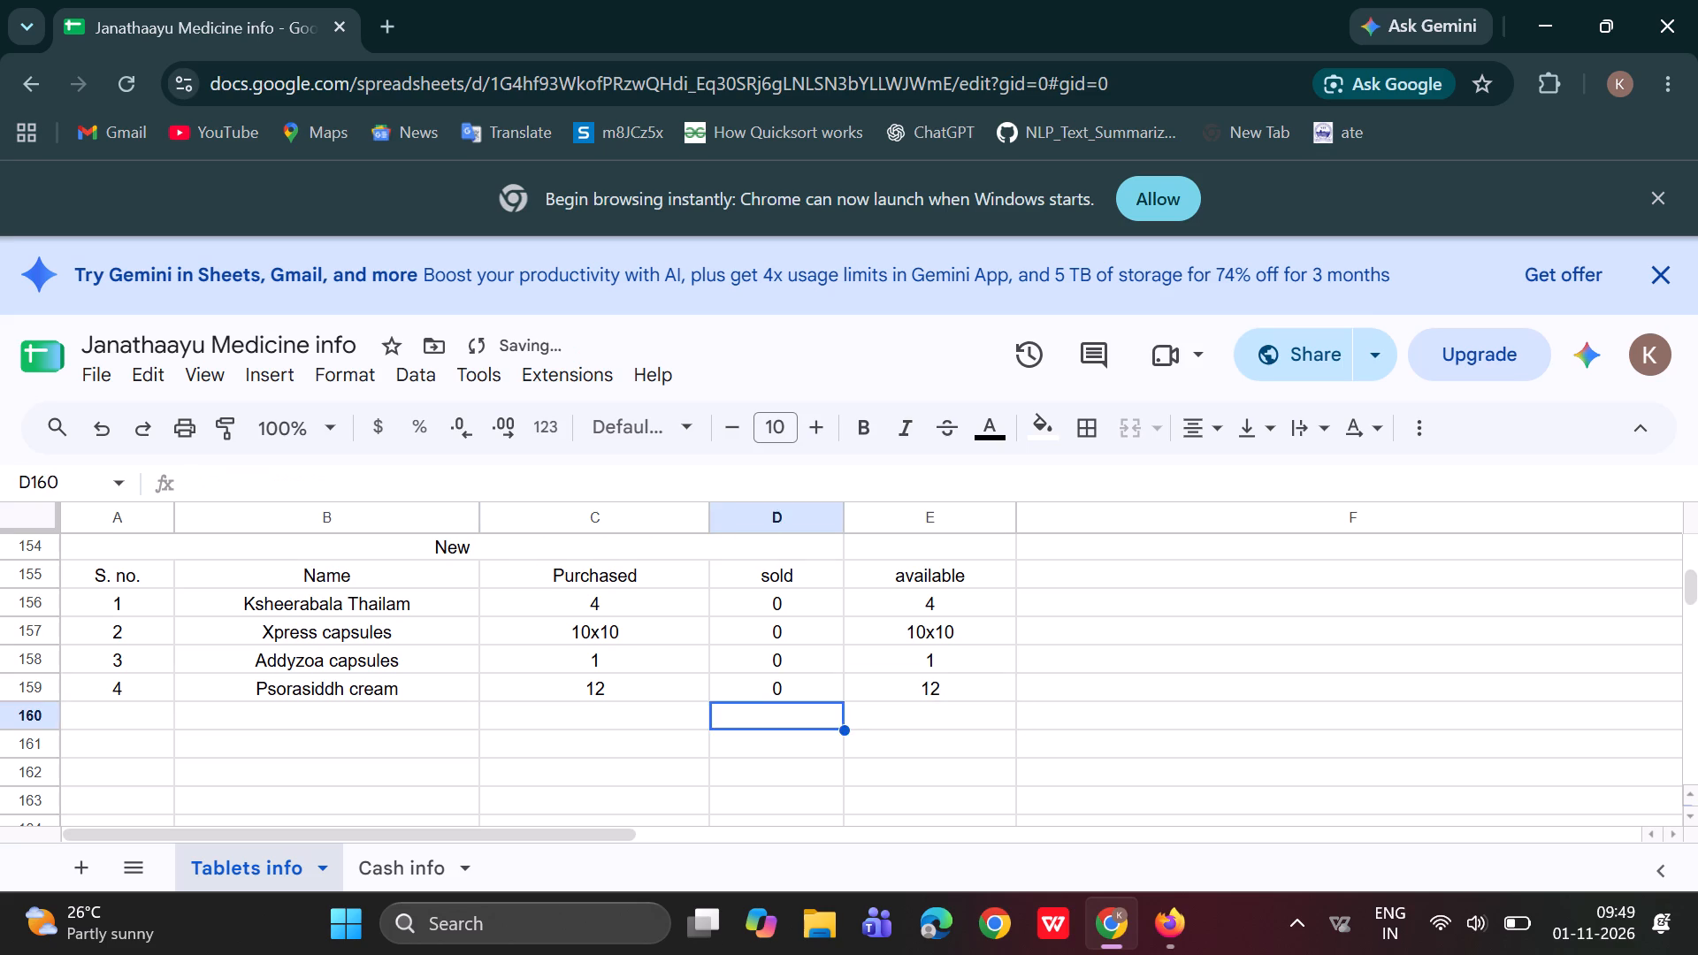
# Enter serial number 5 and the medicine name Himcolin gel in cells A160 and B160.
pyautogui.press('Left')
pyautogui.press('Left')
pyautogui.press('5')
pyautogui.press('Right')
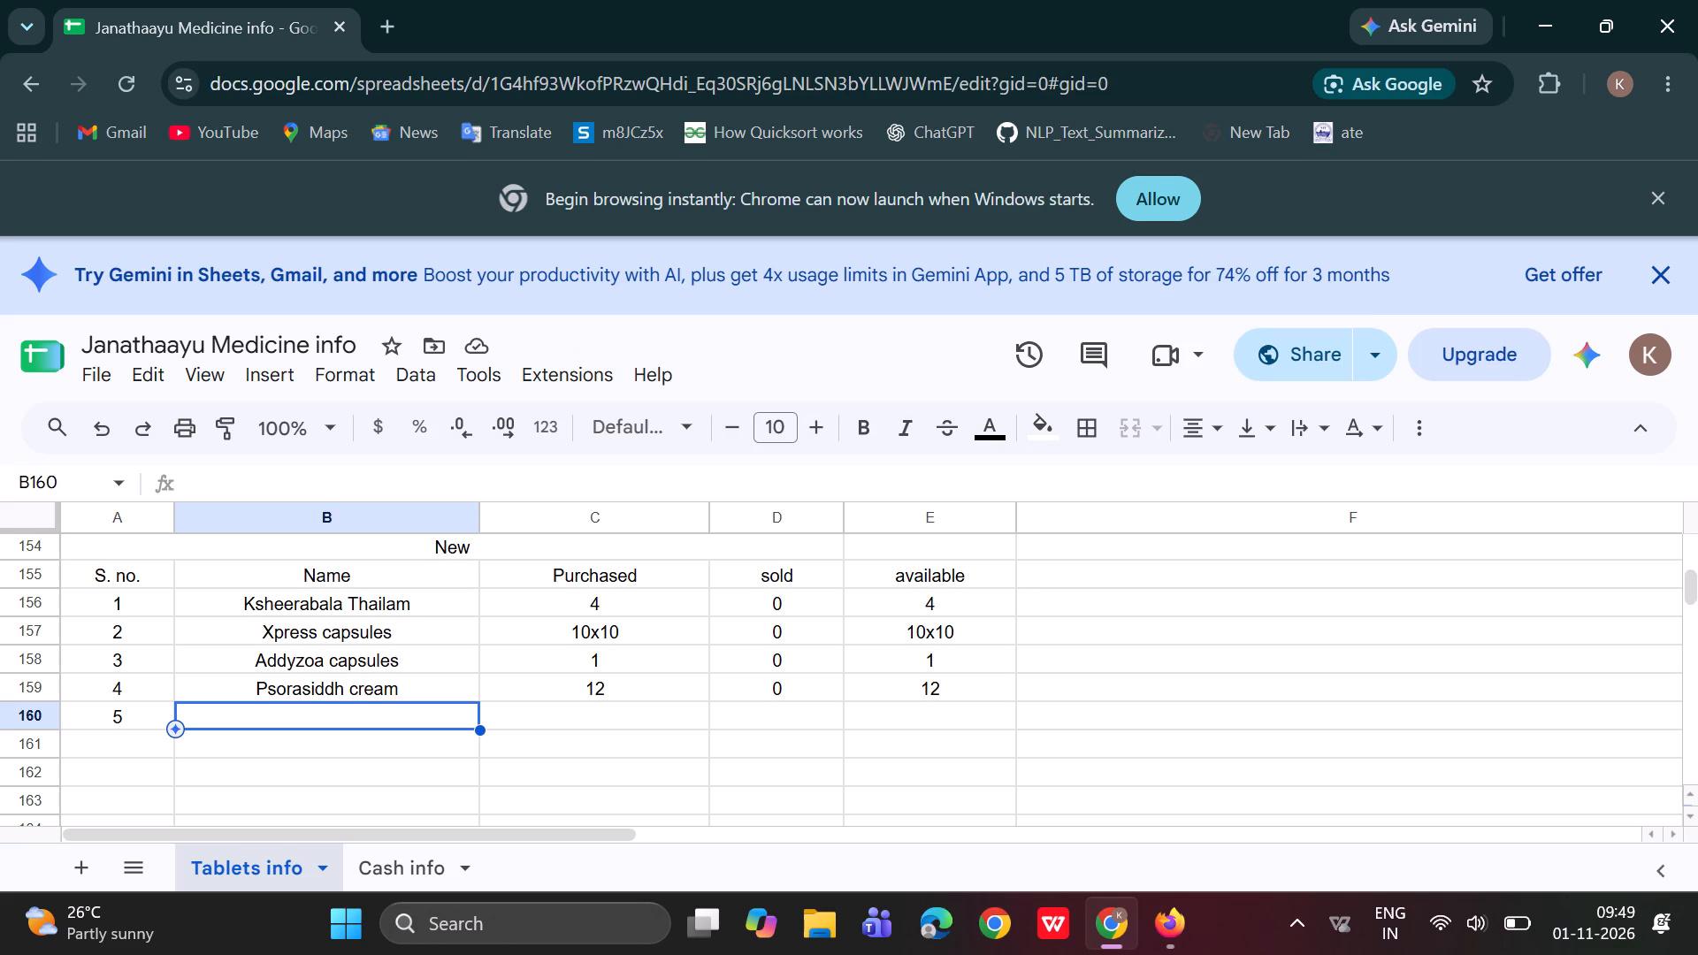
pyautogui.write('Himcol')
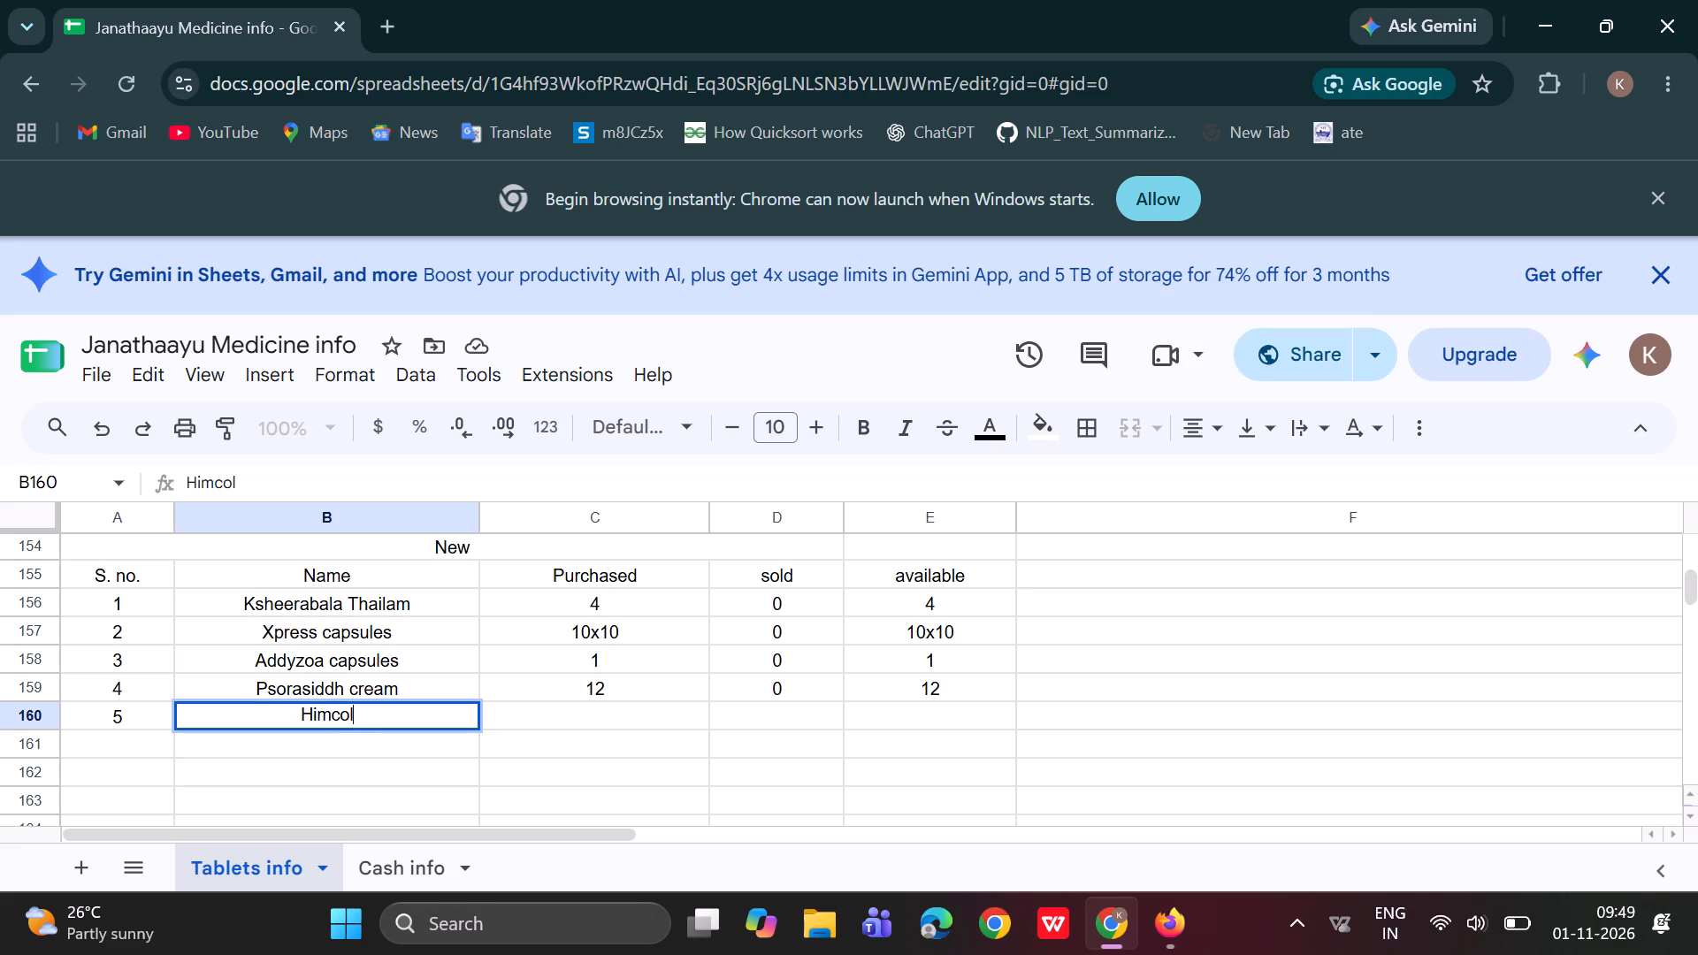
pyautogui.write('in gel')
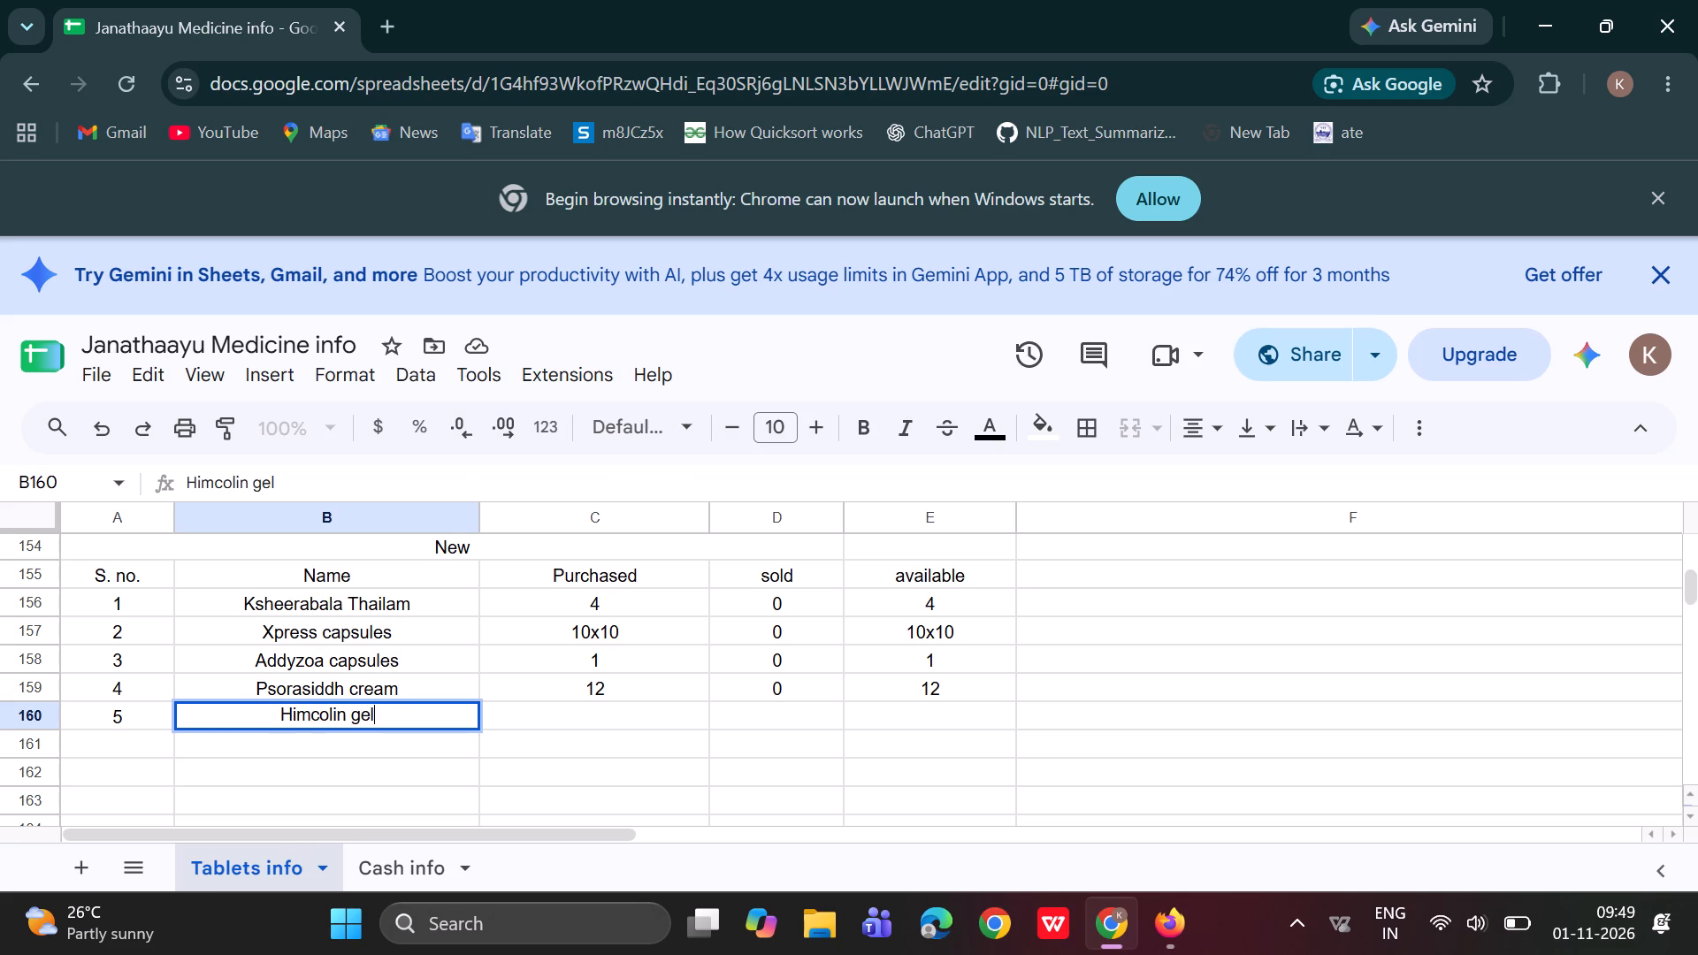
pyautogui.press('Right')
# Complete row 160 with purchased 3, sold 0 and available 3.
pyautogui.press('3')
pyautogui.press('Right')
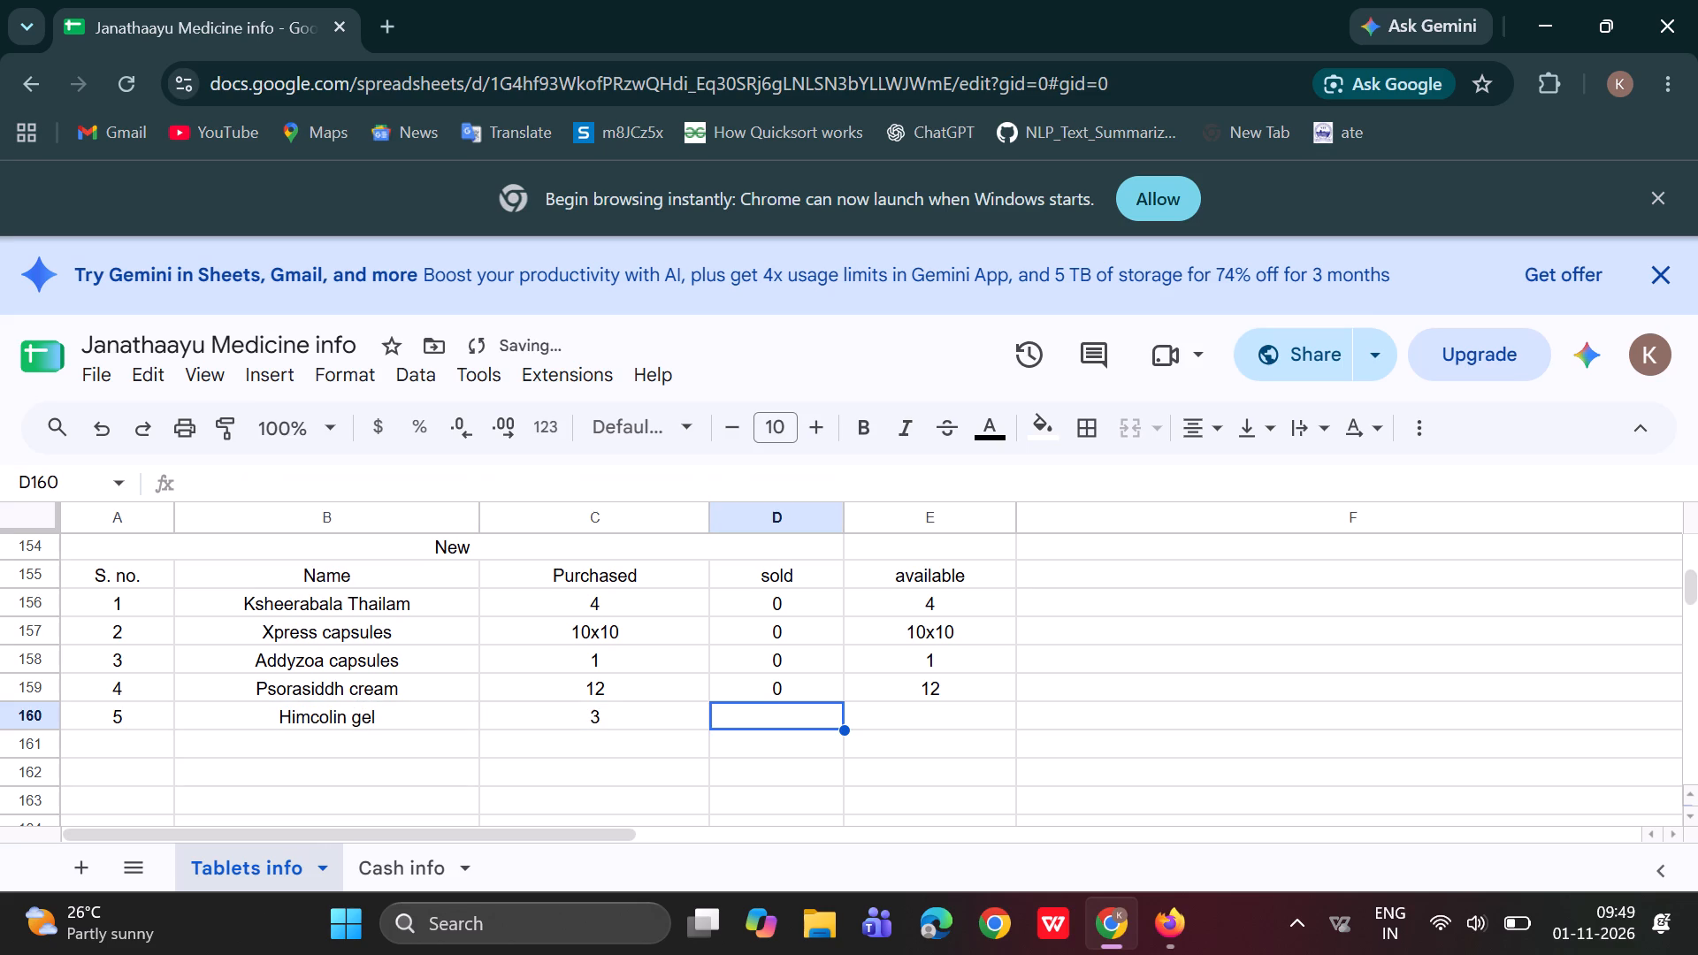
pyautogui.press('0')
pyautogui.press('Right')
pyautogui.press('3')
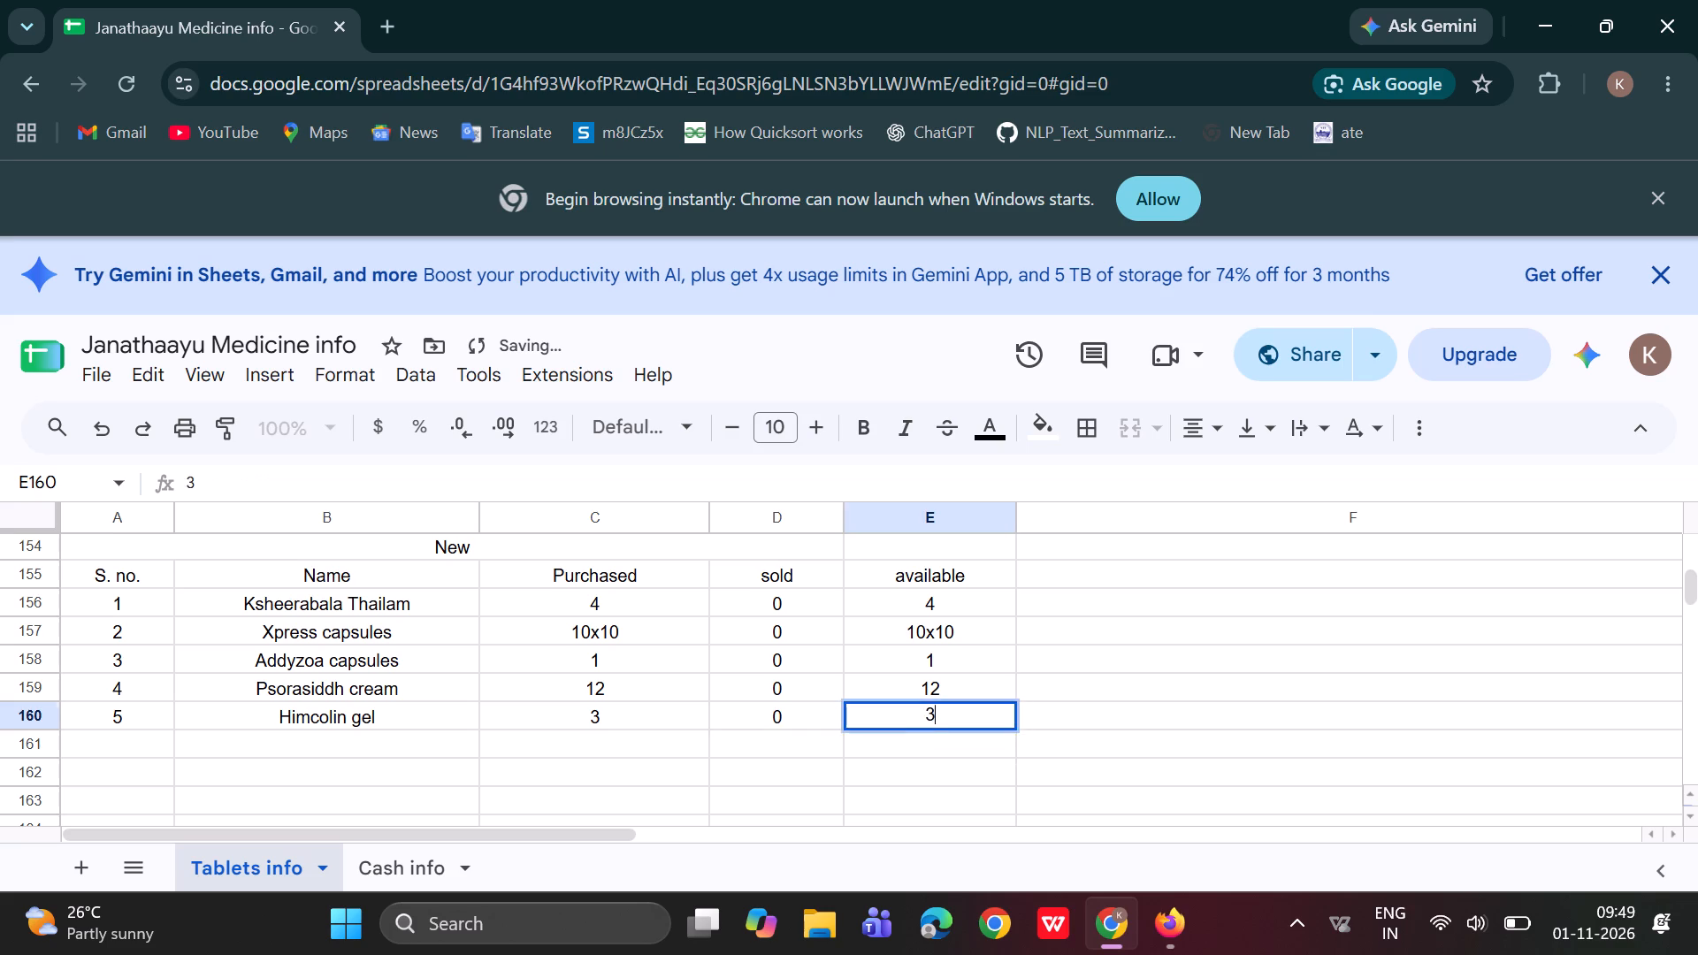
pyautogui.press('Down')
# Enter serial number 6 and the medicine name Bilva tel in cells A161 and B161.
pyautogui.press('Left')
pyautogui.press('Left')
pyautogui.press('Left')
pyautogui.press('Left')
pyautogui.press('6')
pyautogui.press('Right')
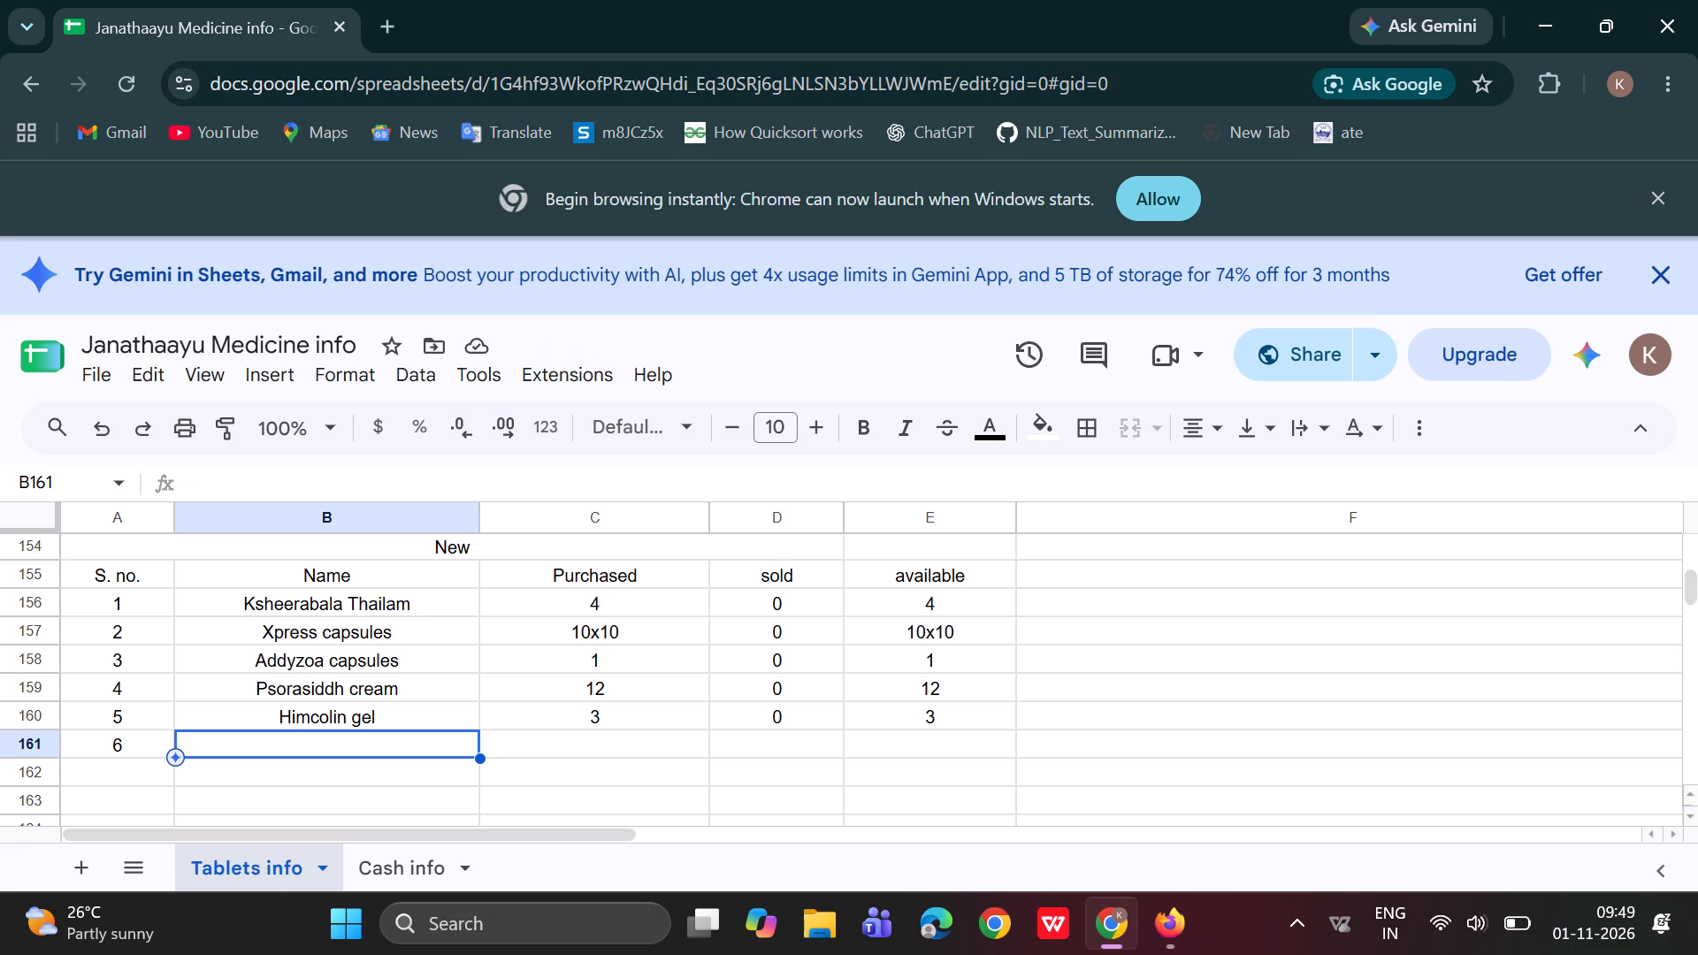
pyautogui.write('Bi')
pyautogui.write('lva tel')
pyautogui.press('End')
pyautogui.press('Right')
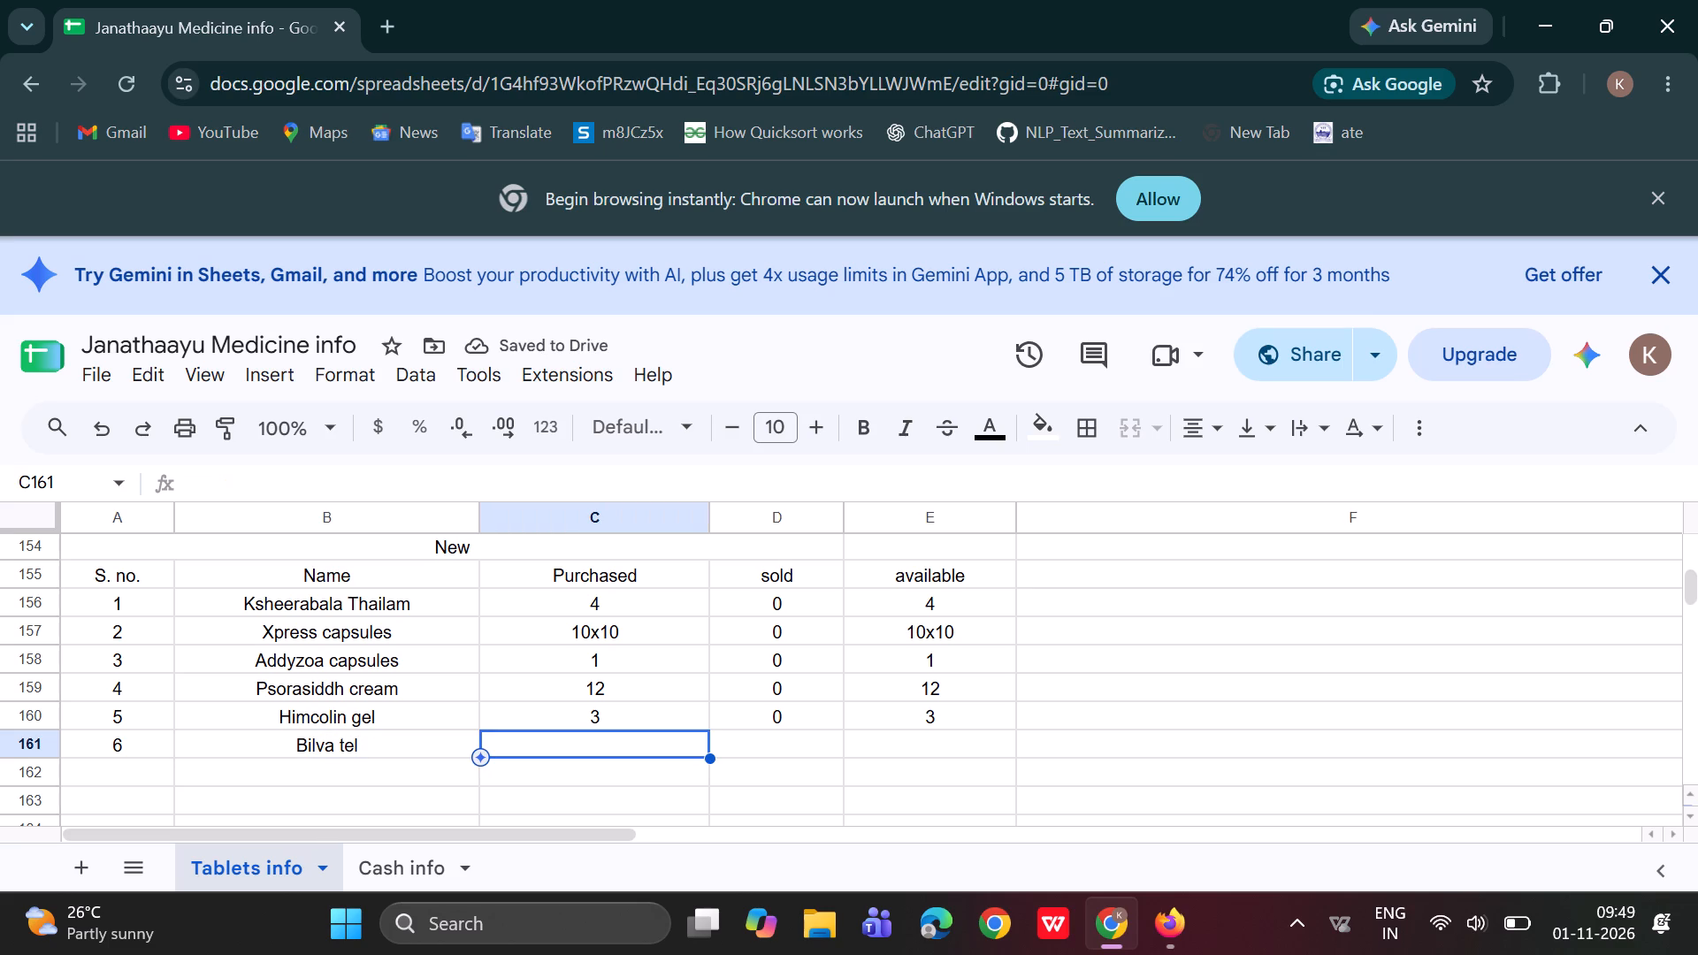
# Complete row 161 with purchased 5, sold 0 and available 5.
pyautogui.press('5')
pyautogui.press('Right')
pyautogui.press('0')
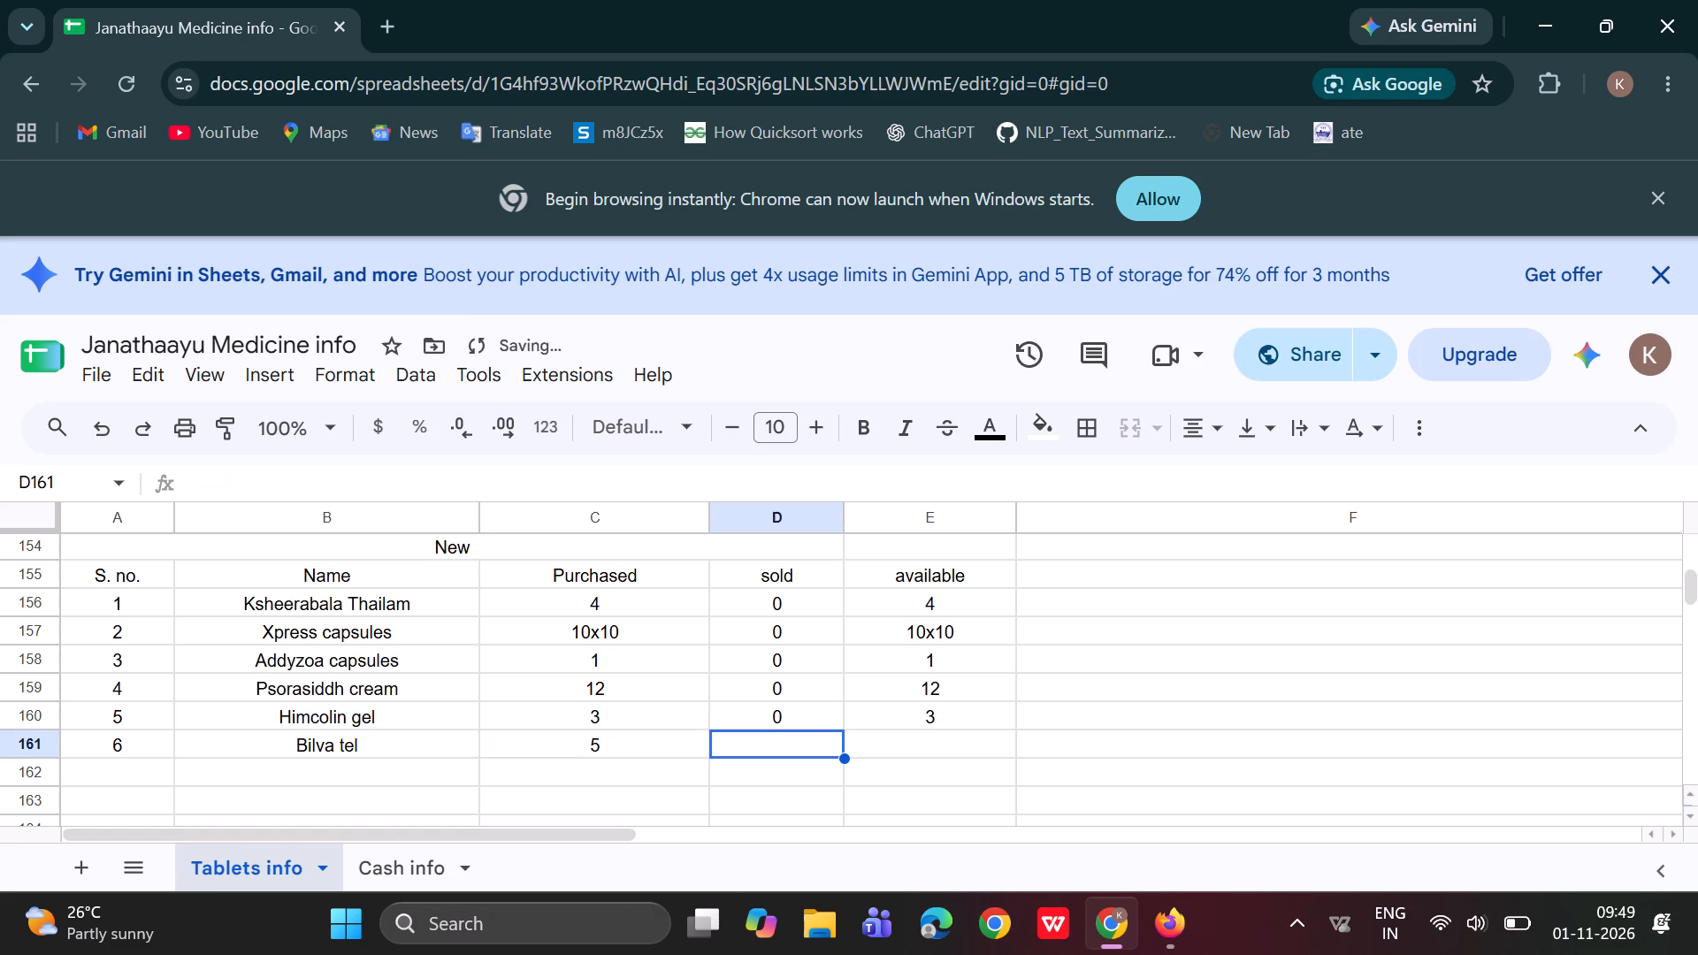
pyautogui.press('Right')
pyautogui.press('5')
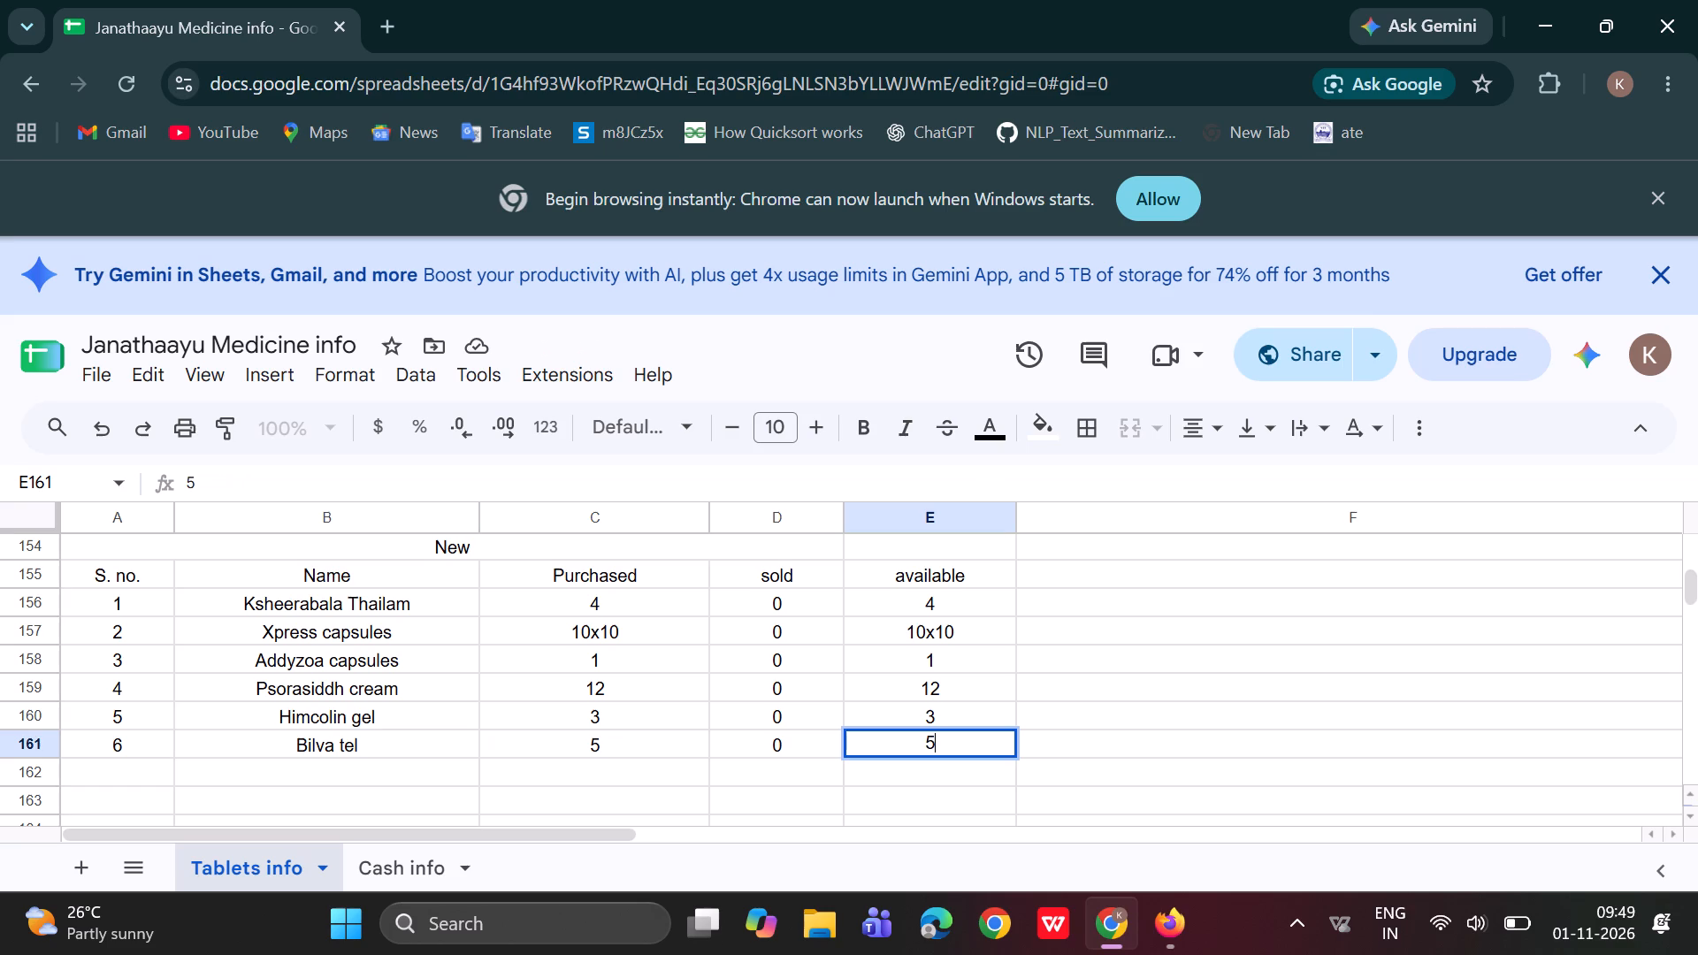
pyautogui.press('Down')
# Enter serial number 7 and the medicine name Chopchinyadi churna in cells A162 and B162.
pyautogui.press('Left')
pyautogui.press('Left')
pyautogui.press('Left')
pyautogui.press('Left')
pyautogui.press('7')
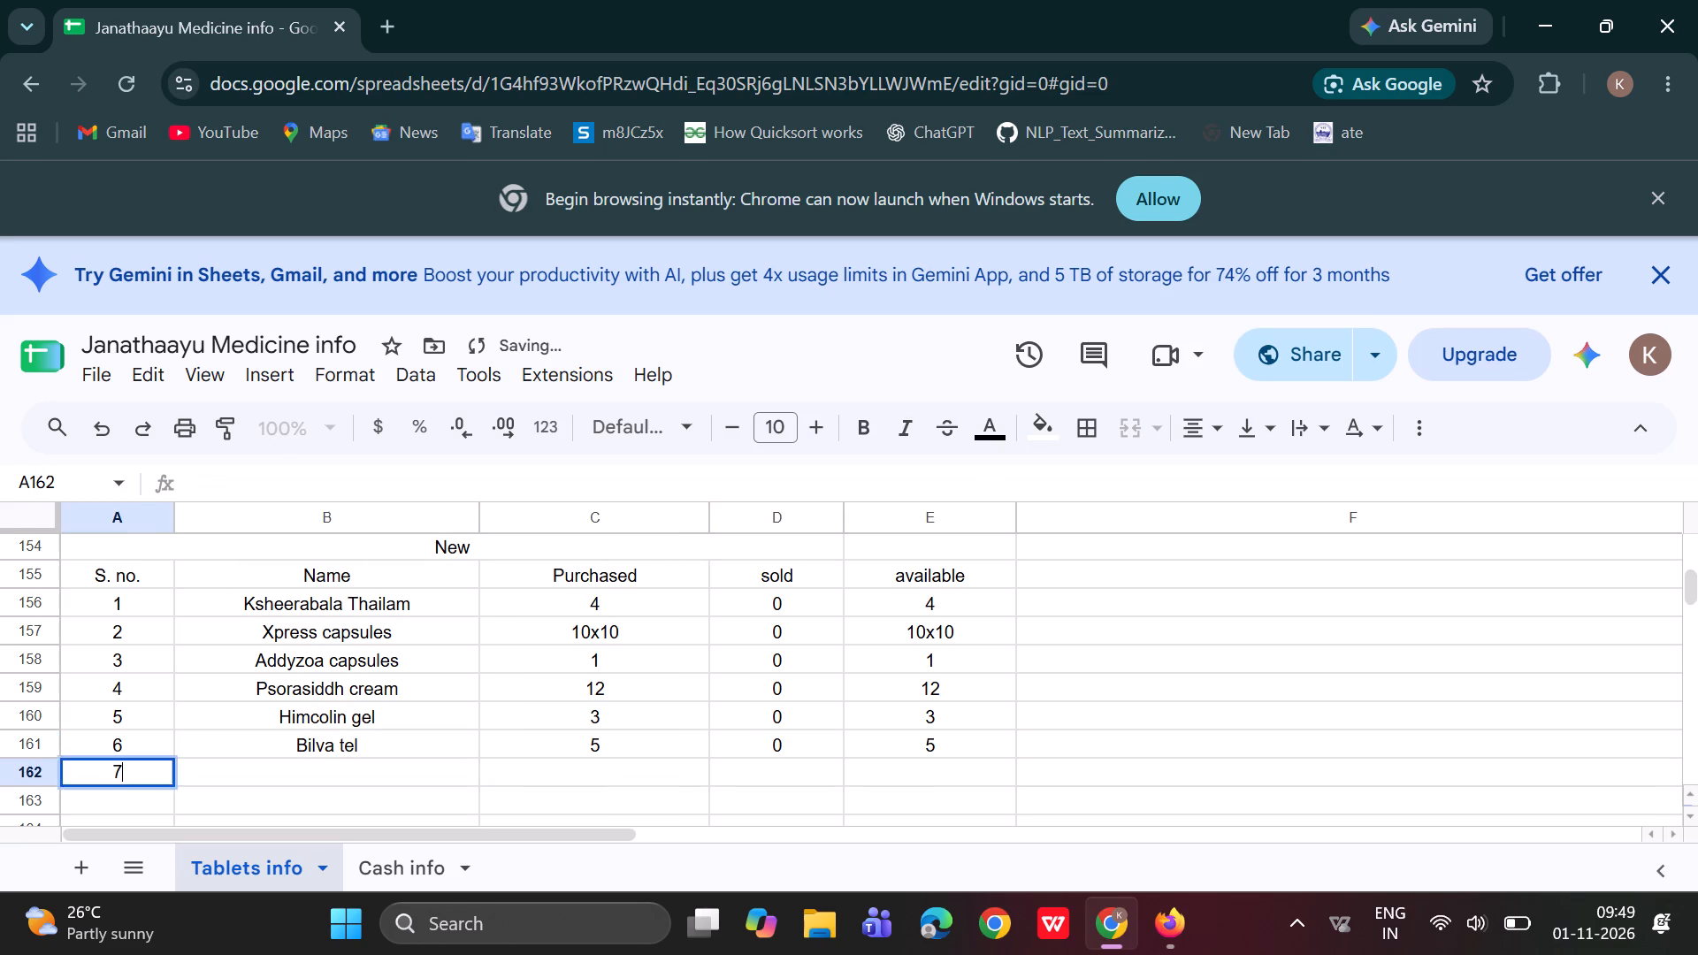
pyautogui.press('Right')
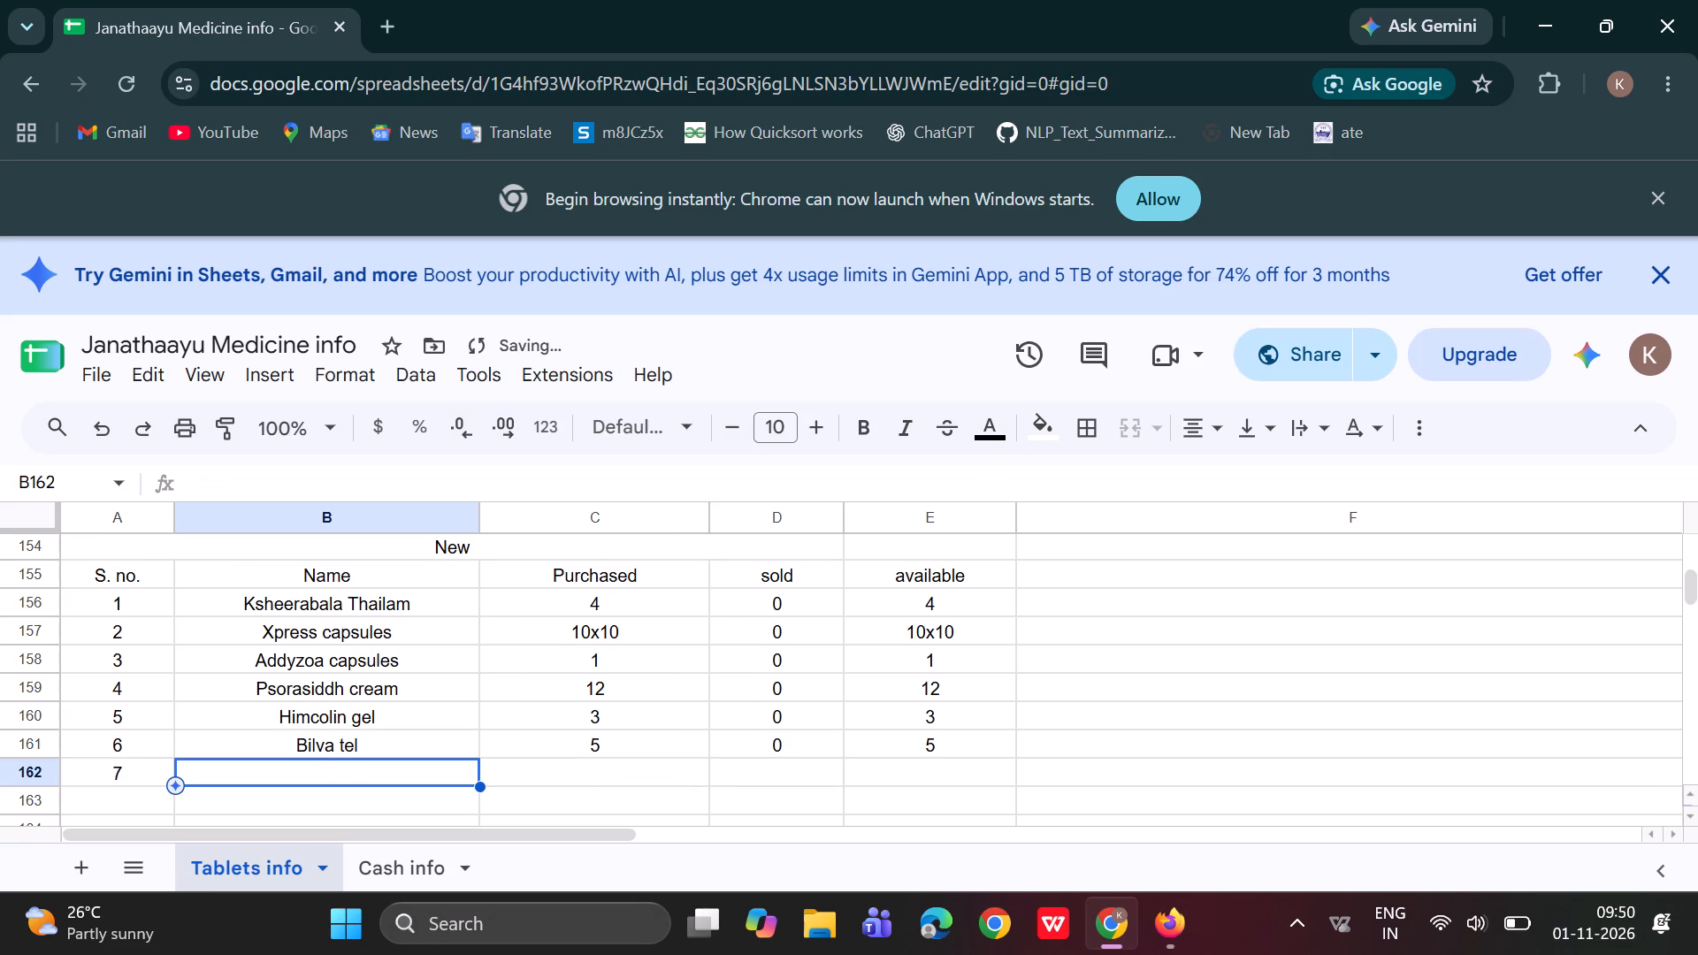
pyautogui.write('Chopi')
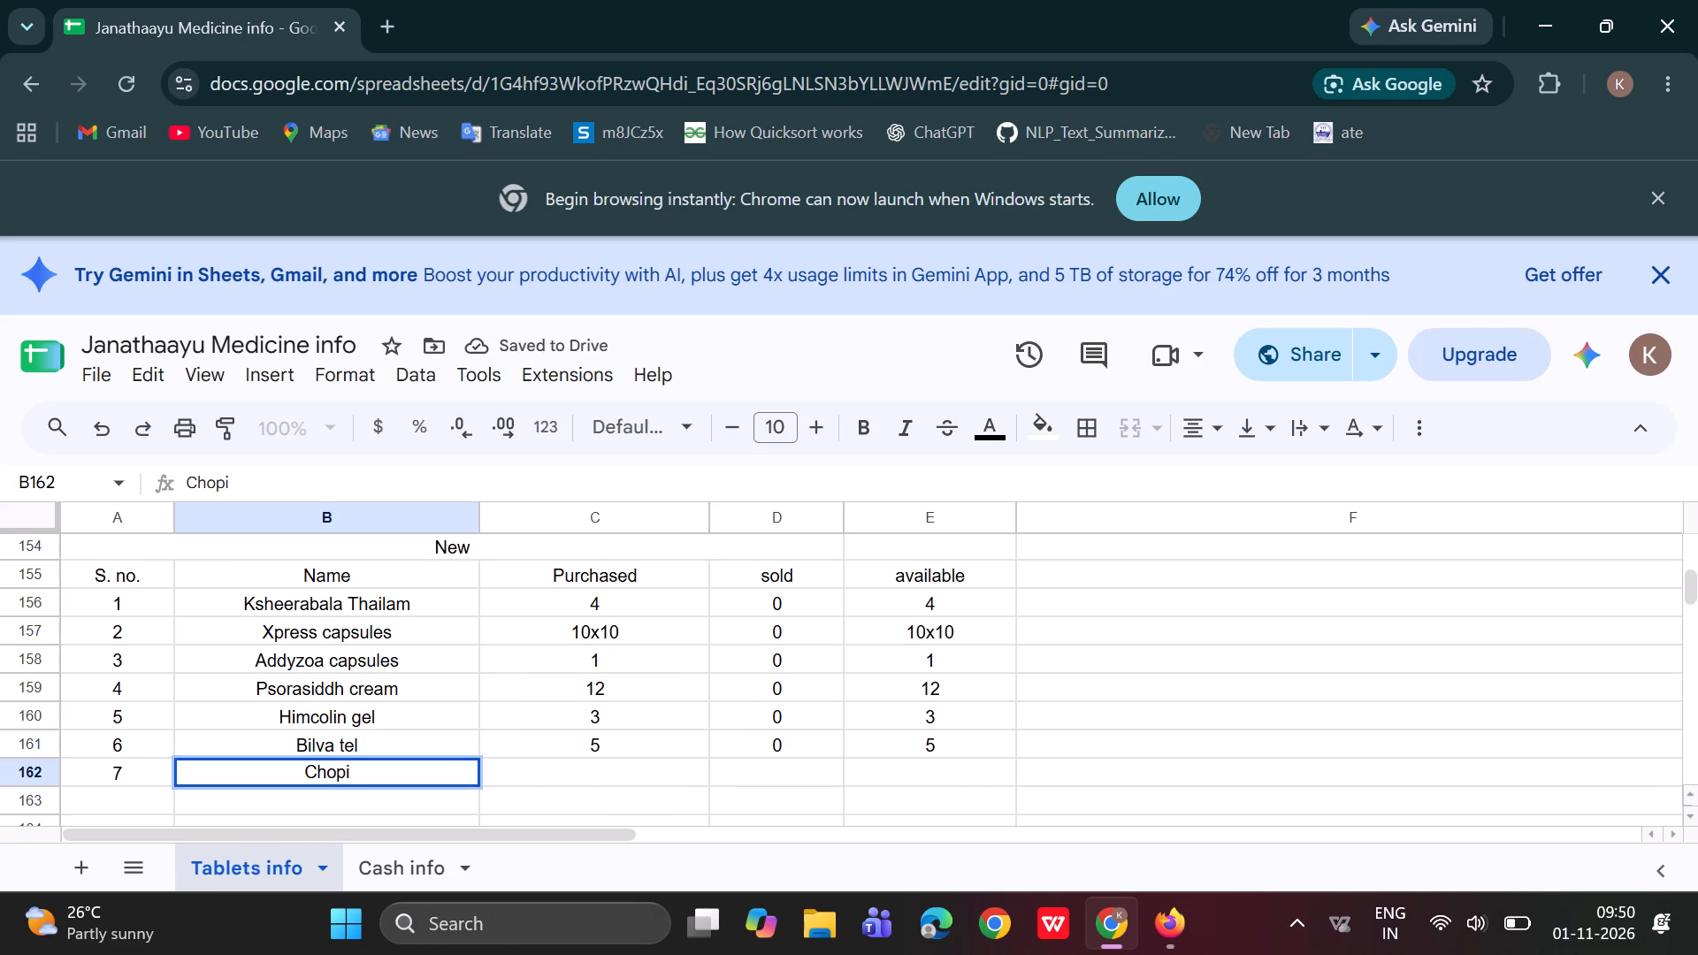
pyautogui.press('BackSpace')
pyautogui.write('chin')
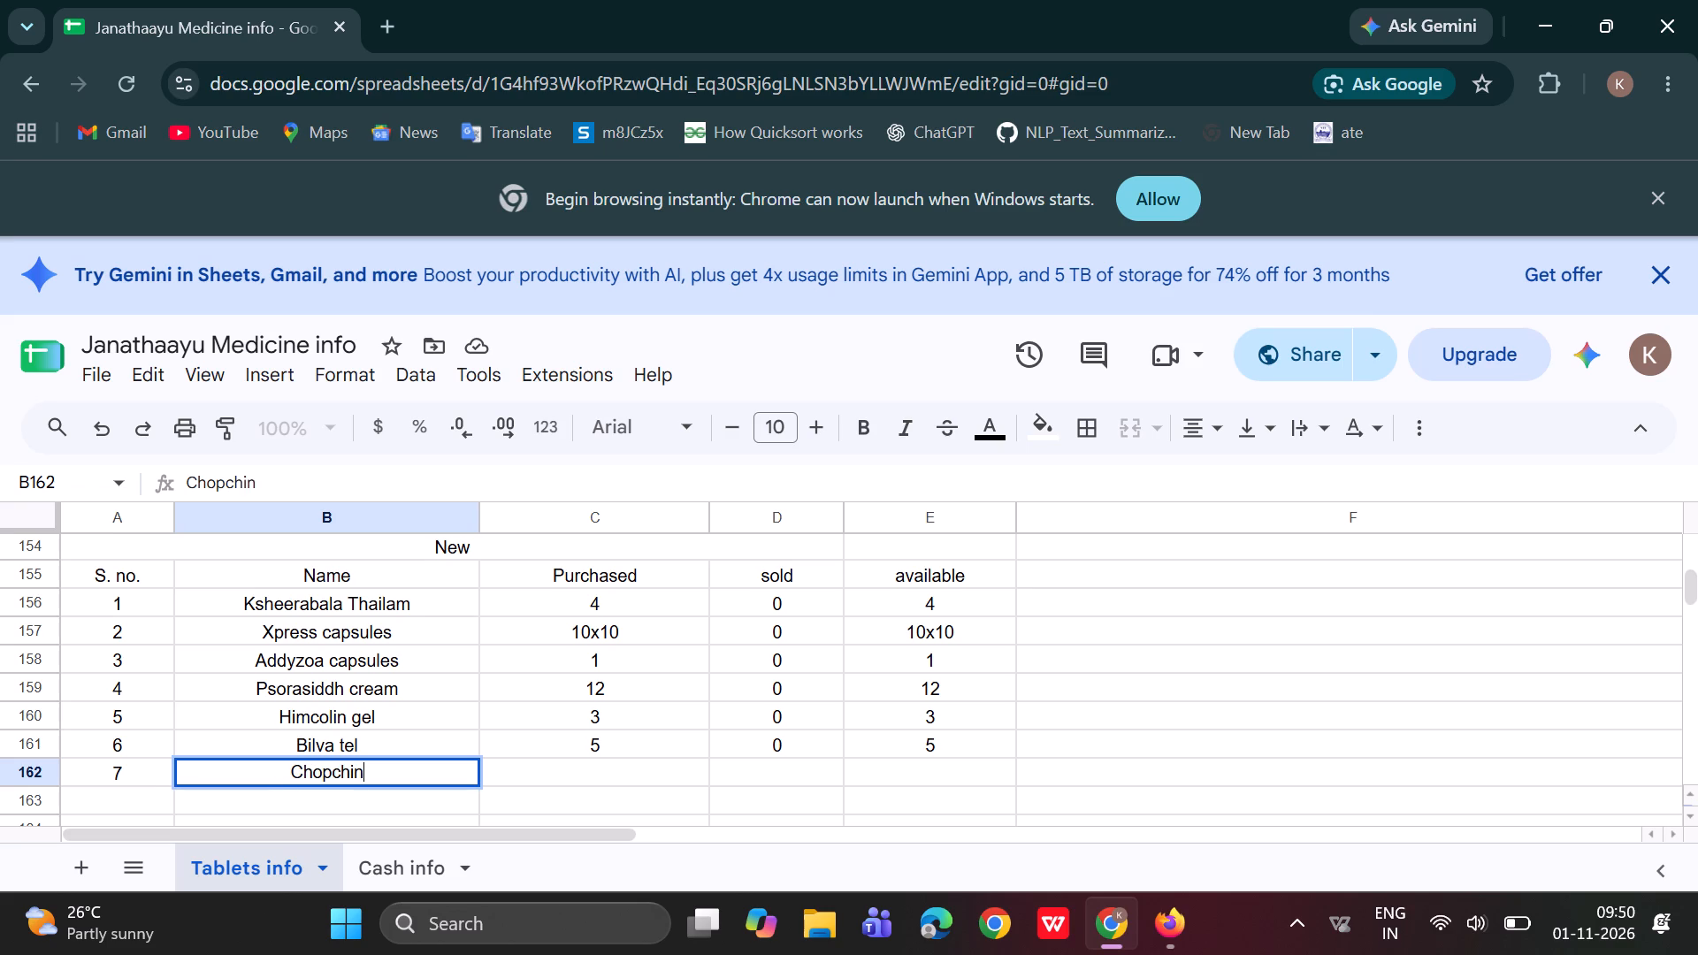
pyautogui.write('ya')
pyautogui.write('di curn')
pyautogui.press('BackSpace')
pyautogui.press('BackSpace')
pyautogui.press('BackSpace')
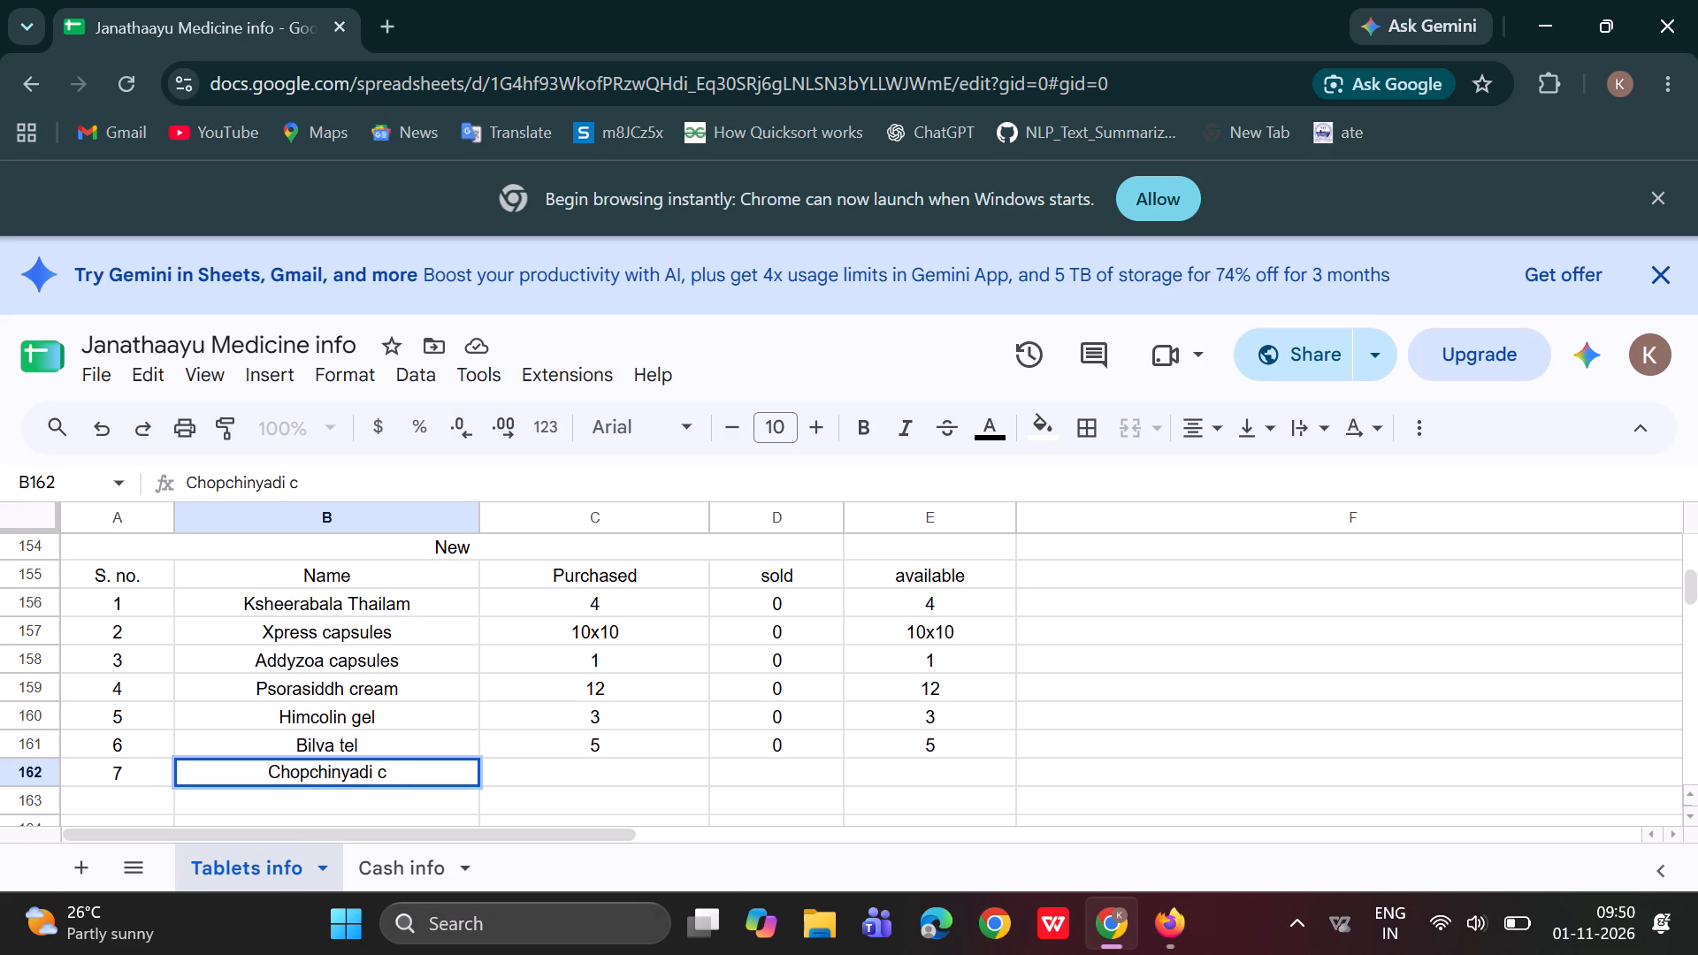
pyautogui.write('hurn')
pyautogui.press('a')
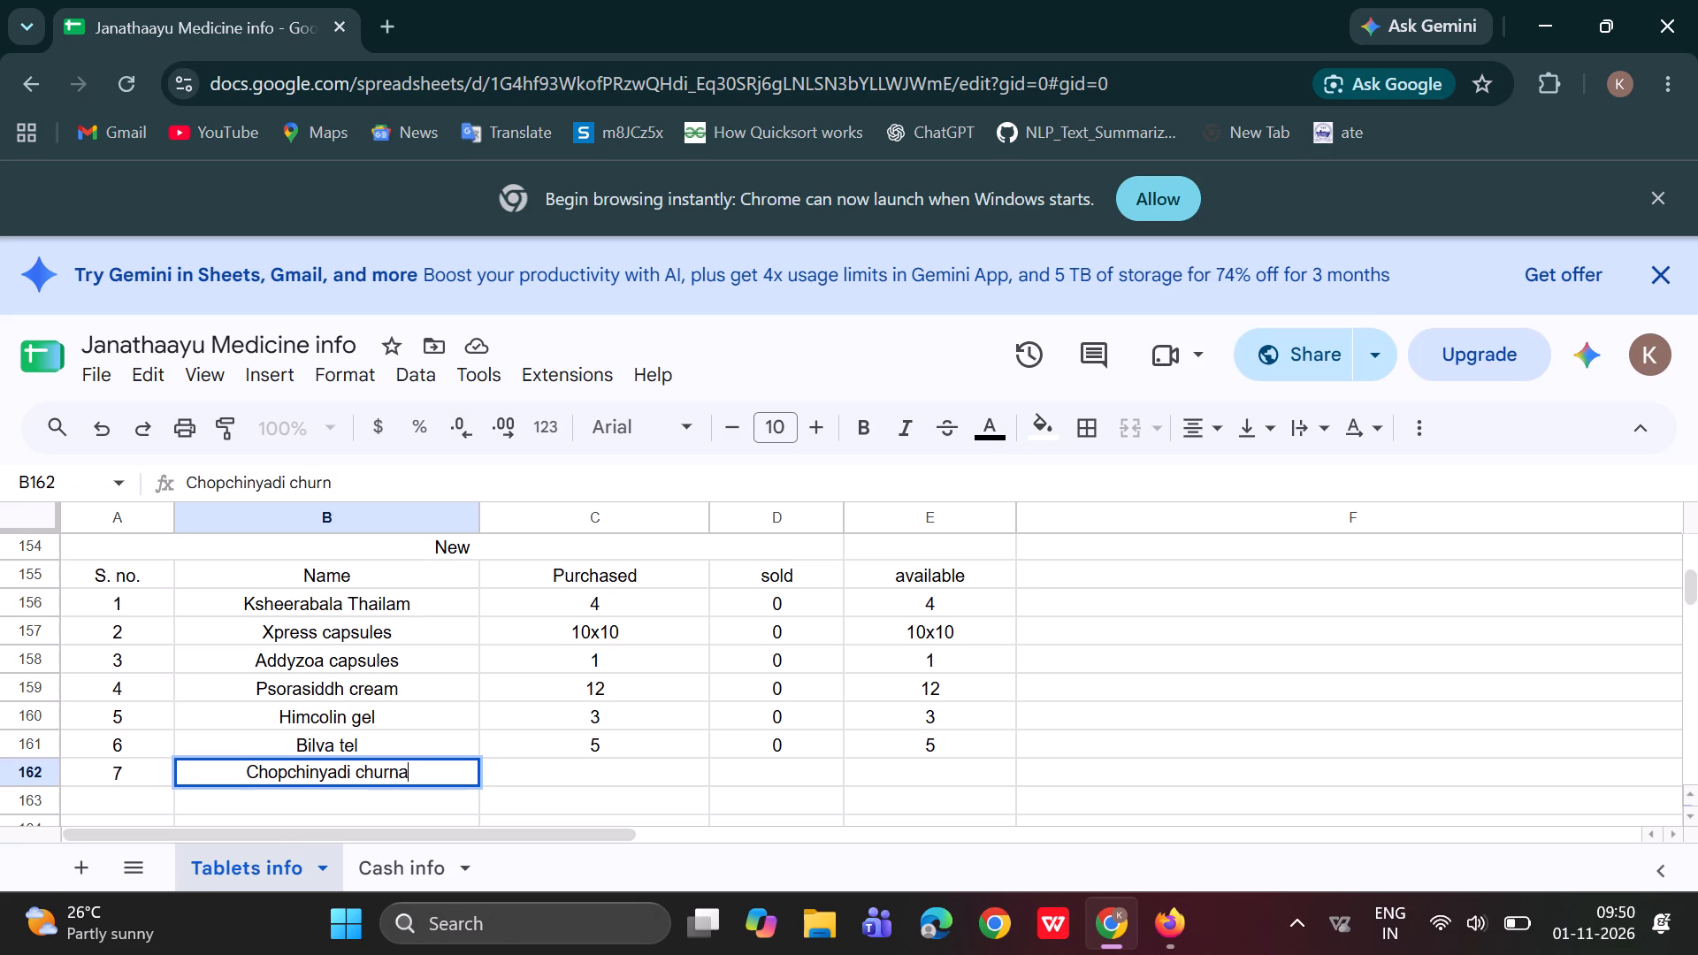
pyautogui.press('Right')
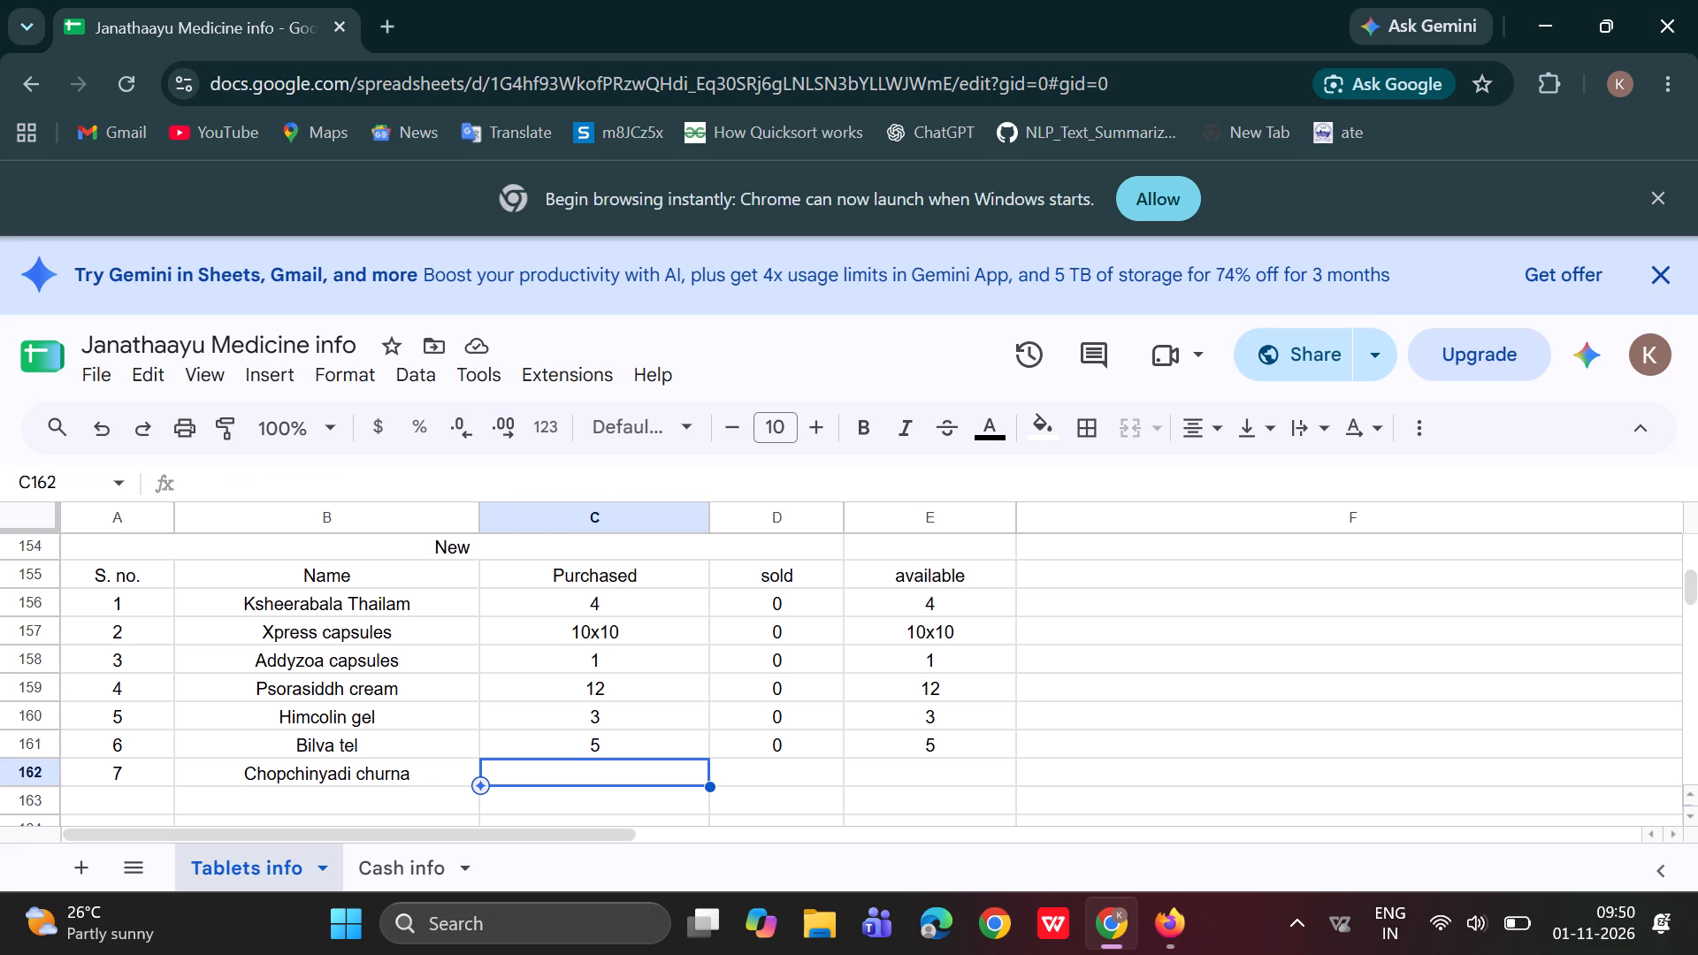
# Complete row 162 with purchased 3, sold 0 and available 3.
pyautogui.press('3')
pyautogui.press('Right')
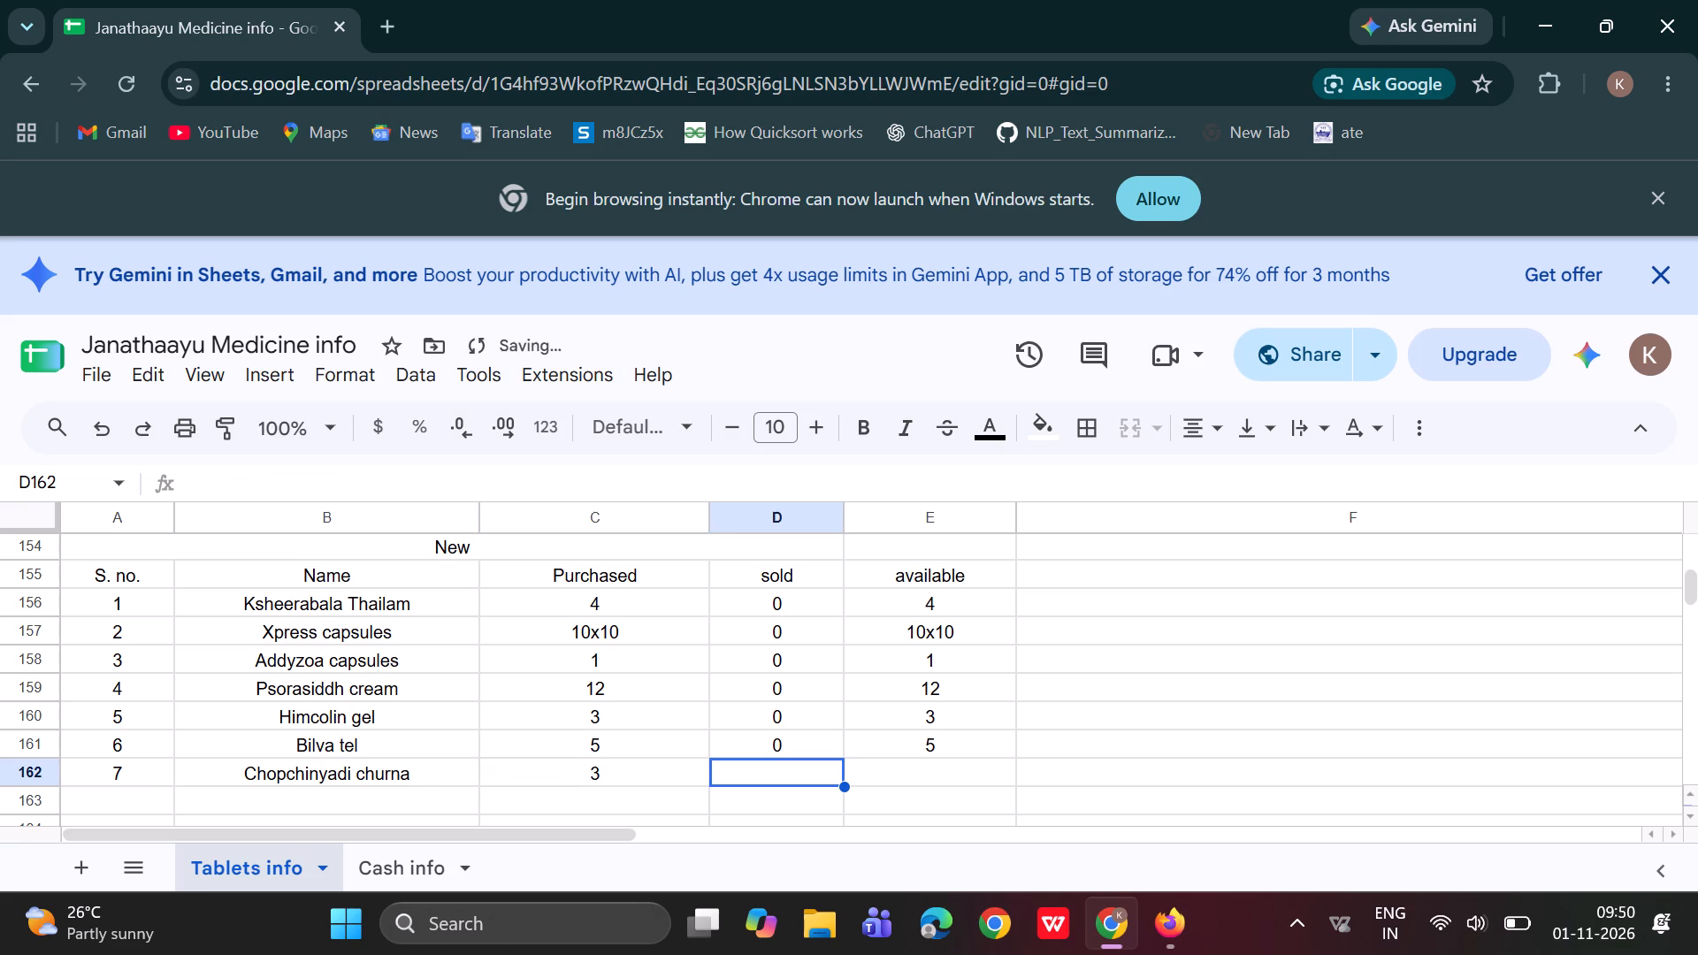
pyautogui.press('0')
pyautogui.press('Right')
pyautogui.press('3')
pyautogui.press('Down')
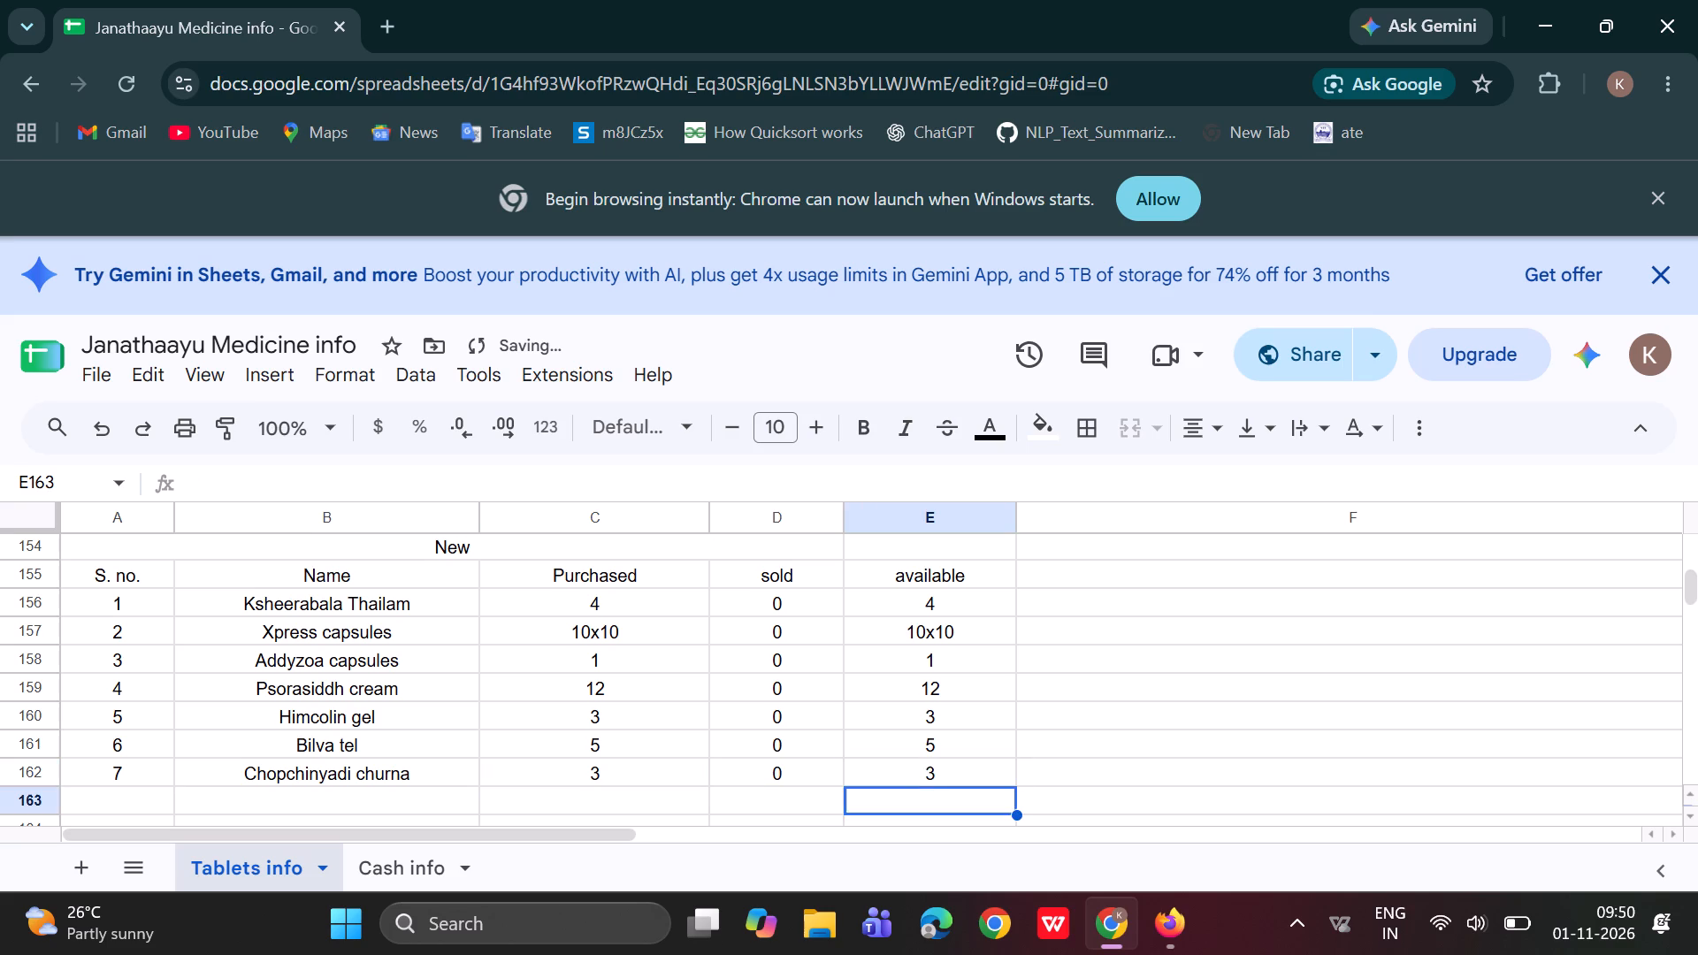
# Enter serial number 8 and the medicine name Aragwadham kashayam in cells A163 and B163.
pyautogui.press('Left')
pyautogui.press('Left')
pyautogui.press('Left')
pyautogui.press('Left')
pyautogui.press('8')
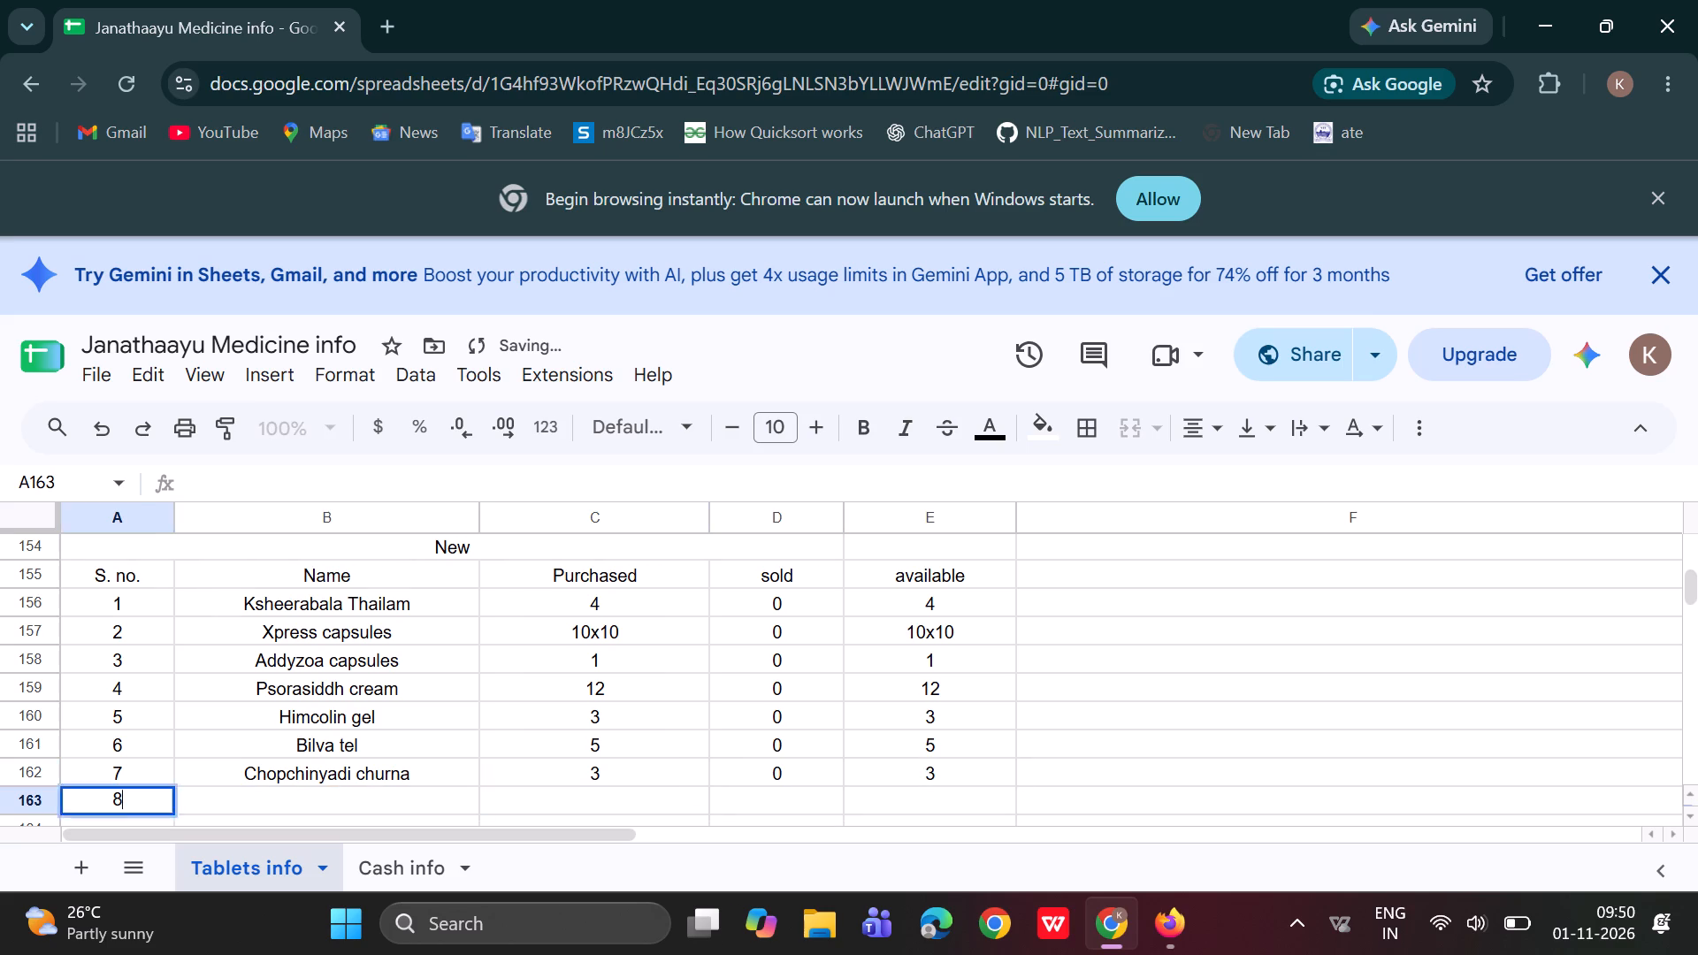
pyautogui.press('Right')
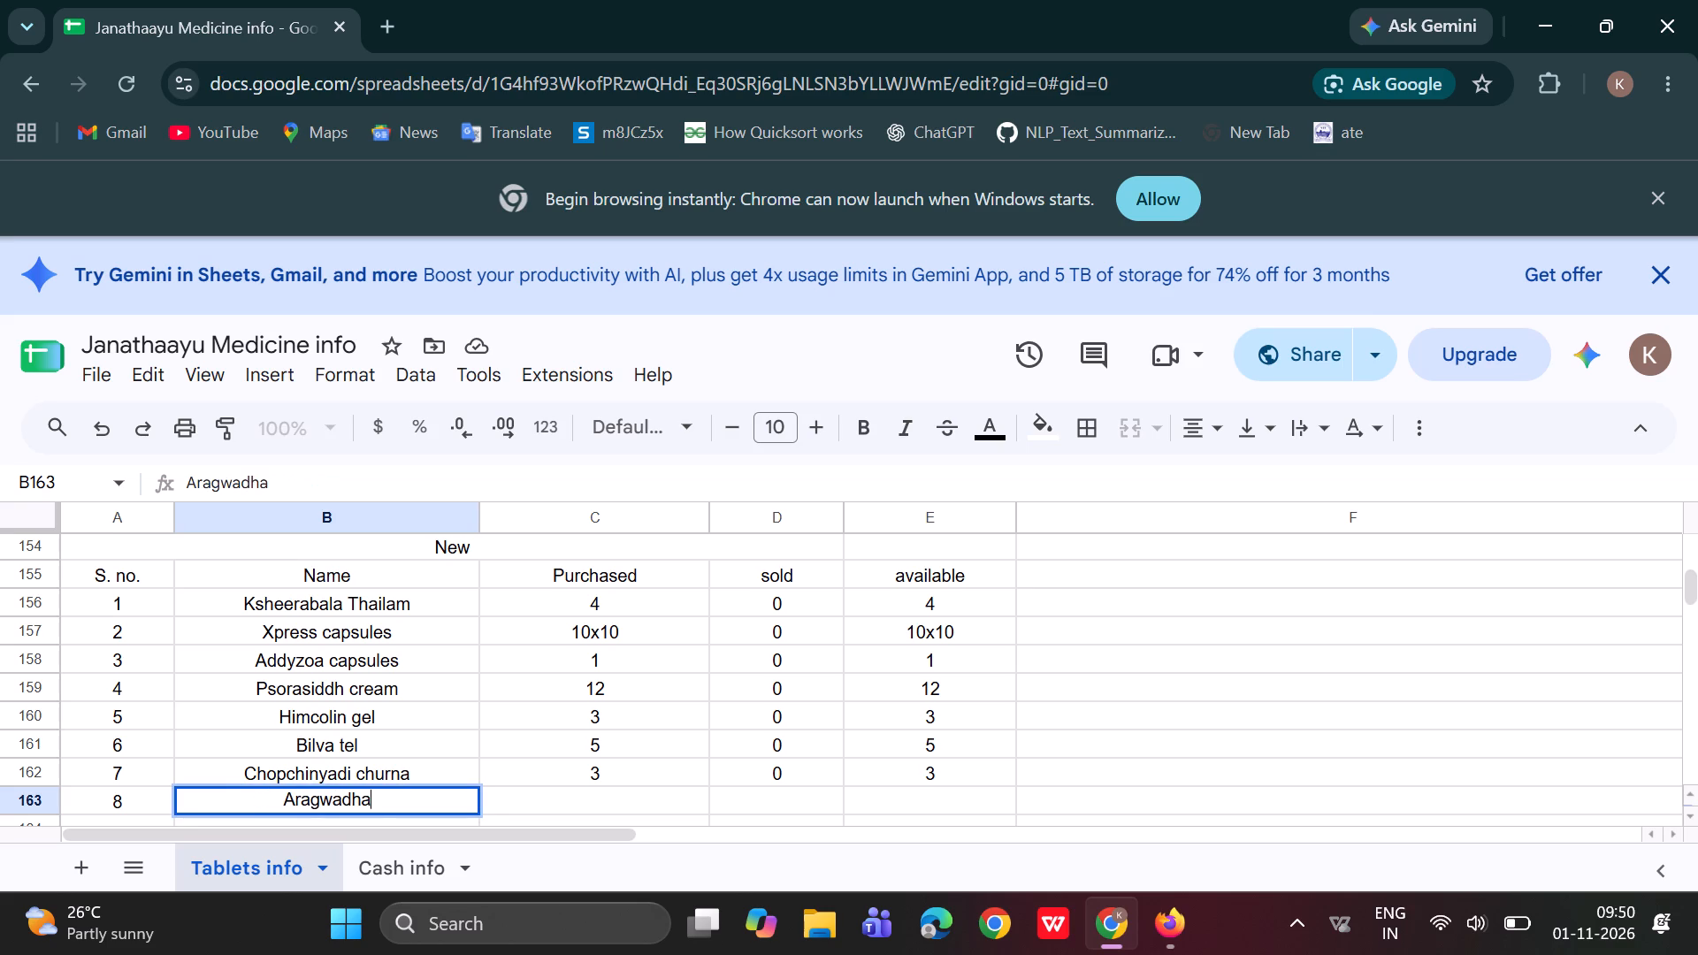
pyautogui.write('m')
pyautogui.press('space')
pyautogui.write('kashayam')
pyautogui.press('Right')
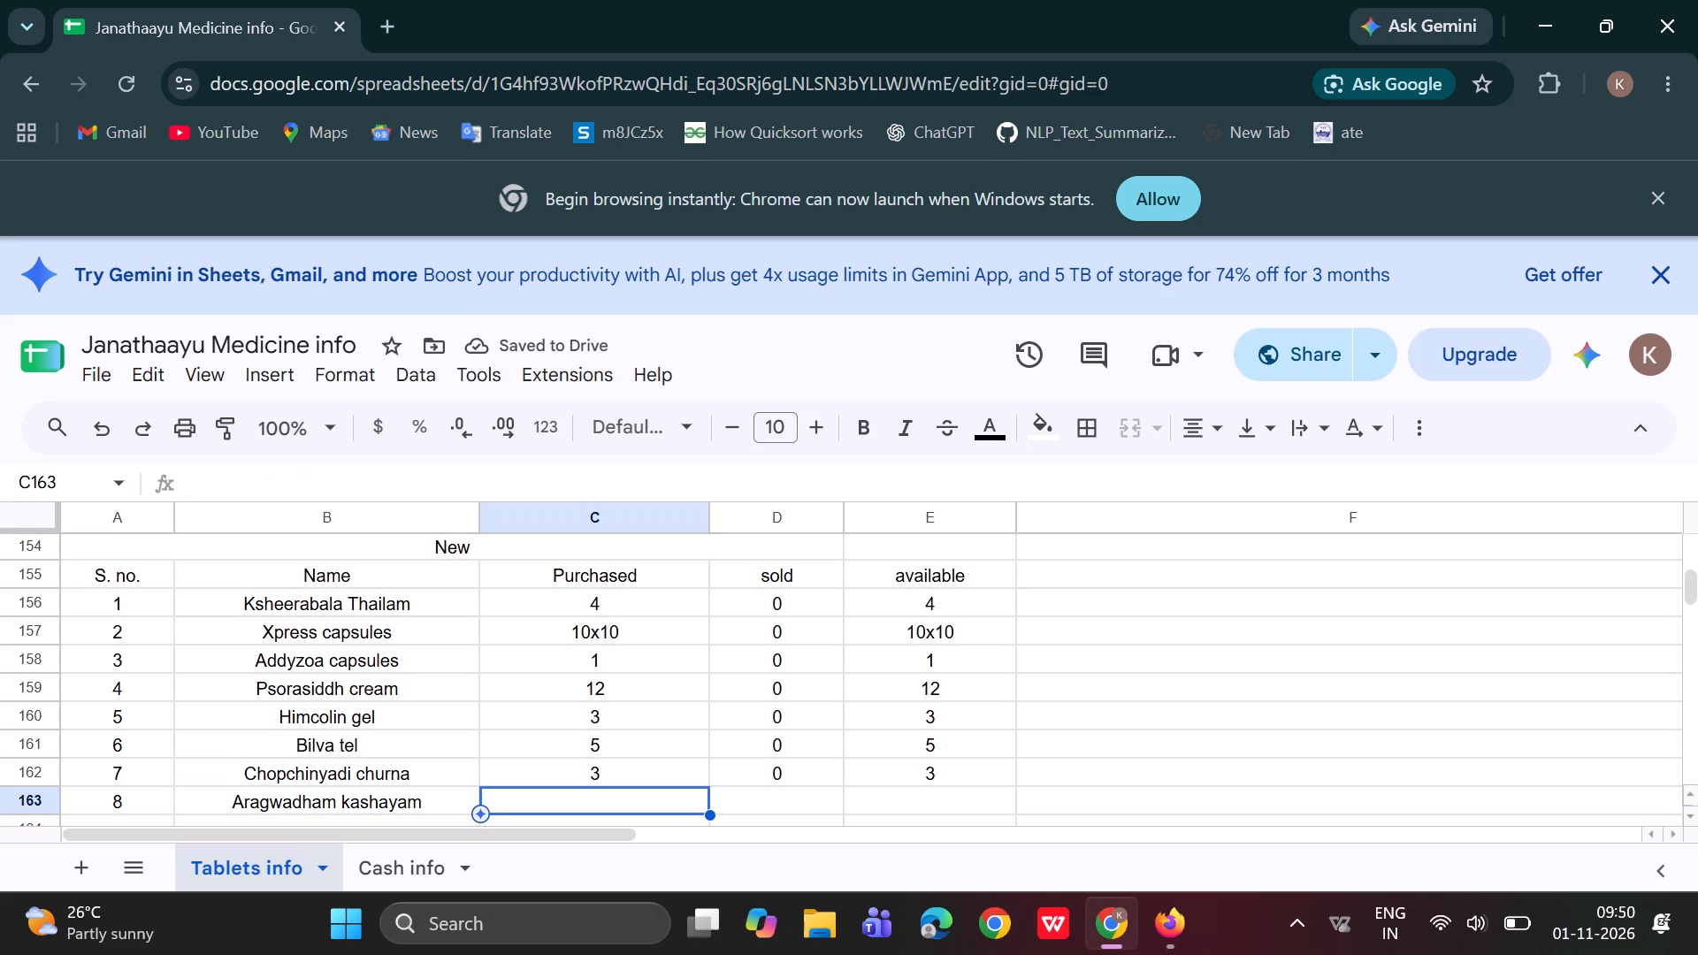
# Complete row 163 with purchased 3, sold 0 and available 3.
pyautogui.press('3')
pyautogui.press('Right')
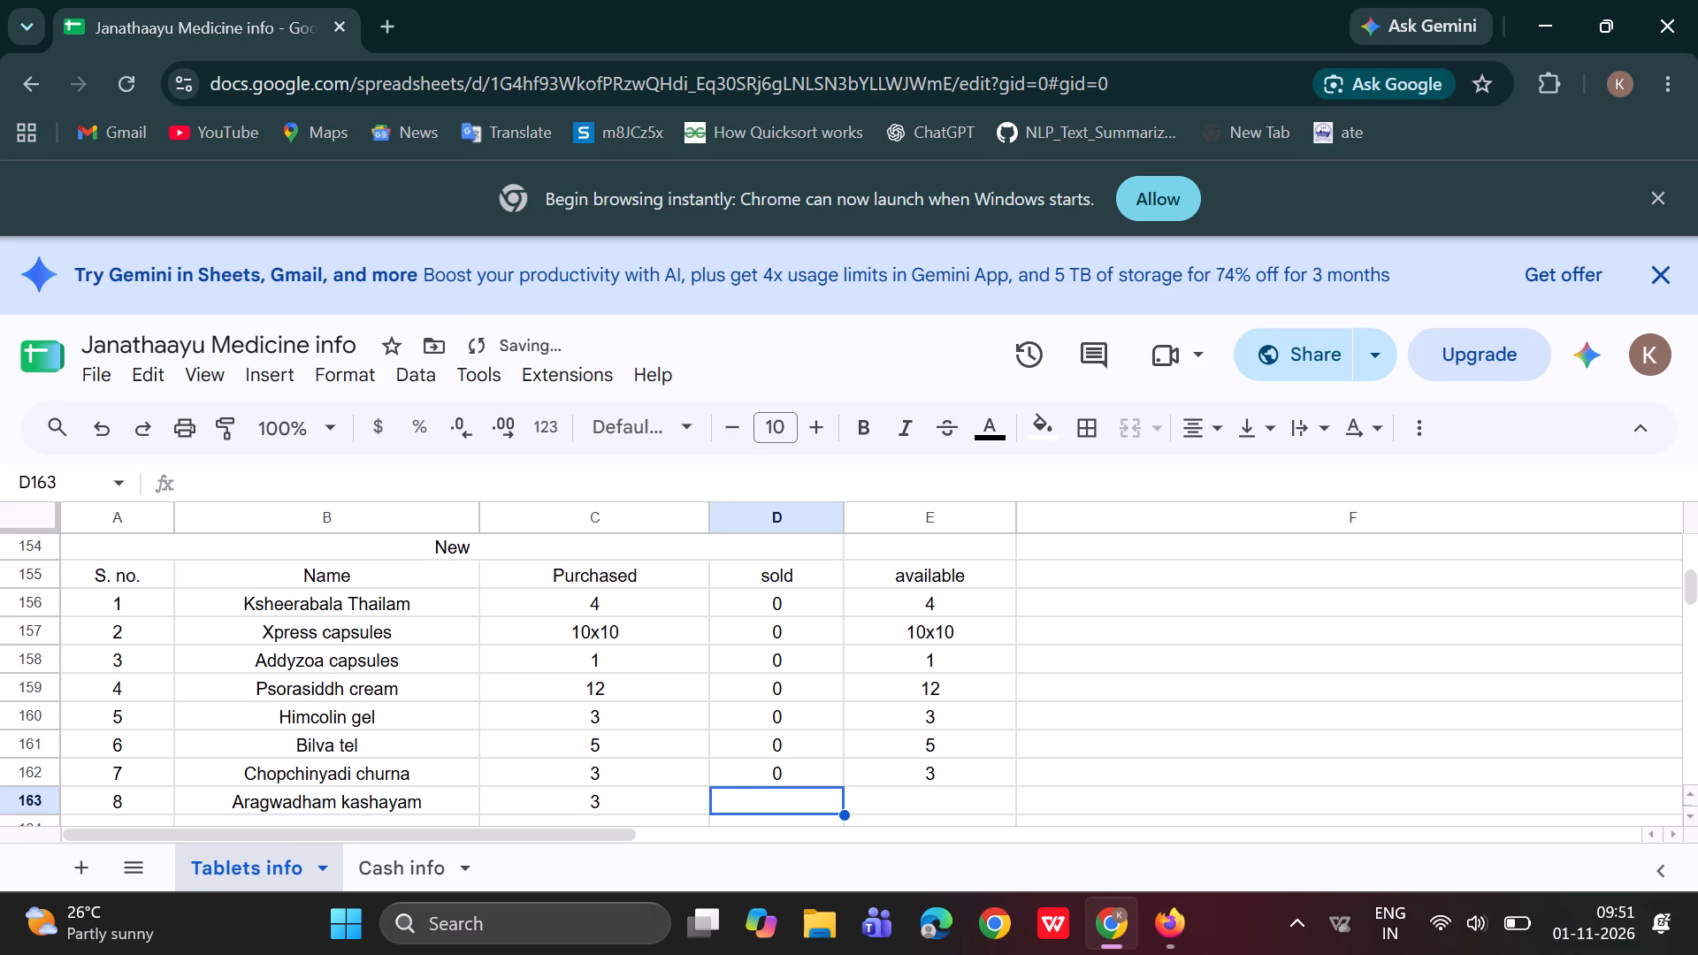
pyautogui.press('0')
pyautogui.press('Right')
pyautogui.press('3')
pyautogui.press('Down')
# Enter serial number 9 and the medicine name Athimathura choornam in cells A164 and B164.
pyautogui.press('Left')
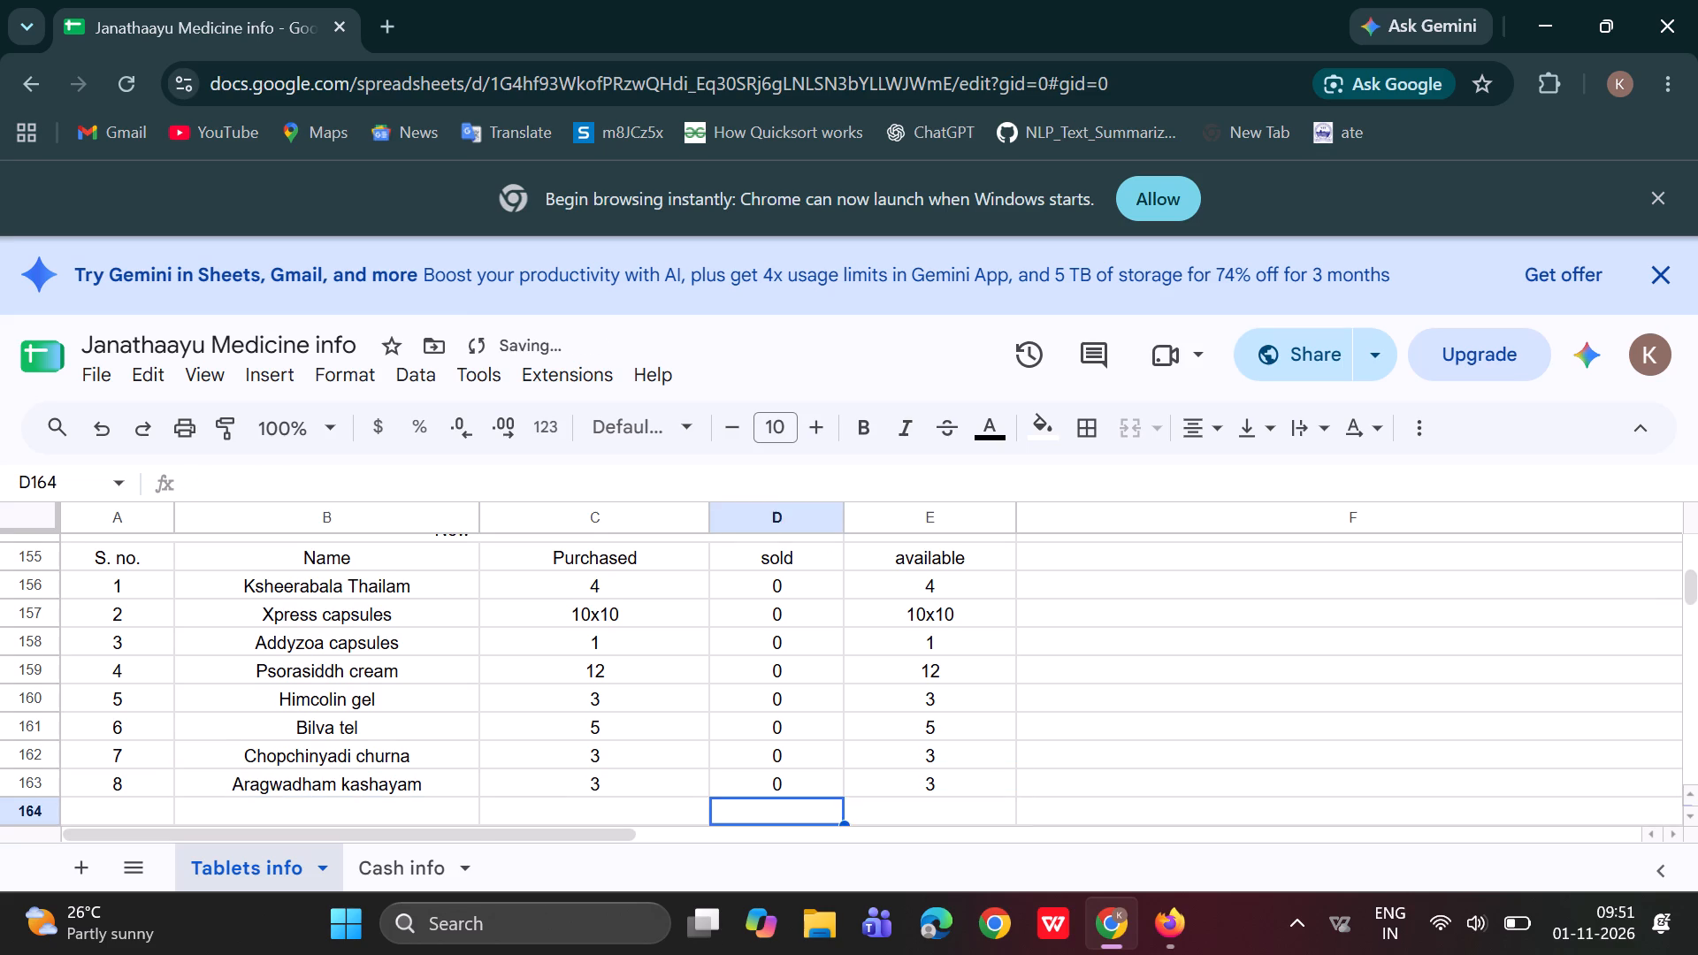
pyautogui.press('Left')
pyautogui.press('Left')
pyautogui.press('Left')
pyautogui.press('9')
pyautogui.press('Right')
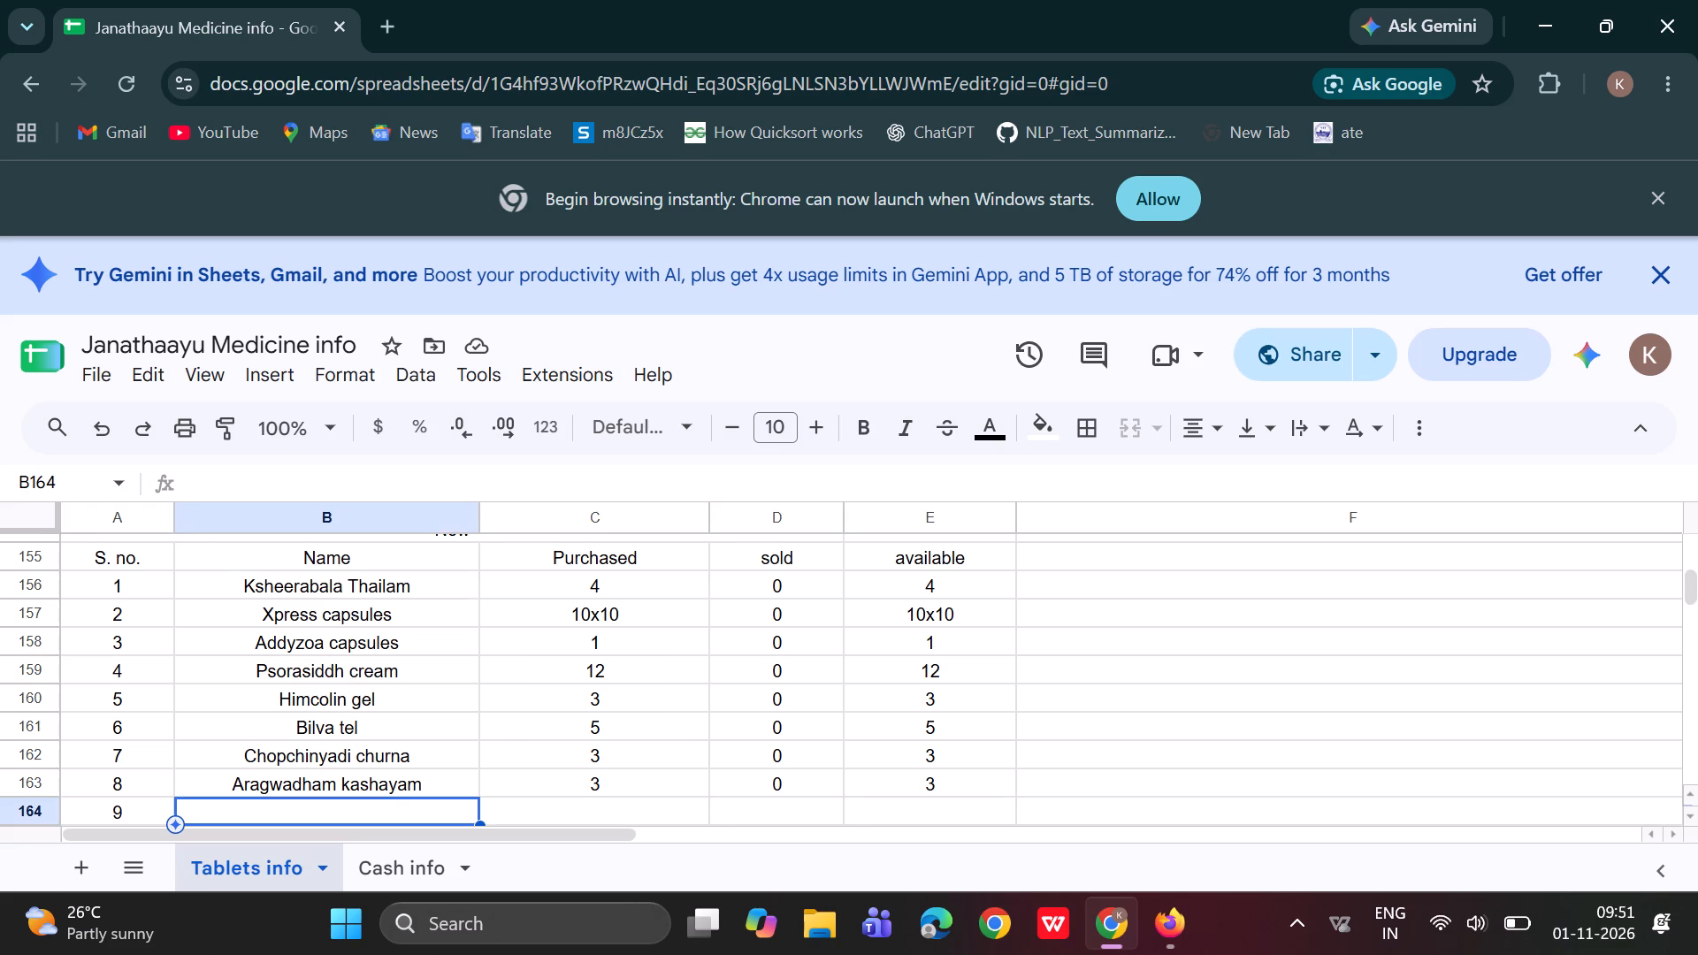
pyautogui.write('Athimathurq')
pyautogui.press('space')
pyautogui.press('BackSpace')
pyautogui.press('BackSpace')
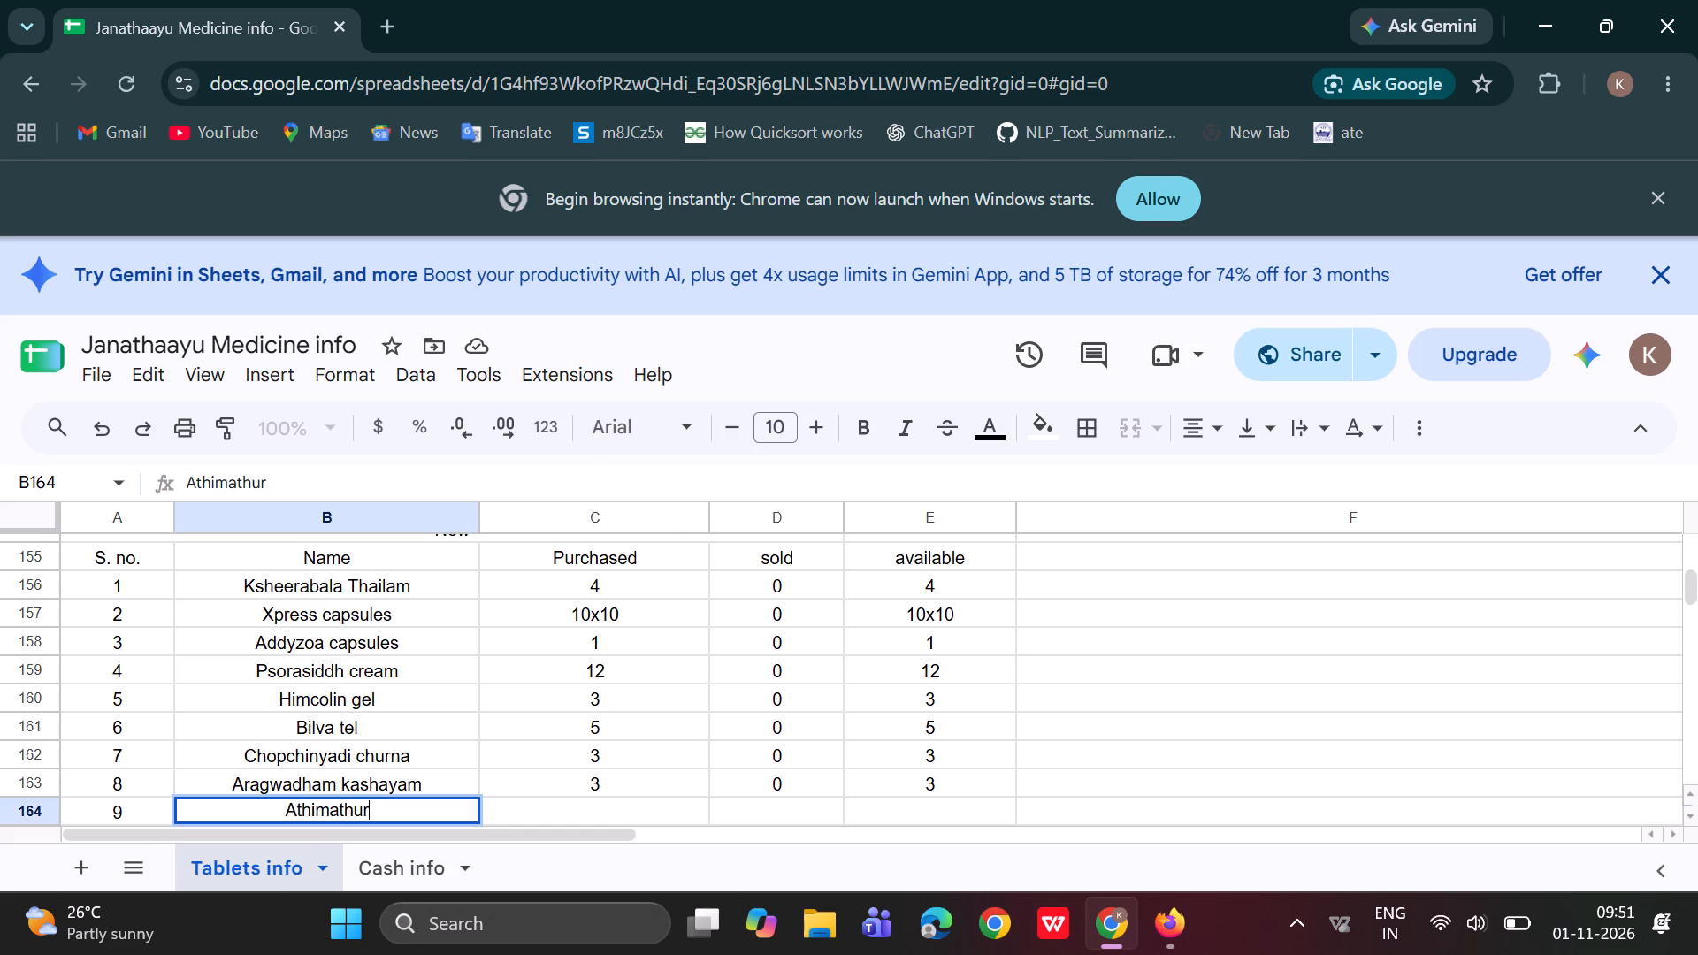
pyautogui.write('a choornam')
pyautogui.press('Right')
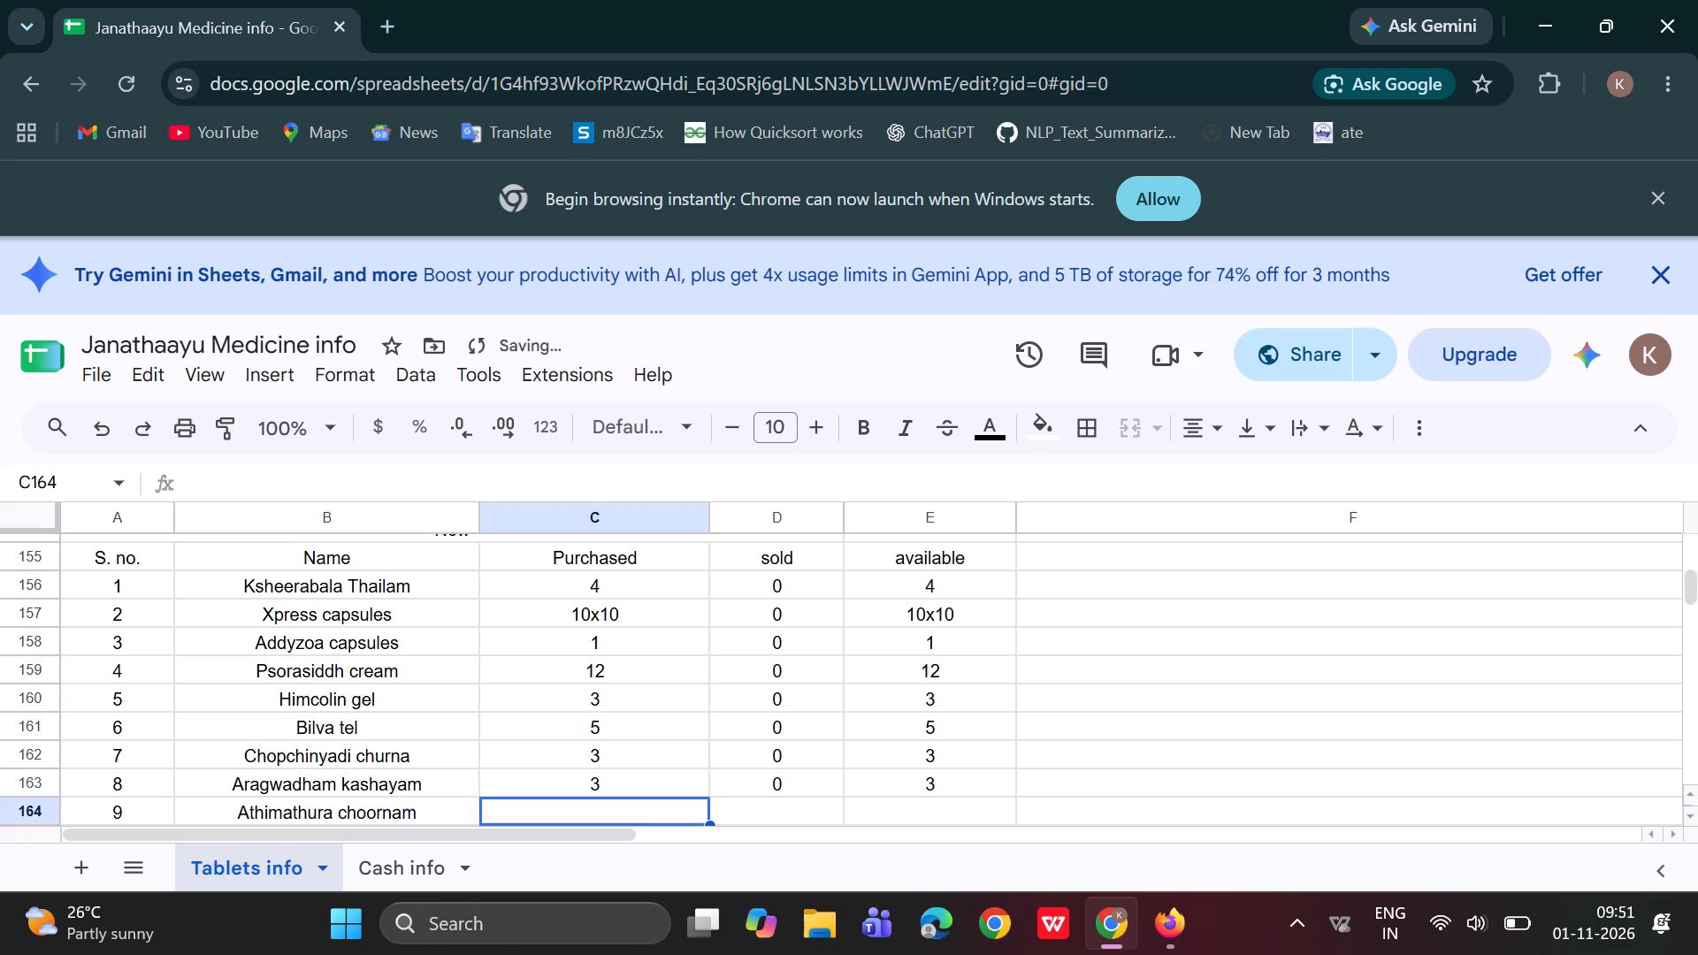
# Complete row 164 with purchased 4, sold 0 and available 4.
pyautogui.press('4')
pyautogui.press('Right')
pyautogui.press('0')
pyautogui.press('Right')
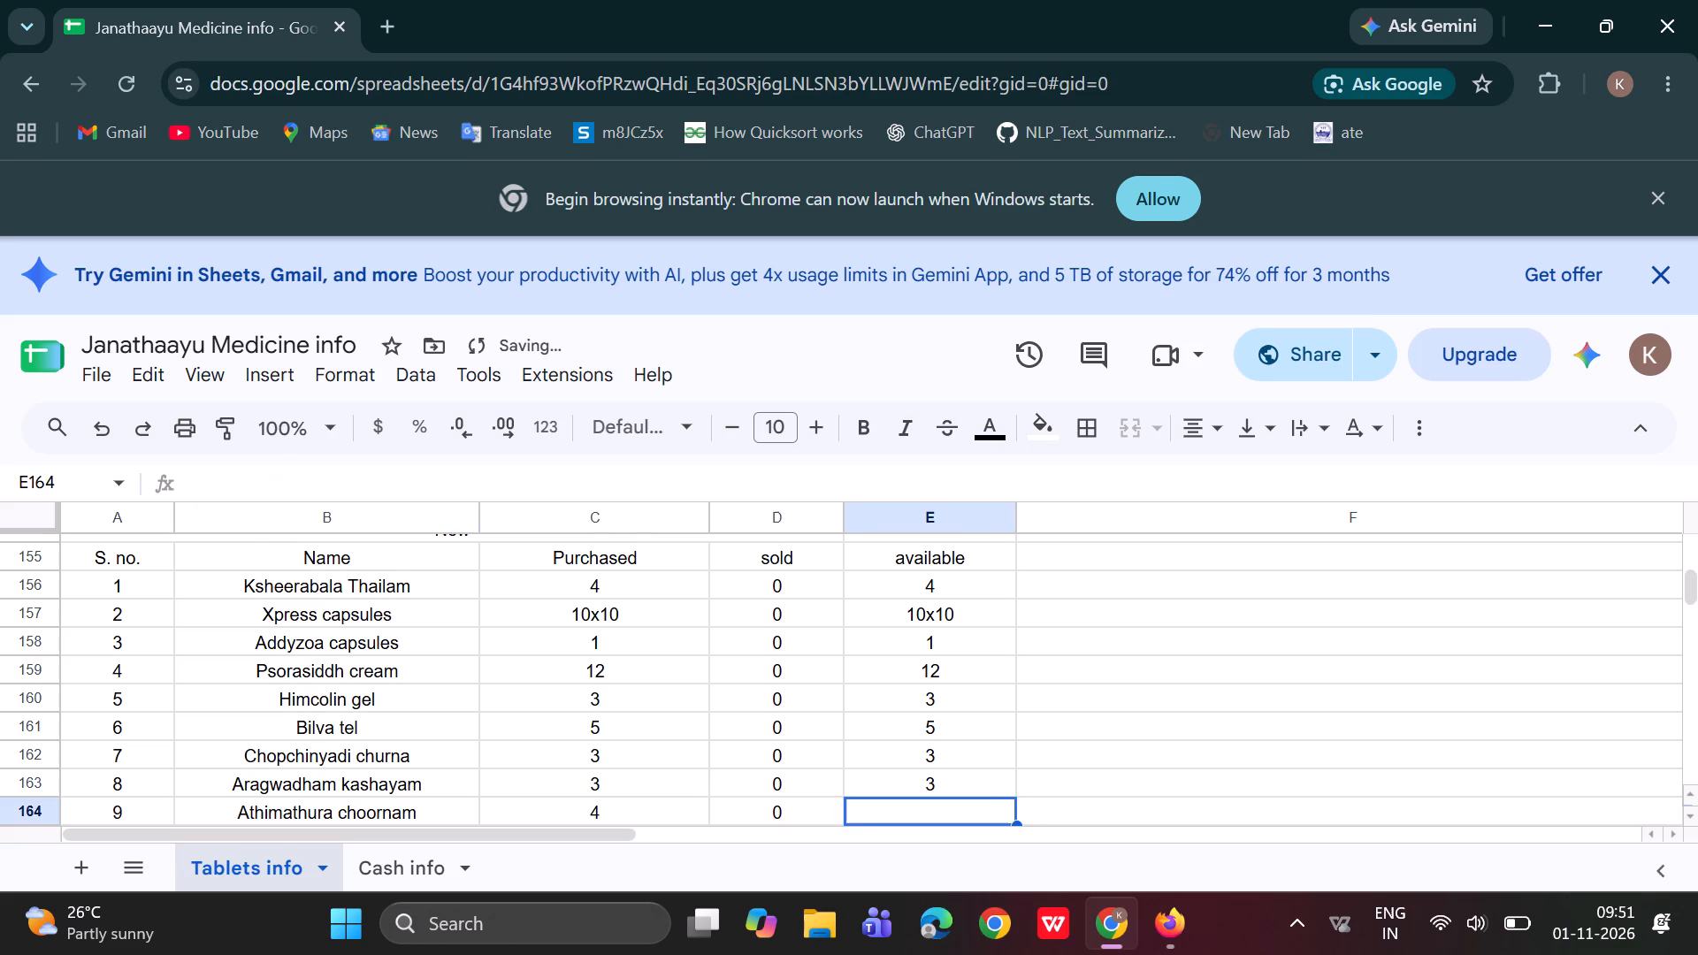
pyautogui.press('4')
pyautogui.press('Down')
# Enter serial number 10 and the medicine name Durvadi thailam in cells A165 and B165.
pyautogui.press('Left')
pyautogui.press('Left')
pyautogui.press('Left')
pyautogui.press('Left')
pyautogui.write('10')
pyautogui.press('Right')
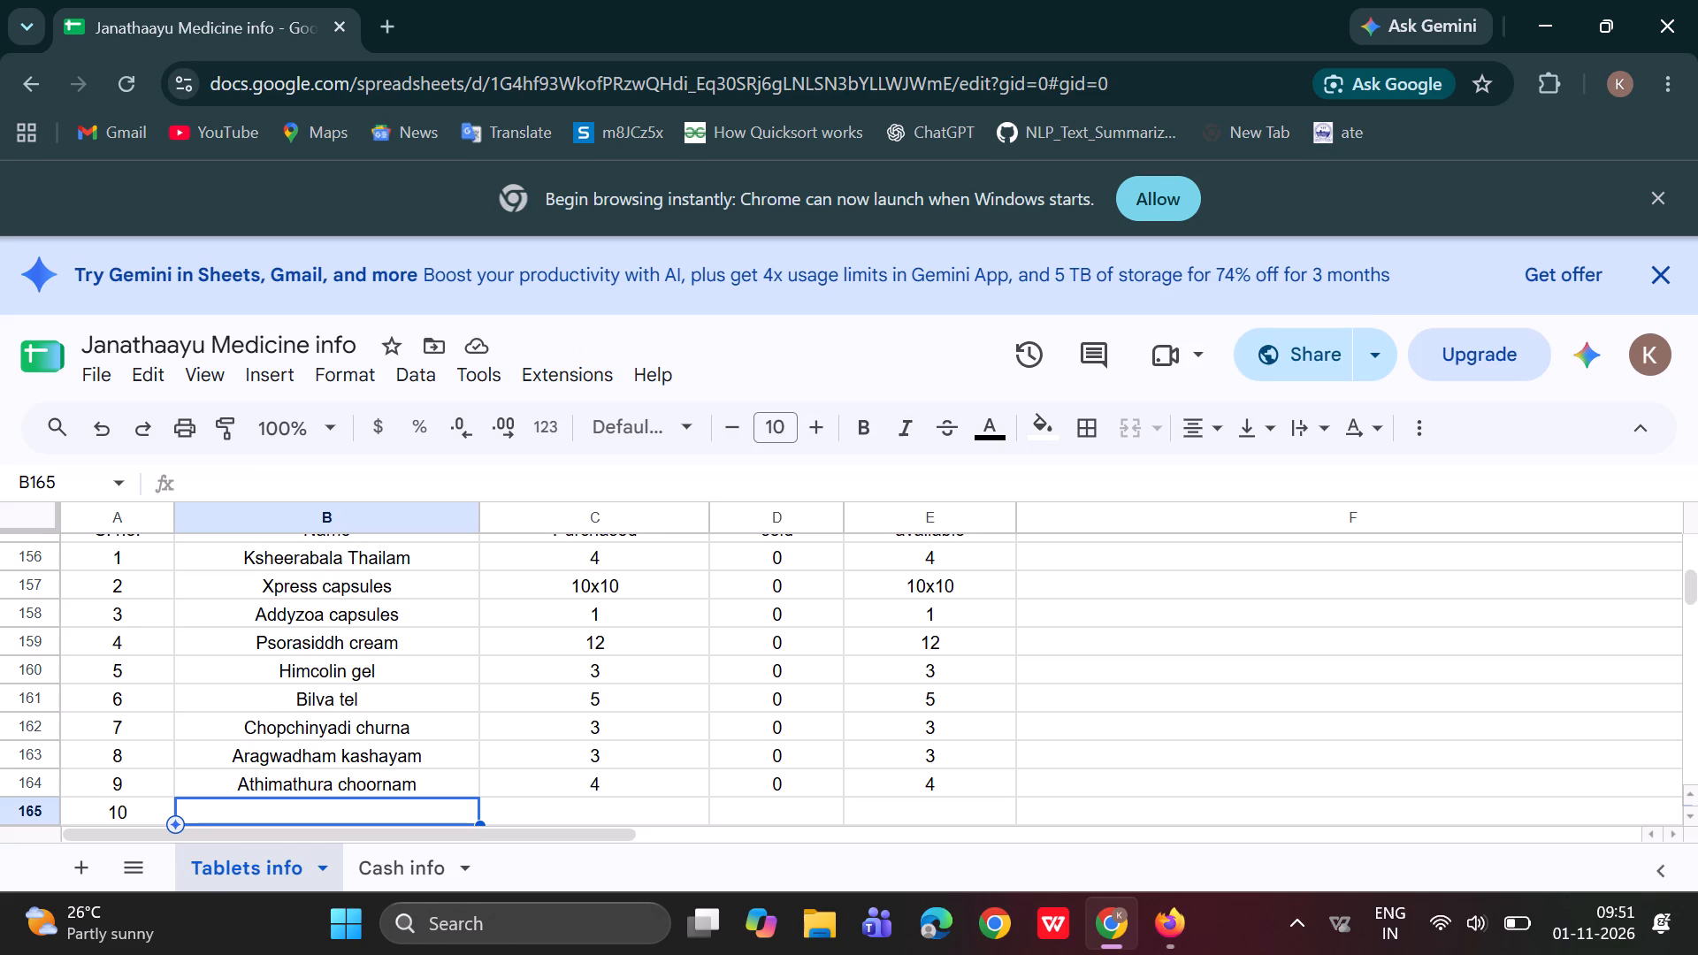
pyautogui.write('Dur')
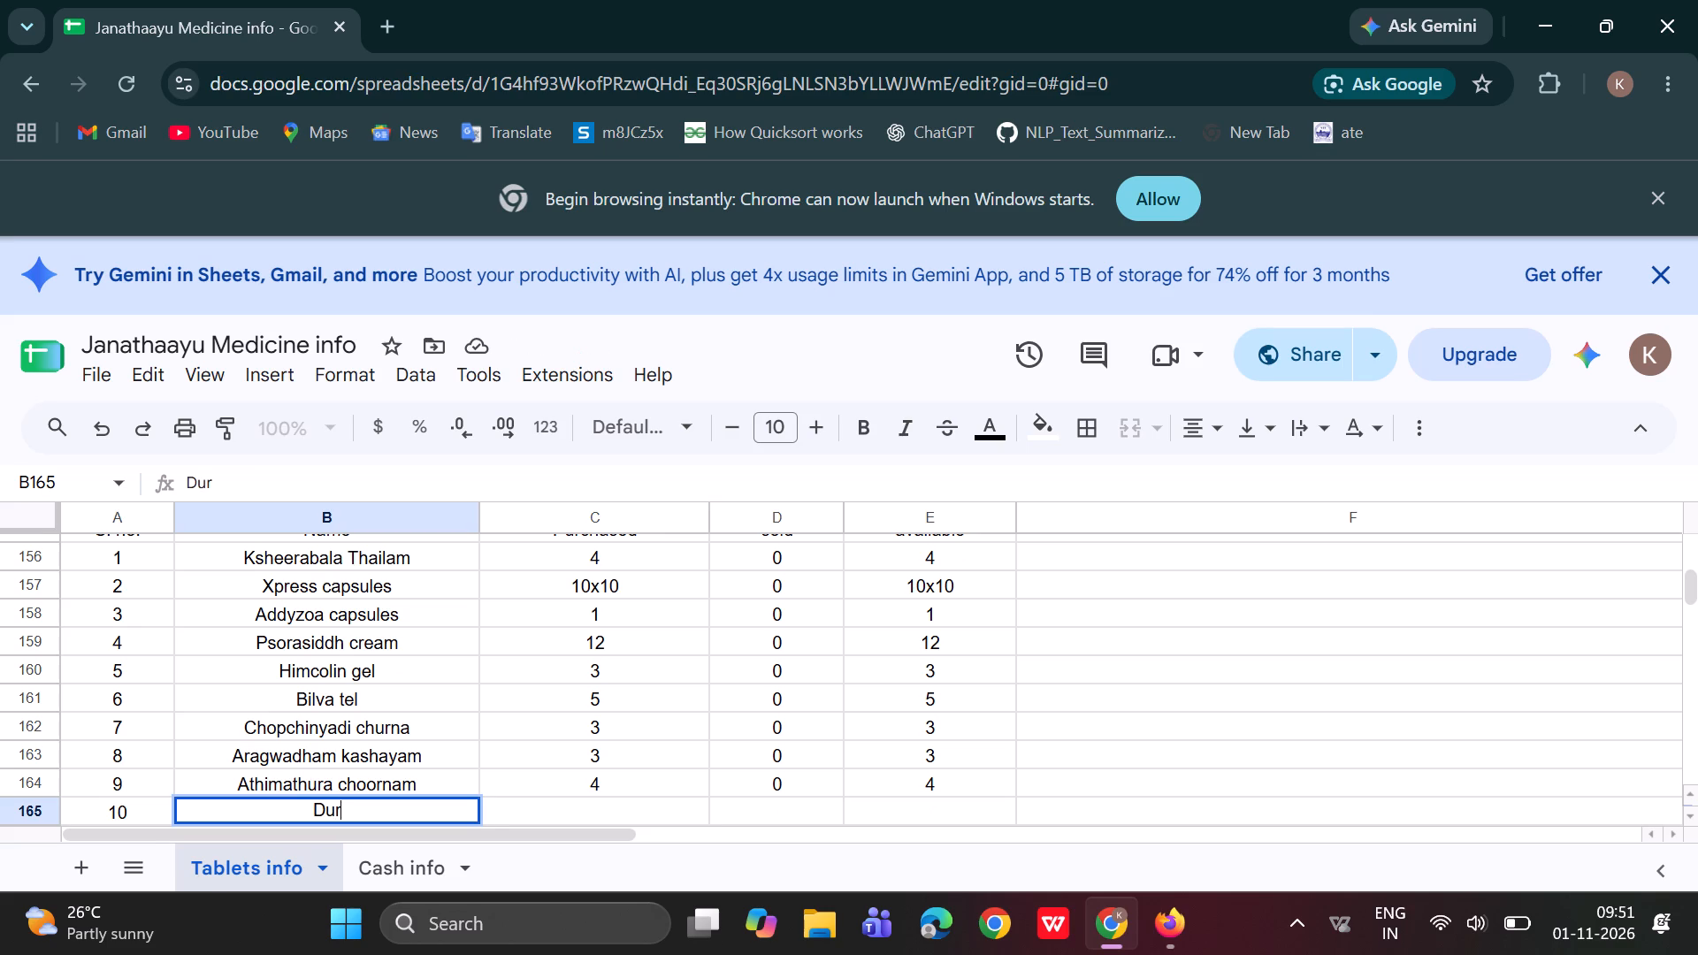
pyautogui.write('vadi thailam')
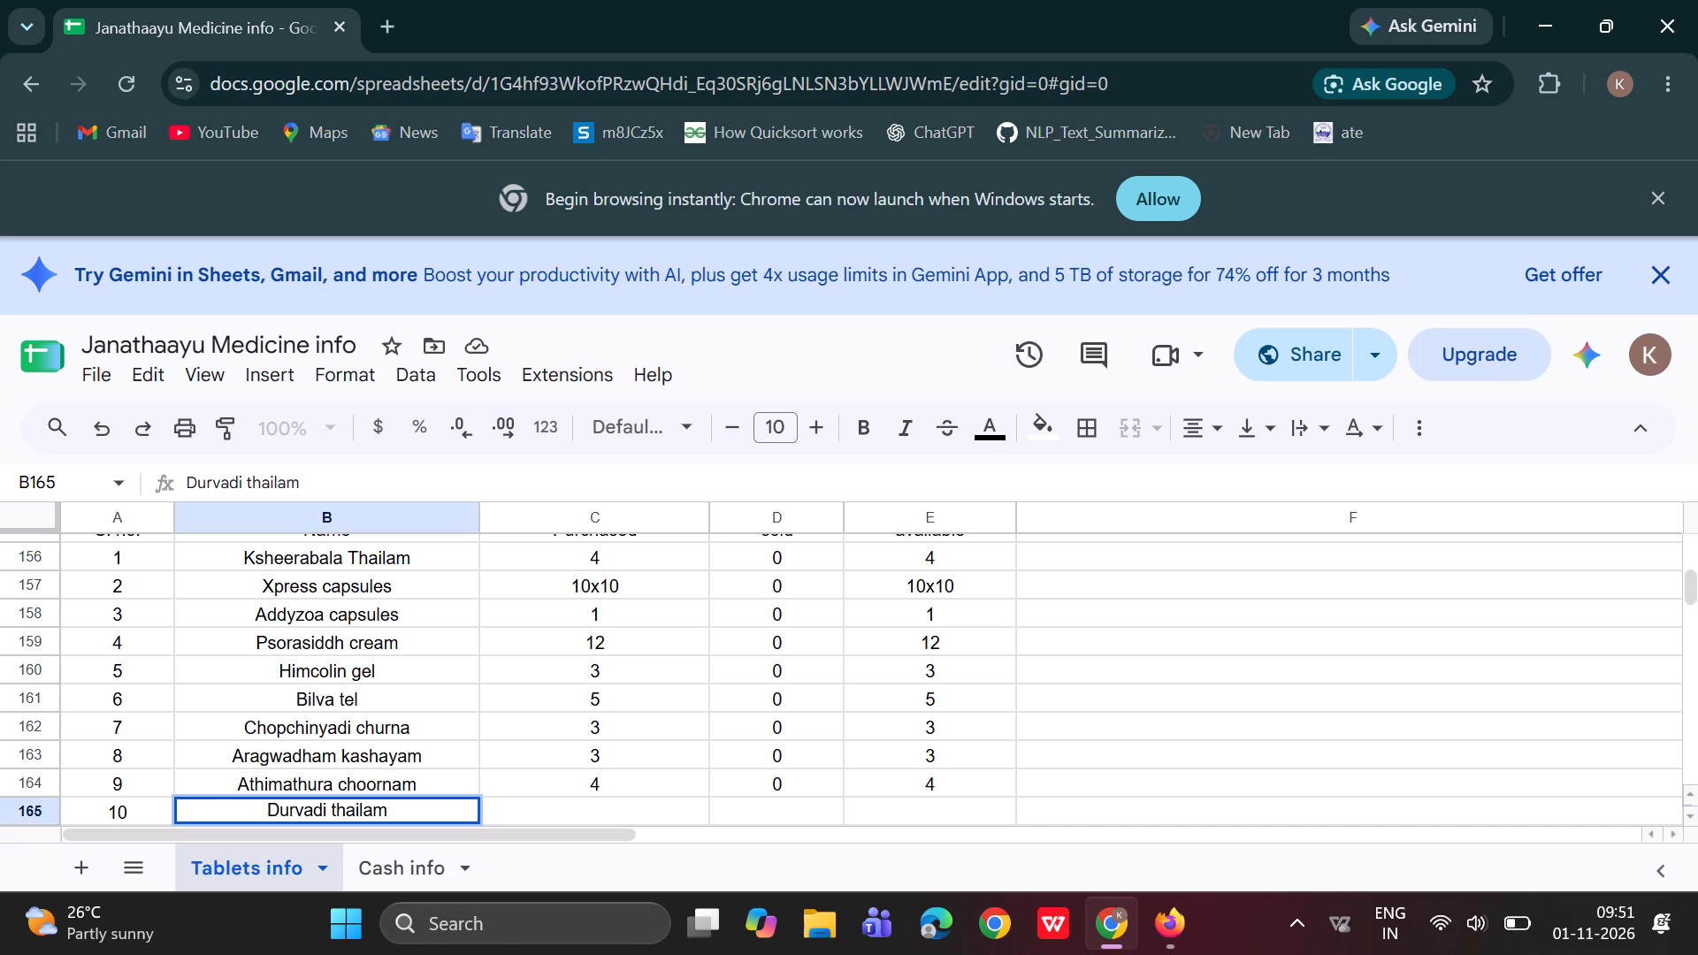
pyautogui.press('Right')
# Complete row 165 with purchased 1, sold 0 and available 1.
pyautogui.press('1')
pyautogui.press('Right')
pyautogui.press('0')
pyautogui.press('Right')
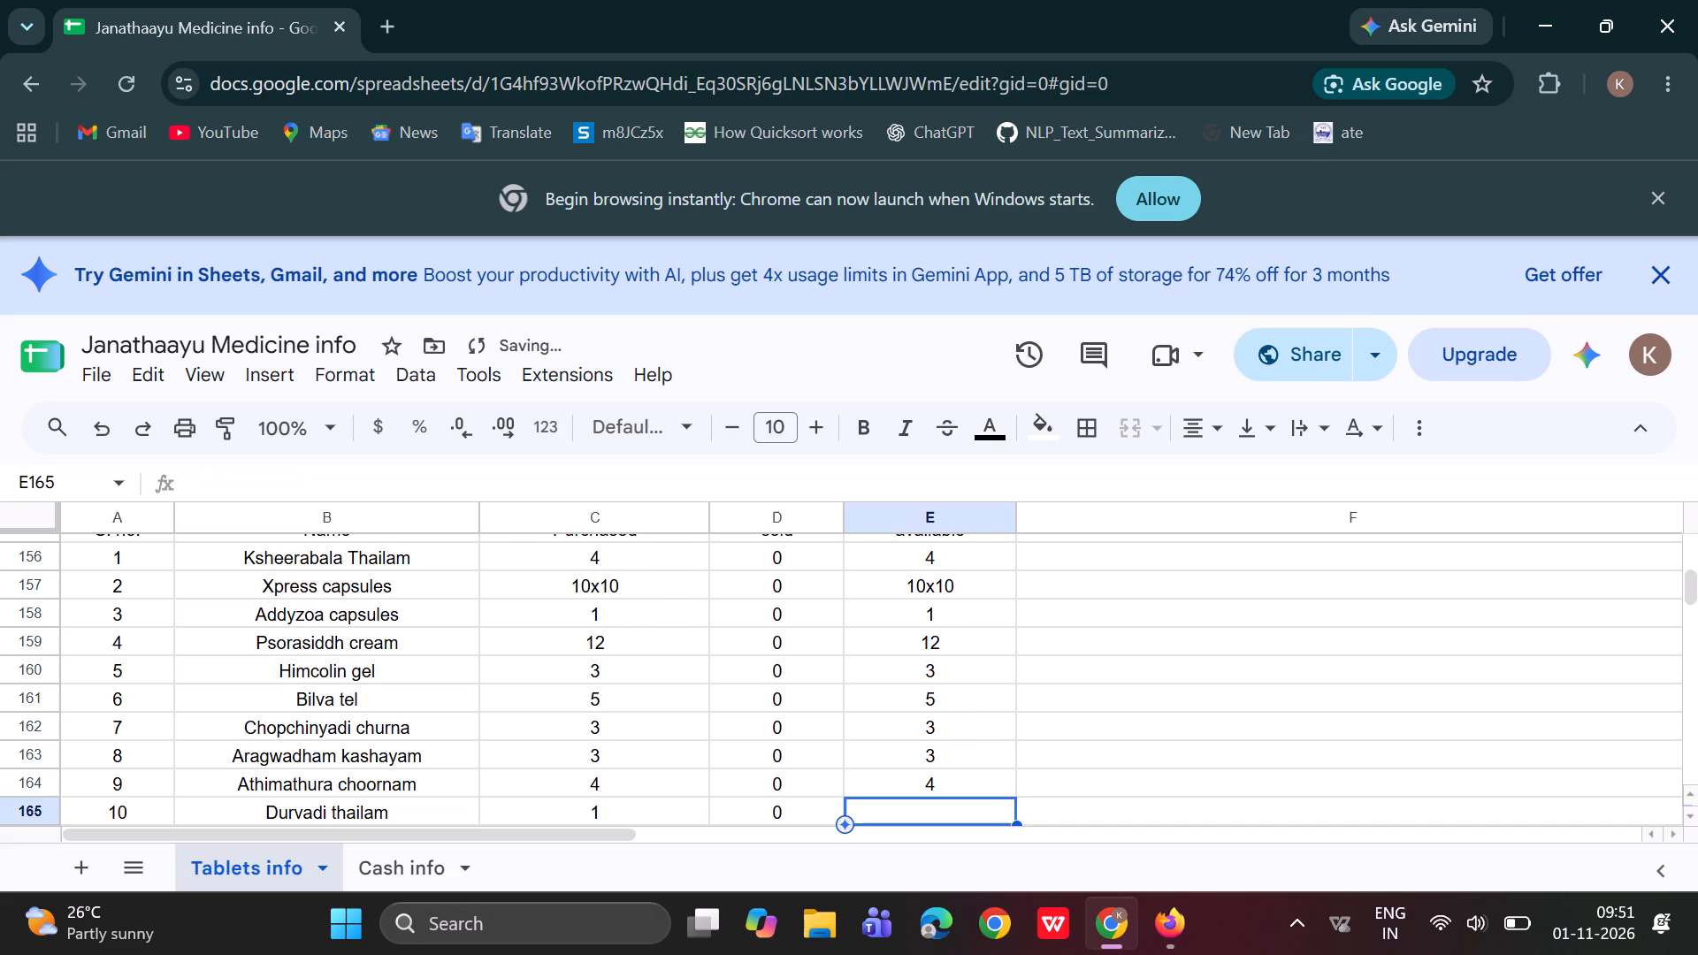
pyautogui.press('1')
pyautogui.press('Down')
# Enter serial number 11 and the medicine name Rhukot linment in cells A166 and B166.
pyautogui.press('Left')
pyautogui.press('Left')
pyautogui.press('Left')
pyautogui.press('Left')
pyautogui.write('11')
pyautogui.press('Right')
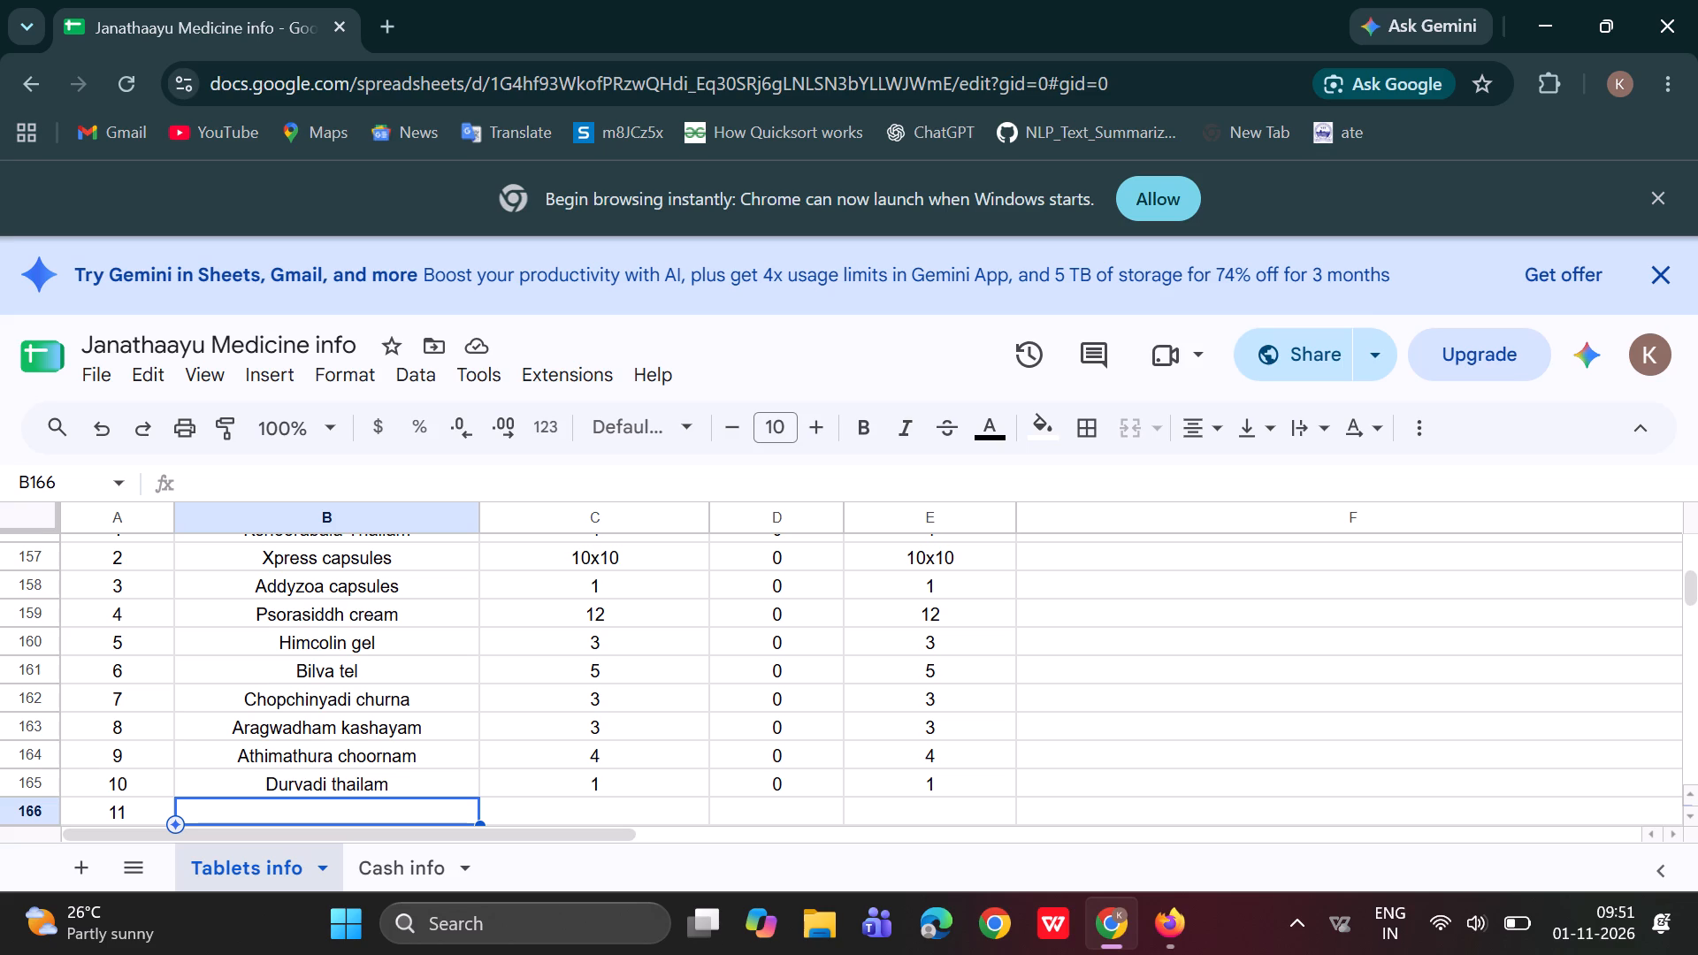
pyautogui.write('Rhukot line')
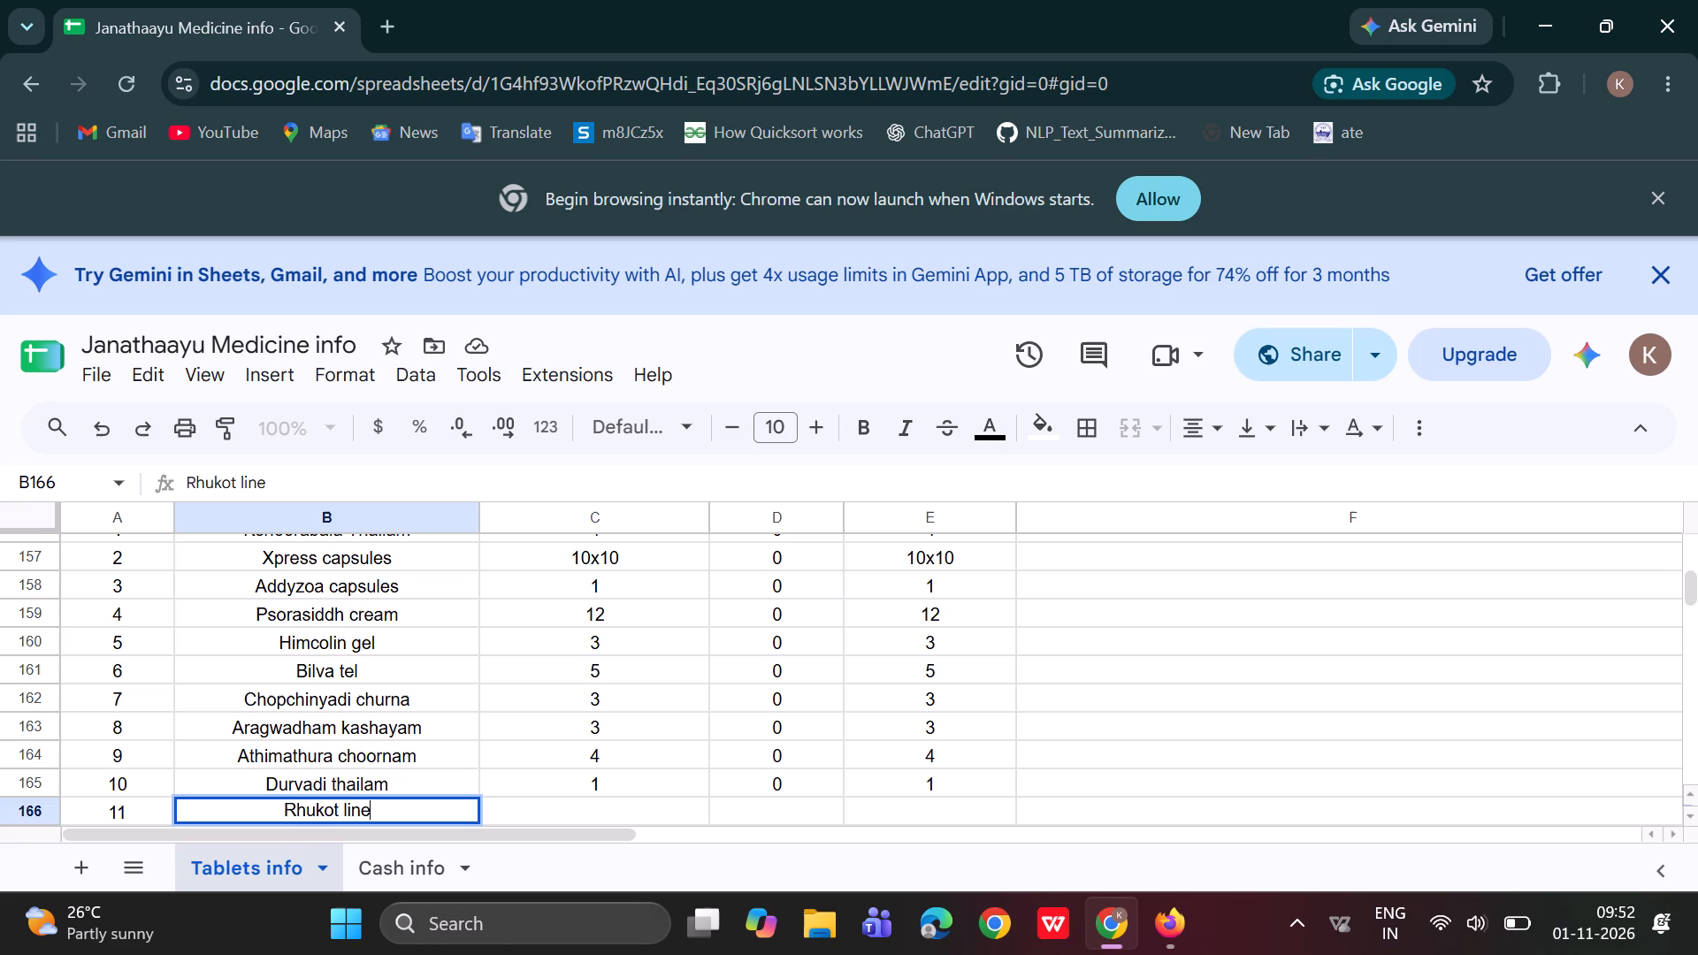
pyautogui.press('BackSpace')
pyautogui.write('ment')
pyautogui.press('Right')
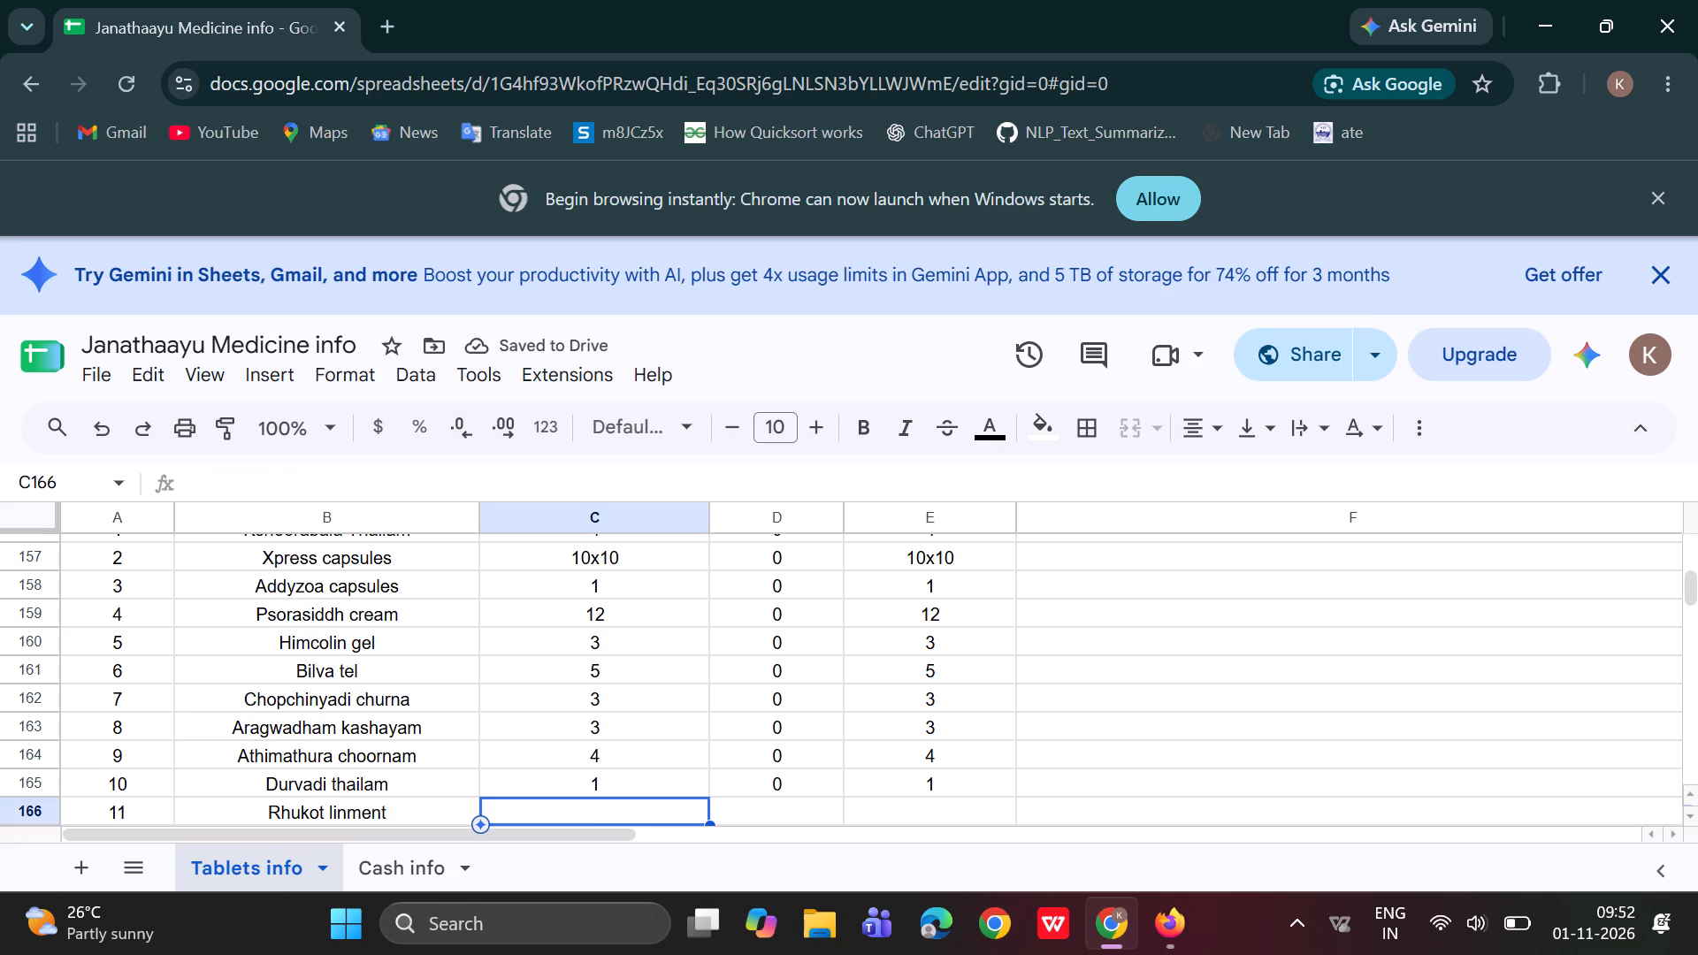
# Complete row 166 with purchased 3, sold 0 and available 3.
pyautogui.press('3')
pyautogui.press('Right')
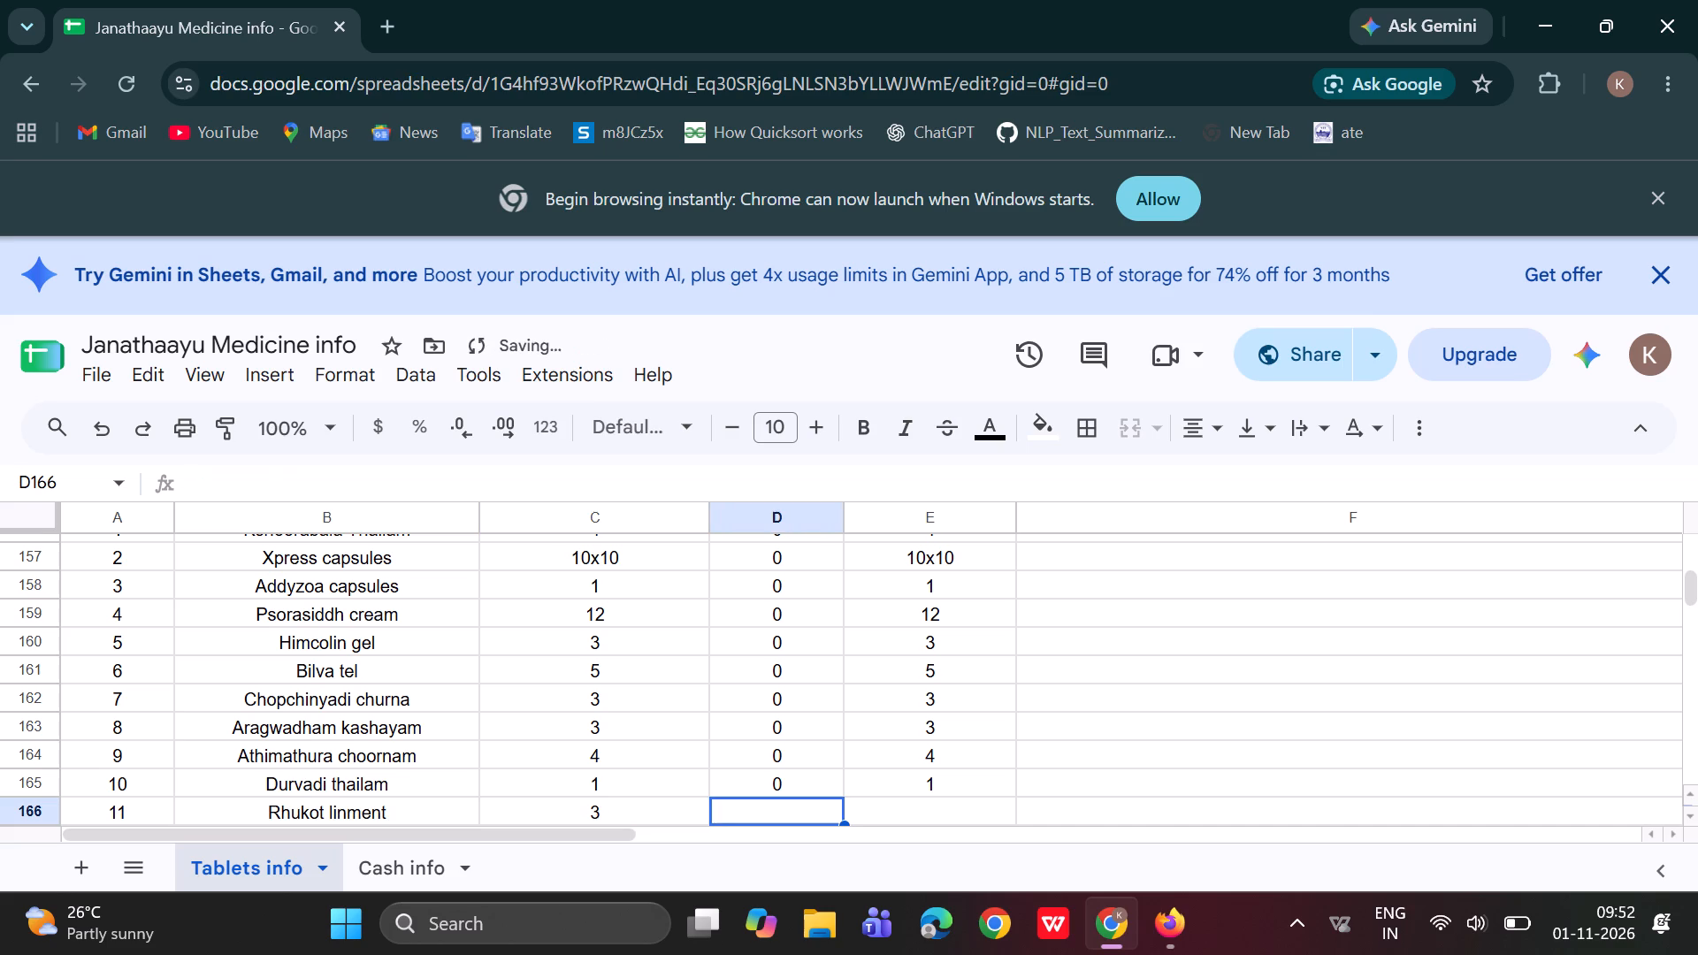
pyautogui.press('0')
pyautogui.press('Right')
pyautogui.press('3')
pyautogui.press('Down')
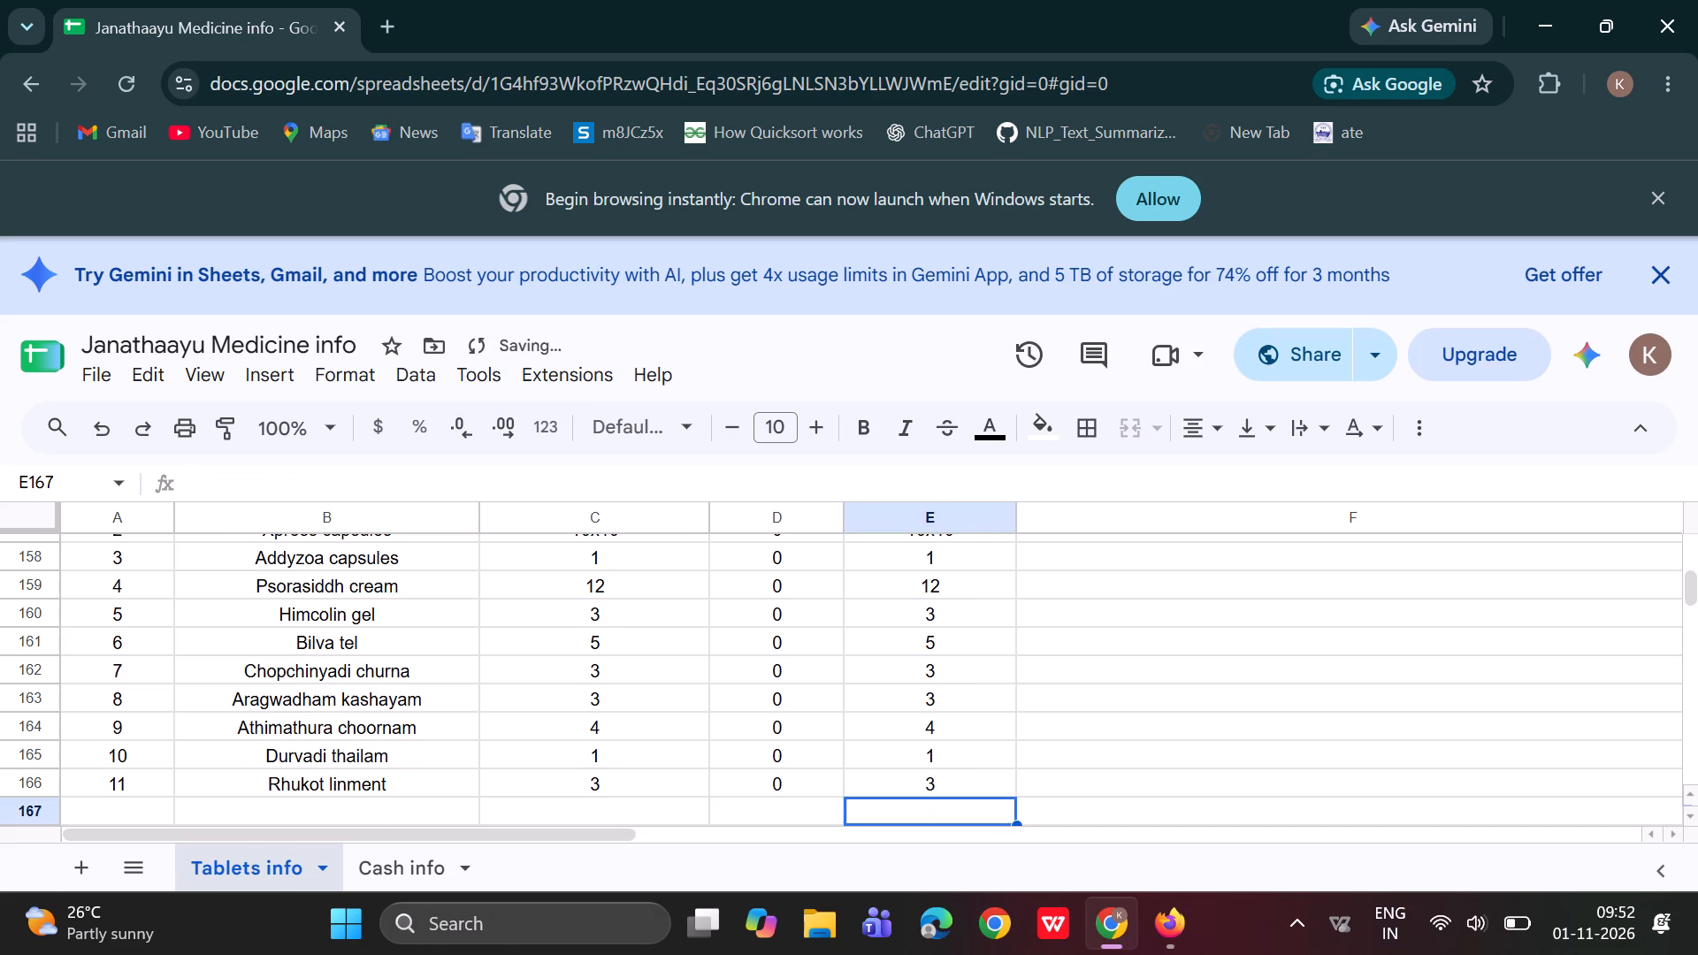
# Enter serial number 12 and the medicine name Danil Shampoo in cells A167 and B167.
pyautogui.press('Left')
pyautogui.press('Left')
pyautogui.press('Left')
pyautogui.press('Left')
pyautogui.write('12')
pyautogui.press('Right')
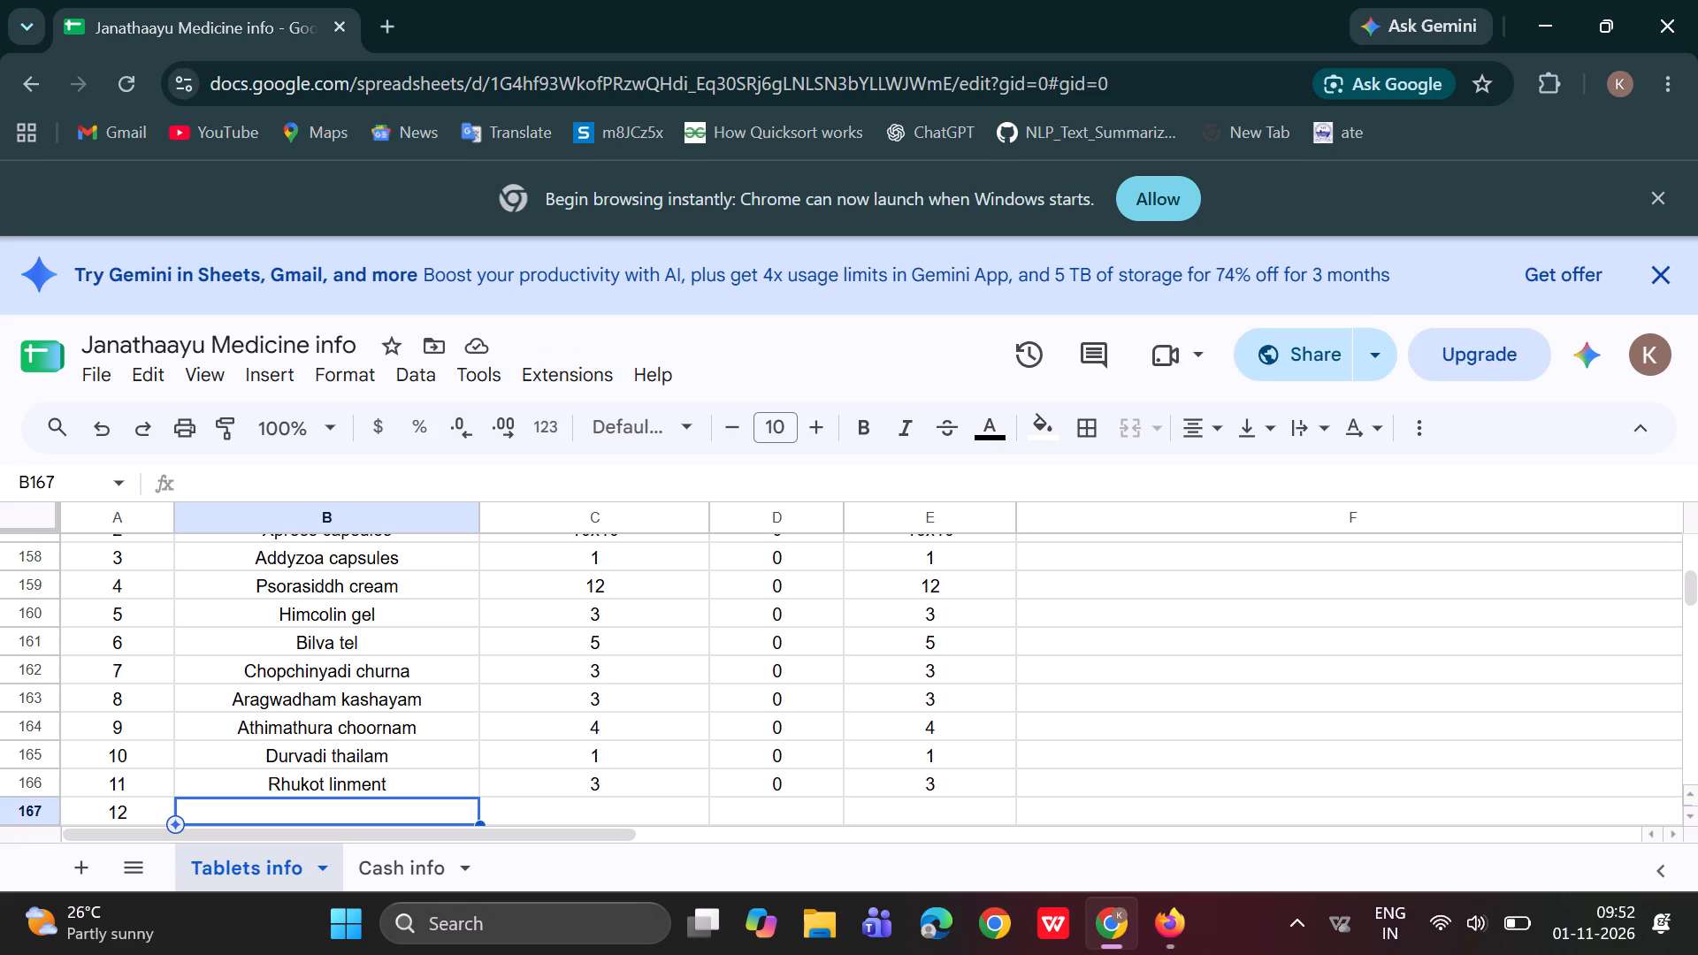
pyautogui.write('Danil Shampoo')
pyautogui.press('Right')
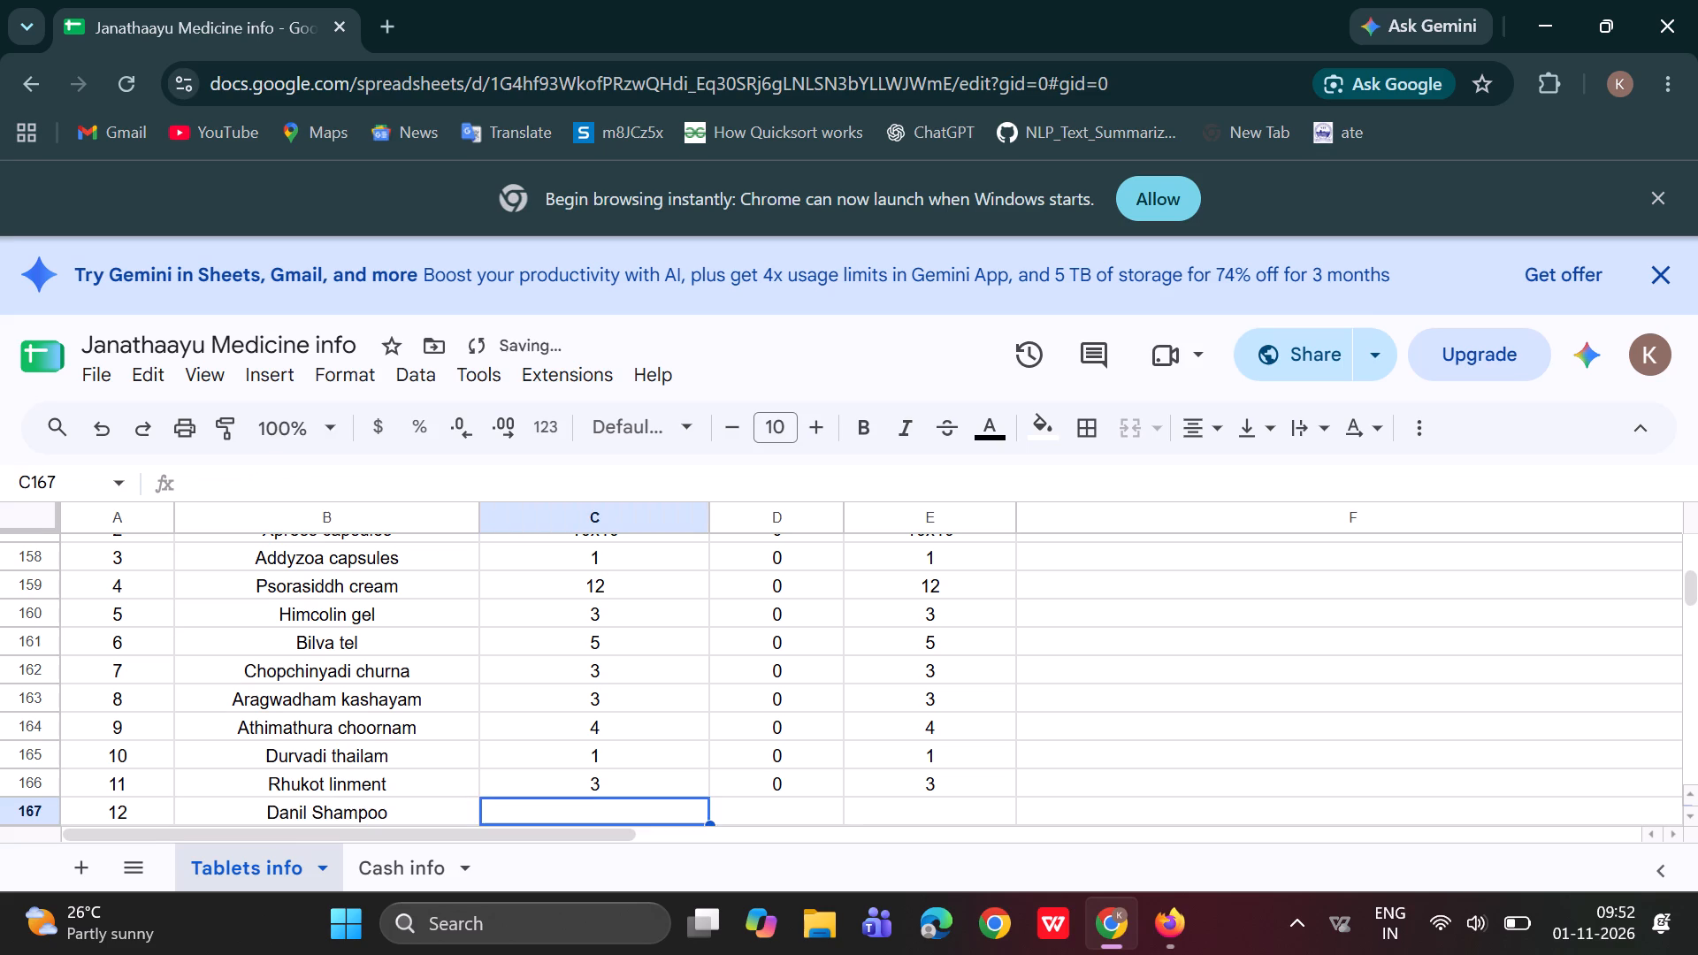
# Complete row 167 with purchased 2, sold 0 and available 2.
pyautogui.press('2')
pyautogui.press('Right')
pyautogui.press('0')
pyautogui.press('Right')
pyautogui.press('2')
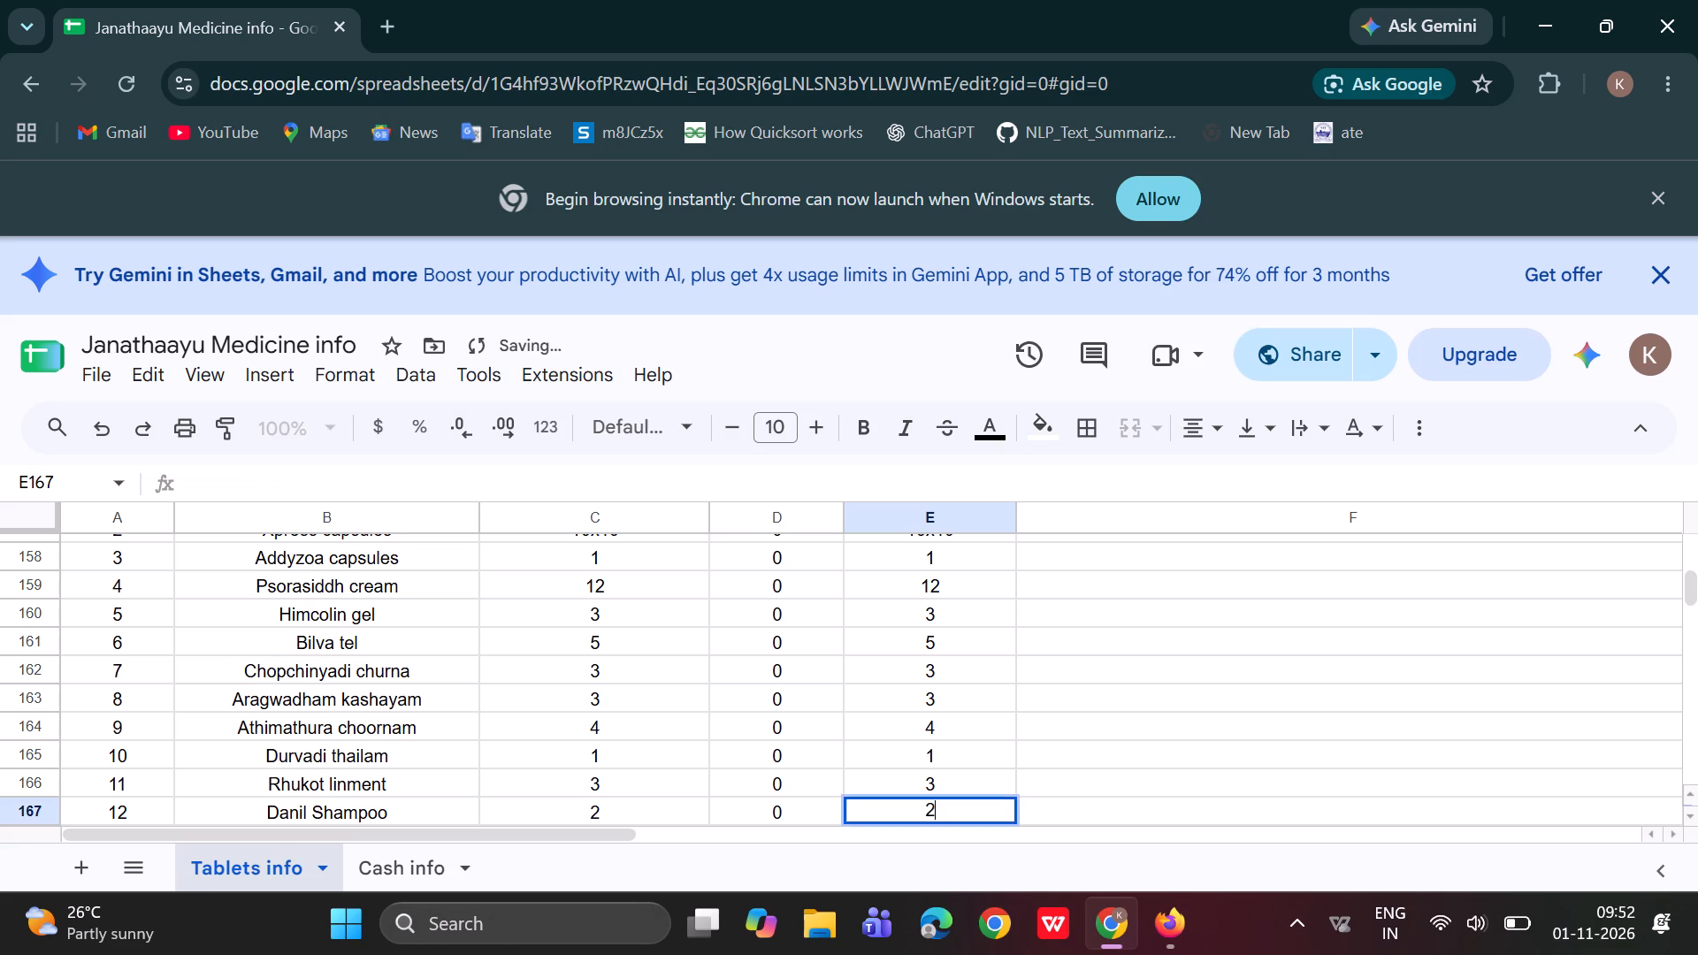
pyautogui.press('Down')
# Enter serial number 13 and the medicine name Tentex forte in cells A168 and B168.
pyautogui.press('Left')
pyautogui.press('Left')
pyautogui.press('Left')
pyautogui.press('Left')
pyautogui.write('13')
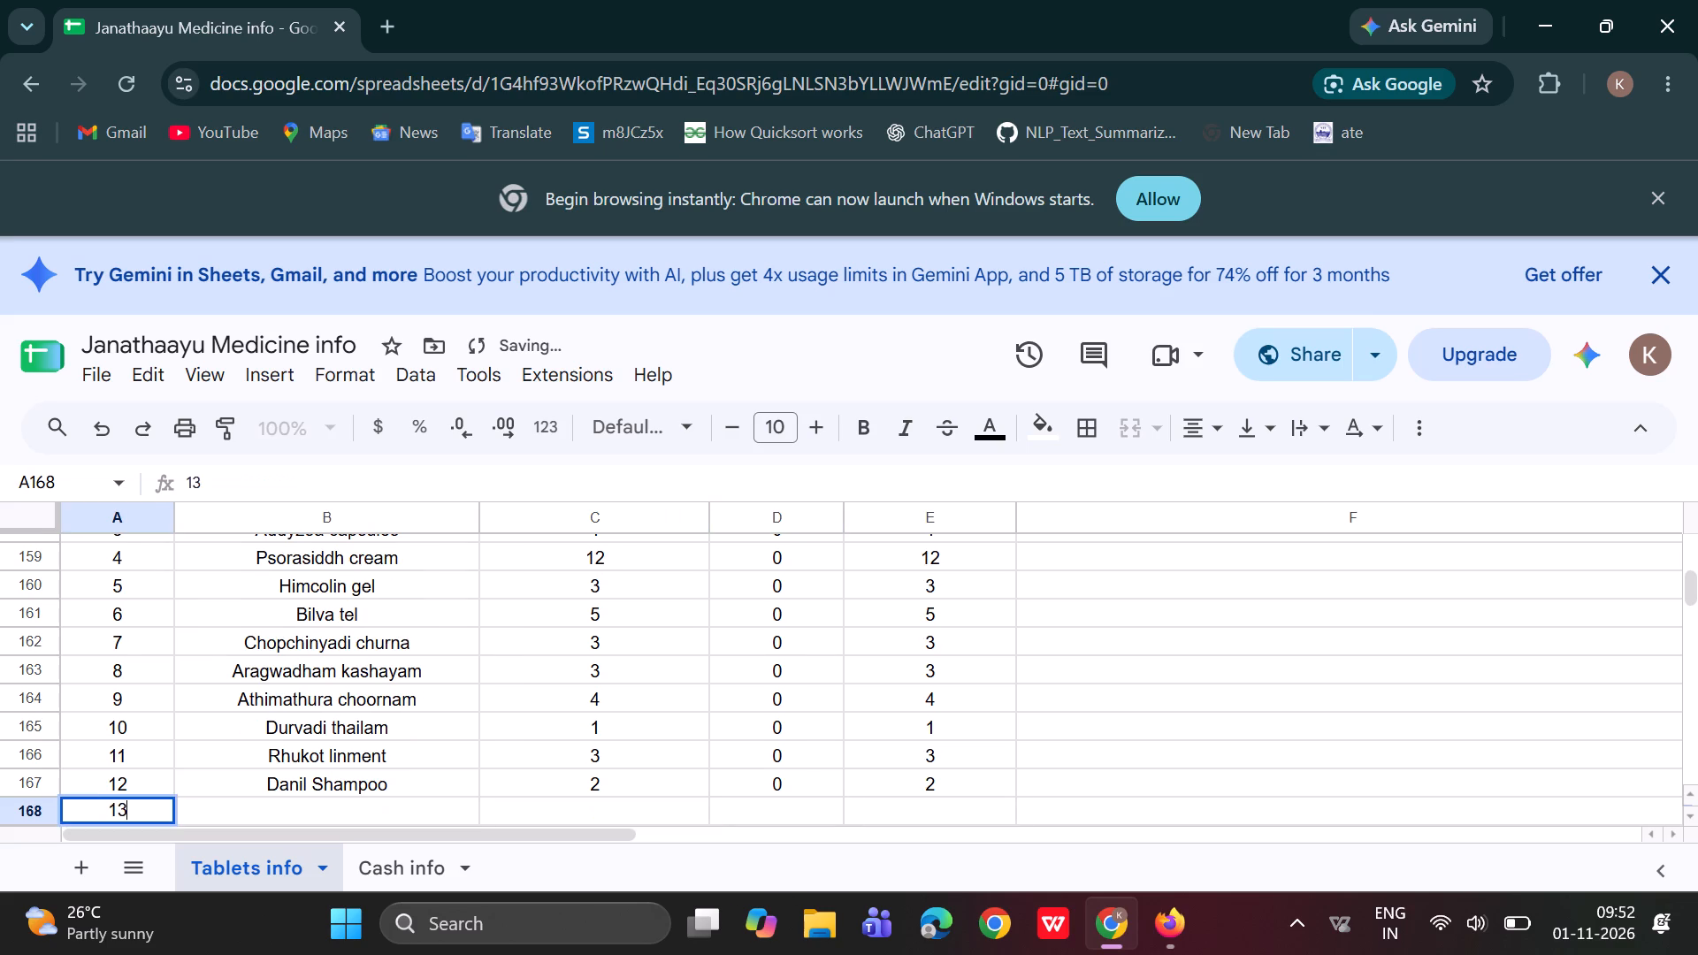
pyautogui.press('Right')
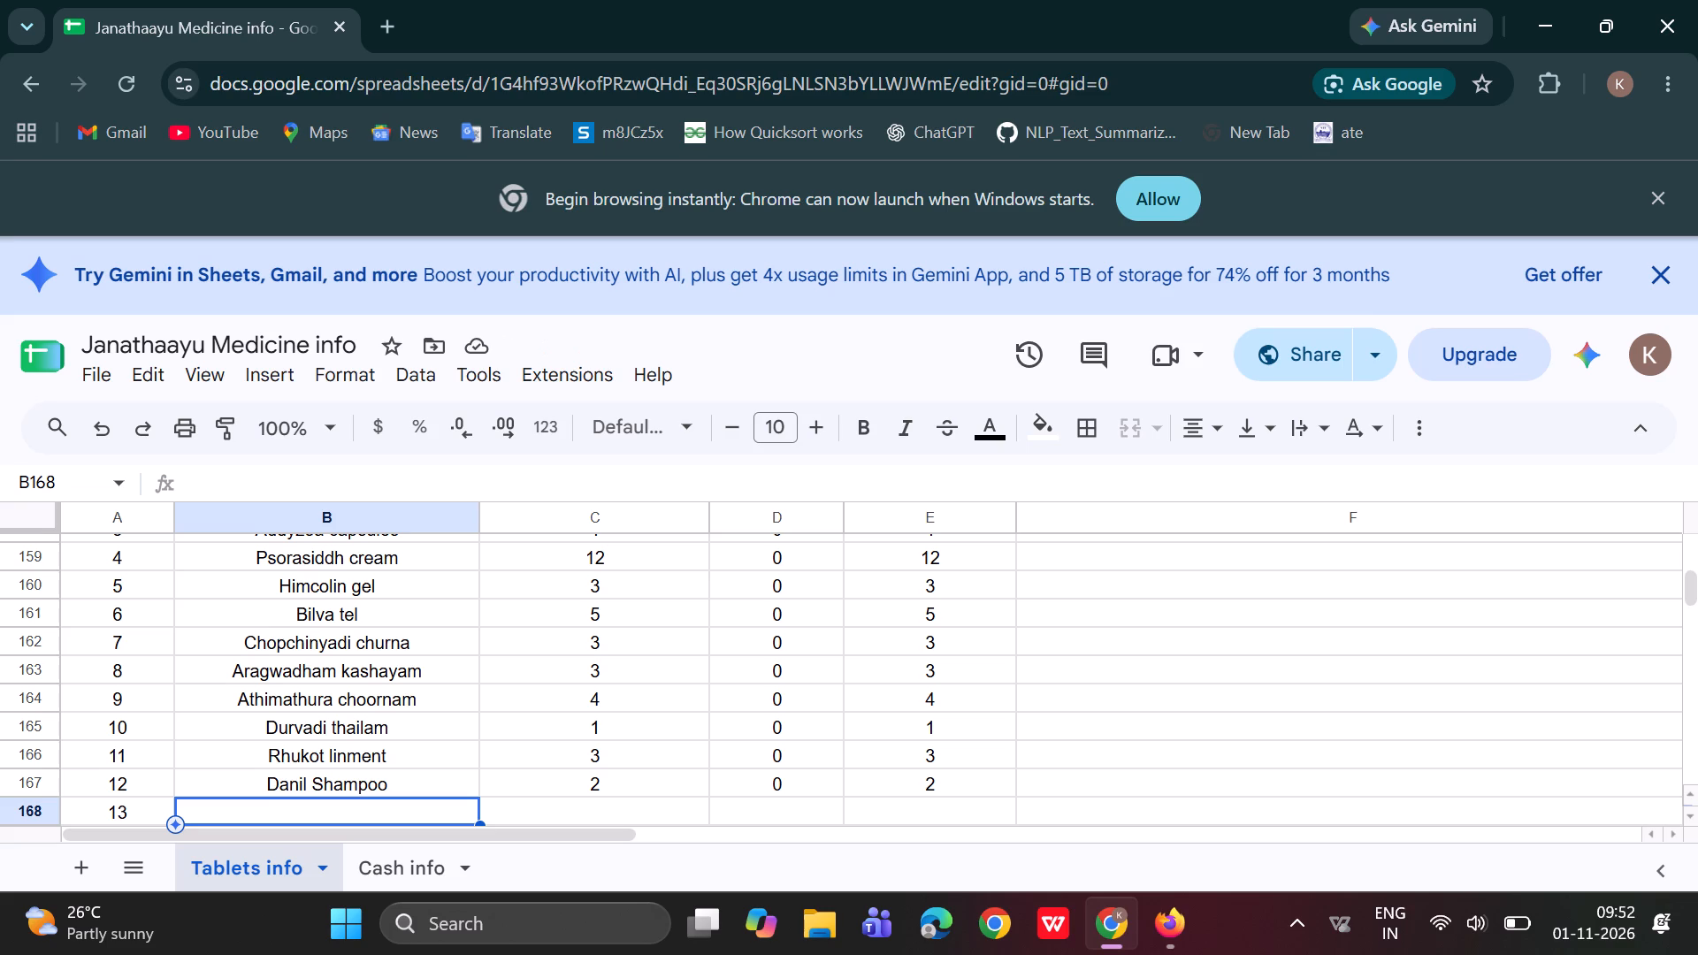
pyautogui.write('Tentex fot')
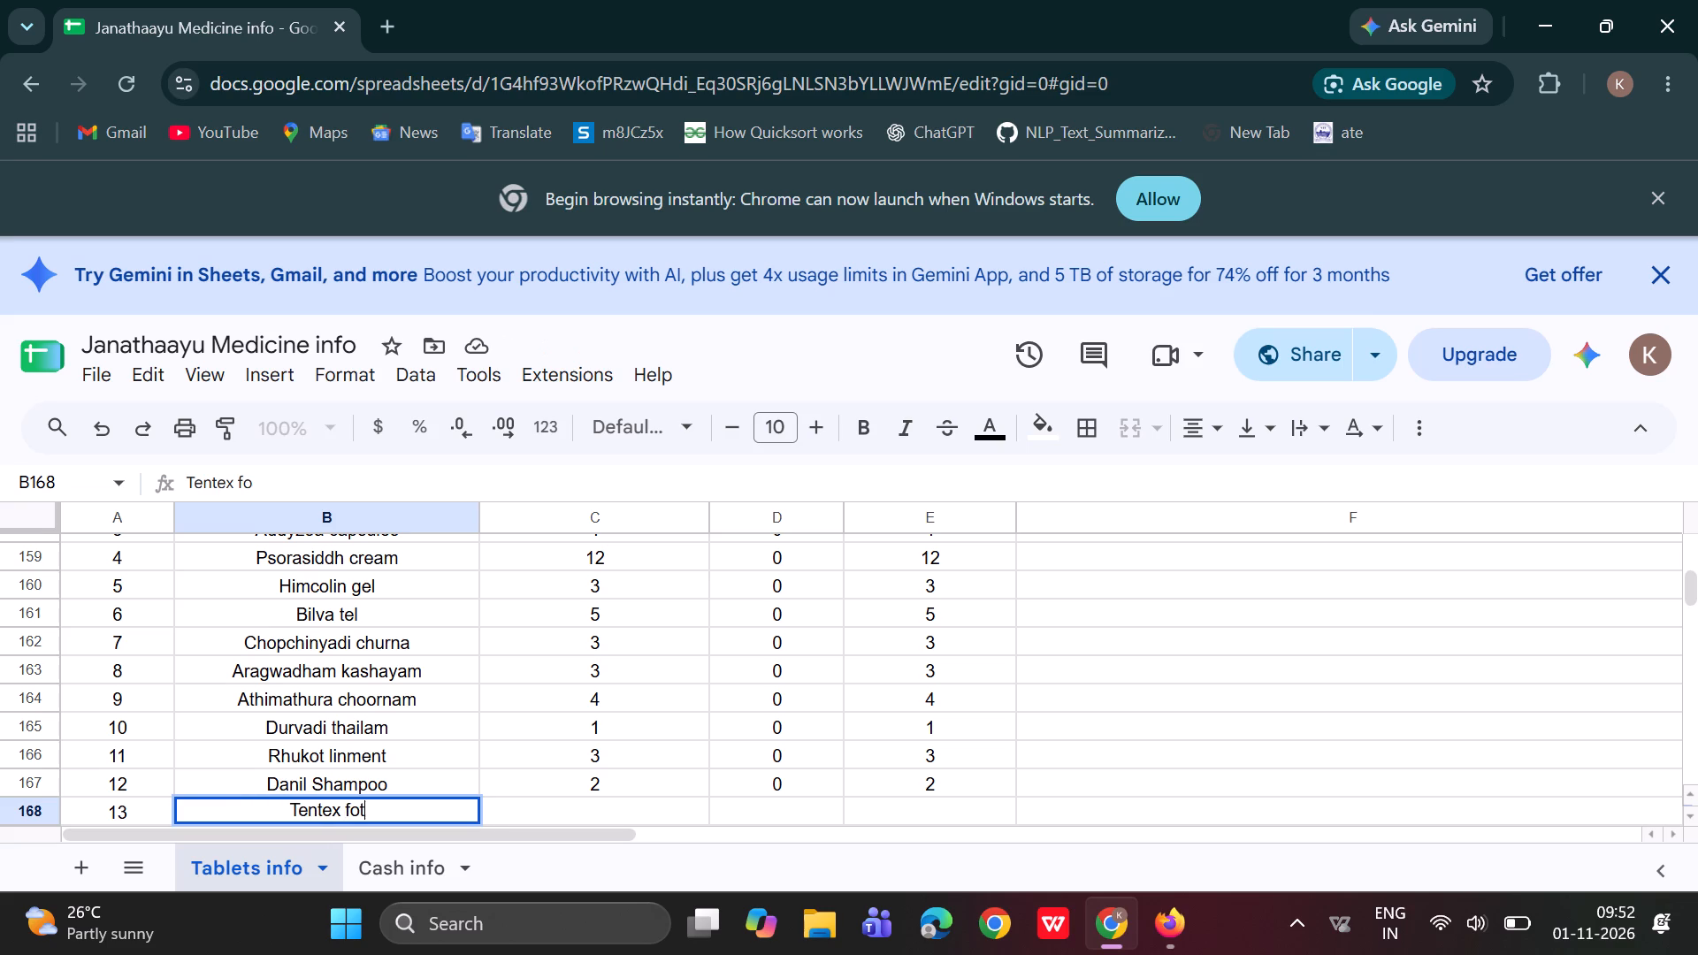
pyautogui.press('BackSpace')
pyautogui.write('rte')
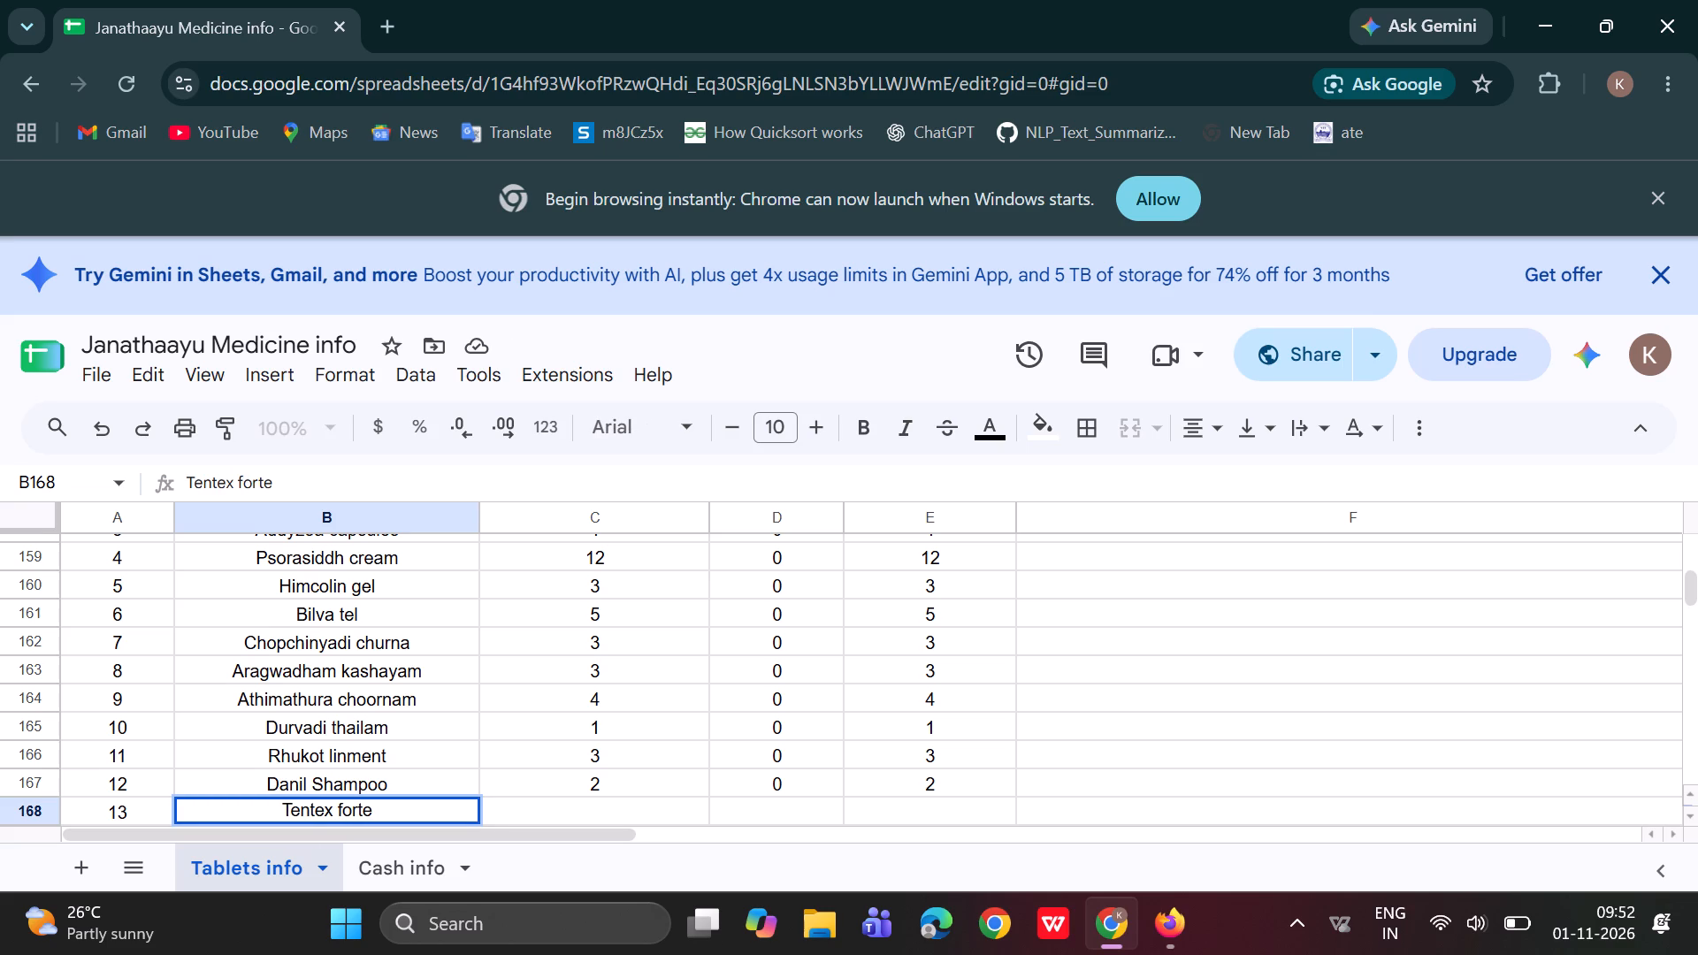
pyautogui.press('Right')
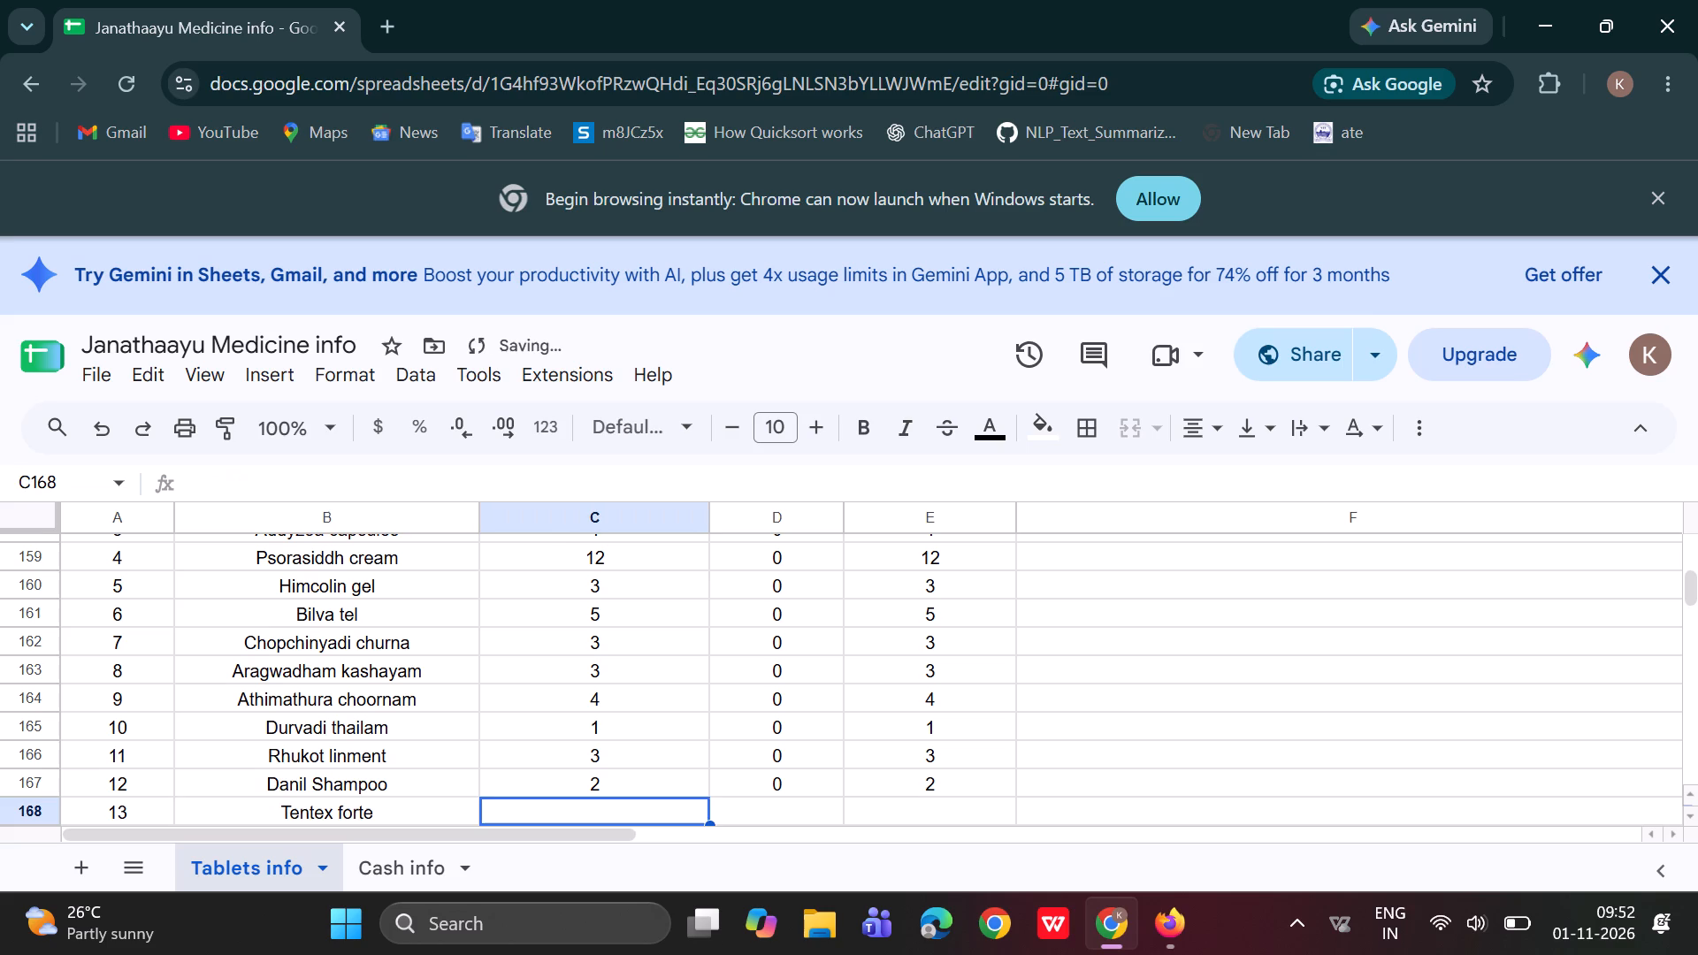
# Complete row 168 with purchased 10x10, sold 0 and available 10x10.
pyautogui.write('10x10')
pyautogui.press('Right')
pyautogui.press('0')
pyautogui.press('Right')
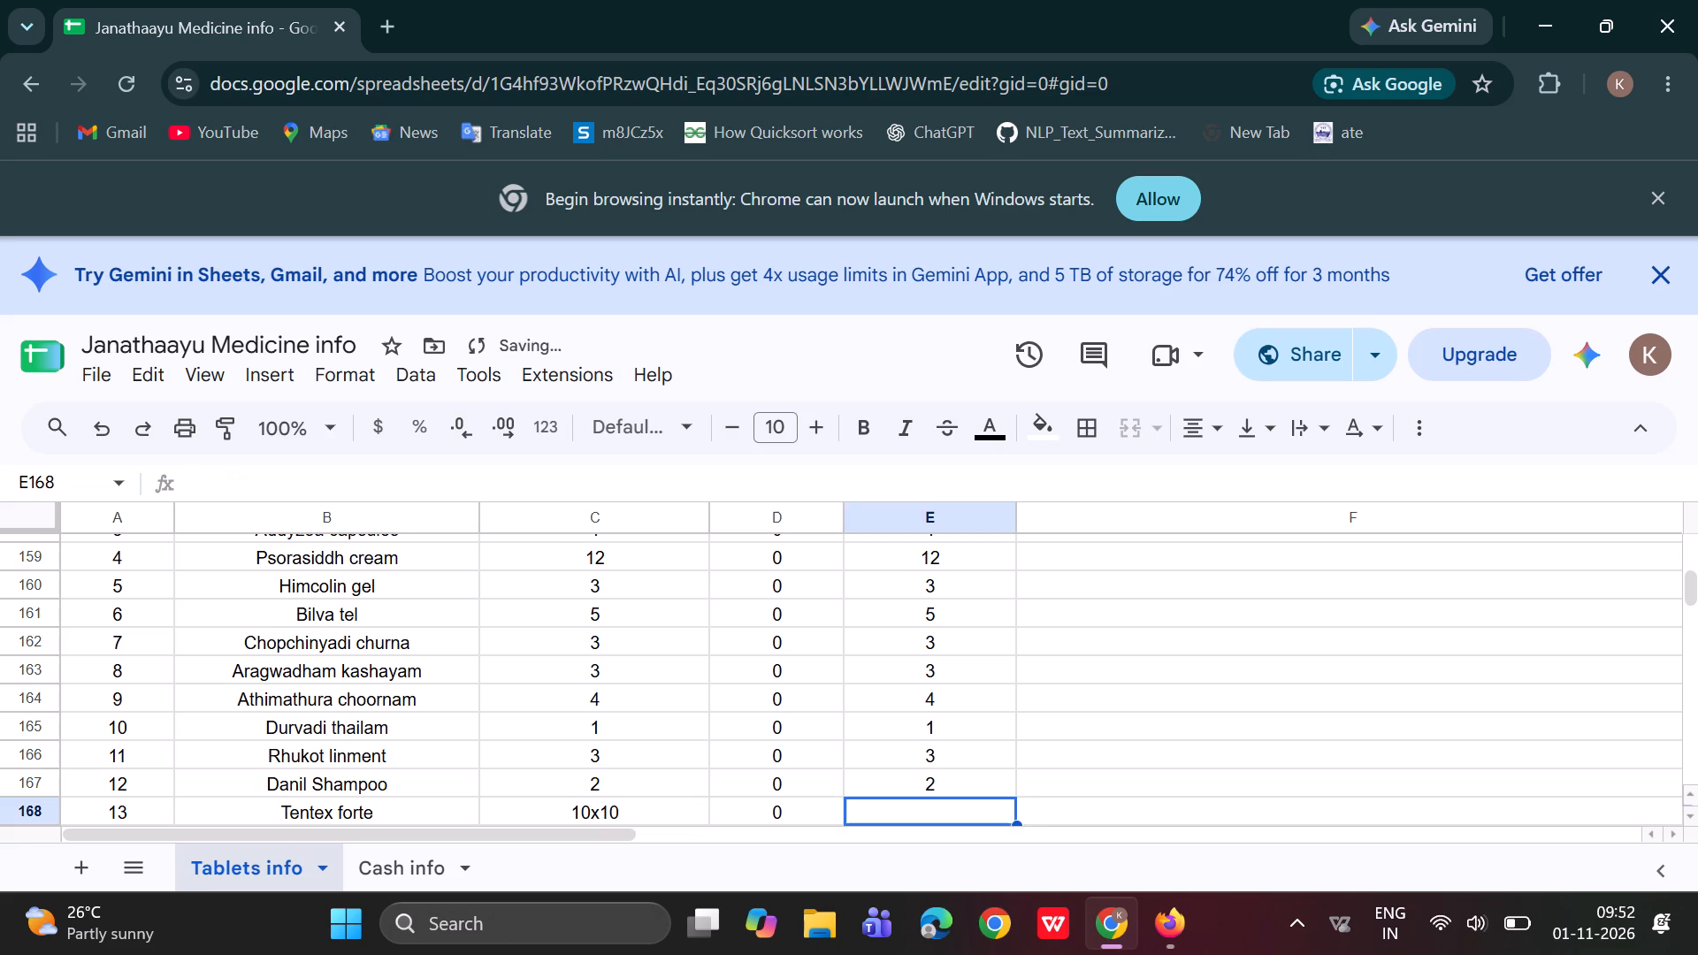
pyautogui.write('10')
pyautogui.write('x10')
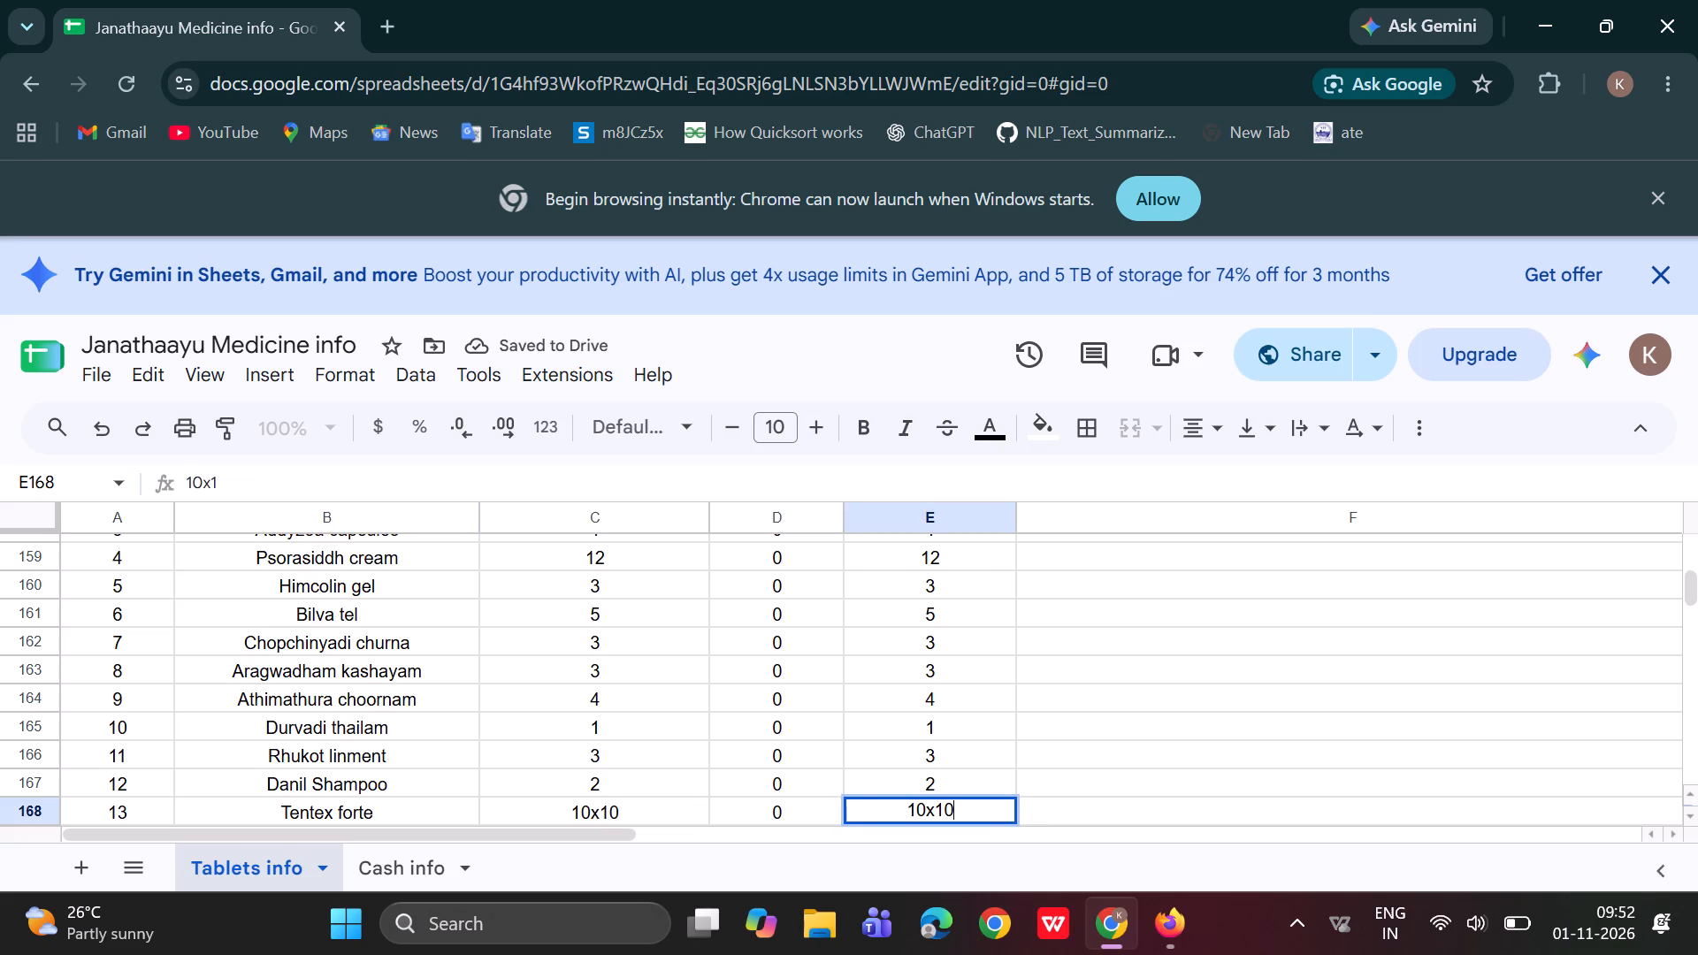
pyautogui.press('Down')
# Enter serial number 14 and the medicine name Mcadon in cells A169 and B169.
pyautogui.press('Left')
pyautogui.press('Left')
pyautogui.press('Left')
pyautogui.press('Left')
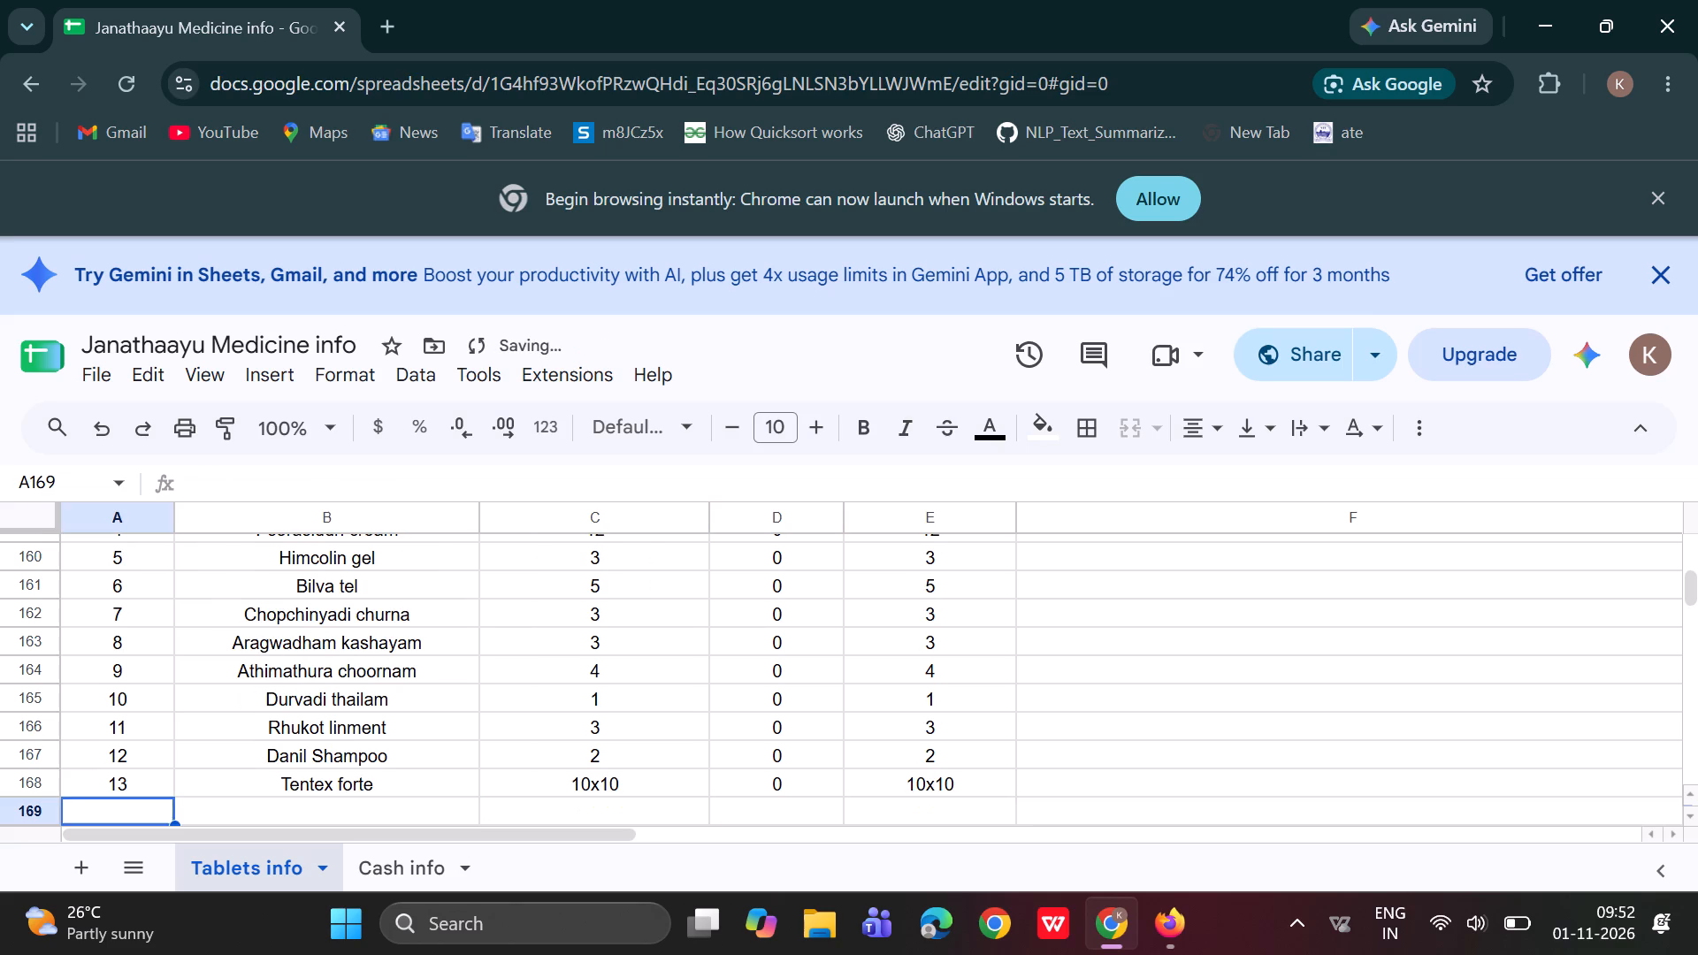
pyautogui.write('14')
pyautogui.press('Right')
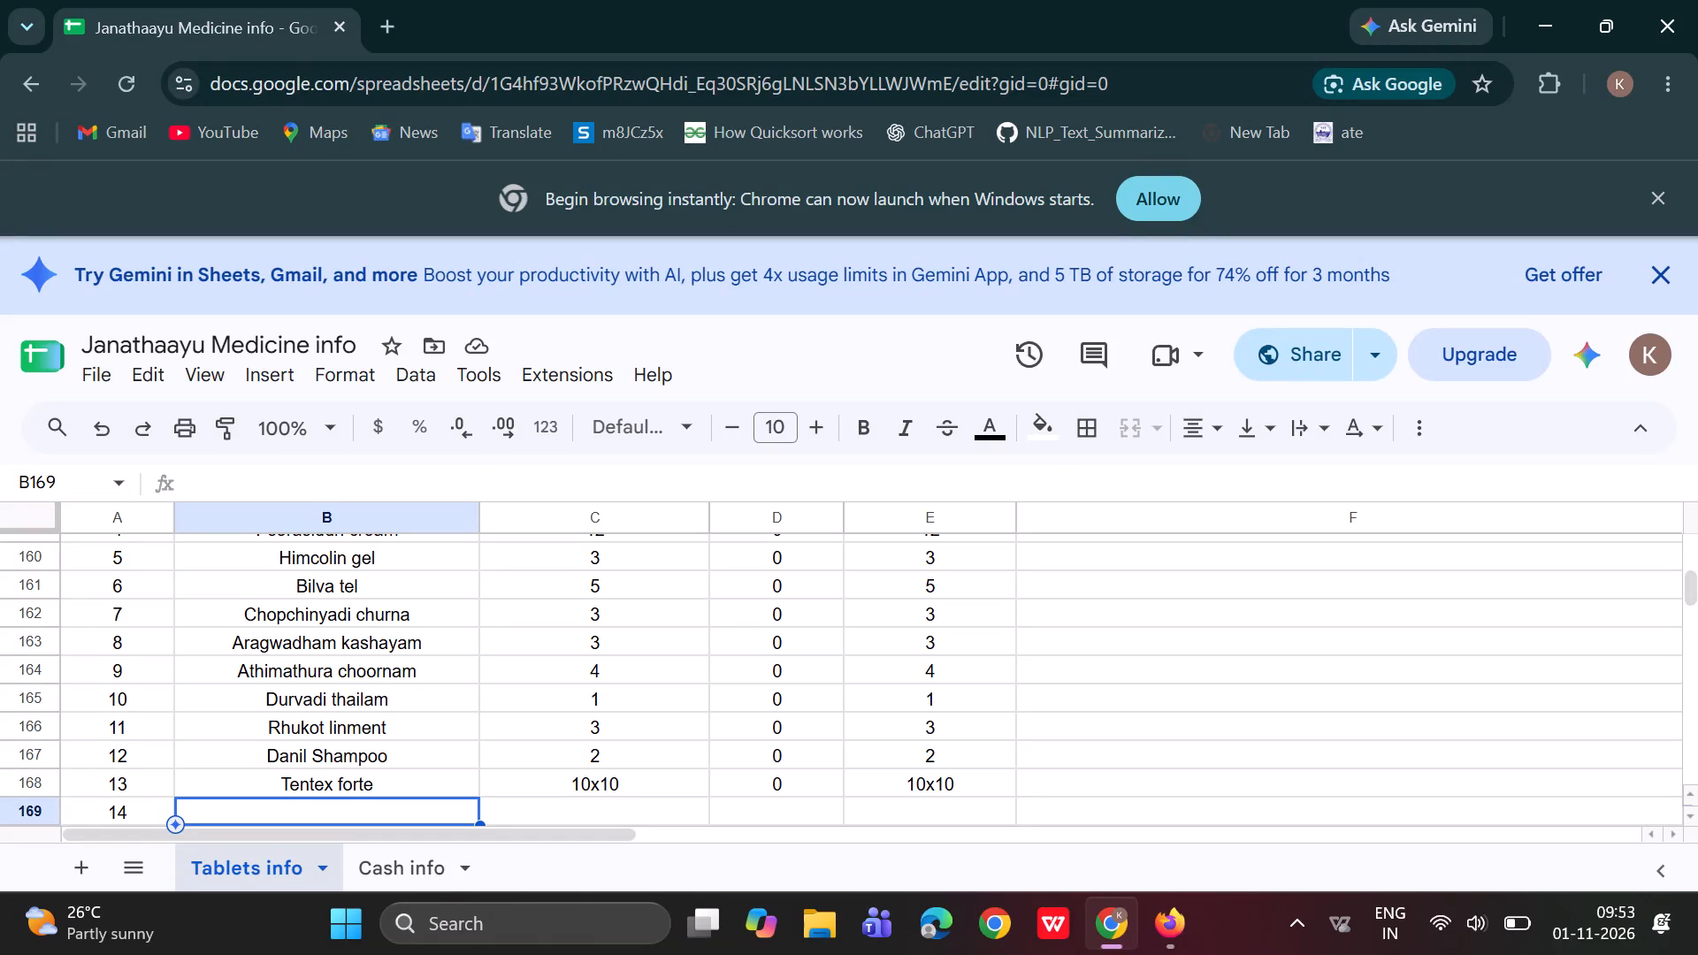
pyautogui.hotkey('shift', 'm')
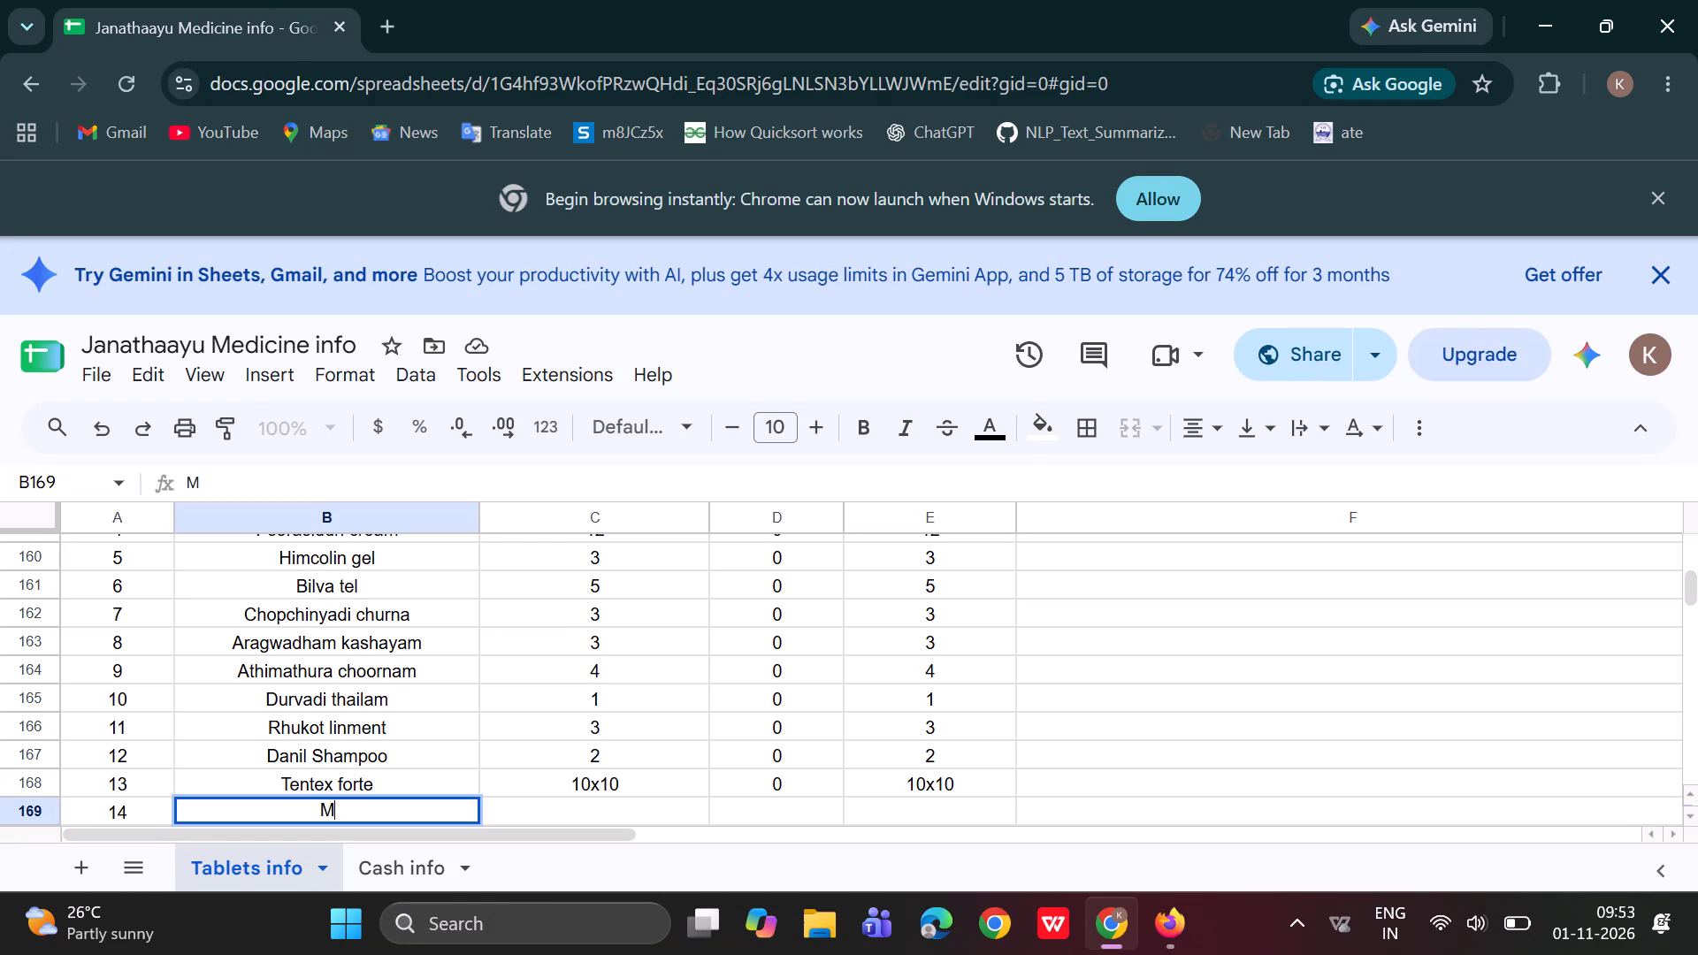
pyautogui.write('cad')
pyautogui.write('on')
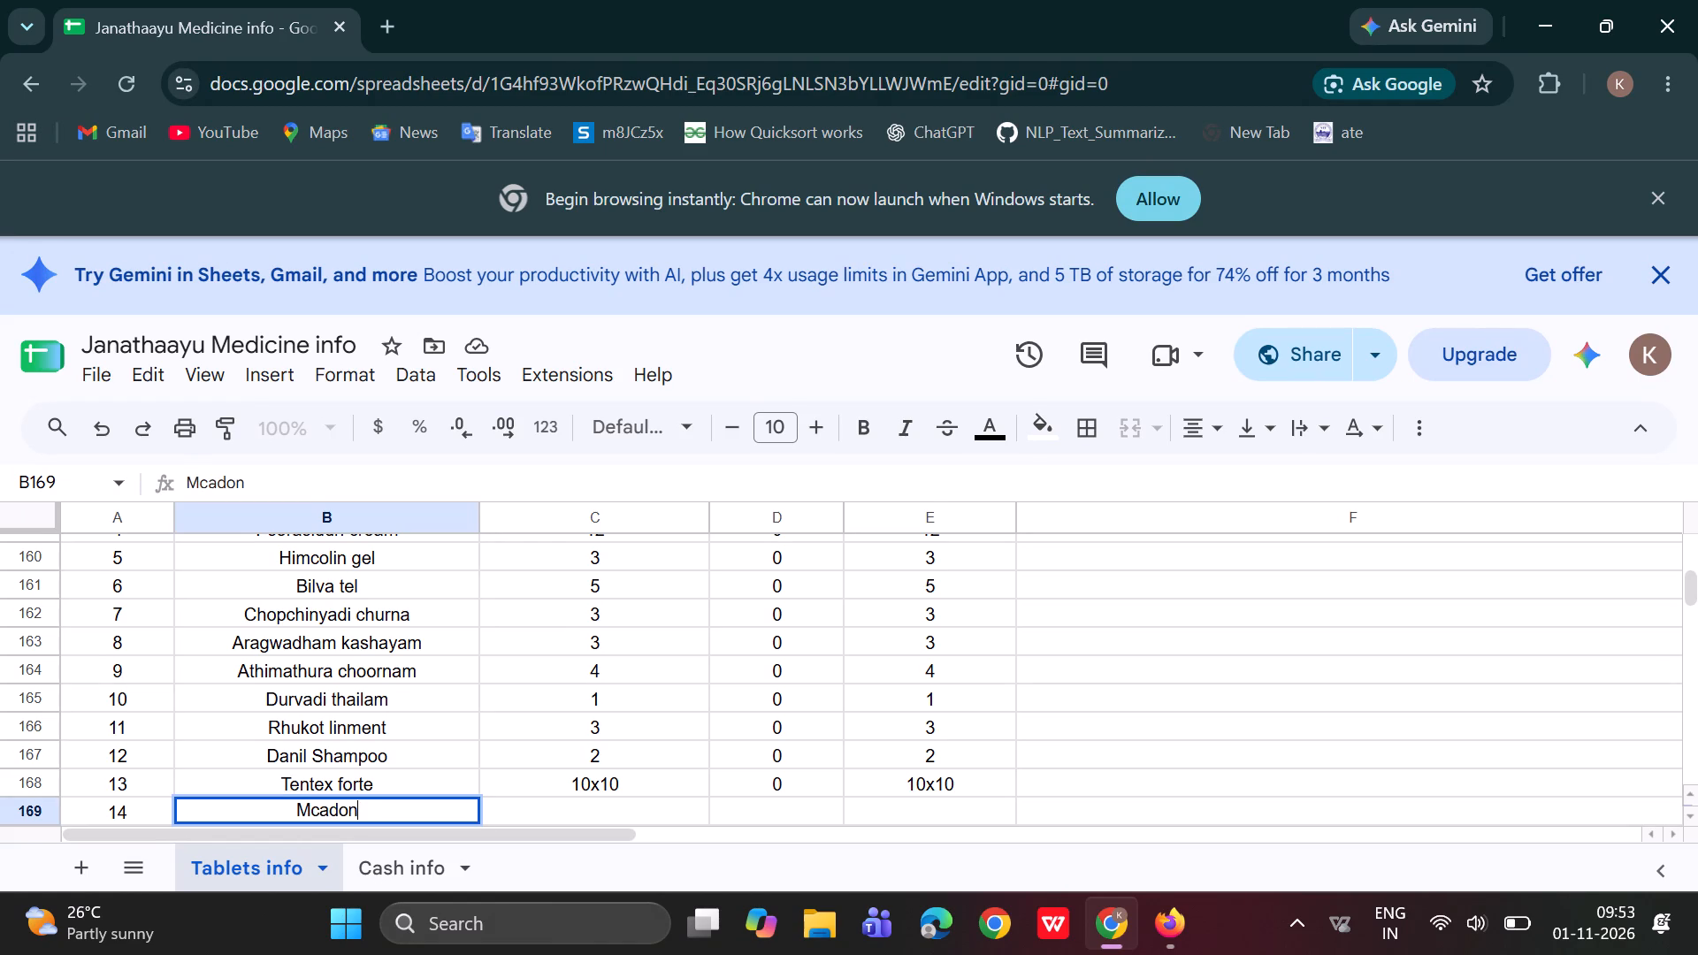
pyautogui.press('Right')
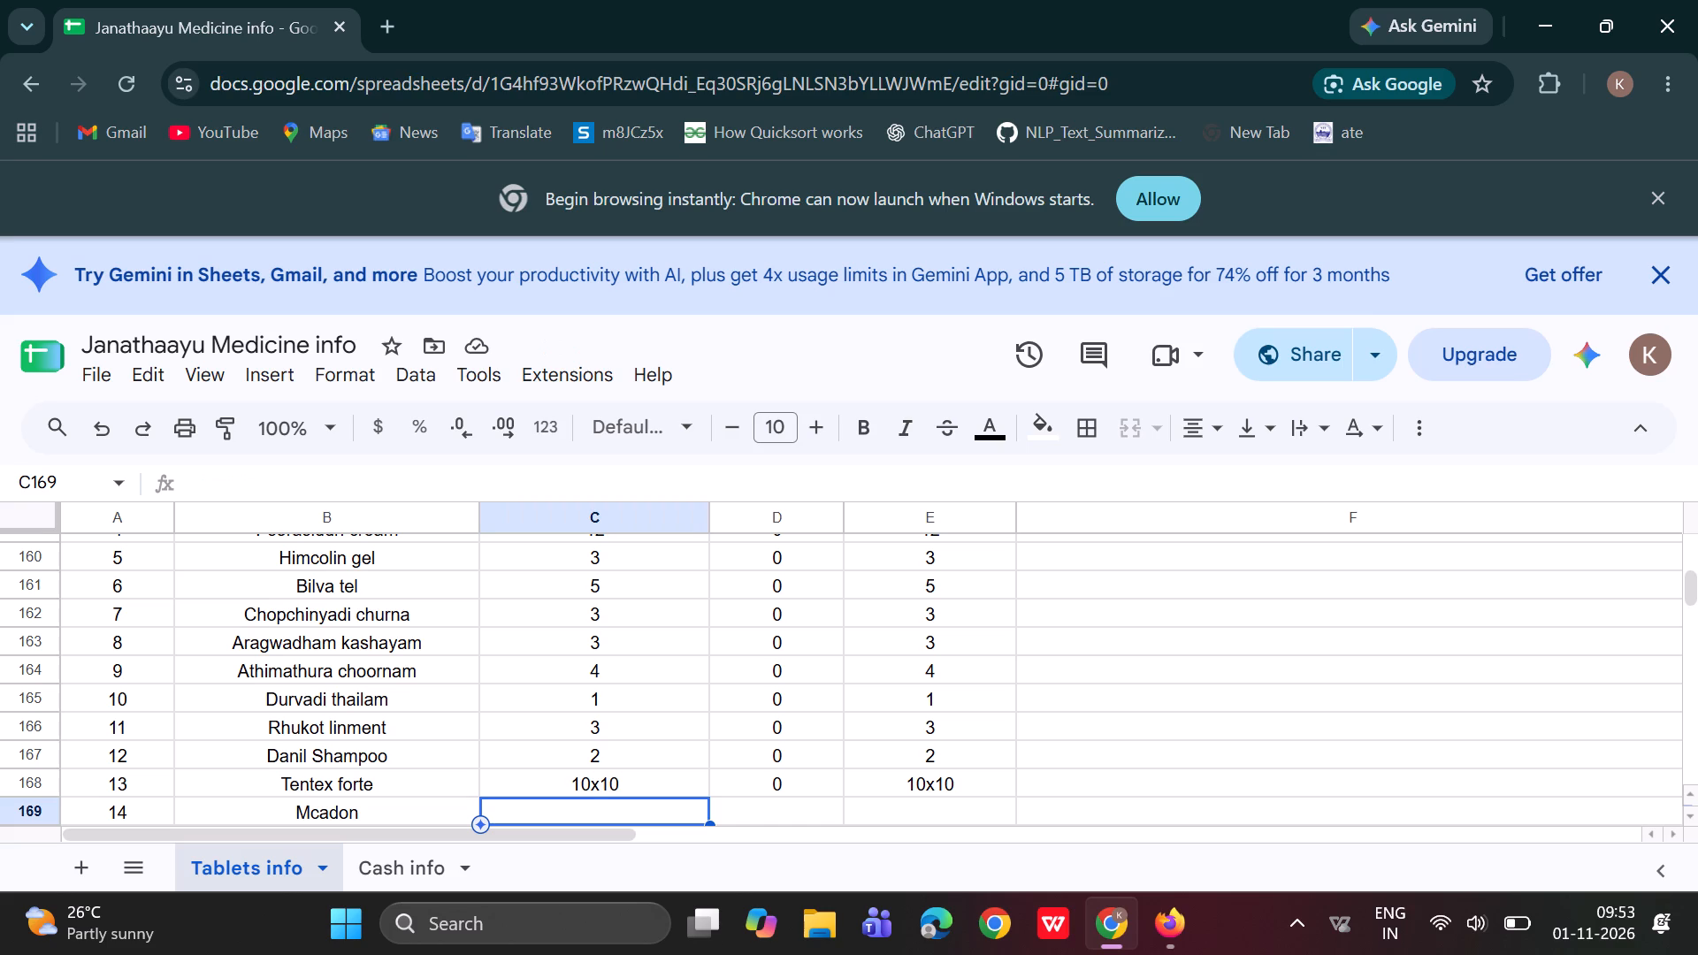
# Complete row 169 with purchased 3, sold 0 and available 3.
pyautogui.press('3')
pyautogui.press('Right')
pyautogui.press('0')
pyautogui.press('Right')
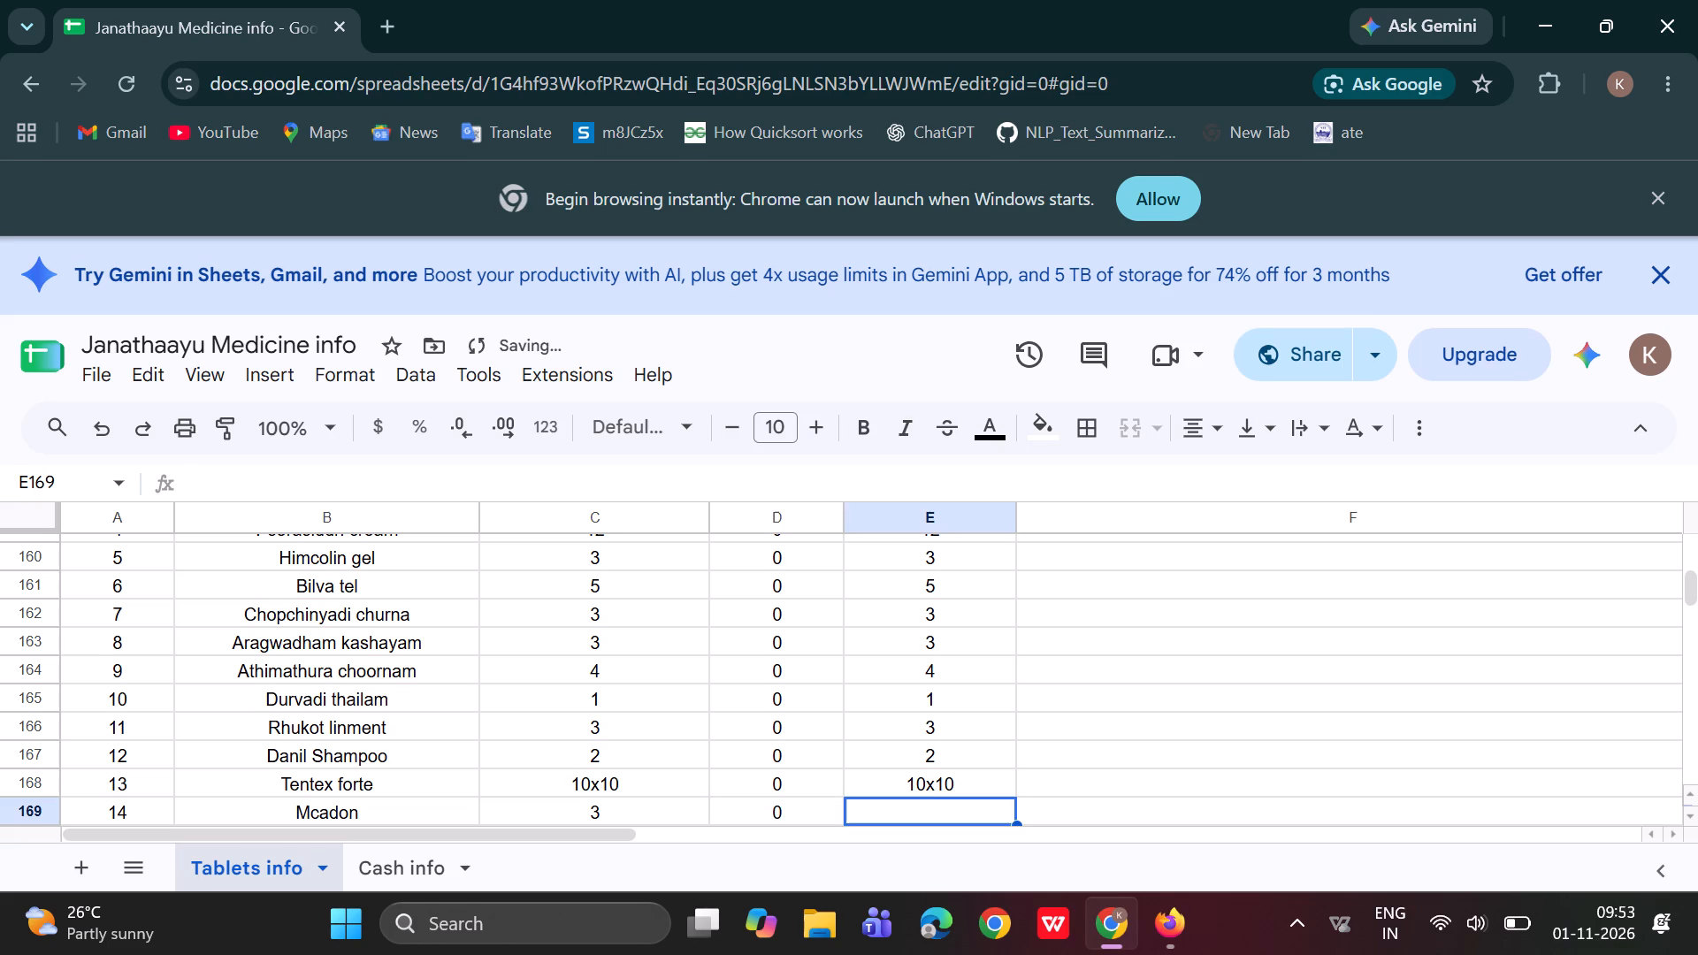
pyautogui.press('3')
pyautogui.press('Down')
# Start the next medicine row by entering serial number 15 in cell A170.
pyautogui.press('Left')
pyautogui.press('Left')
pyautogui.press('Left')
pyautogui.press('Left')
pyautogui.write('15')
pyautogui.press('Right')
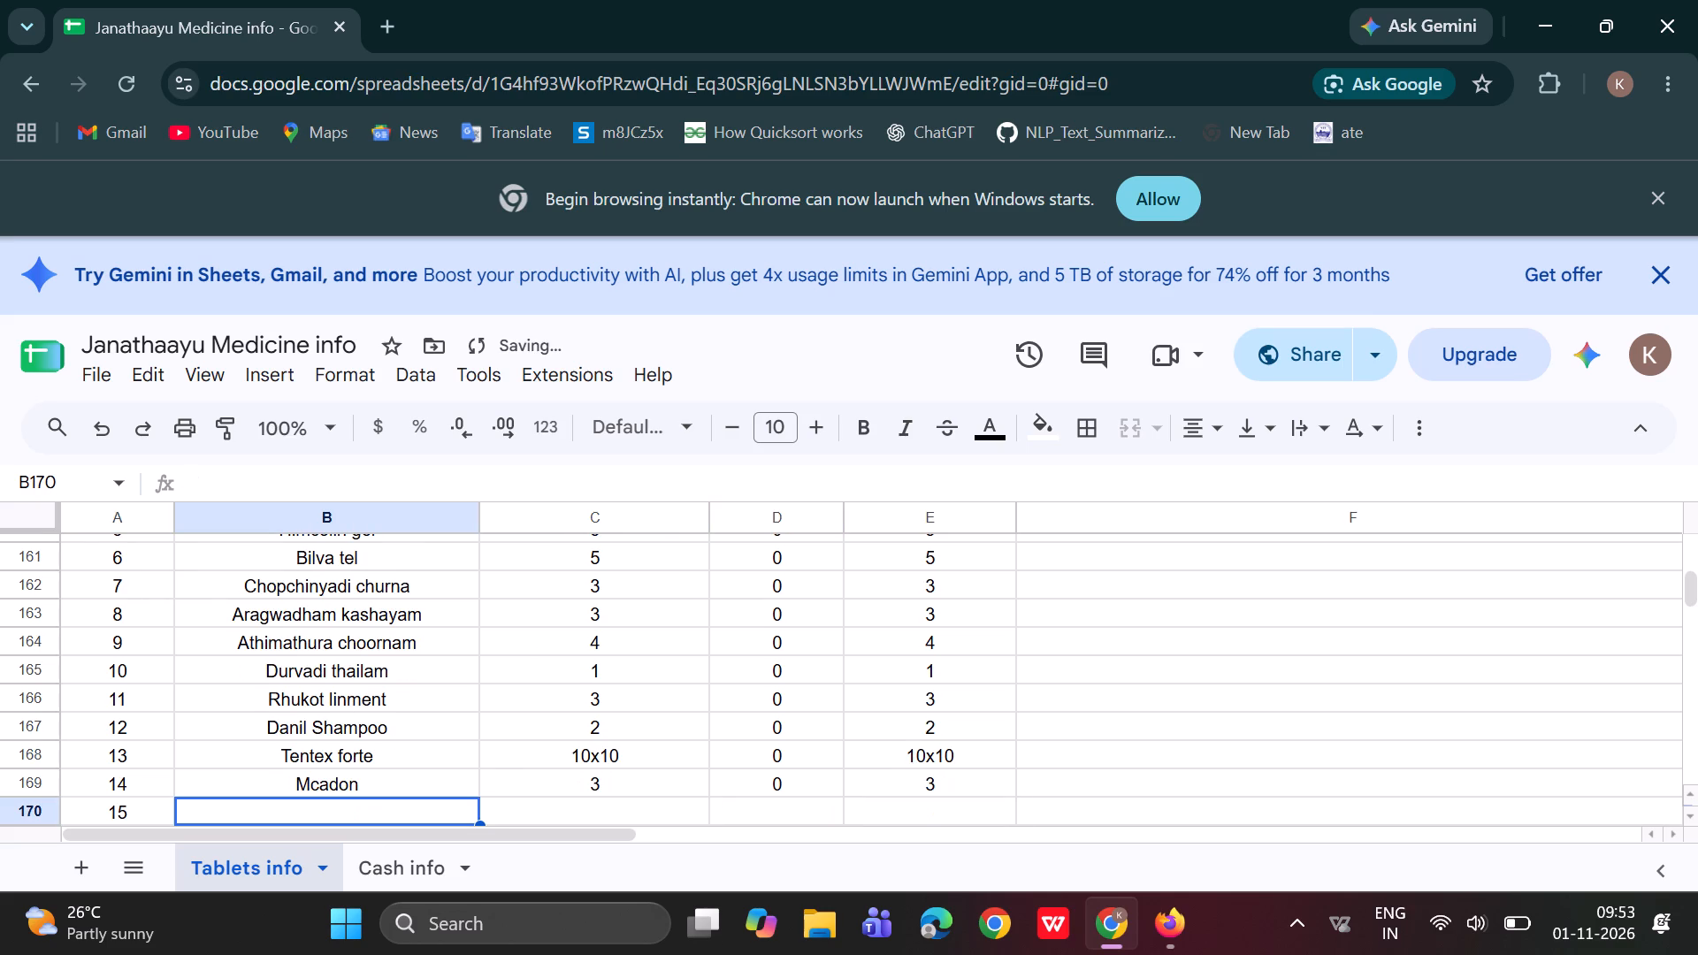
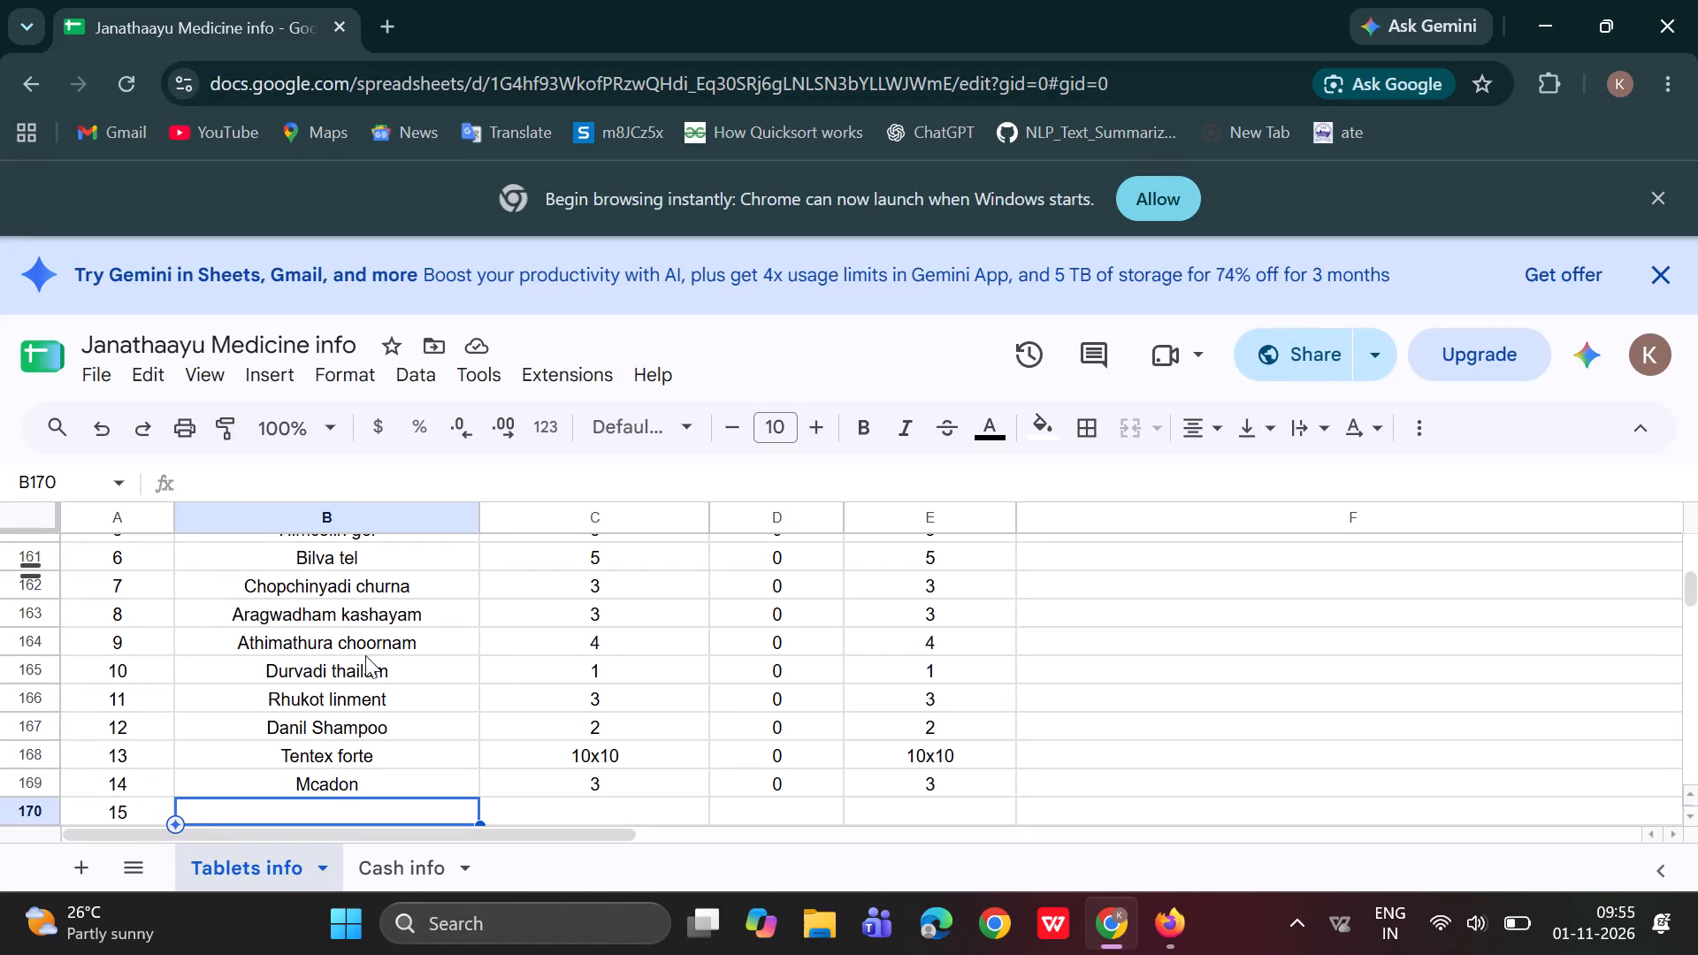
# Set both the purchased and available quantities of Durvadi thailam in row 165 to 5.
pyautogui.scroll(3, 496, 653)
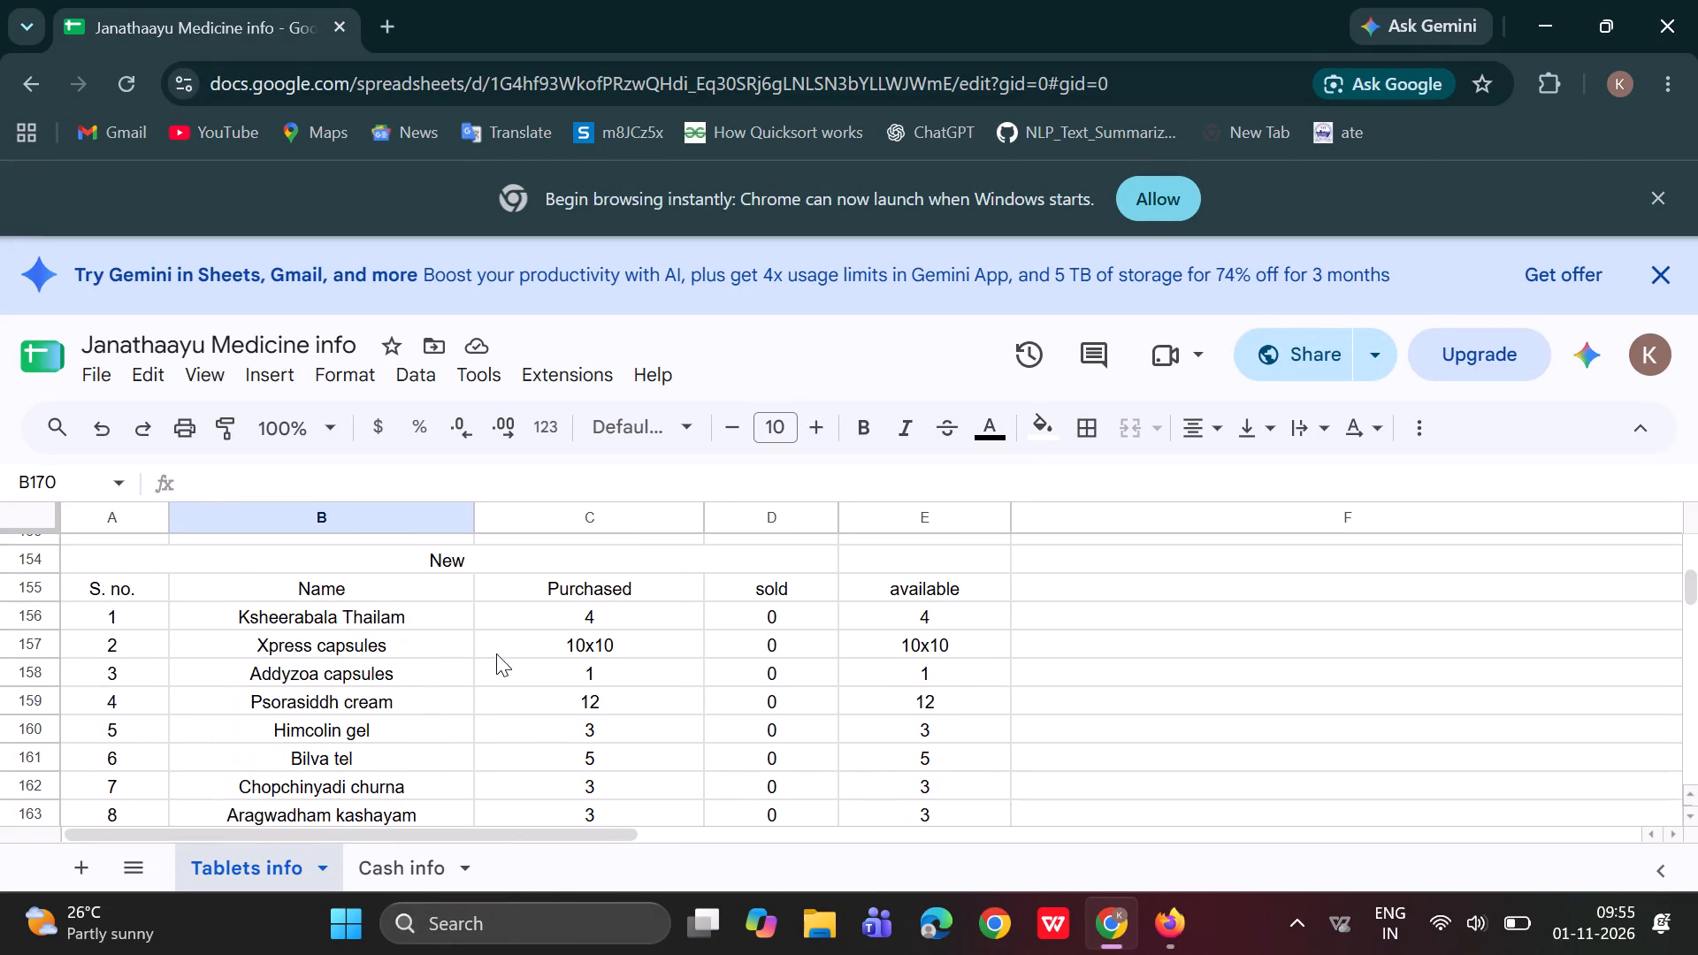
pyautogui.scroll(-1, 496, 653)
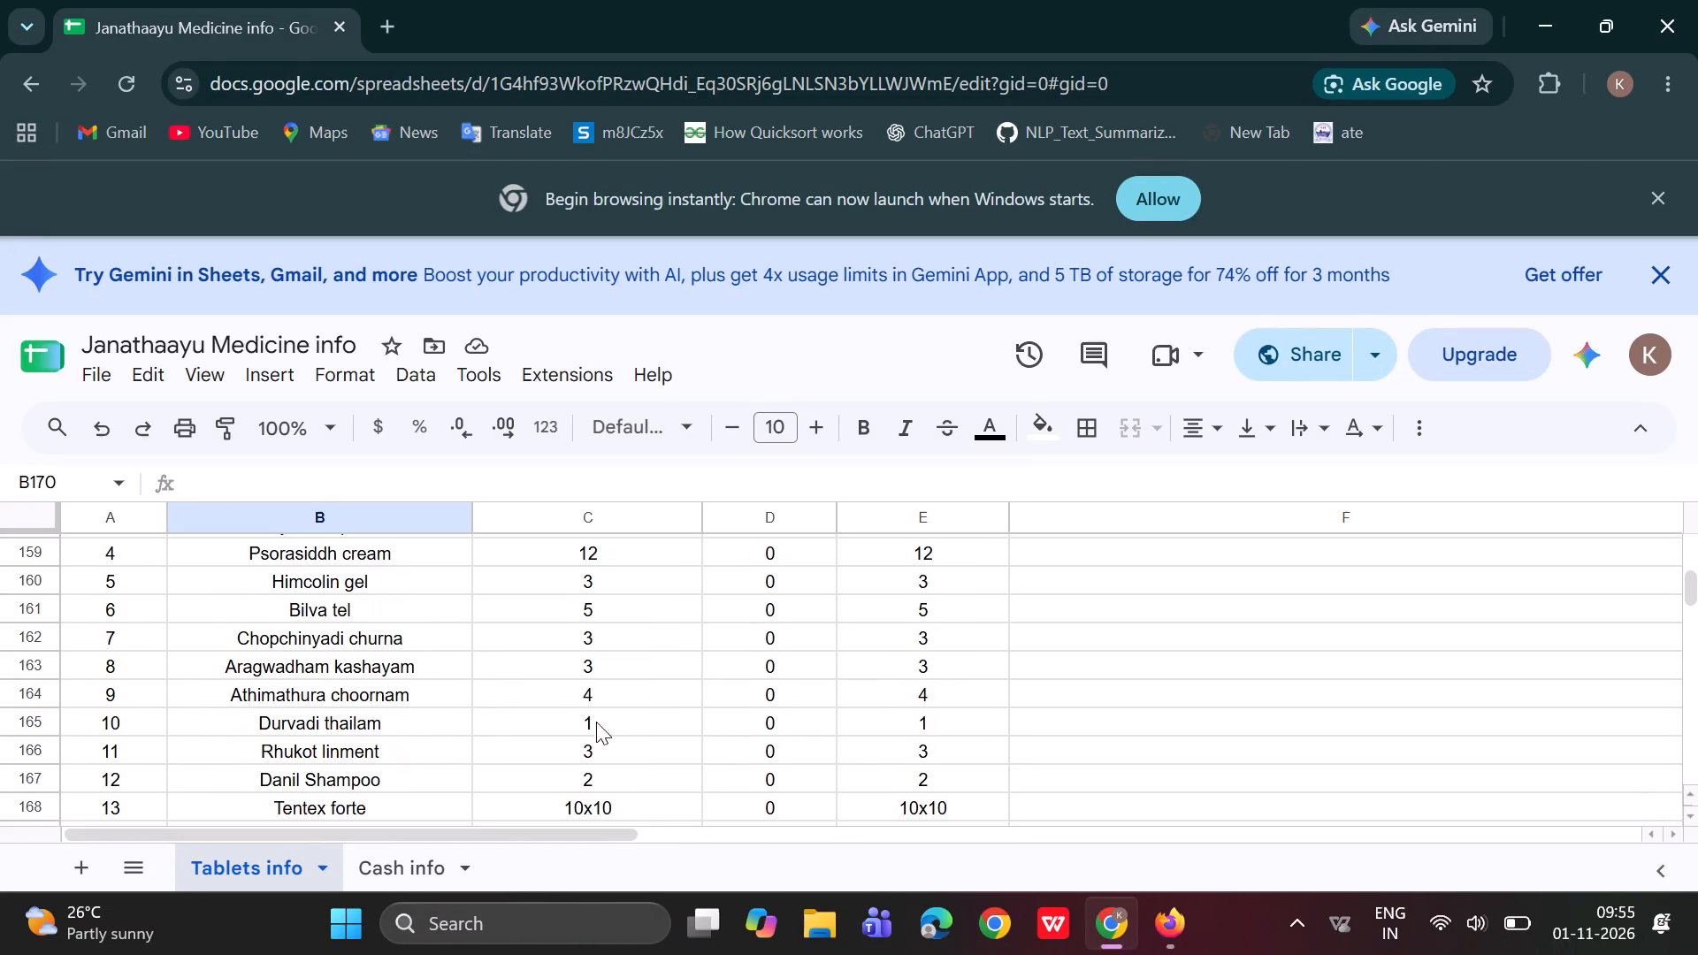
pyautogui.click(616, 722)
pyautogui.press('BackSpace')
pyautogui.press('5')
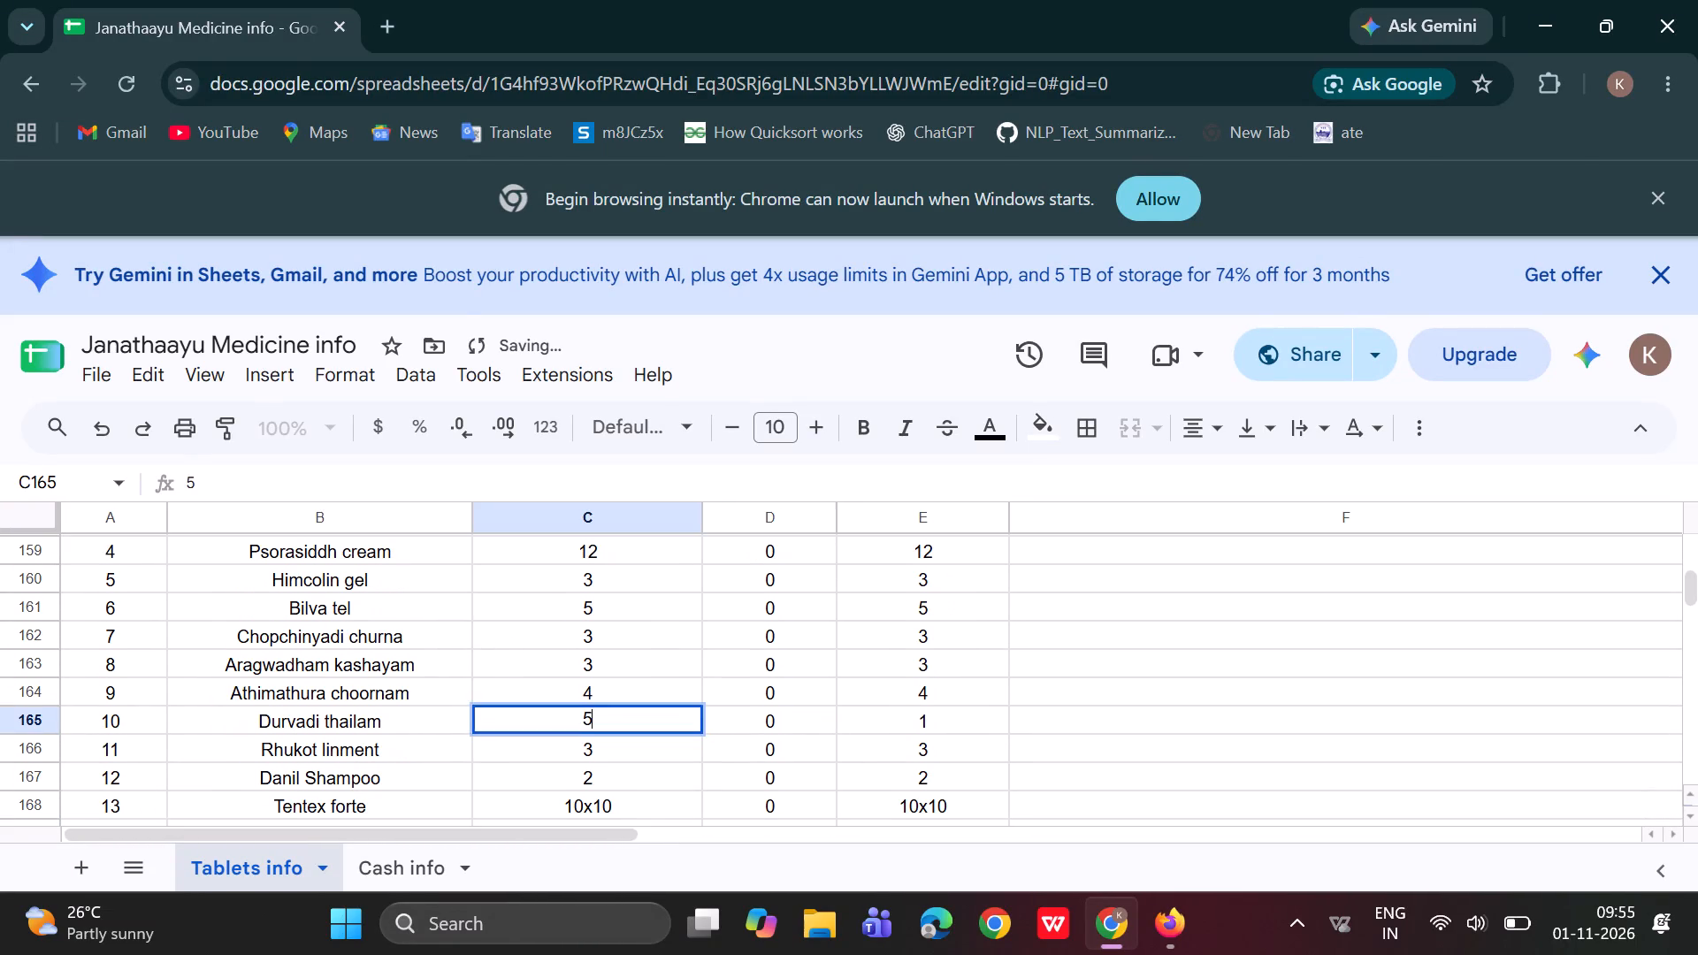
pyautogui.press('Right')
pyautogui.press('Right')
pyautogui.press('BackSpace')
pyautogui.press('5')
pyautogui.press('Down')
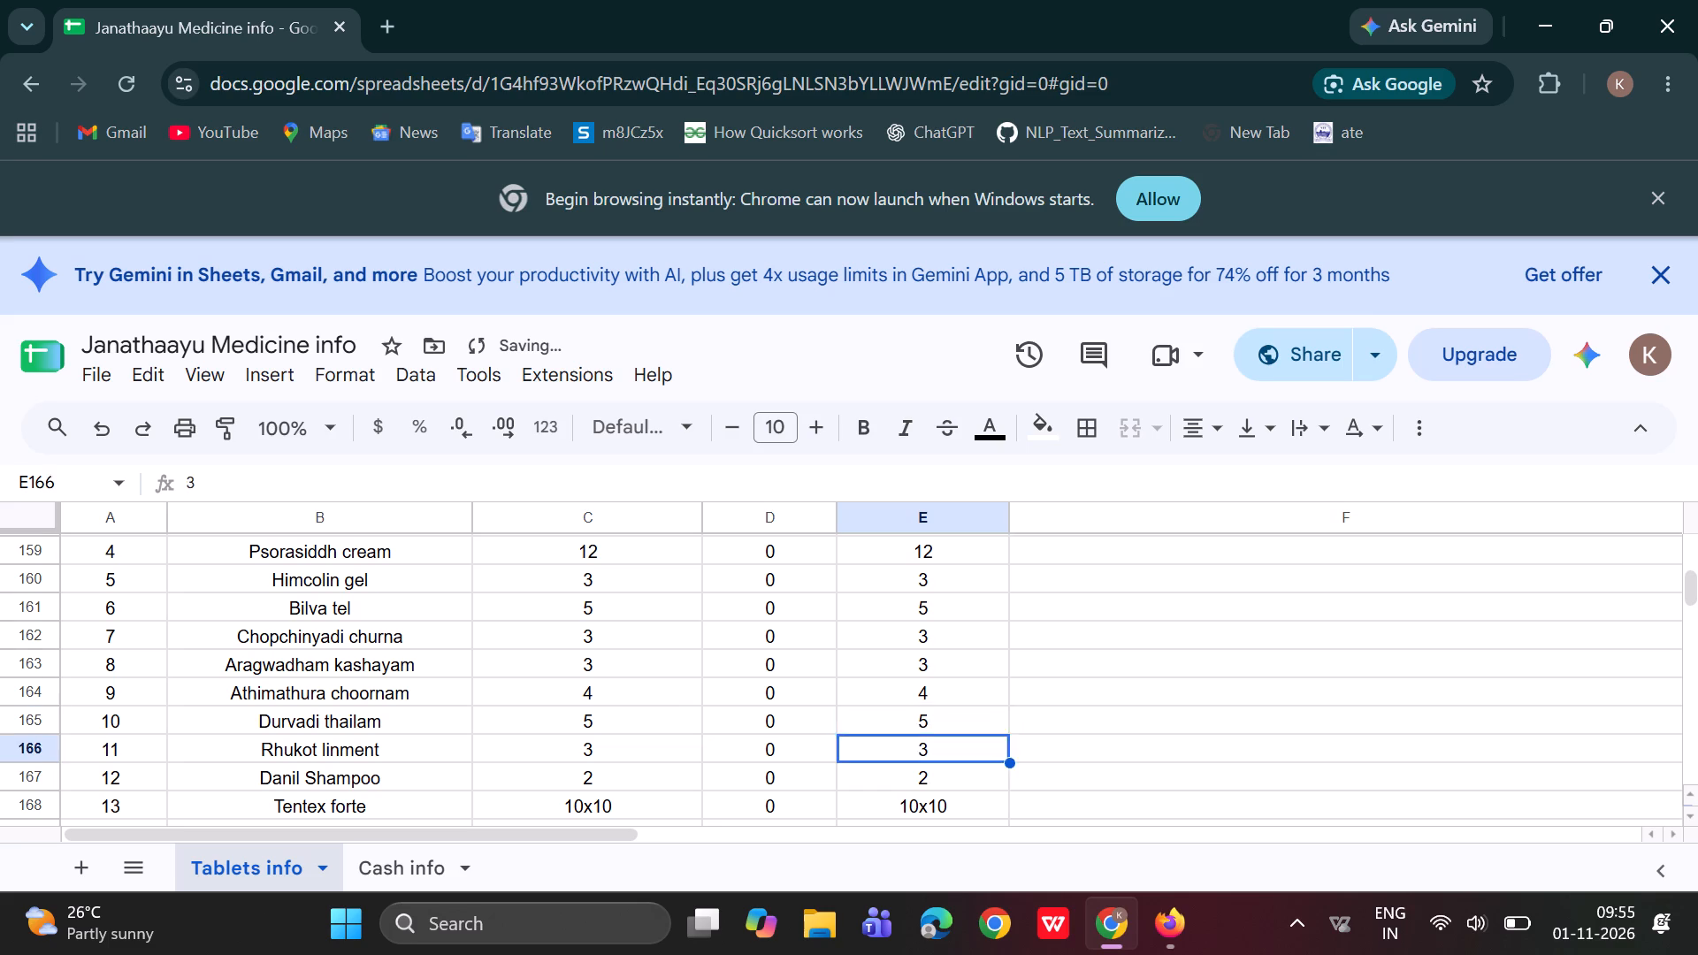
# Enter the medicine name Lumbaton capsules in cell B170, beside serial number 15.
pyautogui.press('Down')
pyautogui.press('Down')
pyautogui.press('Down')
pyautogui.press('Left')
pyautogui.press('Down')
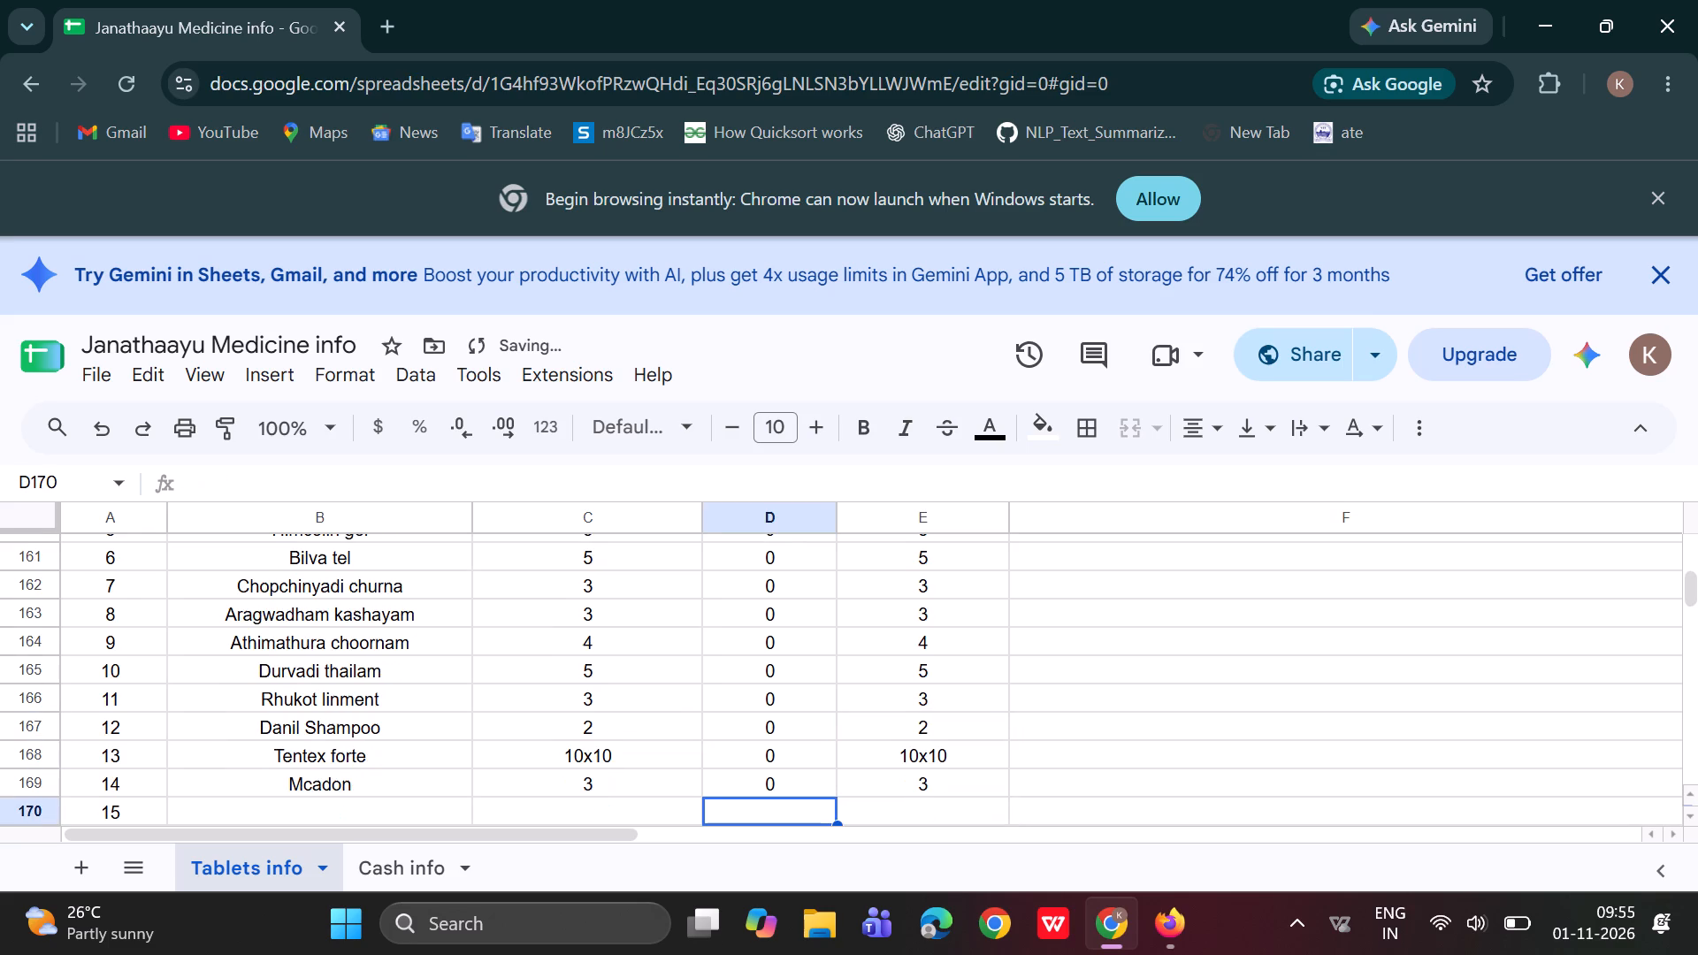
pyautogui.press('Left')
pyautogui.press('Left')
pyautogui.press('Left')
pyautogui.press('Right')
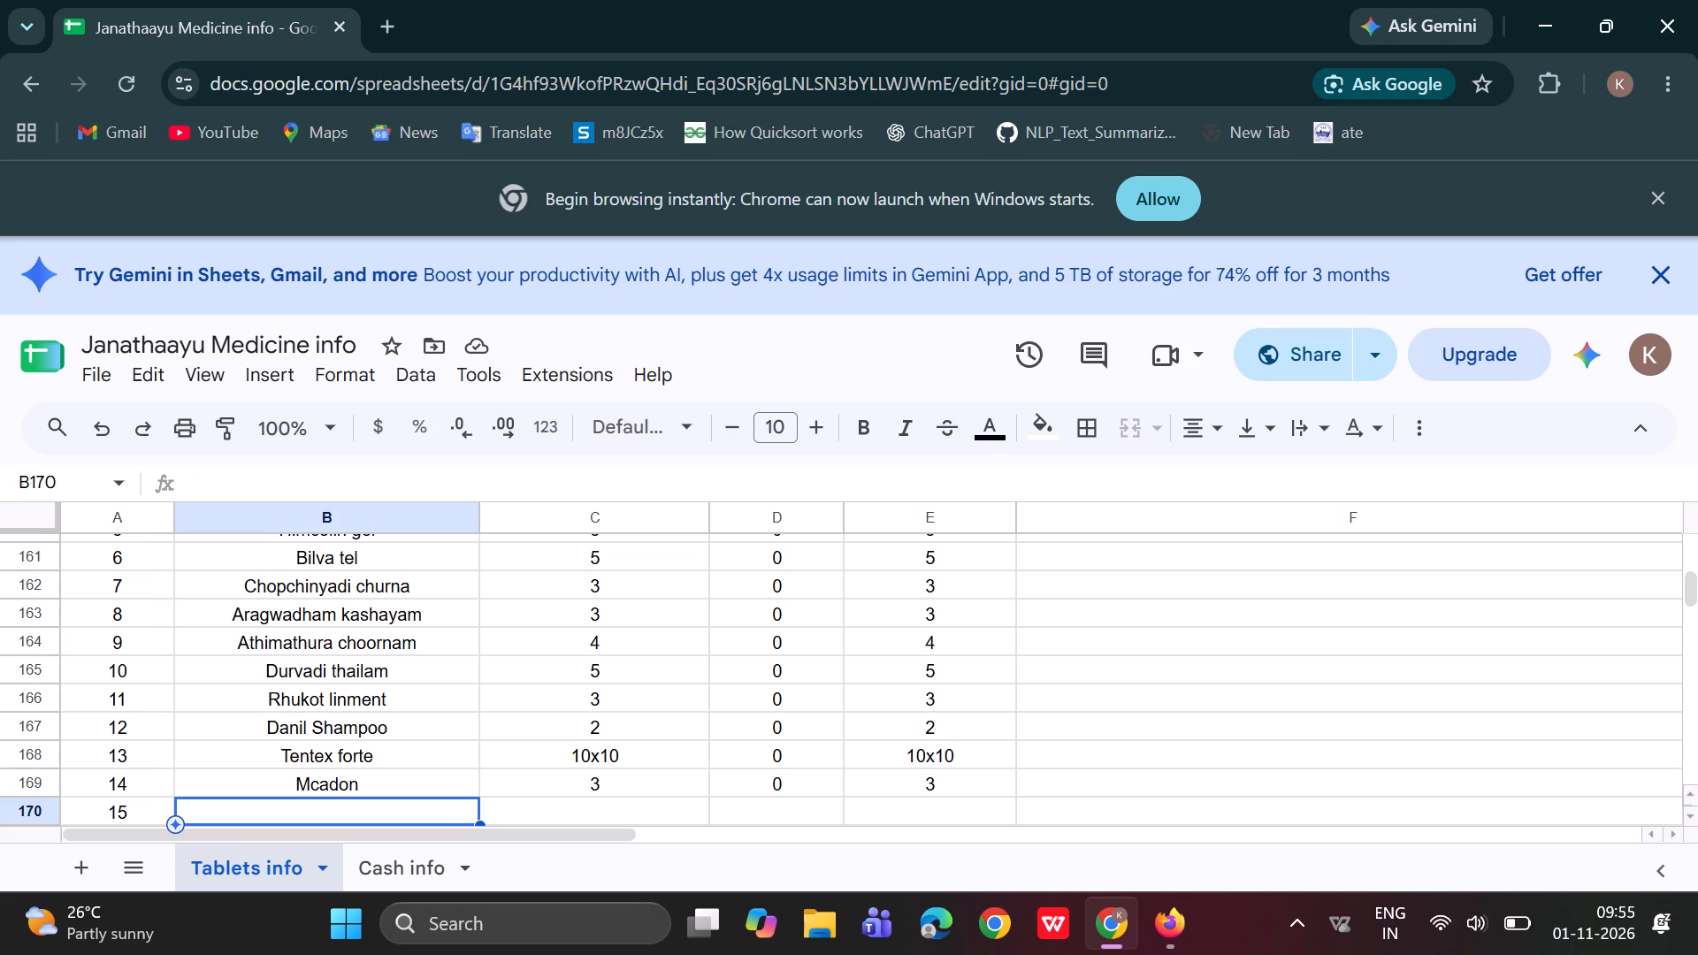
pyautogui.write('Lumbaton cpas')
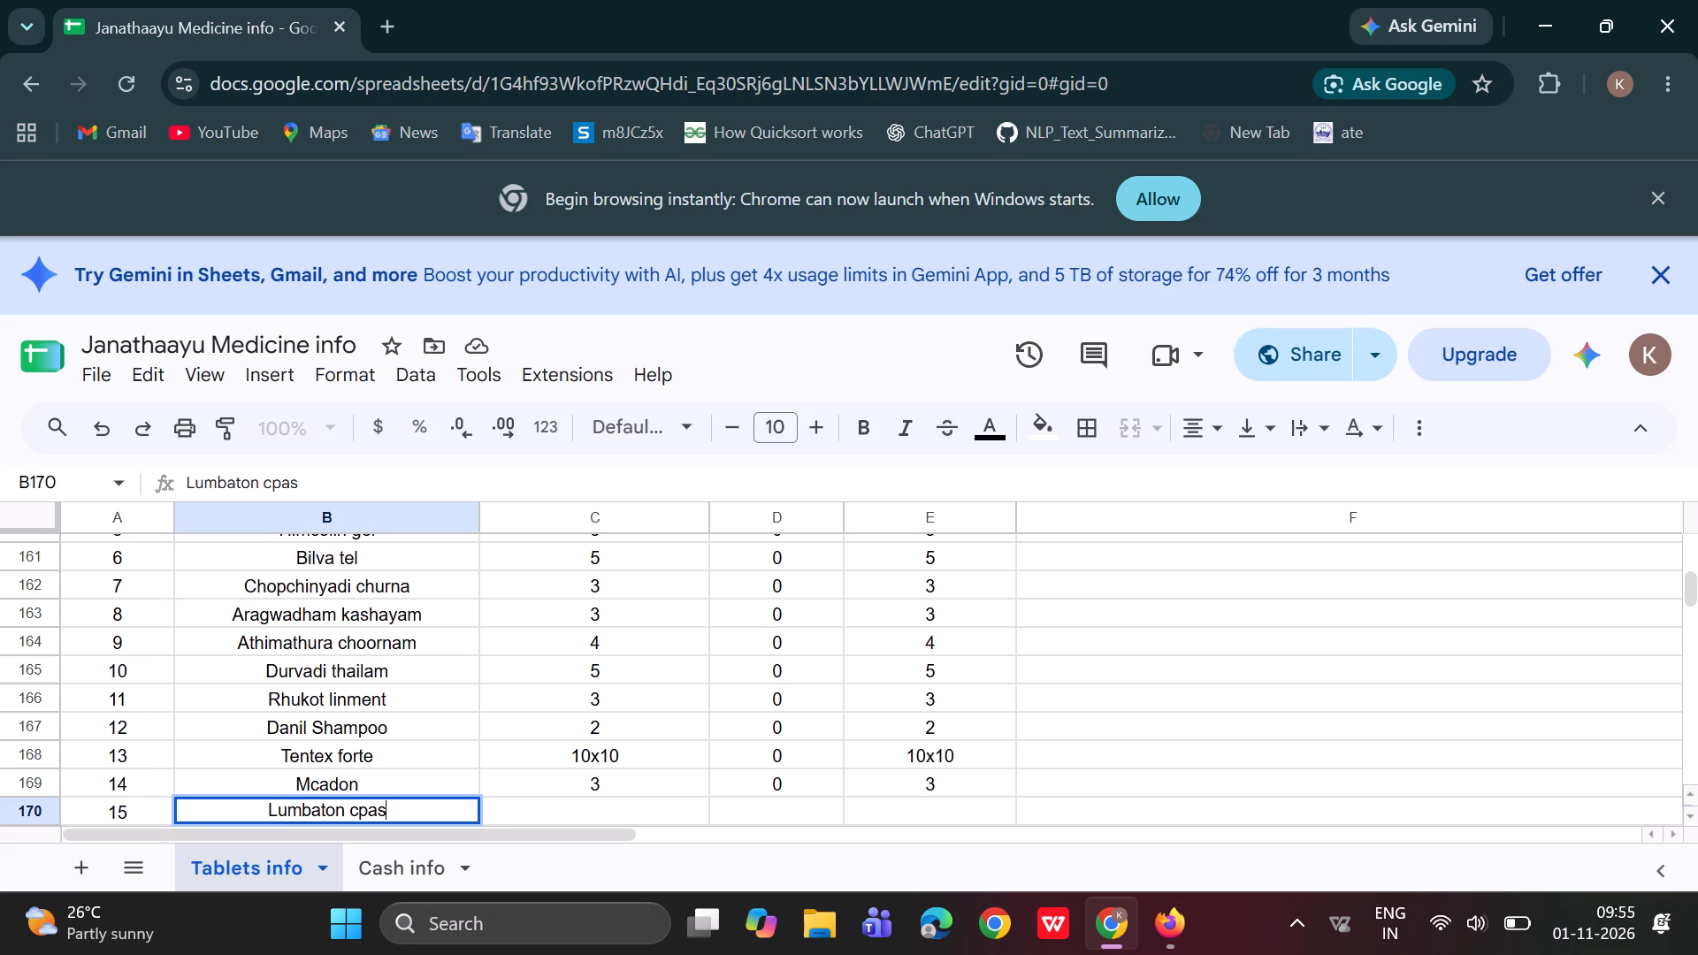
pyautogui.press('BackSpace')
pyautogui.press('BackSpace')
pyautogui.press('BackSpace')
pyautogui.write('apsules')
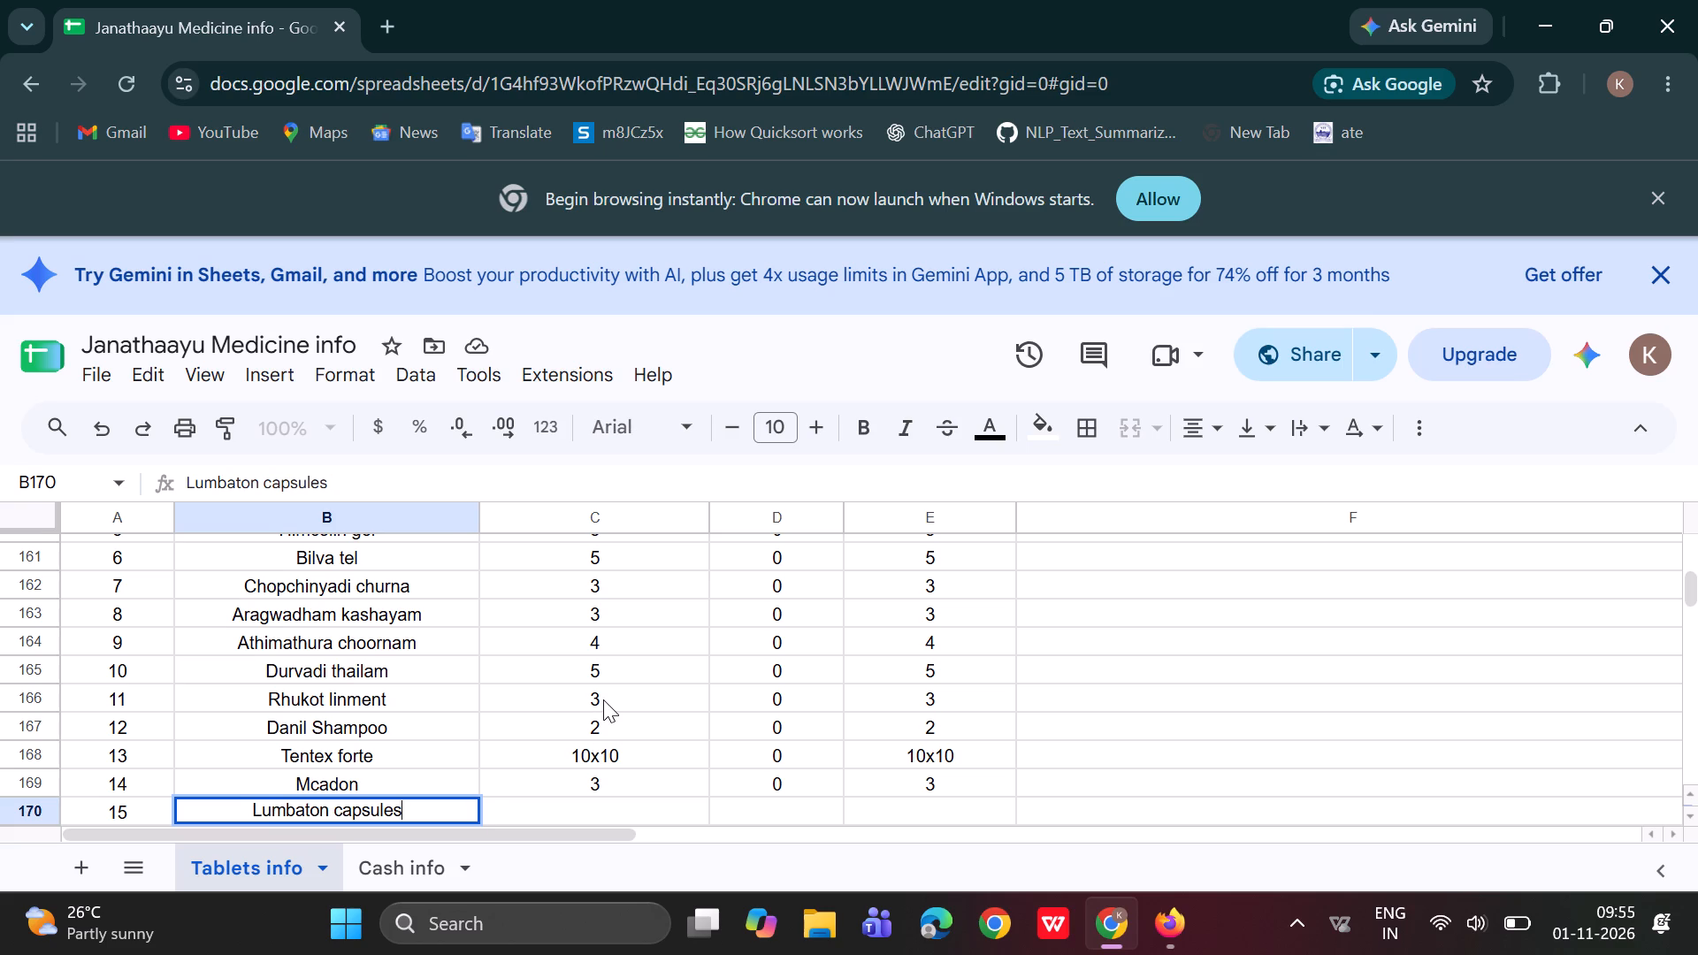
pyautogui.click(603, 699)
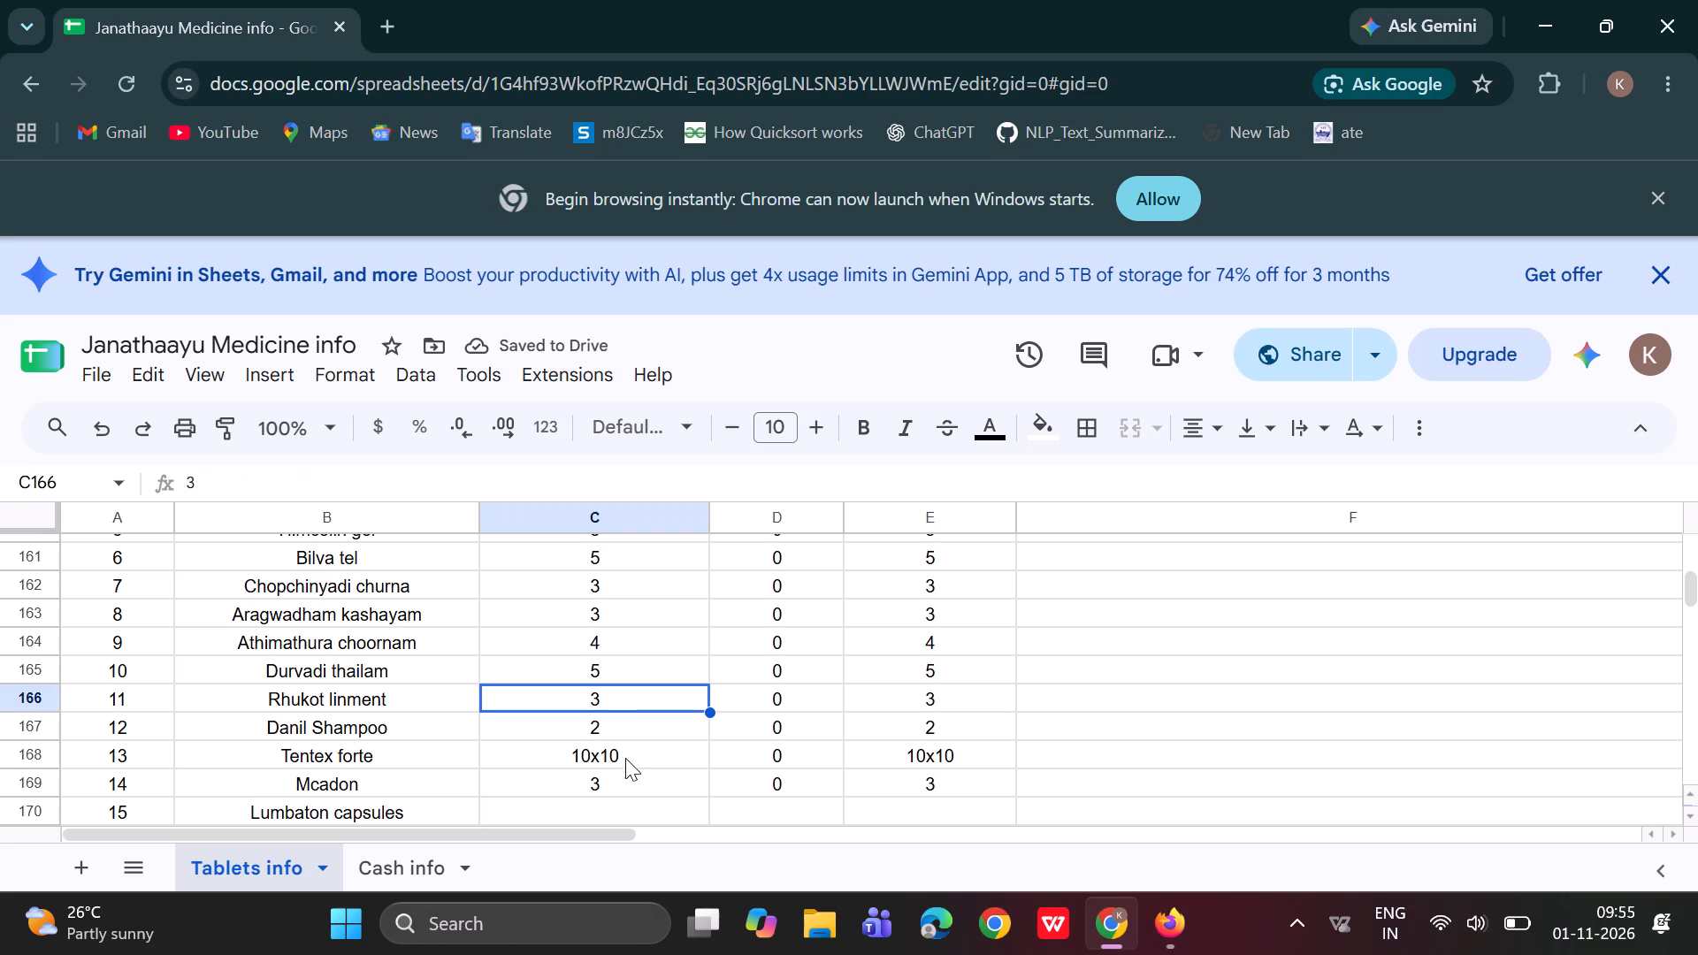
# Complete row 170 with purchased 2 boxes, sold 0 and available 2 boxes.
pyautogui.click(630, 783)
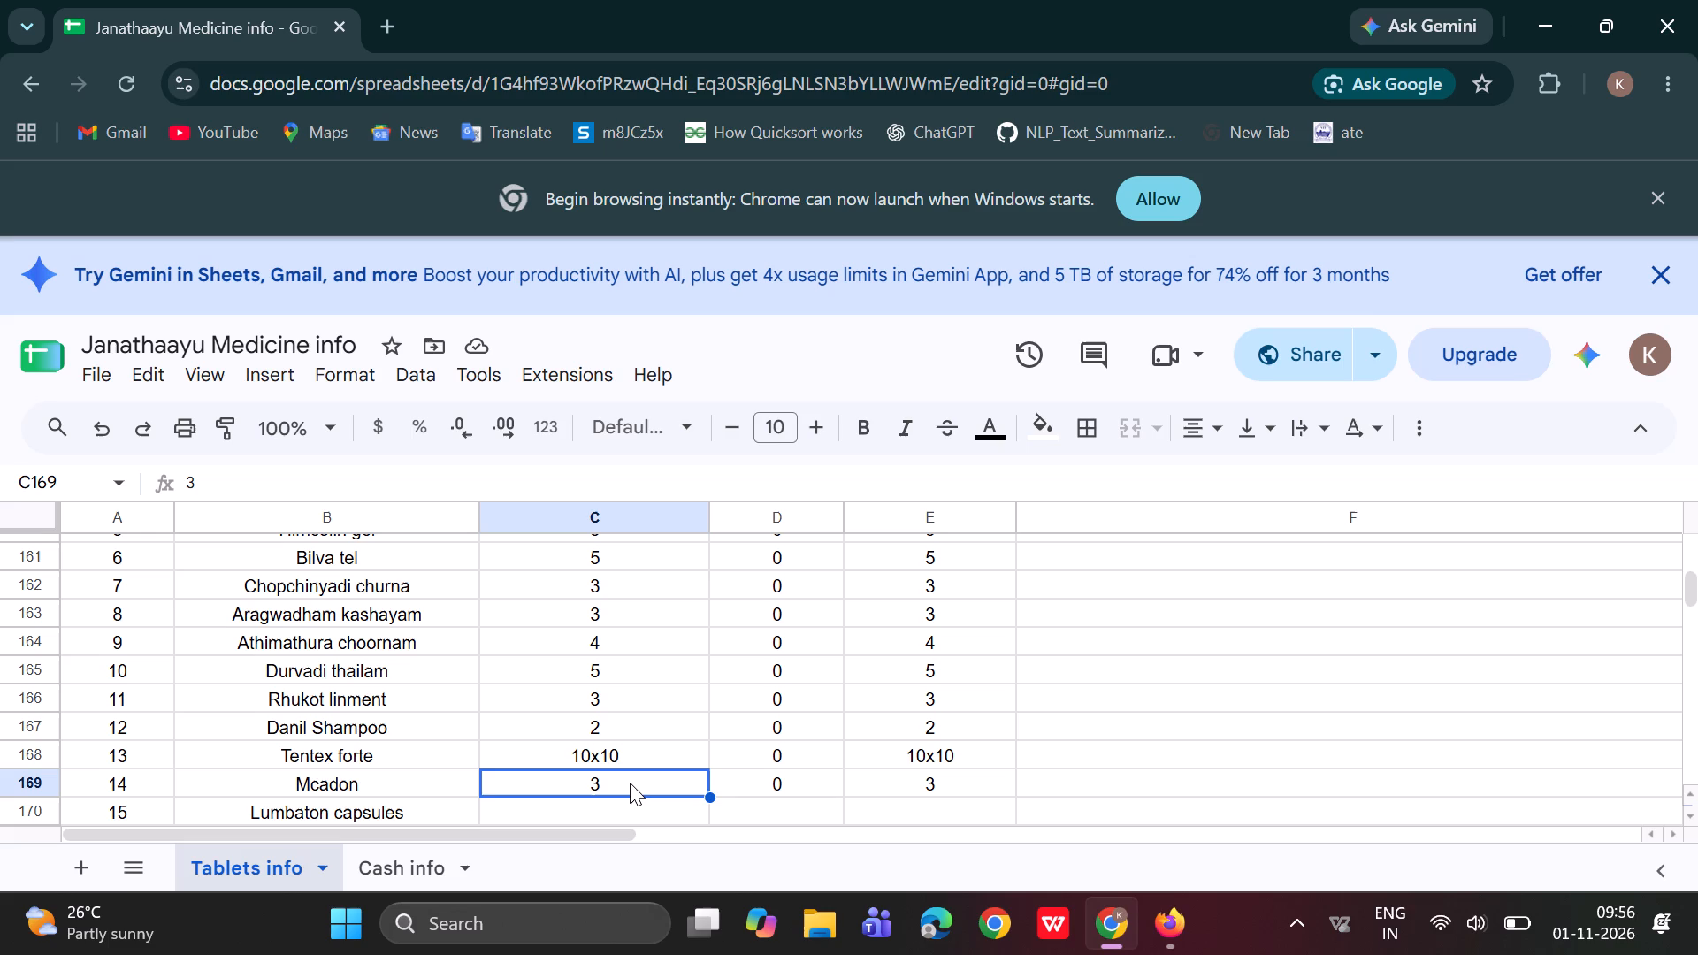
pyautogui.click(636, 826)
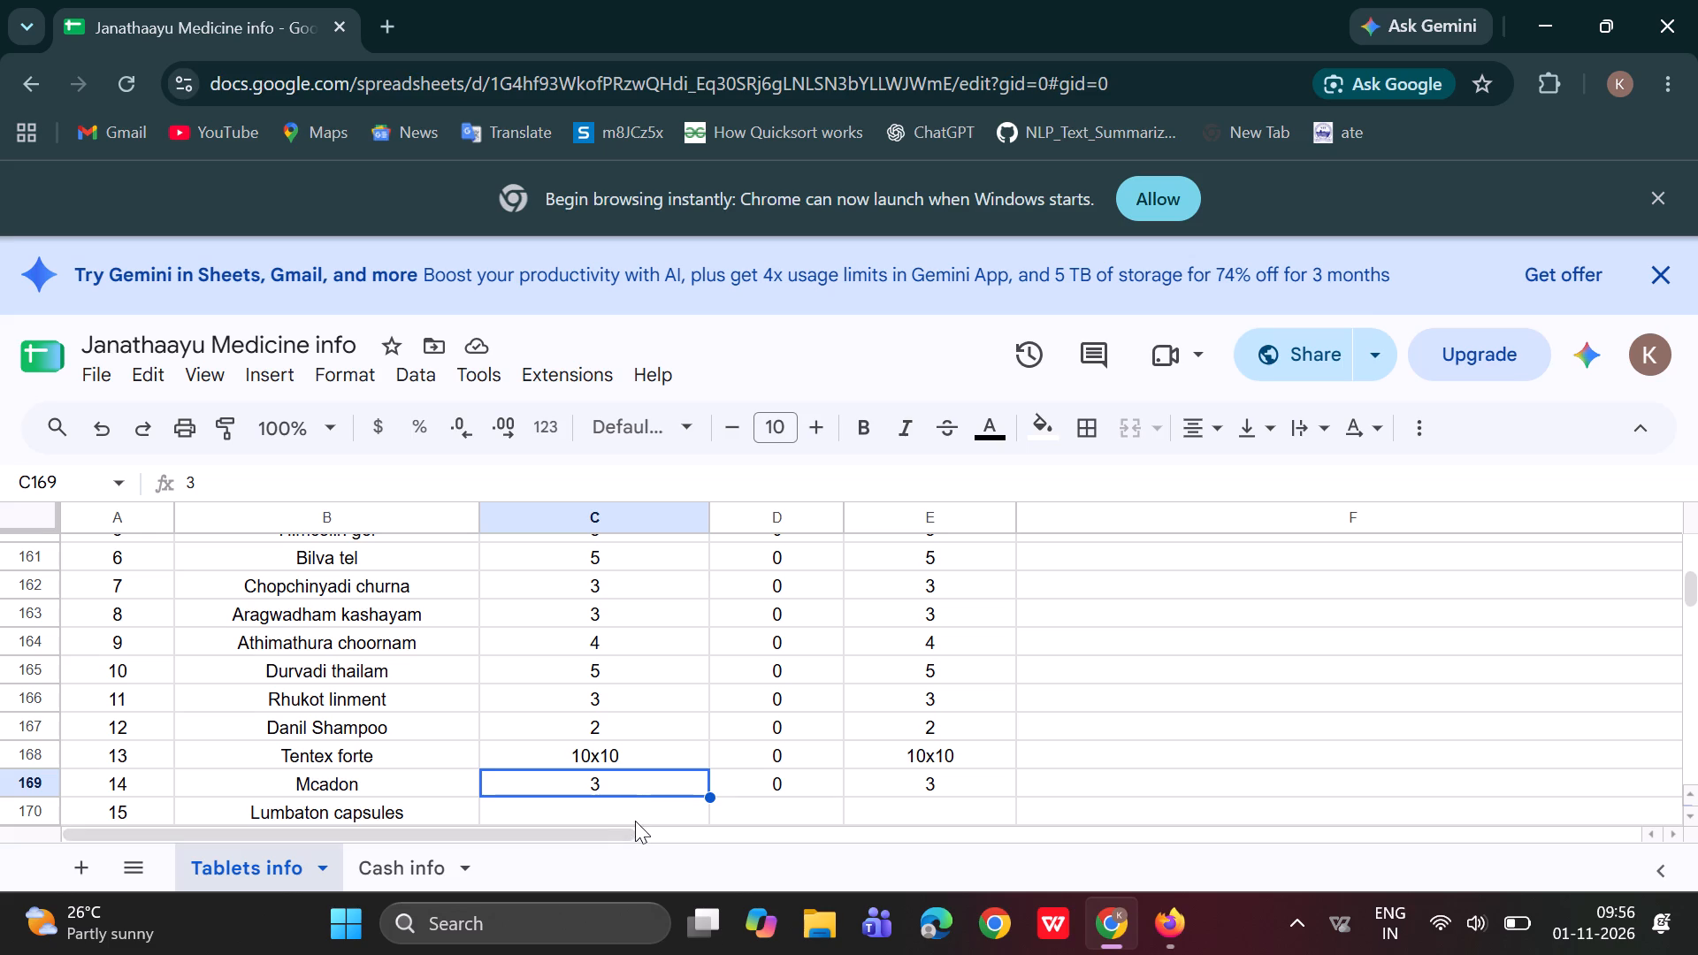
pyautogui.click(635, 811)
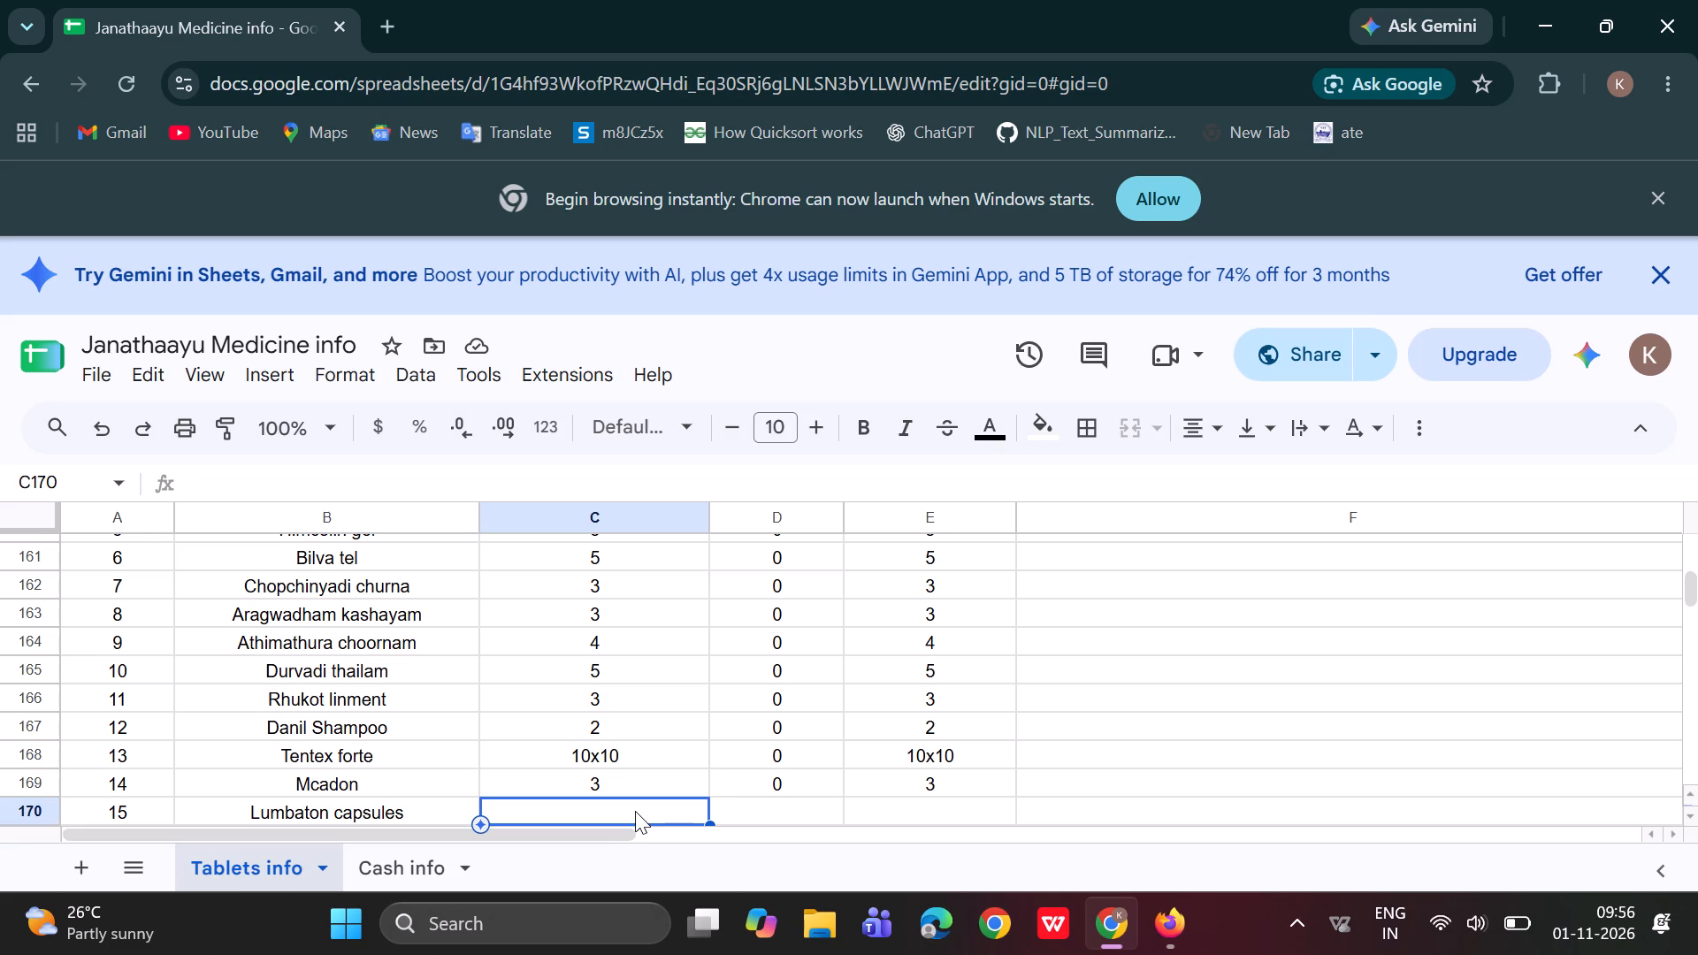
pyautogui.write('2 boxes')
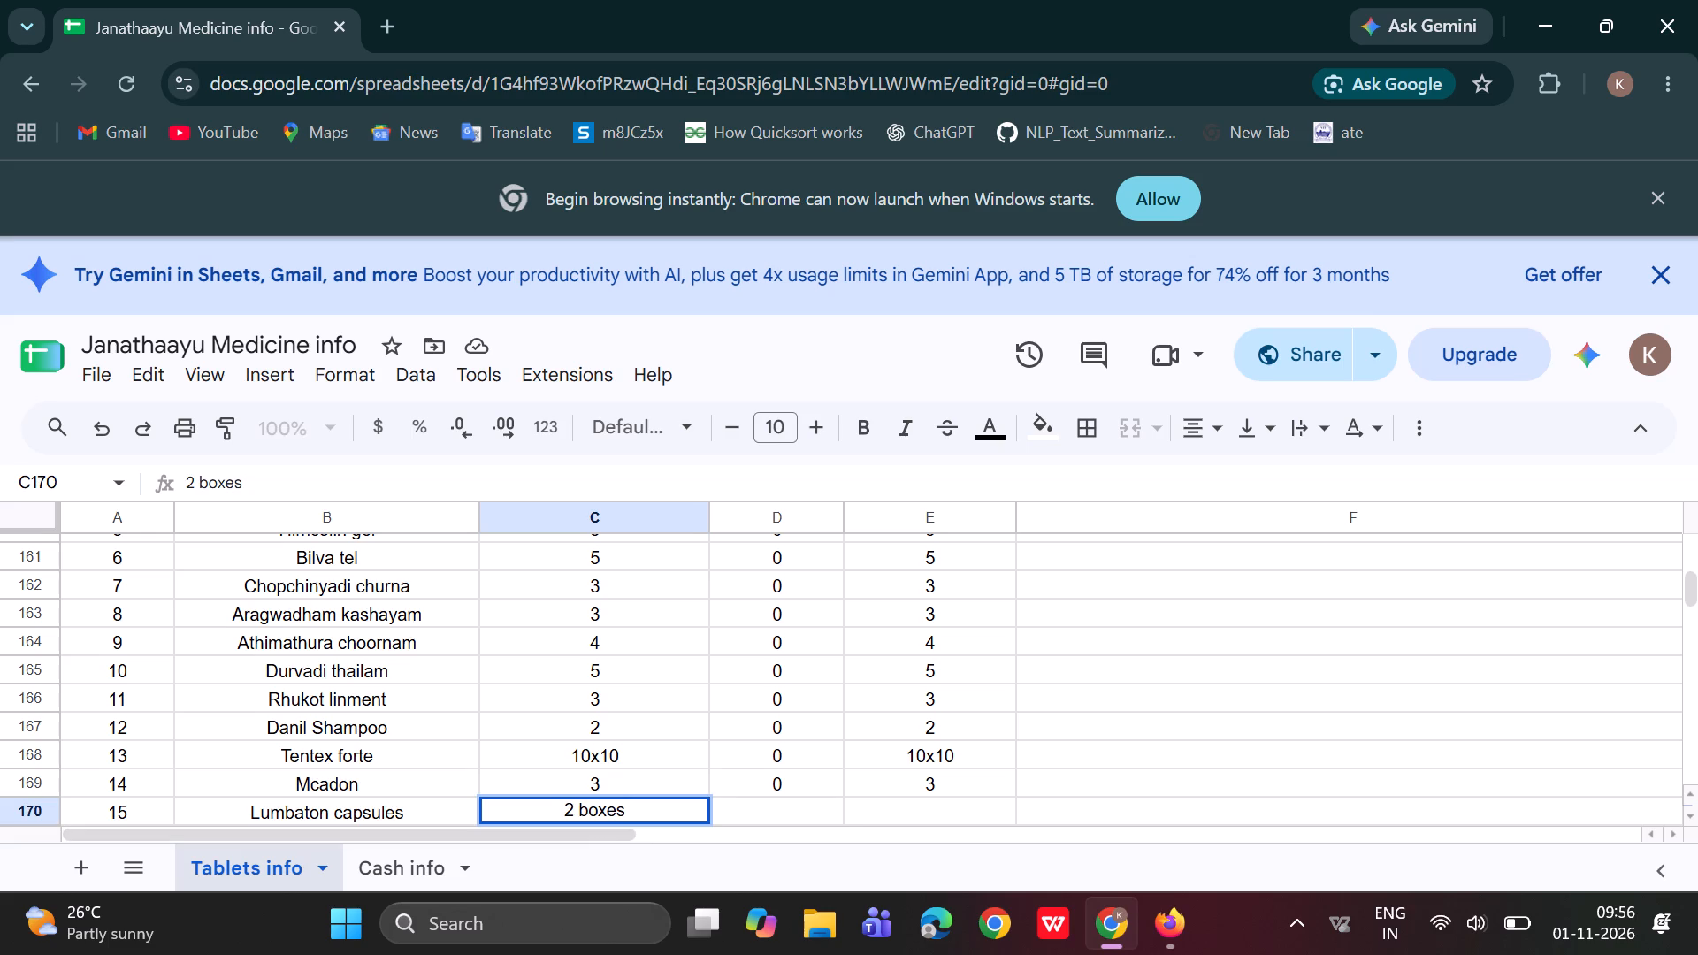
pyautogui.press('Right')
pyautogui.press('0')
pyautogui.press('Right')
pyautogui.write('2 boxes')
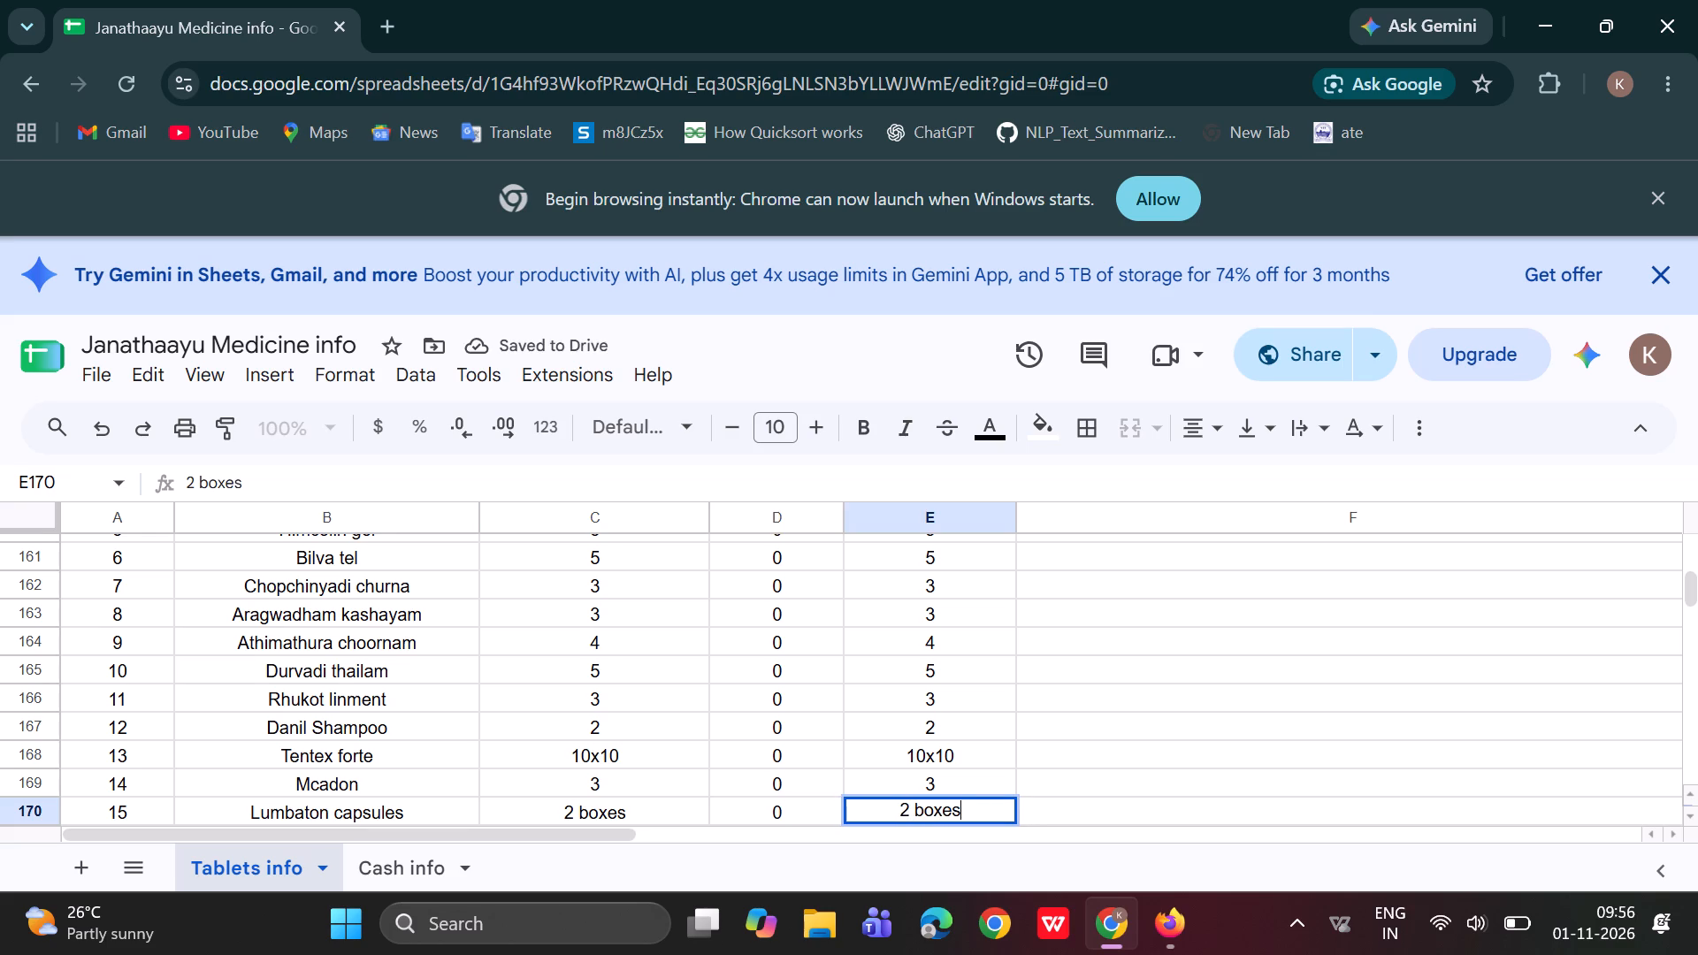
pyautogui.press('Down')
# Enter serial number 16 and the medicine name samirpannag ras in cells A171 and B171.
pyautogui.press('Left')
pyautogui.press('Left')
pyautogui.press('Left')
pyautogui.press('Left')
pyautogui.write('16')
pyautogui.press('Right')
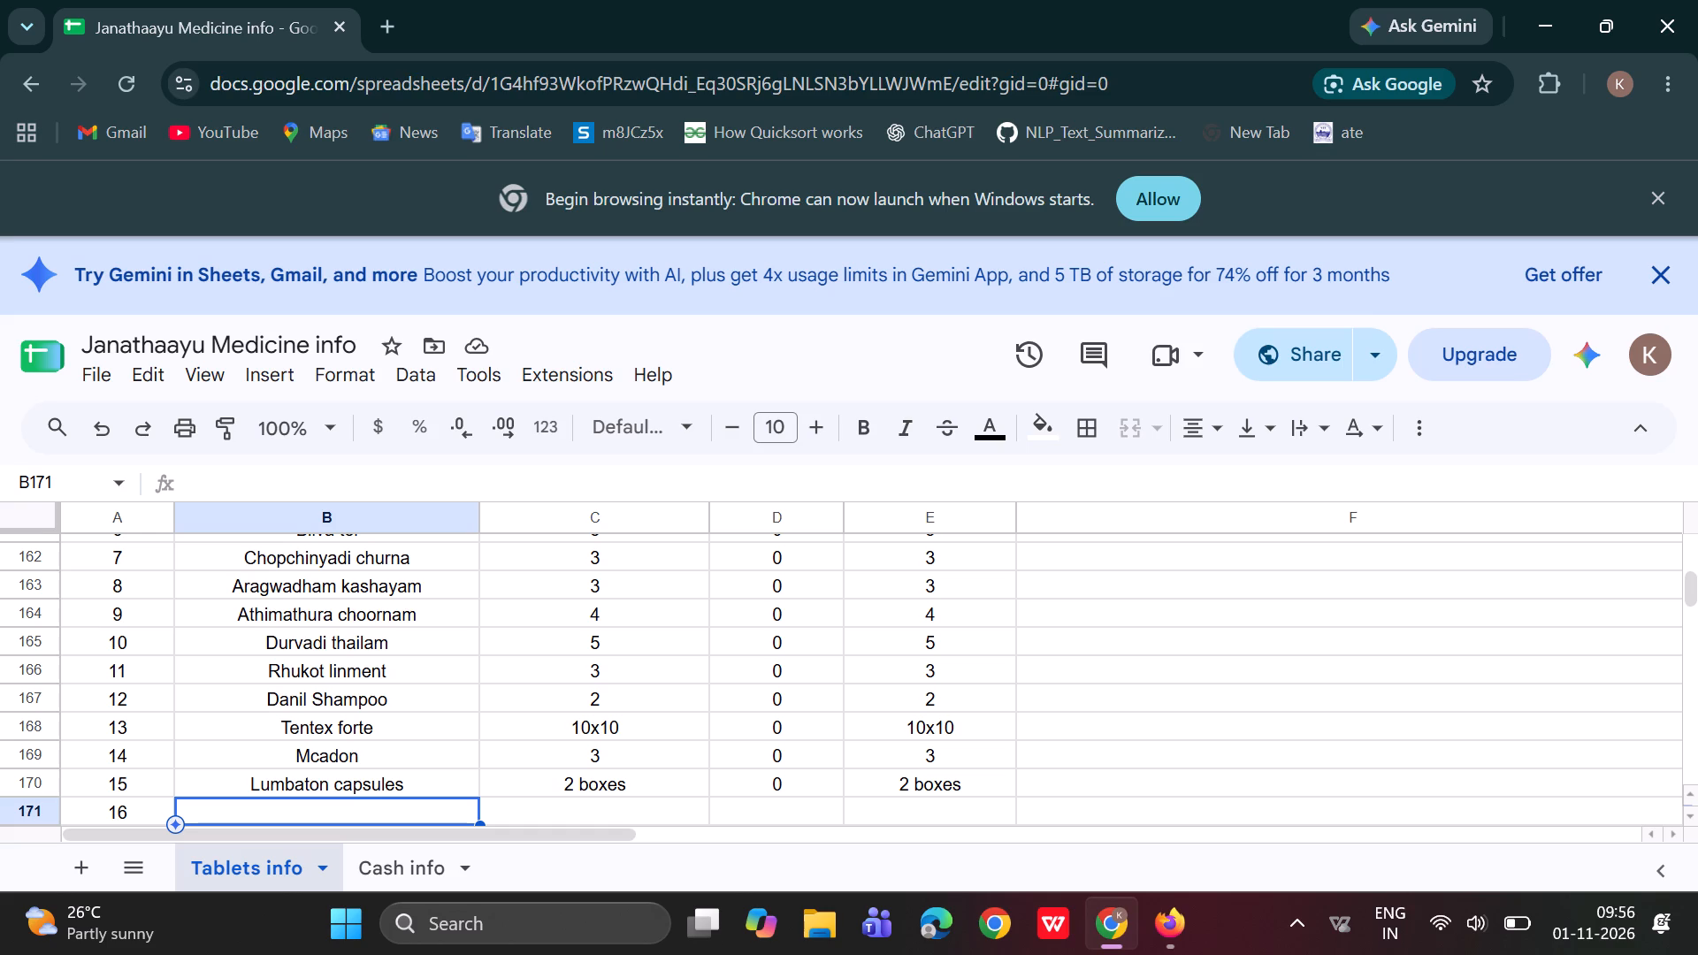
pyautogui.write('sa')
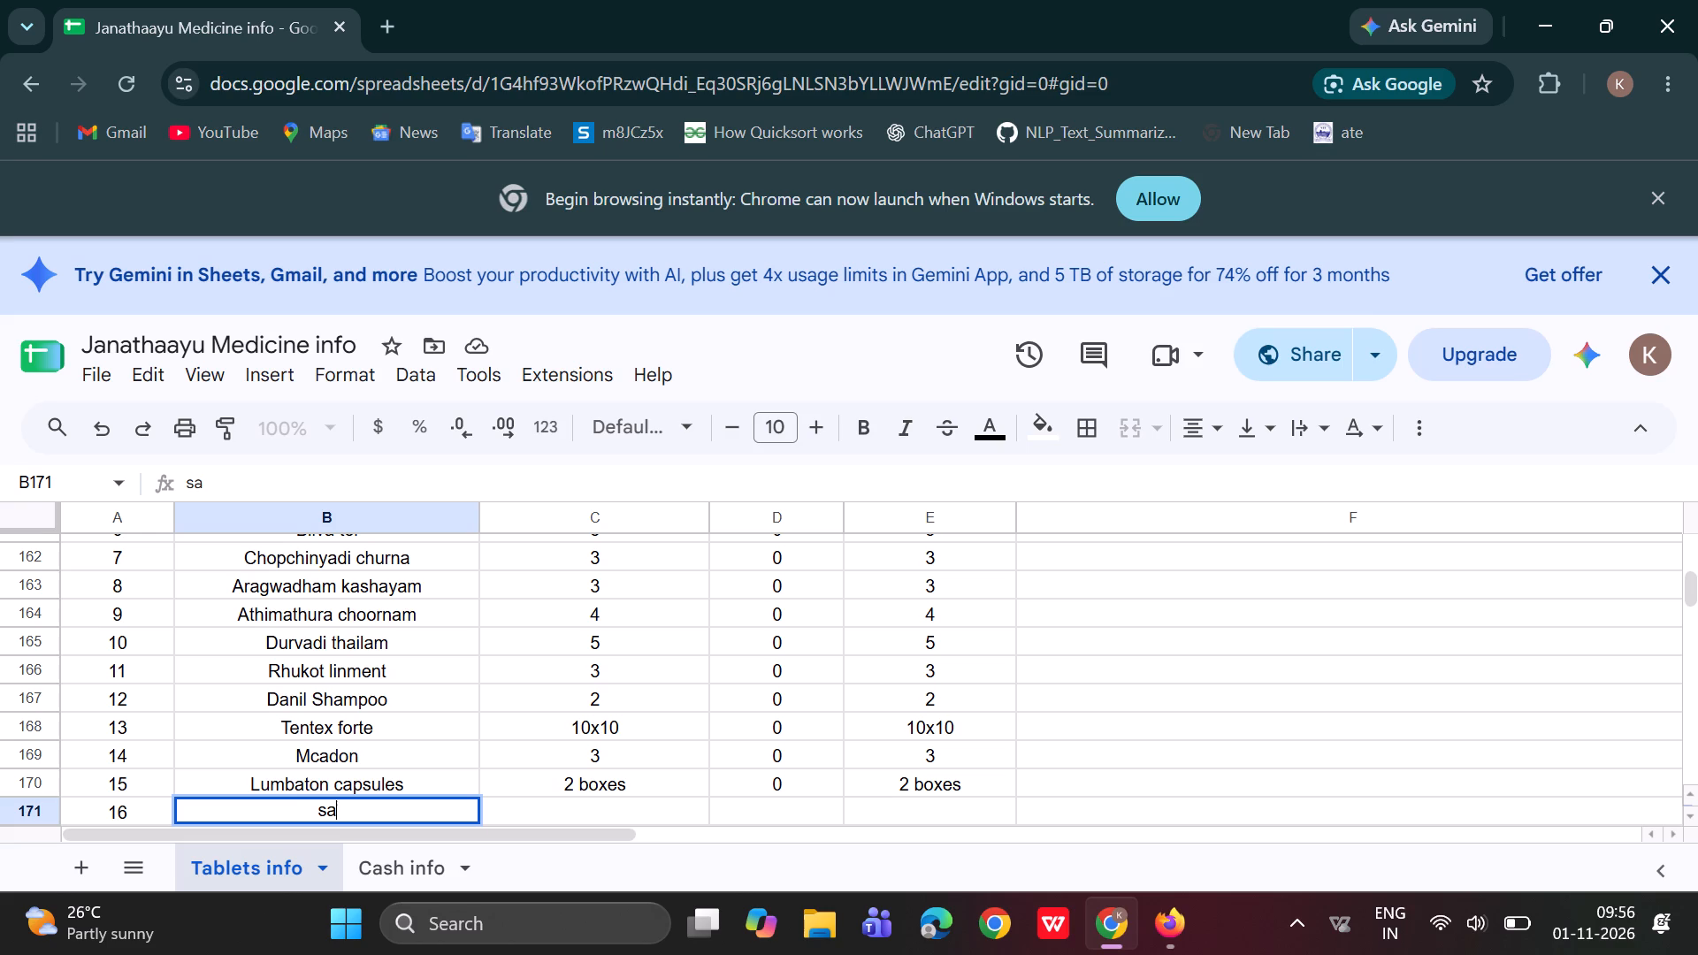
pyautogui.write('mir')
pyautogui.press('p')
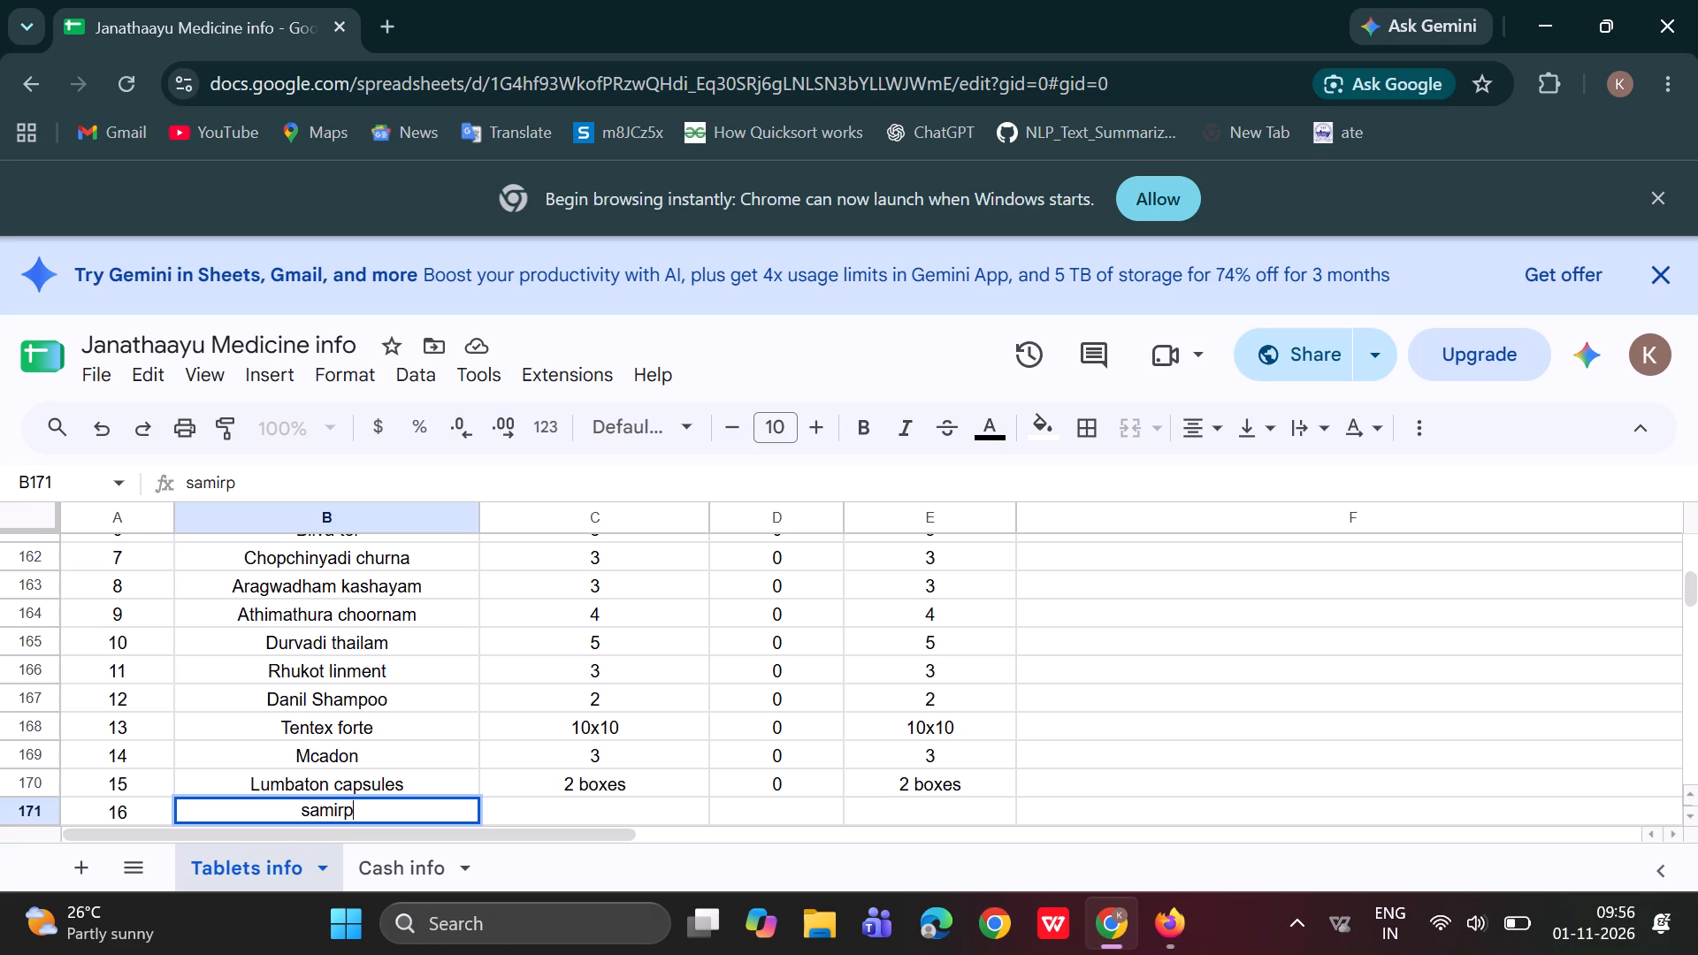
pyautogui.write('annag')
pyautogui.press('space')
pyautogui.write('ras')
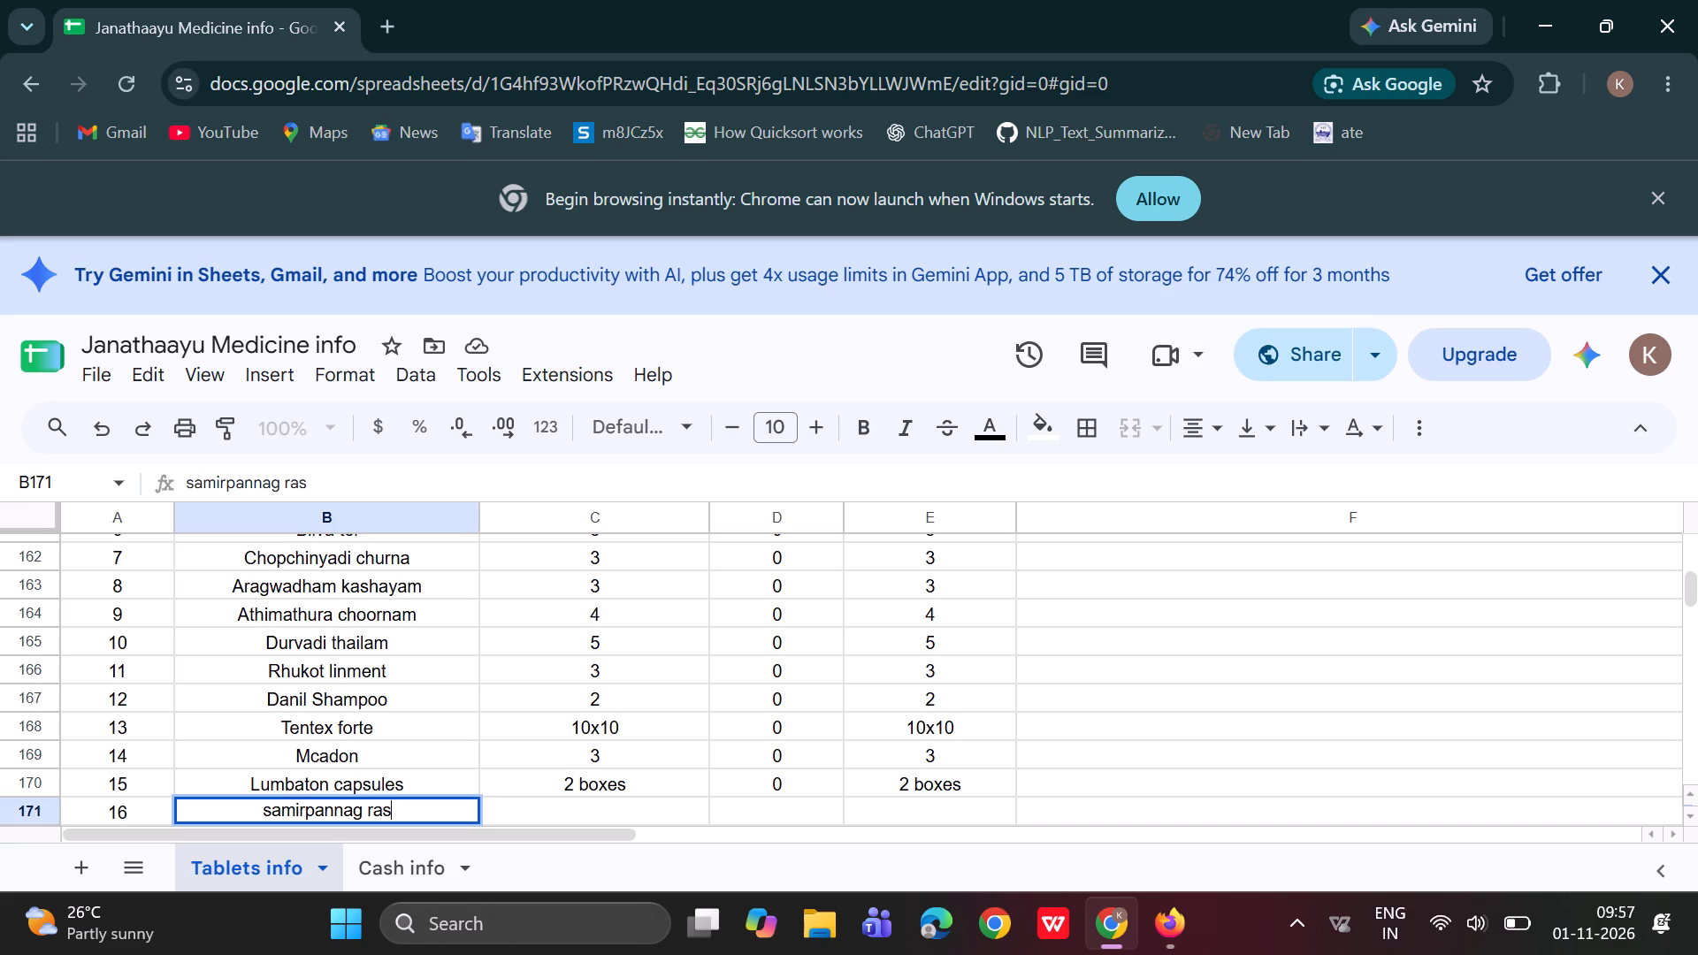
pyautogui.press('Right')
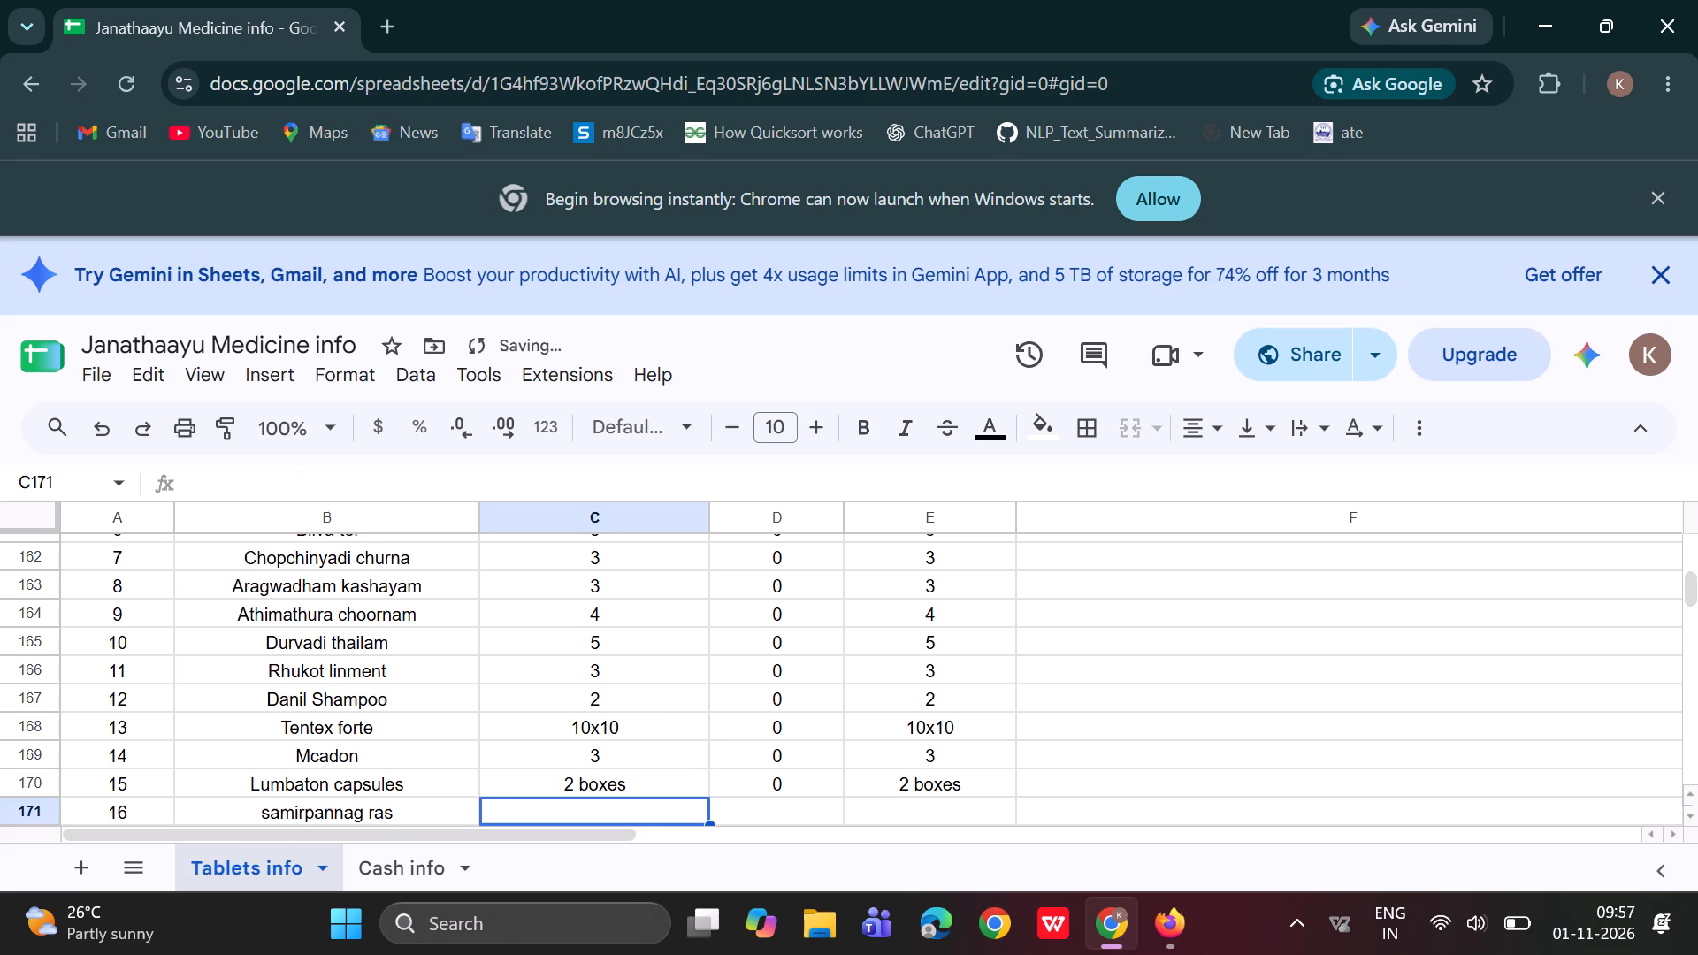
# Complete row 171 with purchased 4, sold 0 and available 4.
pyautogui.press('4')
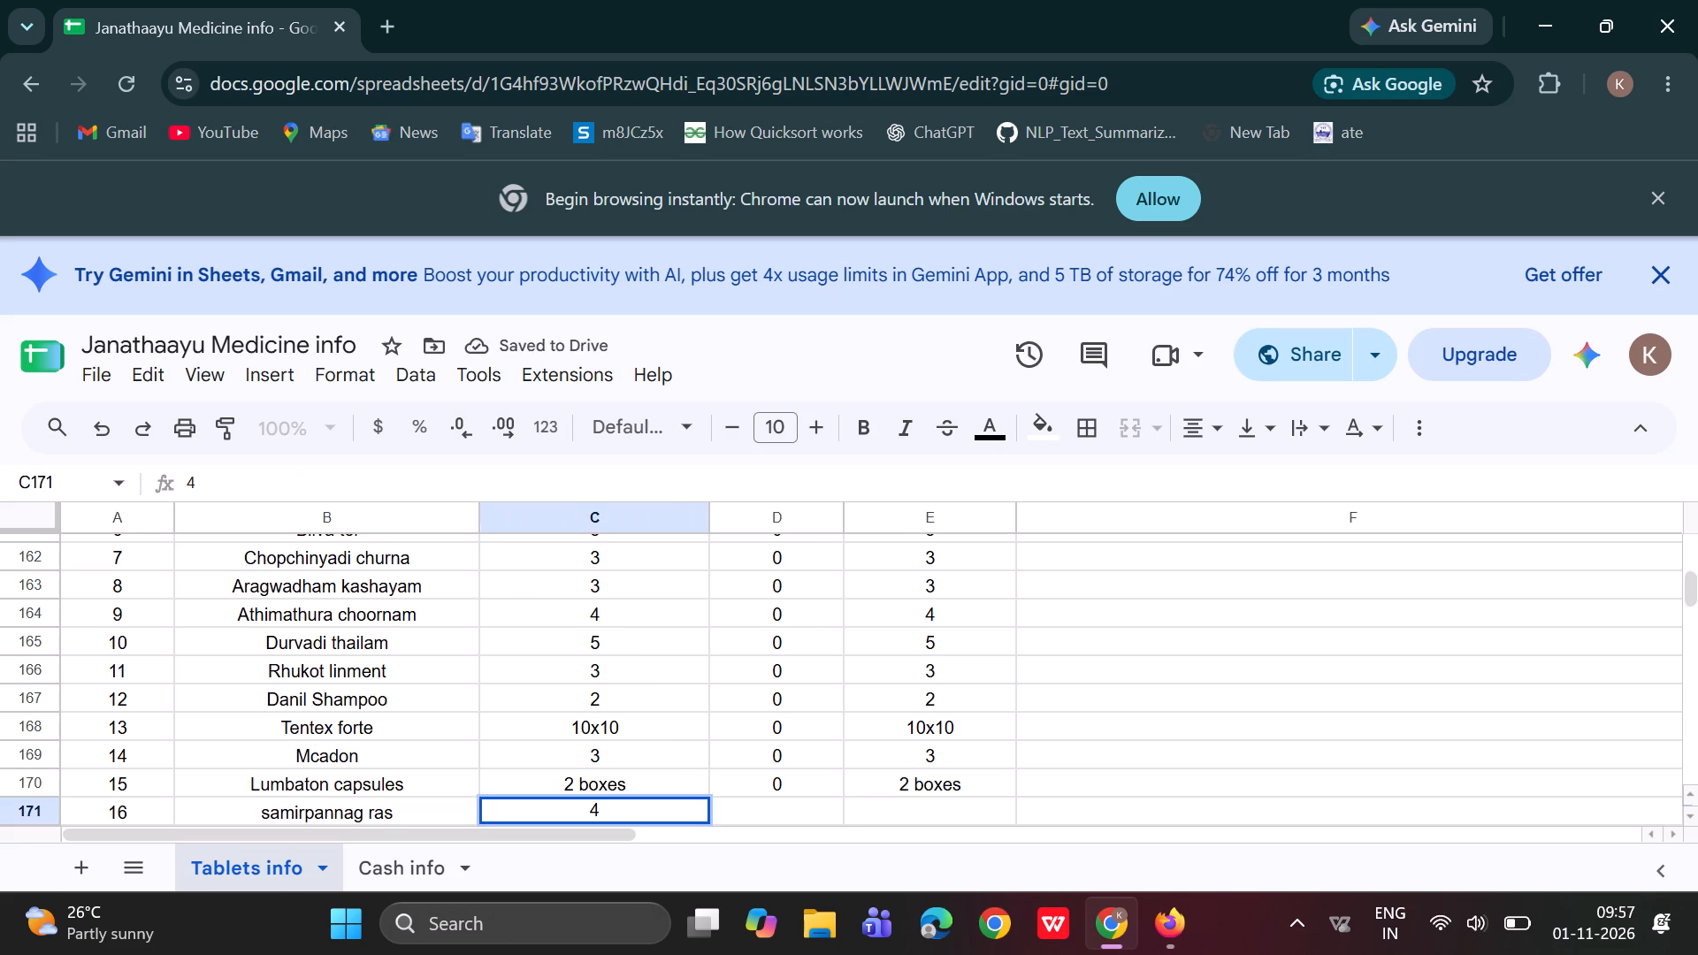
pyautogui.press('Right')
pyautogui.press('0')
pyautogui.press('Right')
pyautogui.press('4')
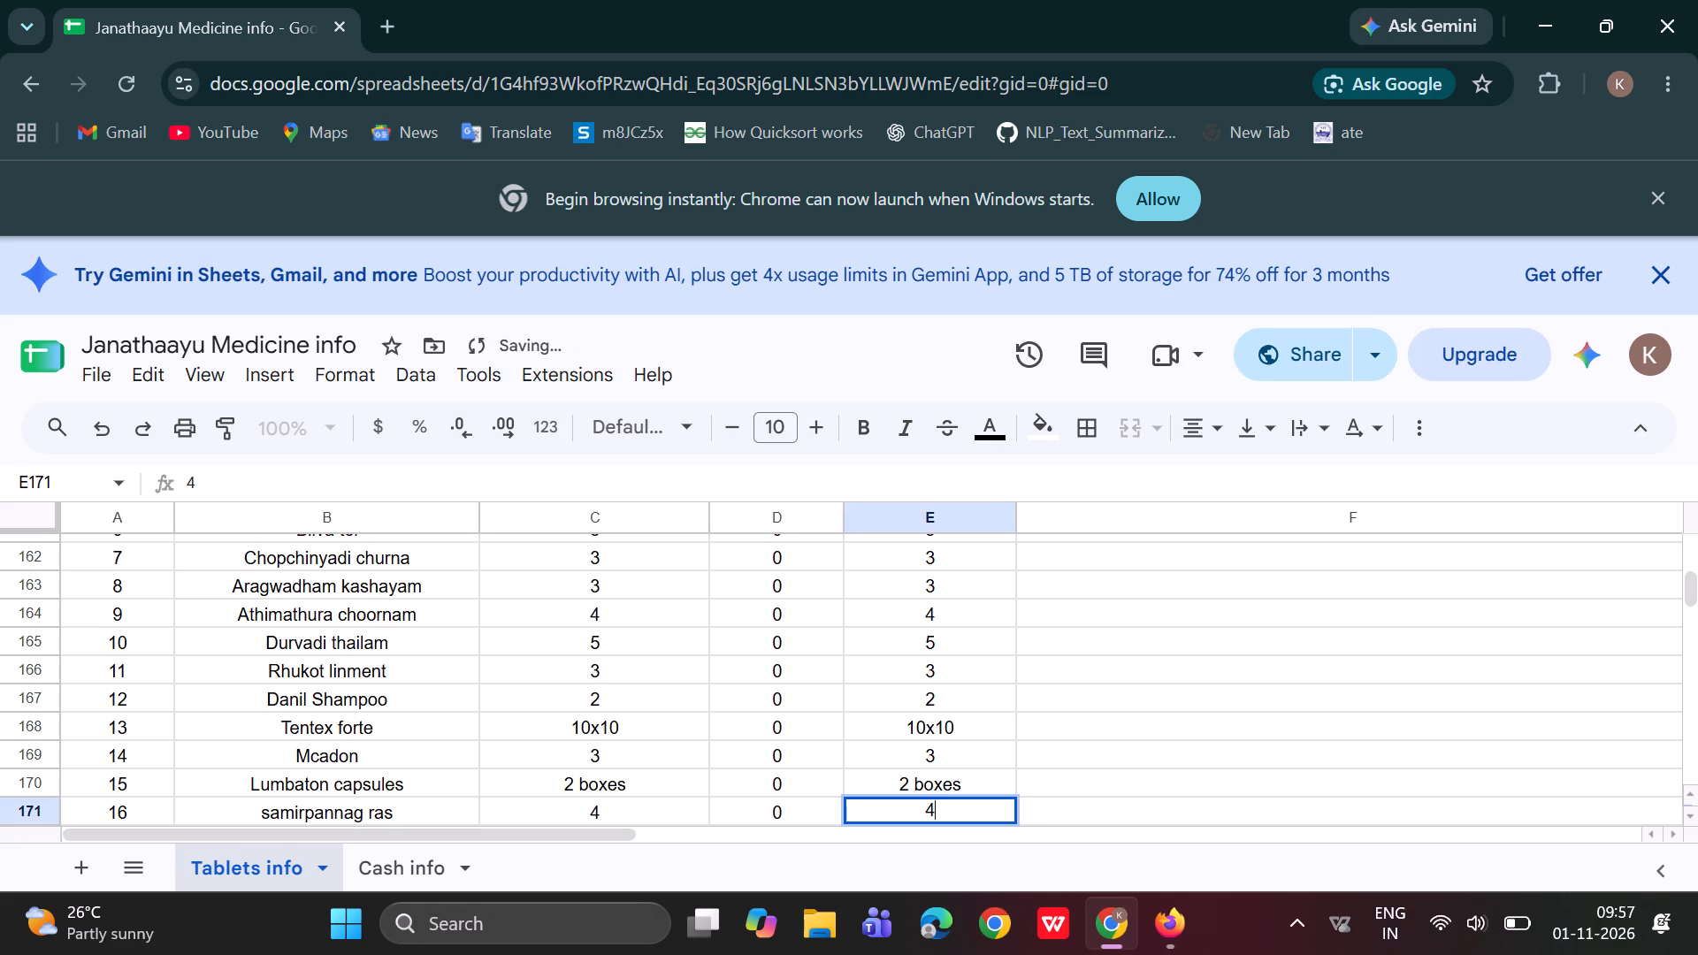
pyautogui.press('Down')
# Enter serial number 17 and the medicine name Triphala guggulu in cells A172 and B172.
pyautogui.press('Left')
pyautogui.press('Left')
pyautogui.press('Left')
pyautogui.press('Left')
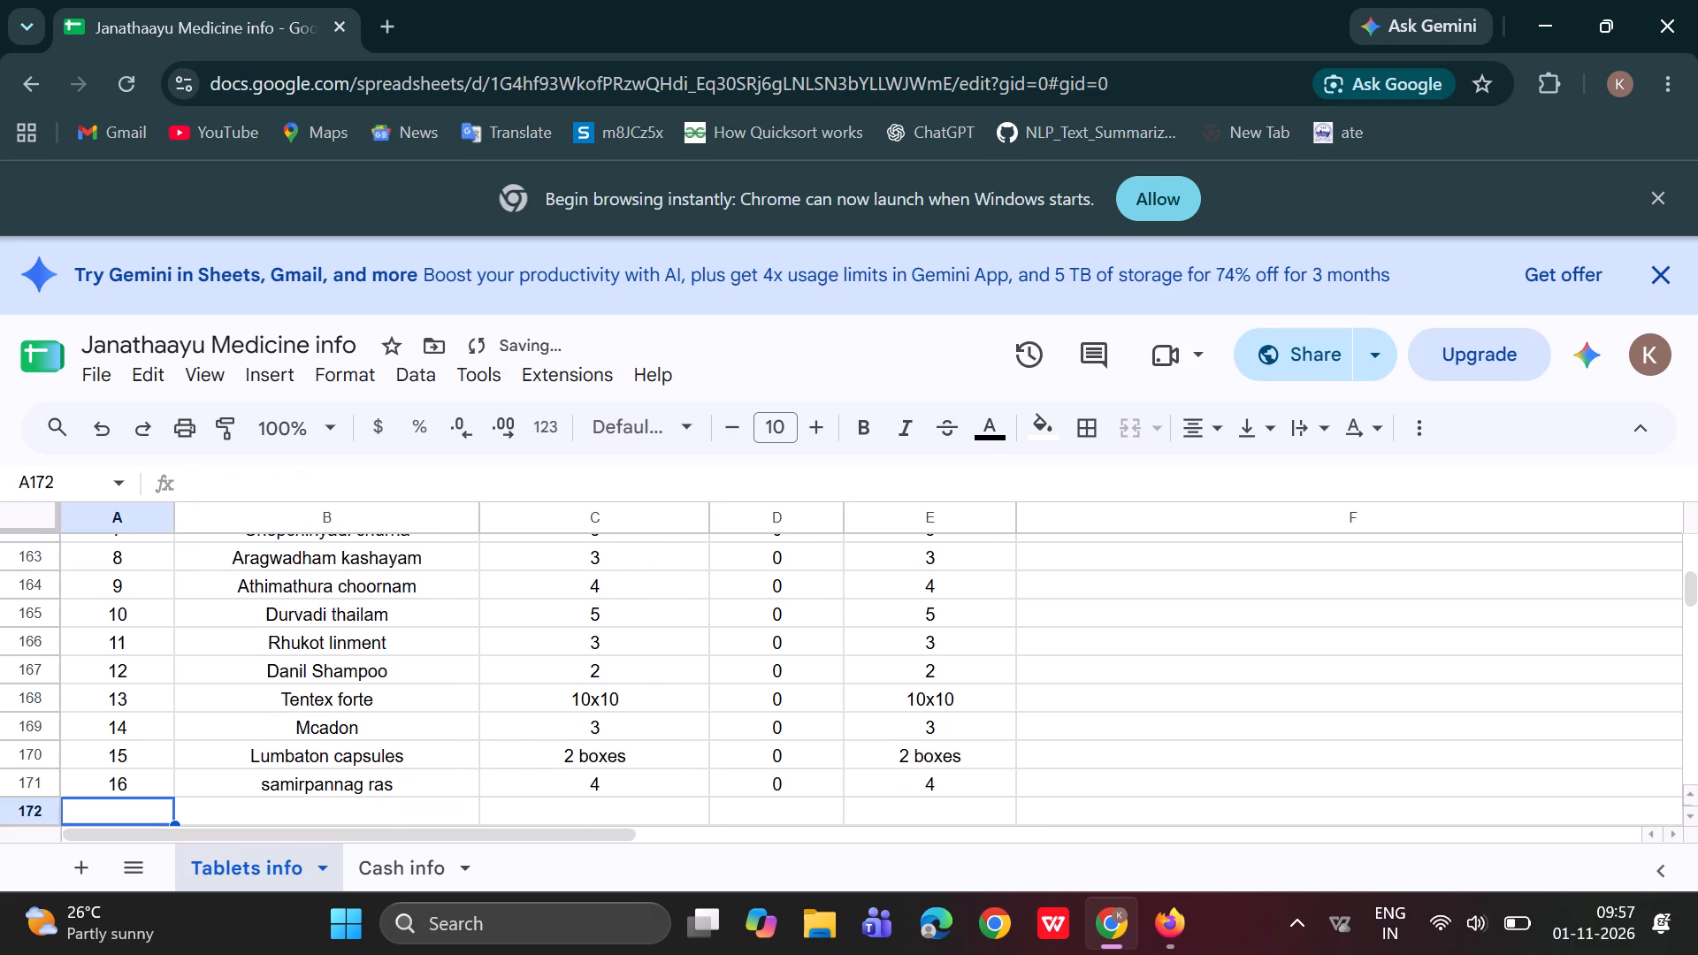
pyautogui.write('17')
pyautogui.press('Right')
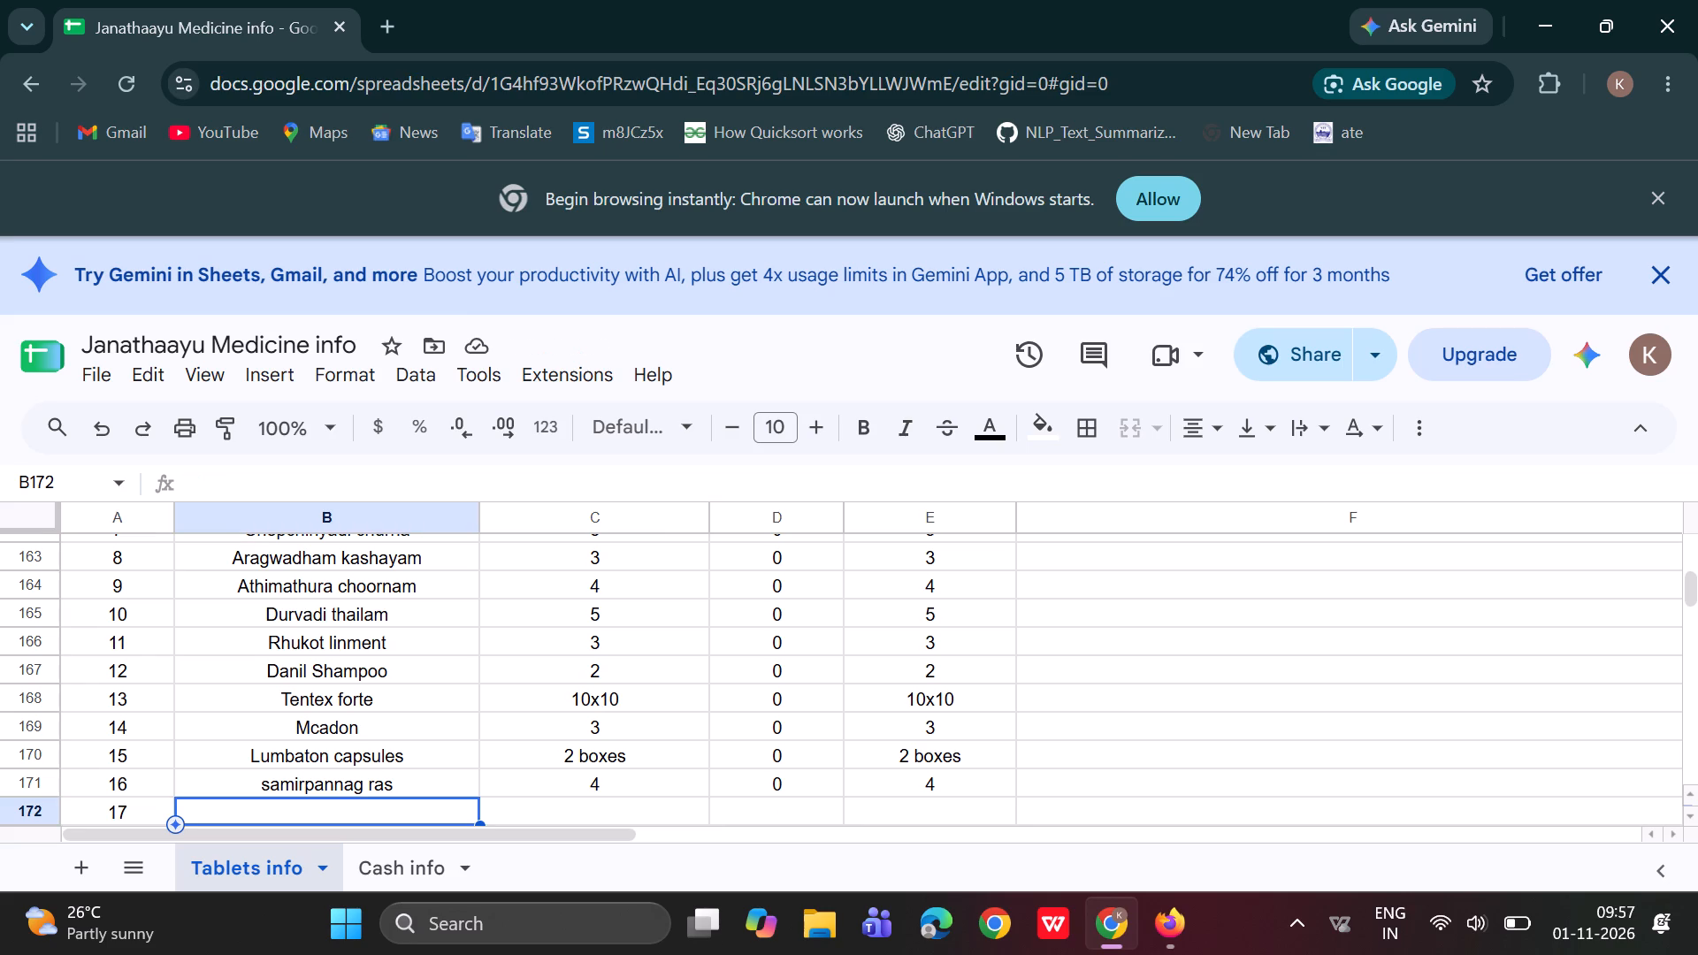
pyautogui.write('Triphala guggulu')
pyautogui.press('Right')
# Complete row 172 with purchased 4, sold 0 and available 4.
pyautogui.press('4')
pyautogui.press('Right')
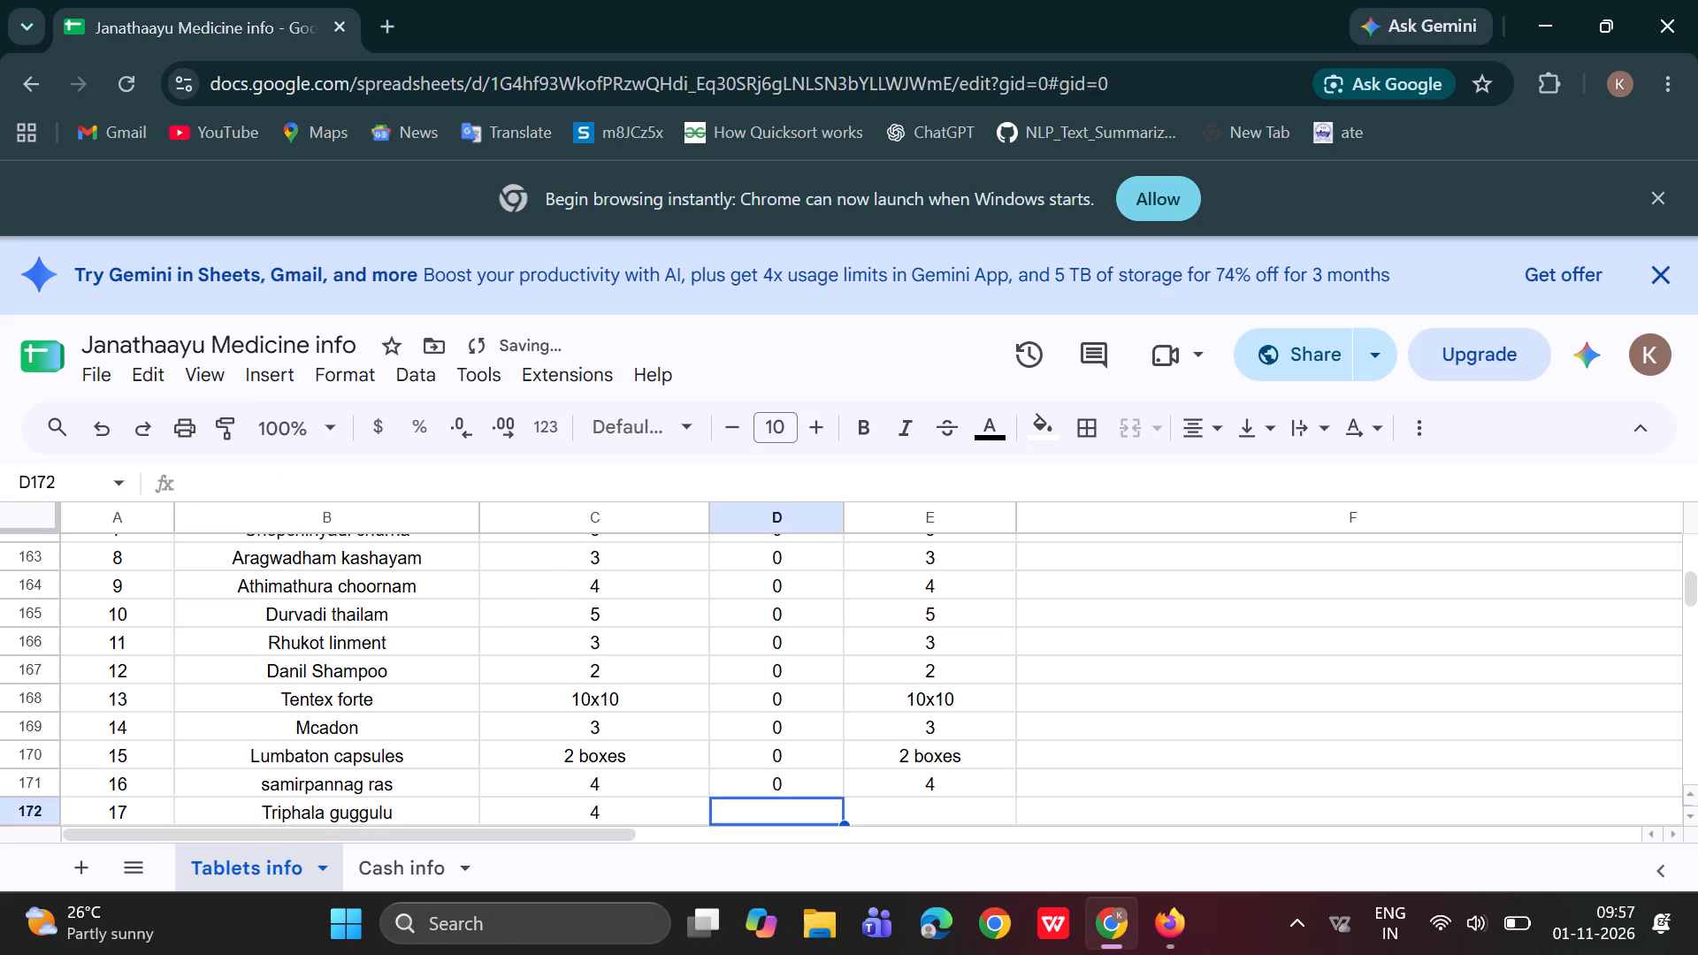
pyautogui.press('0')
pyautogui.press('Right')
pyautogui.press('4')
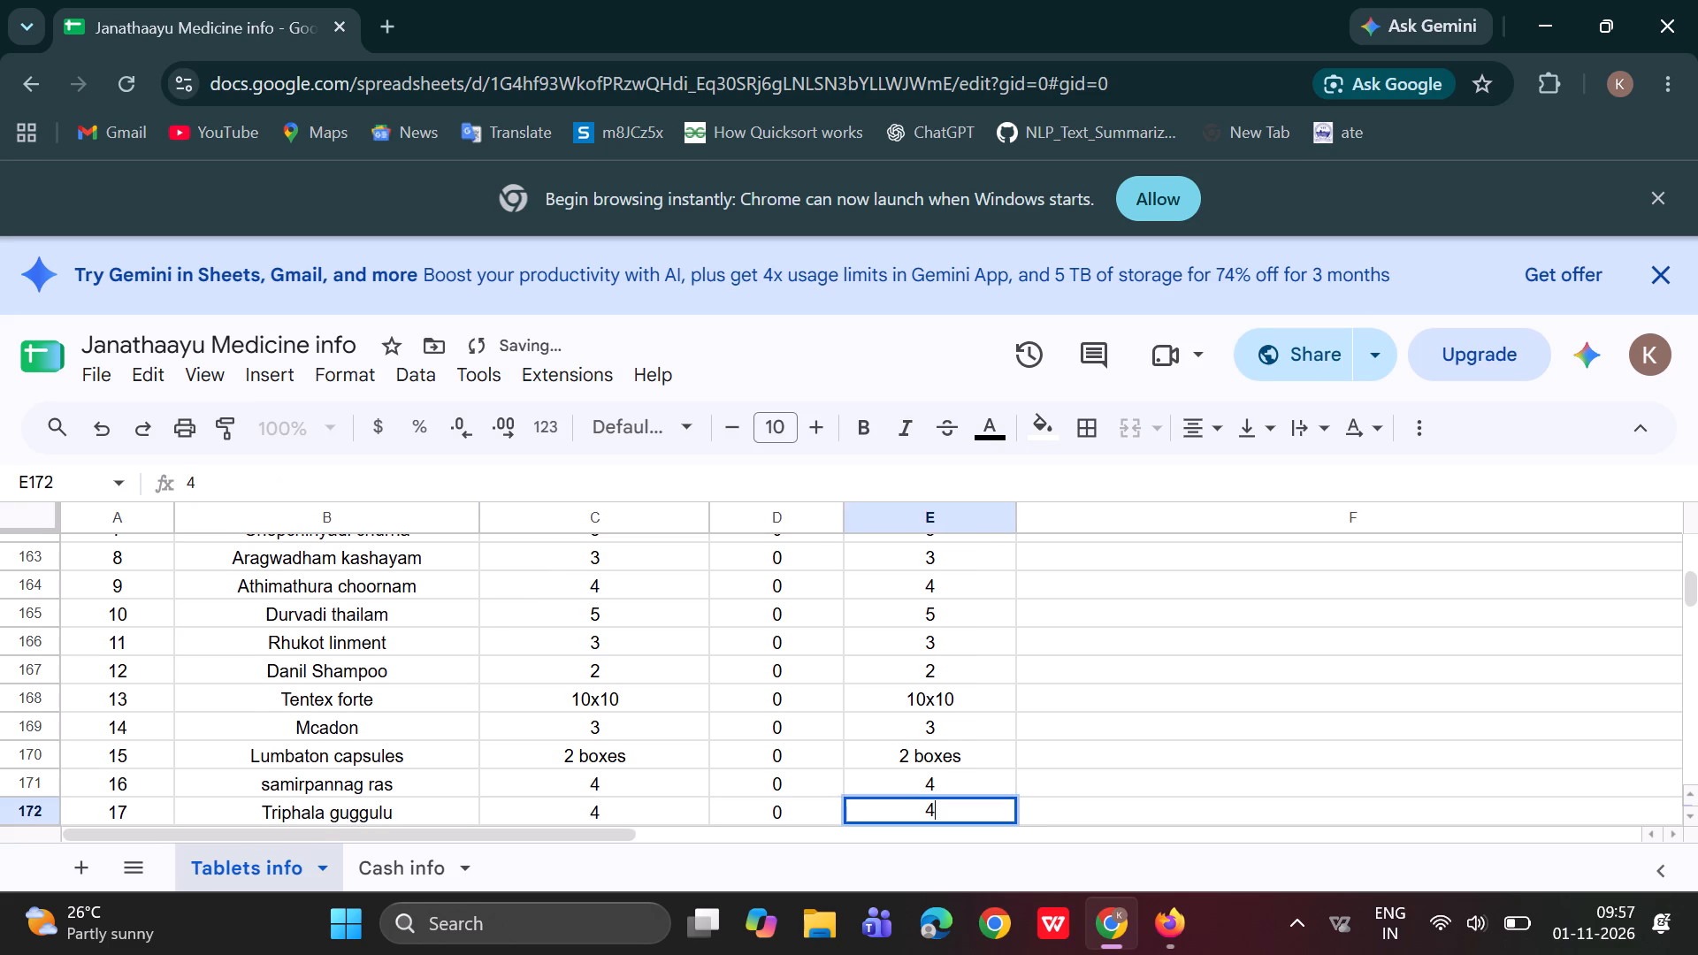
pyautogui.press('Down')
# Enter serial number 18 and the medicine name vatgajankush ras in cells A173 and B173.
pyautogui.press('Left')
pyautogui.press('Left')
pyautogui.press('Left')
pyautogui.press('Left')
pyautogui.write('18')
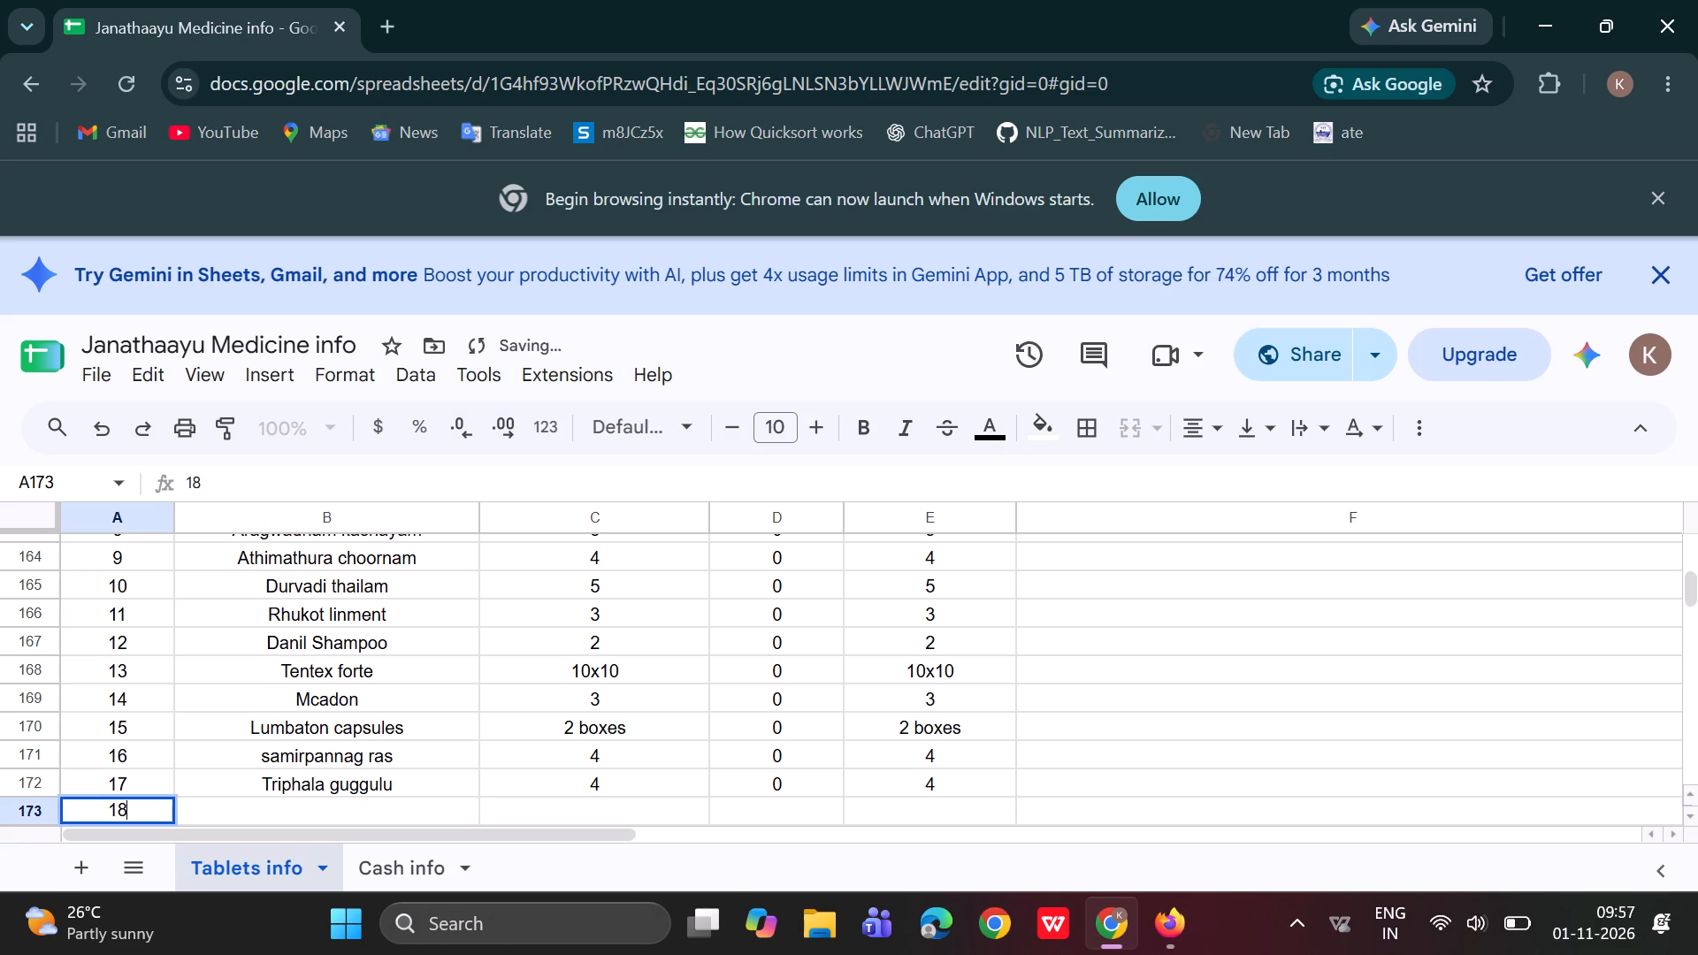
pyautogui.press('Right')
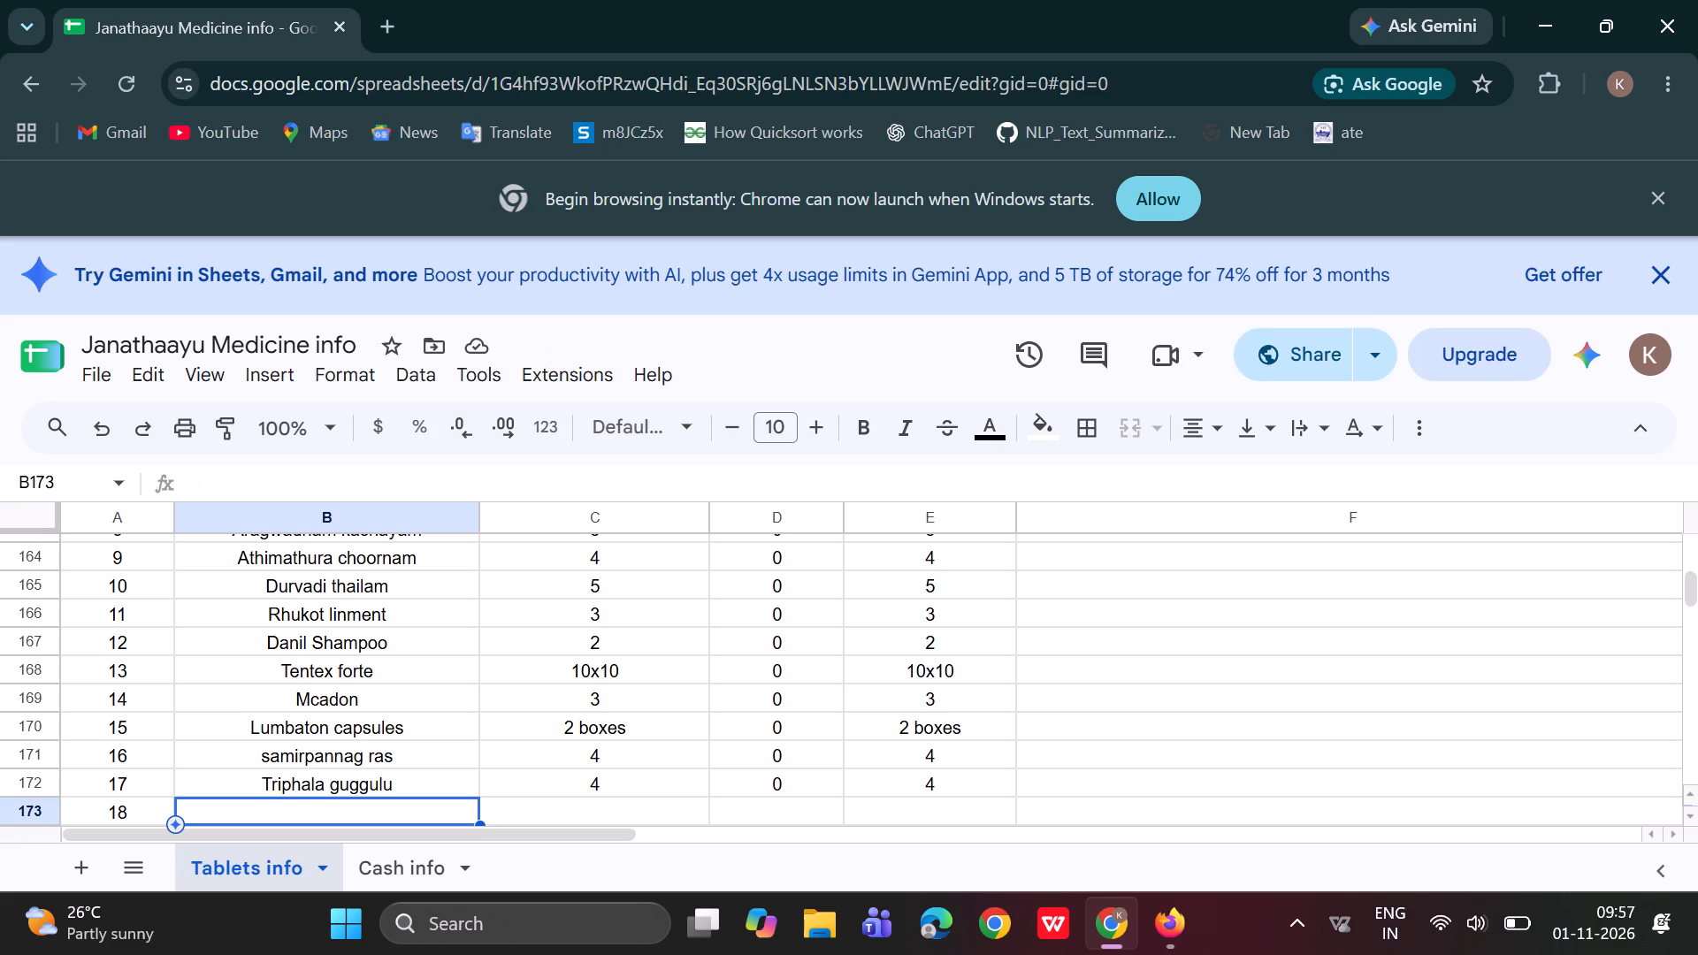
pyautogui.press('v')
pyautogui.write('atgaj')
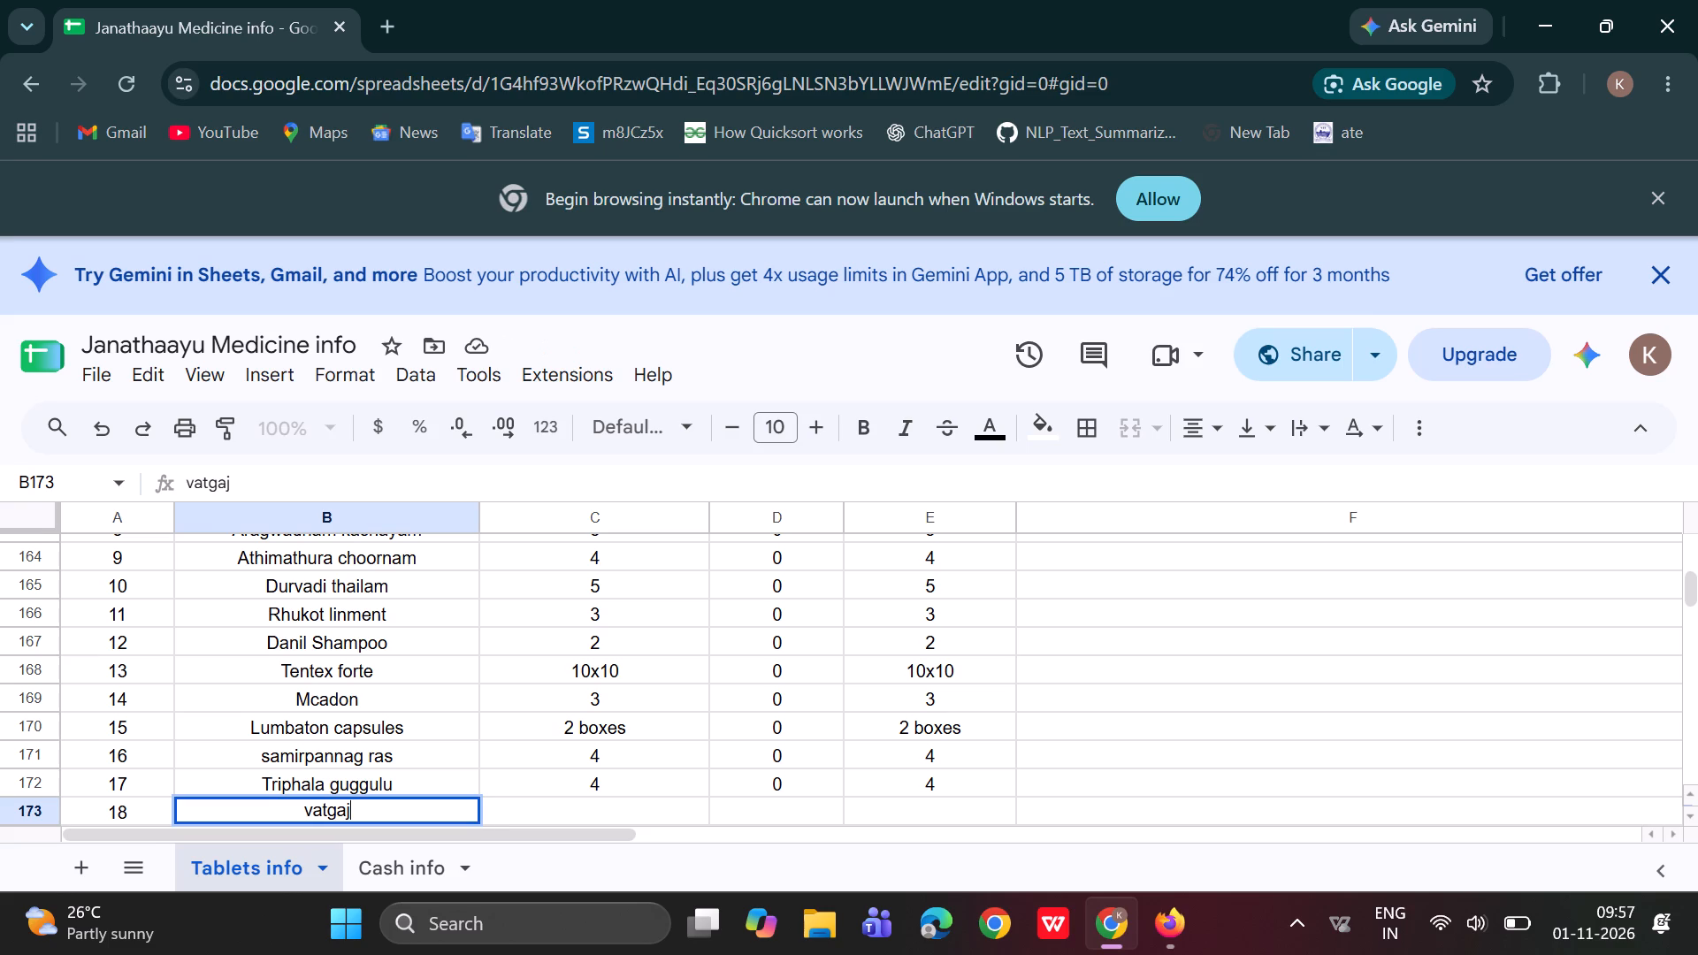
pyautogui.write('ankush')
pyautogui.press('space')
pyautogui.write('ras')
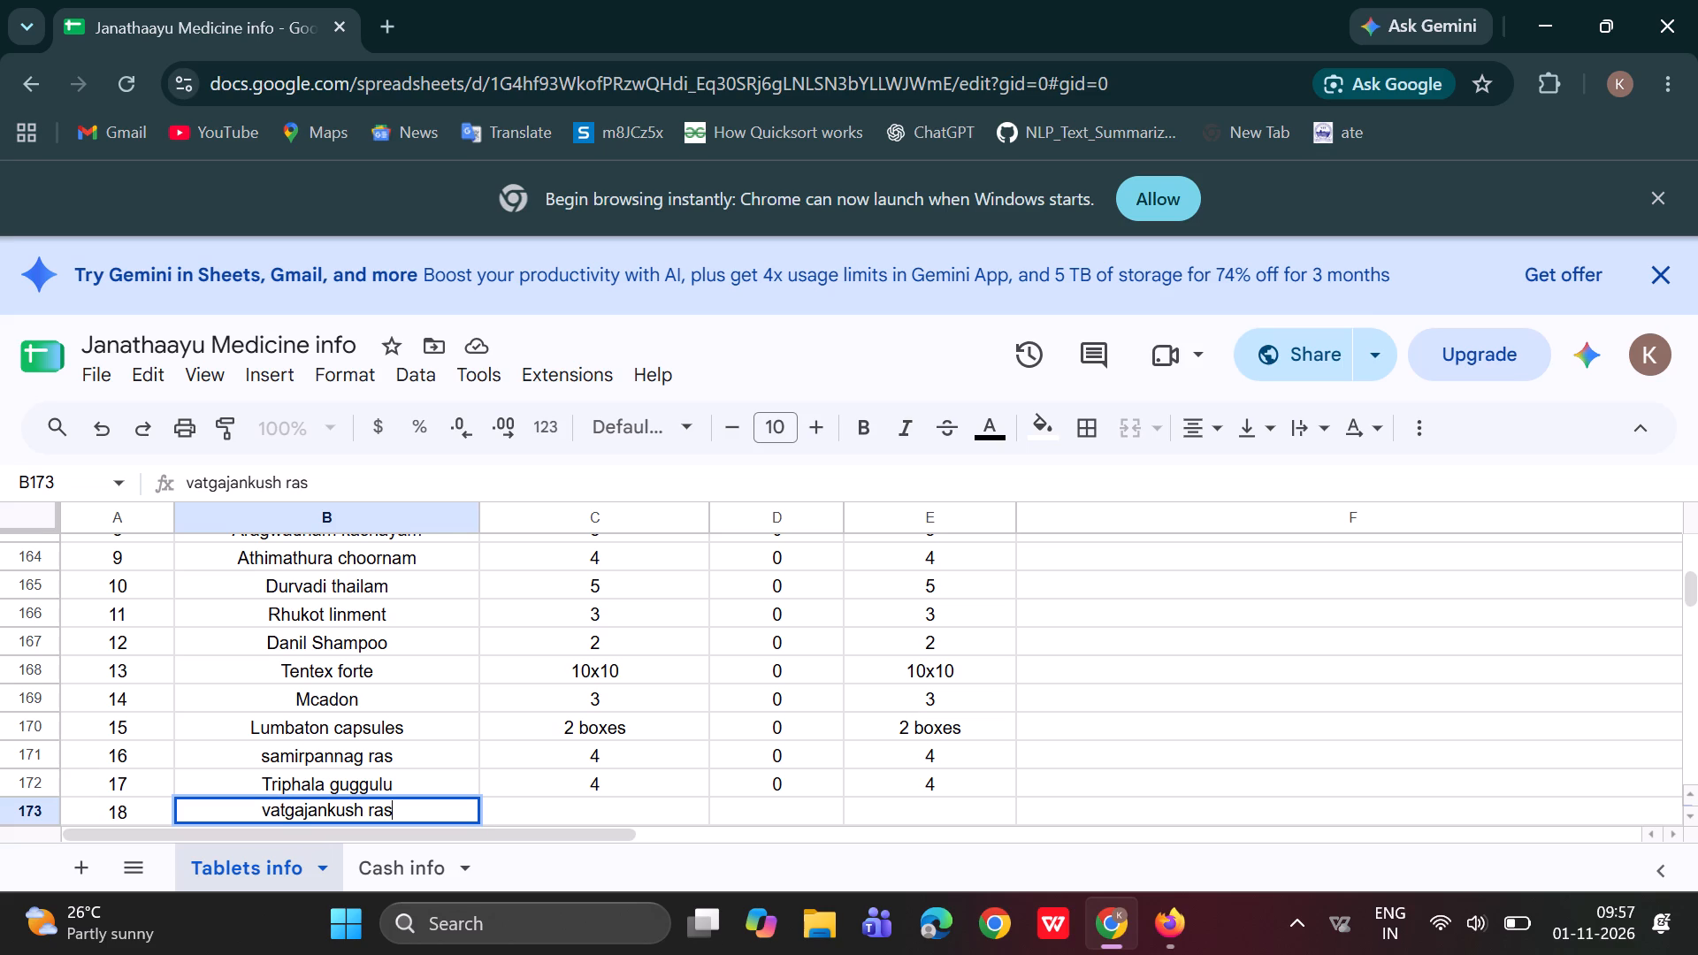
pyautogui.press('Right')
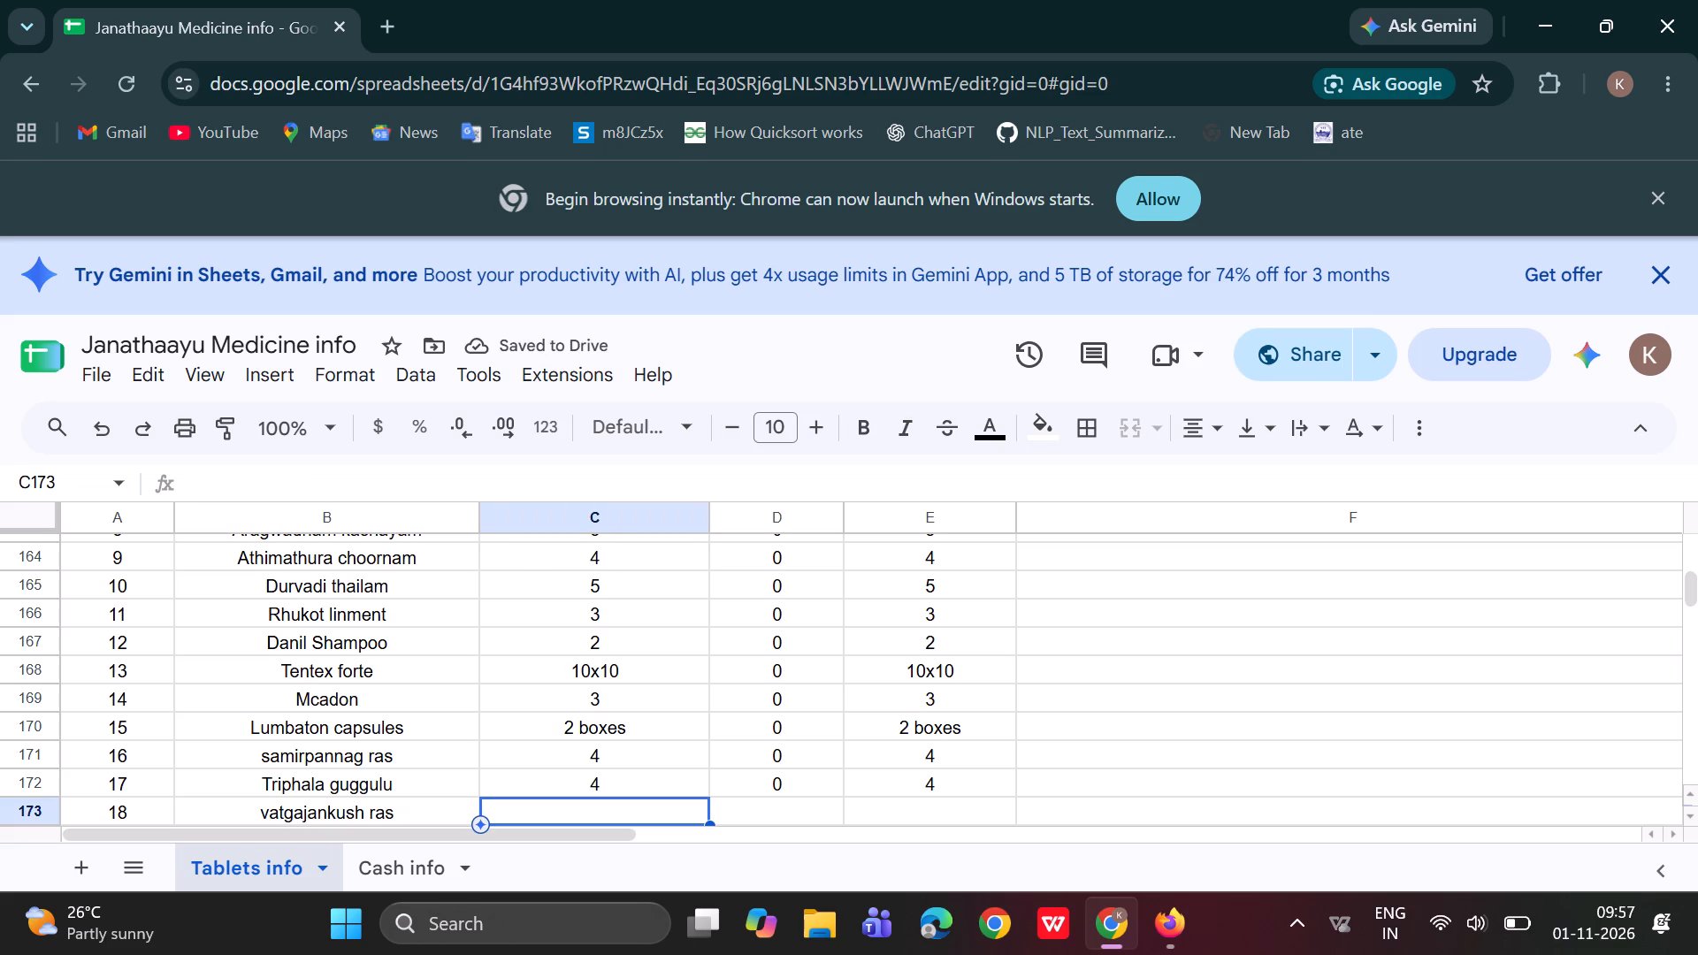
# Complete row 173 with purchased 4, sold 0 and available 4.
pyautogui.press('4')
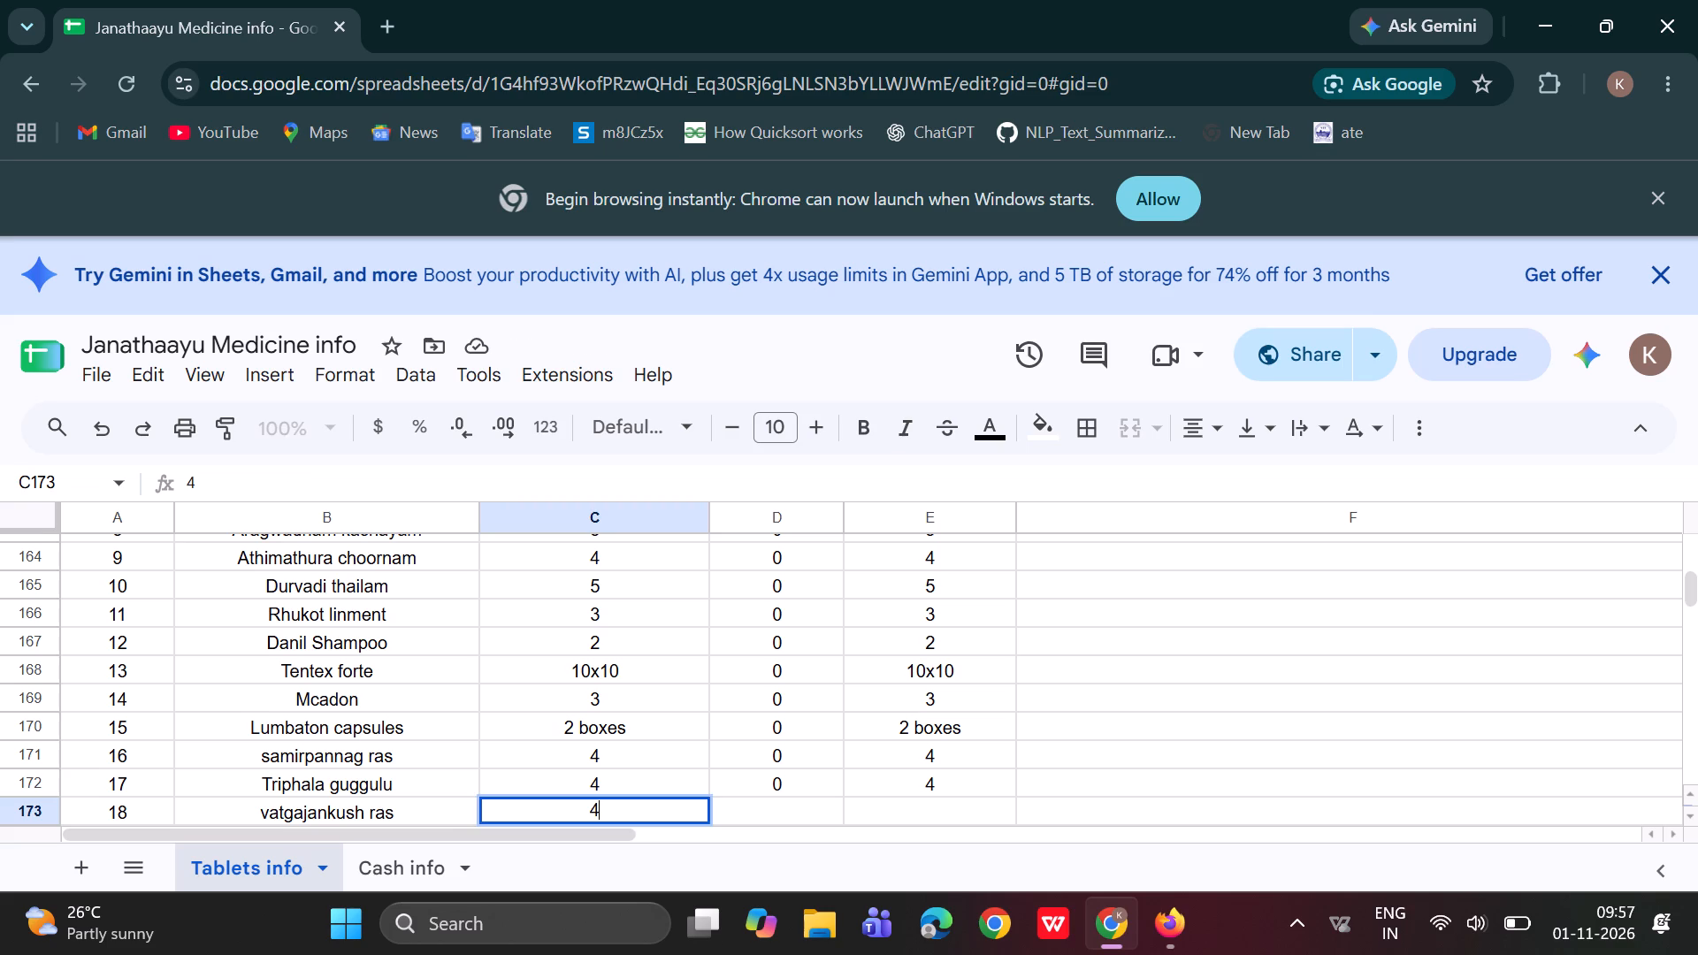
pyautogui.press('Right')
pyautogui.press('0')
pyautogui.press('Right')
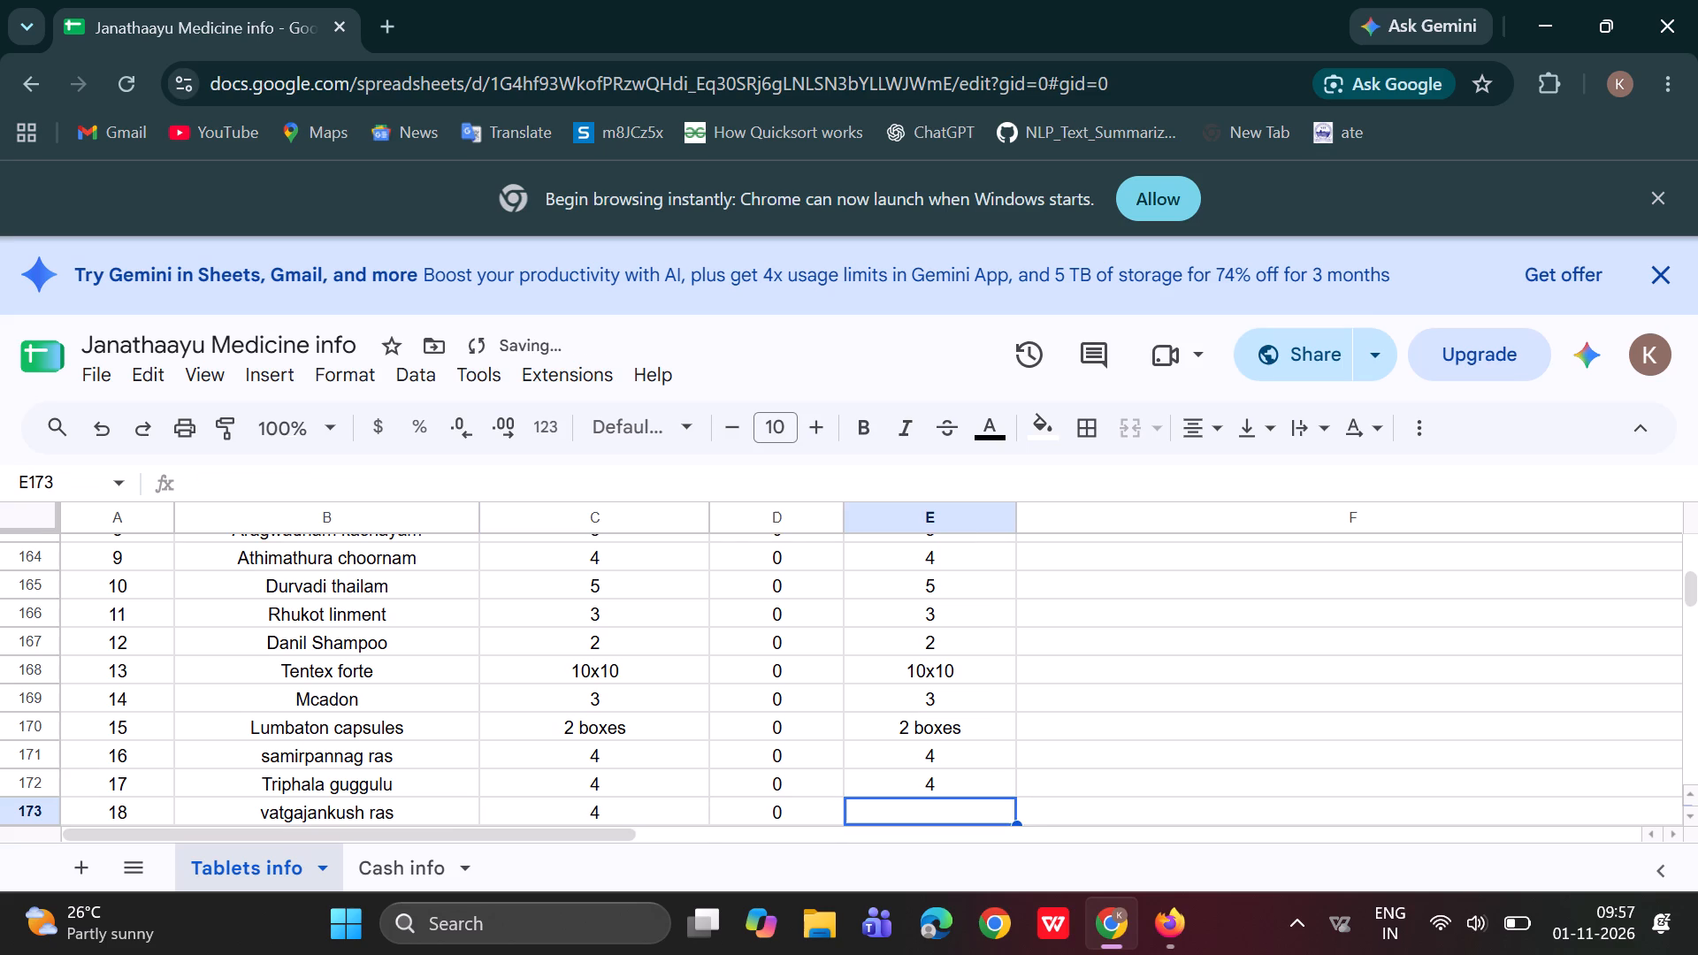
pyautogui.press('4')
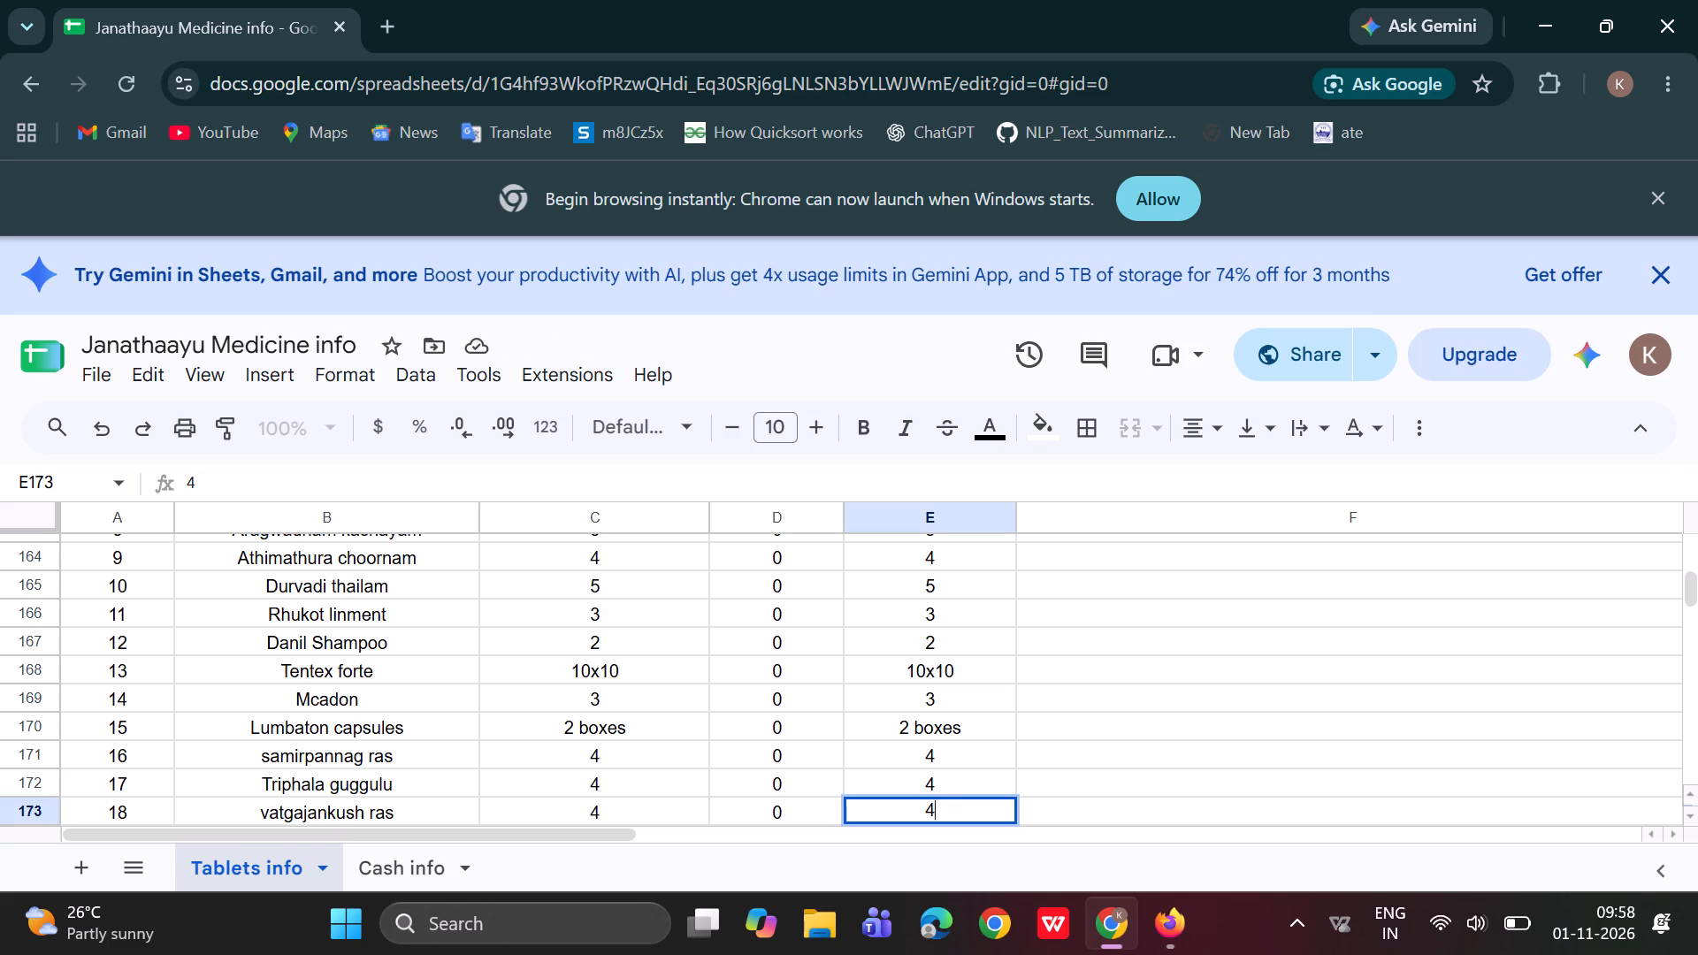
pyautogui.click(1155, 714)
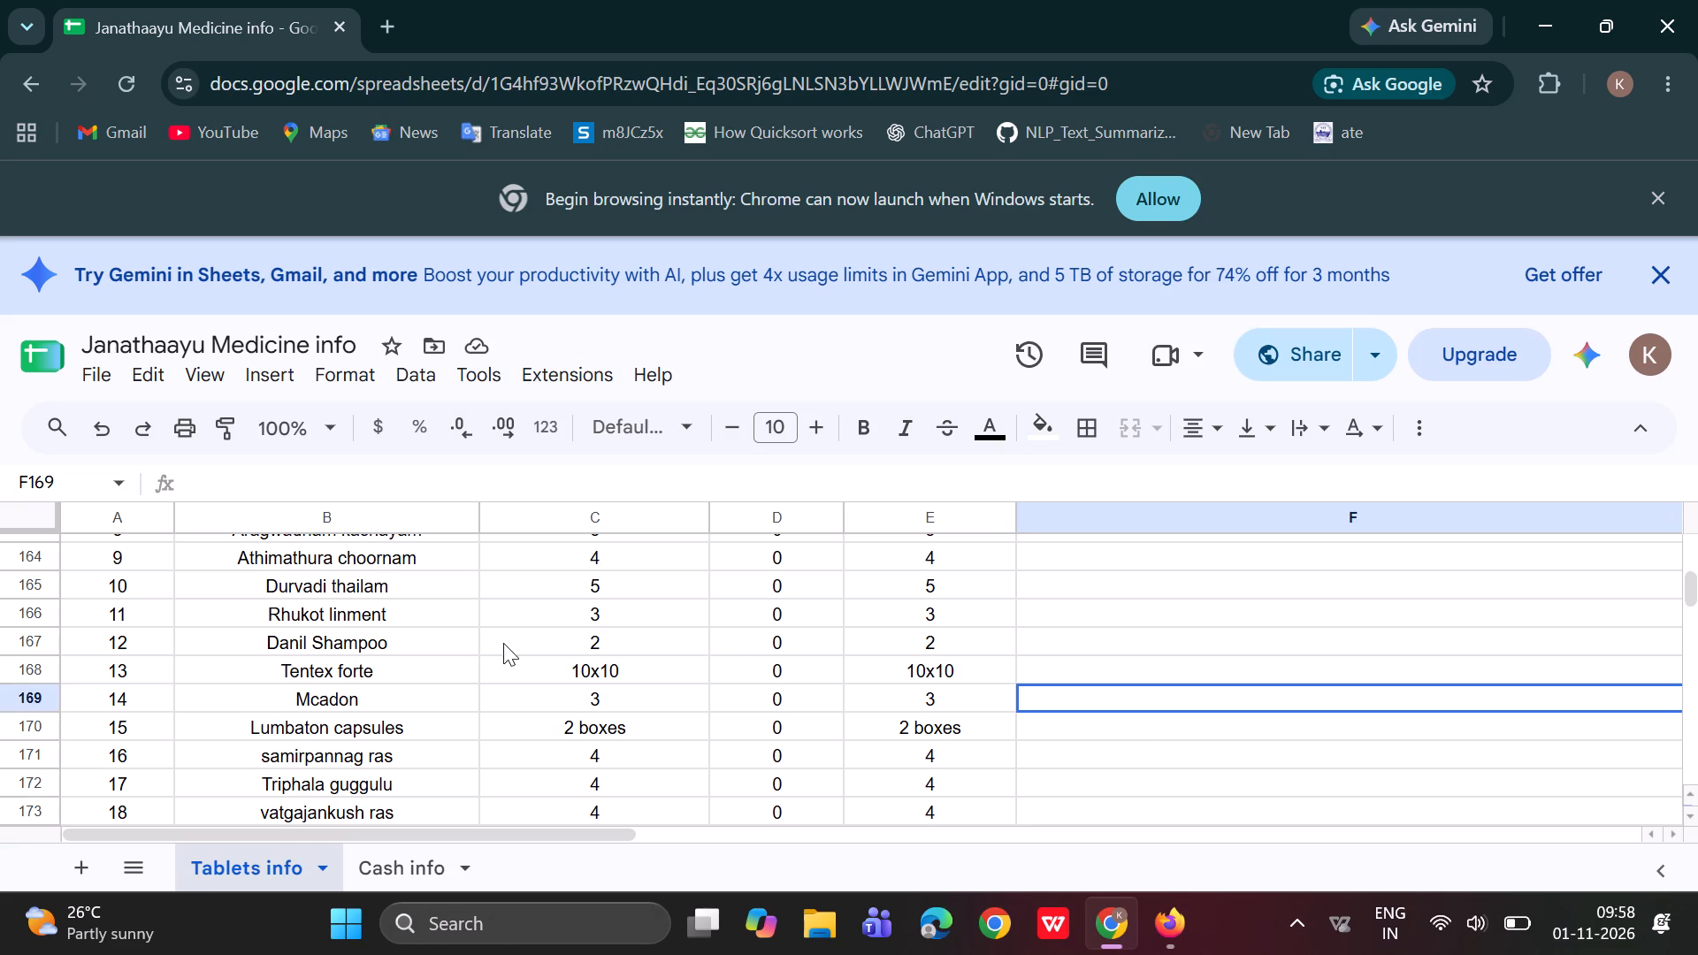
# Set the purchased and available quantities of Rhukot linment in row 166 to 5.
pyautogui.click(514, 612)
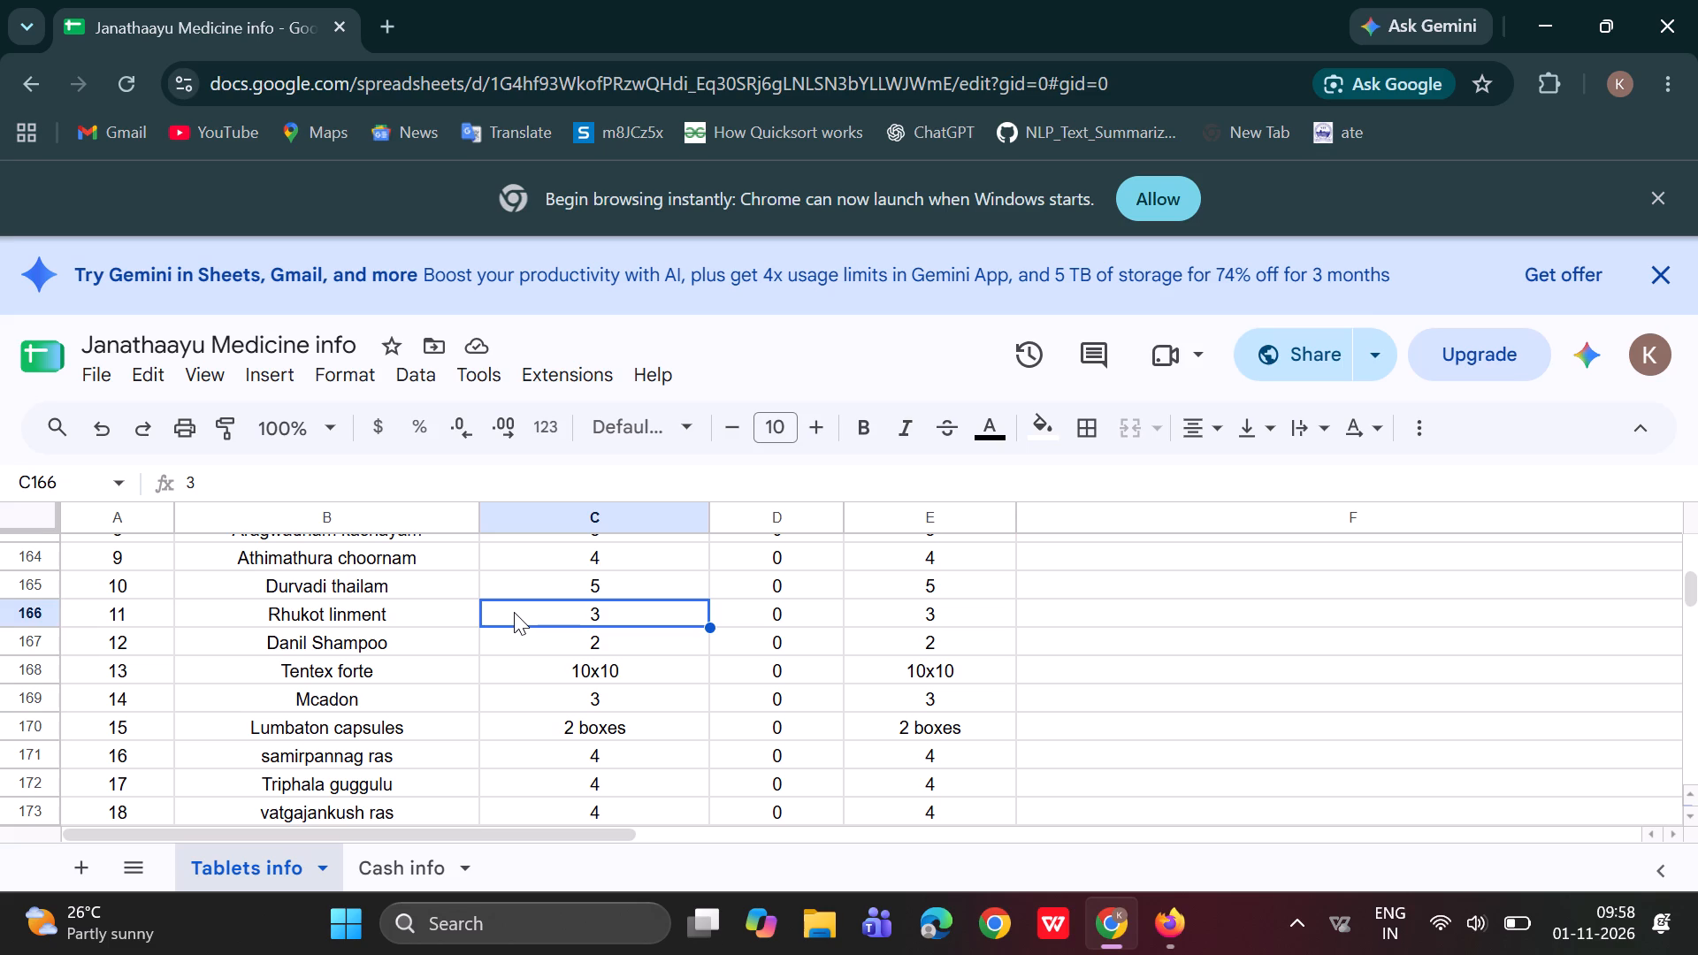
pyautogui.press('BackSpace')
pyautogui.press('5')
pyautogui.press('Right')
pyautogui.press('Right')
pyautogui.press('BackSpace')
pyautogui.press('5')
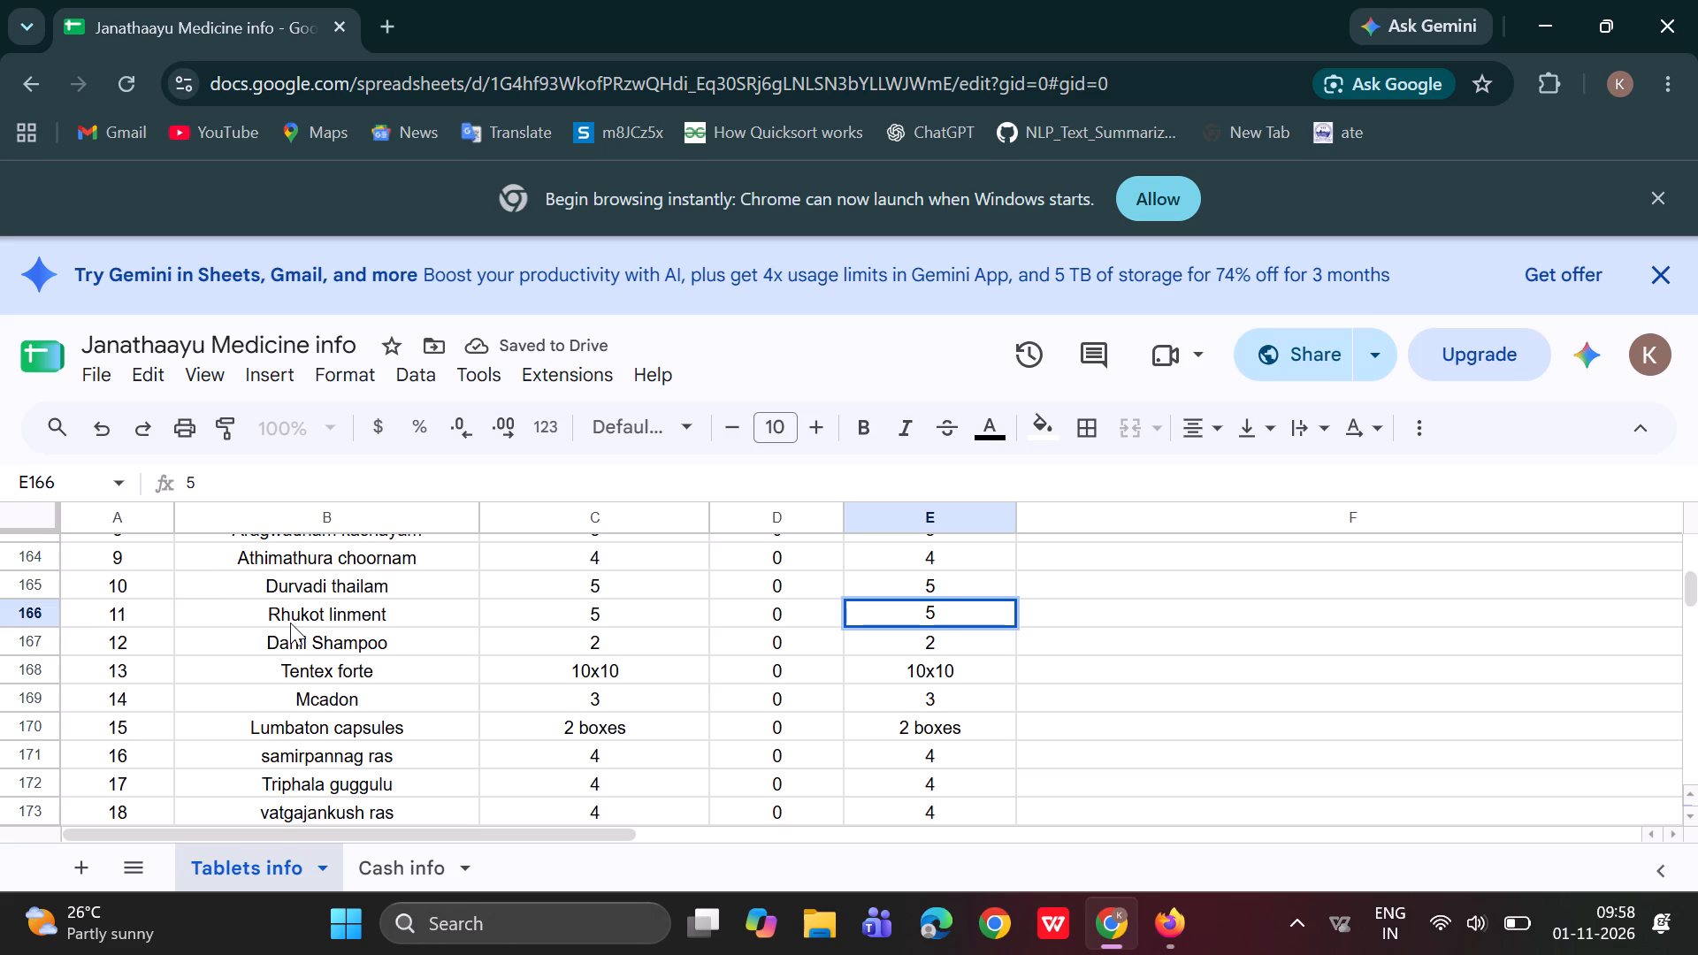
pyautogui.scroll(1, 290, 623)
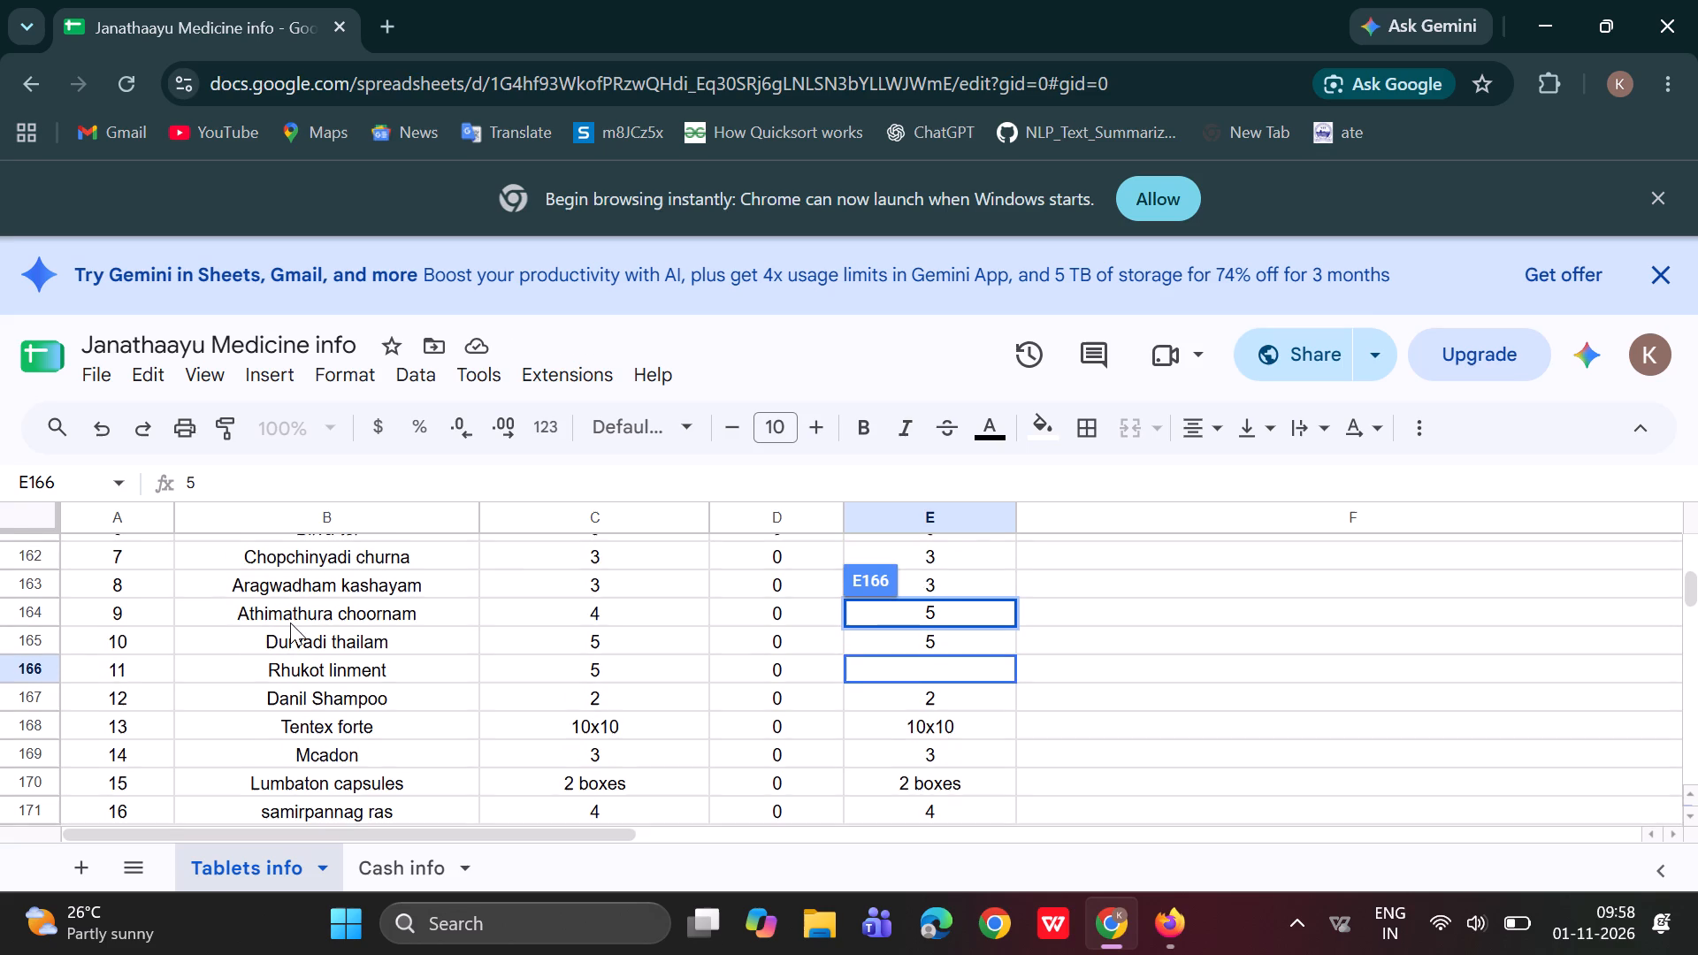
pyautogui.click(1172, 624)
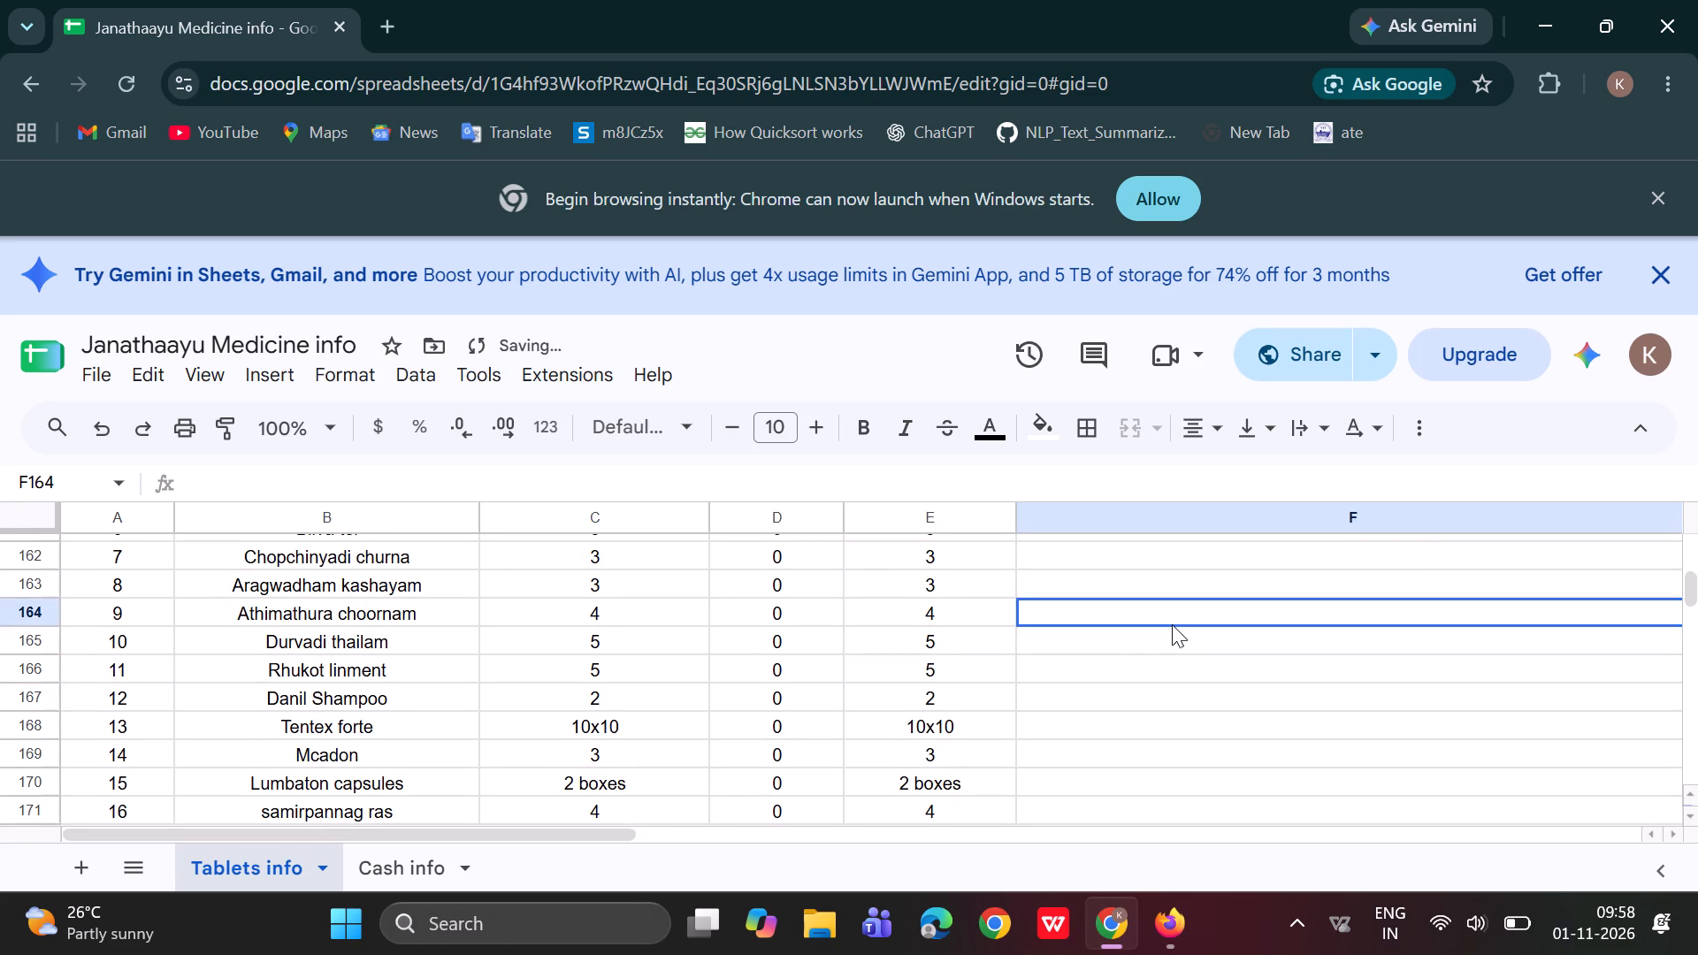
# Set the purchased and available quantities of Aragwadham kashayam in row 163 to 5.
pyautogui.scroll(1, 1172, 624)
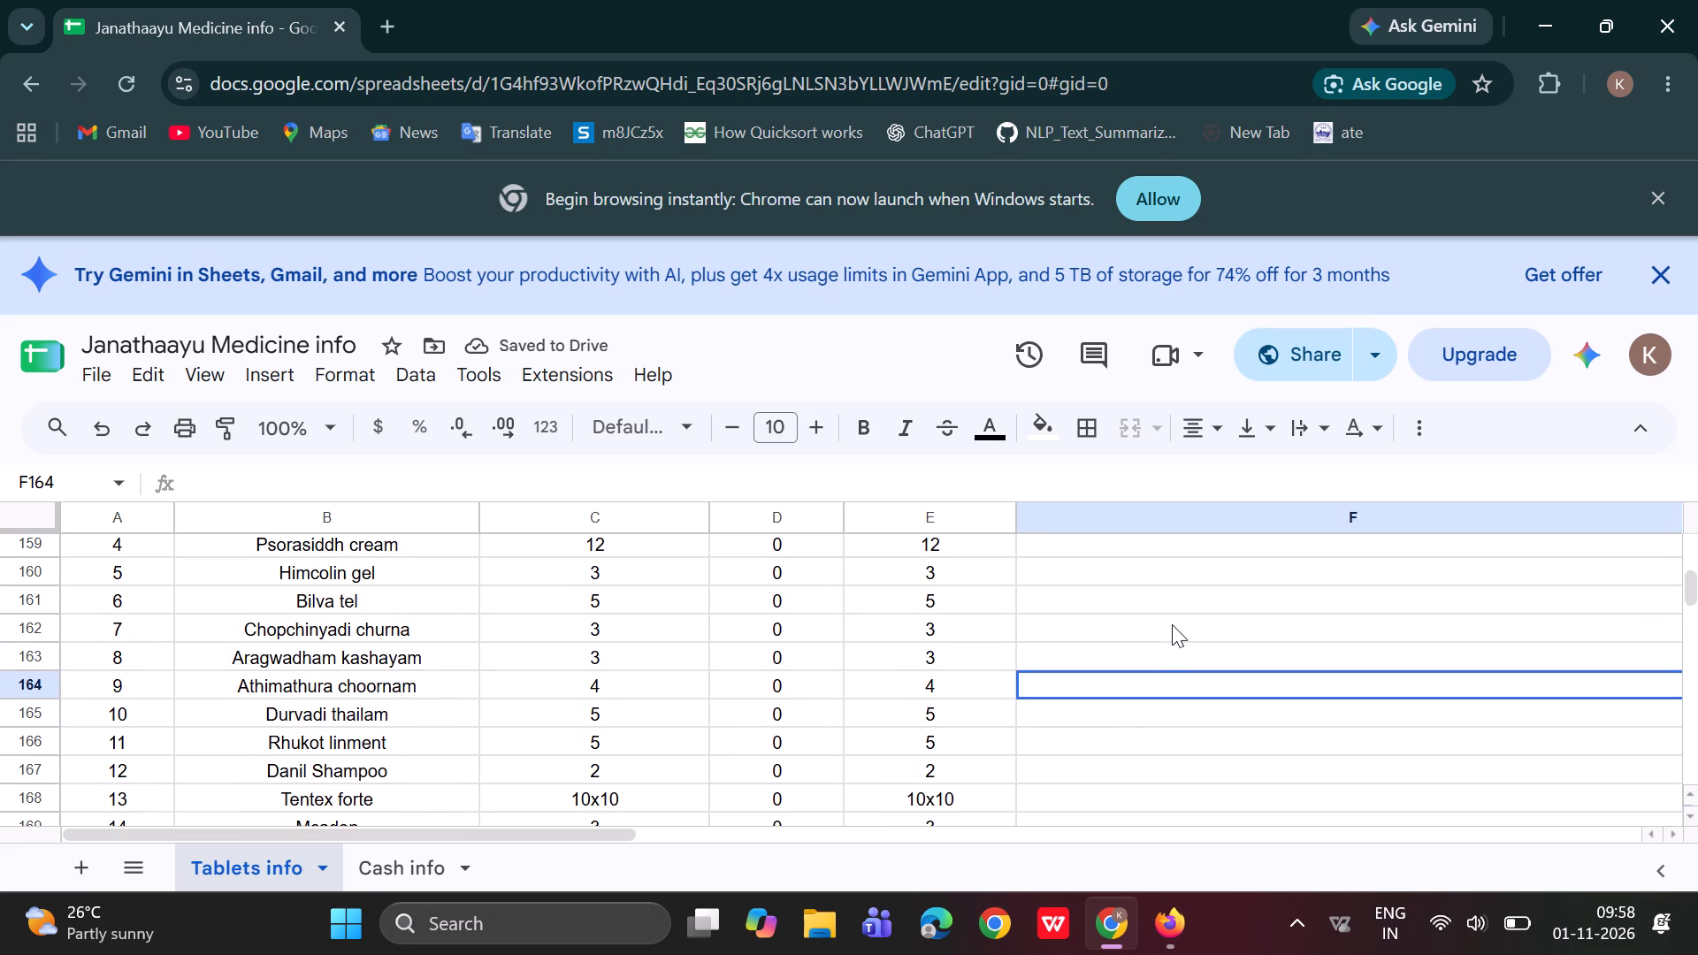
pyautogui.click(651, 651)
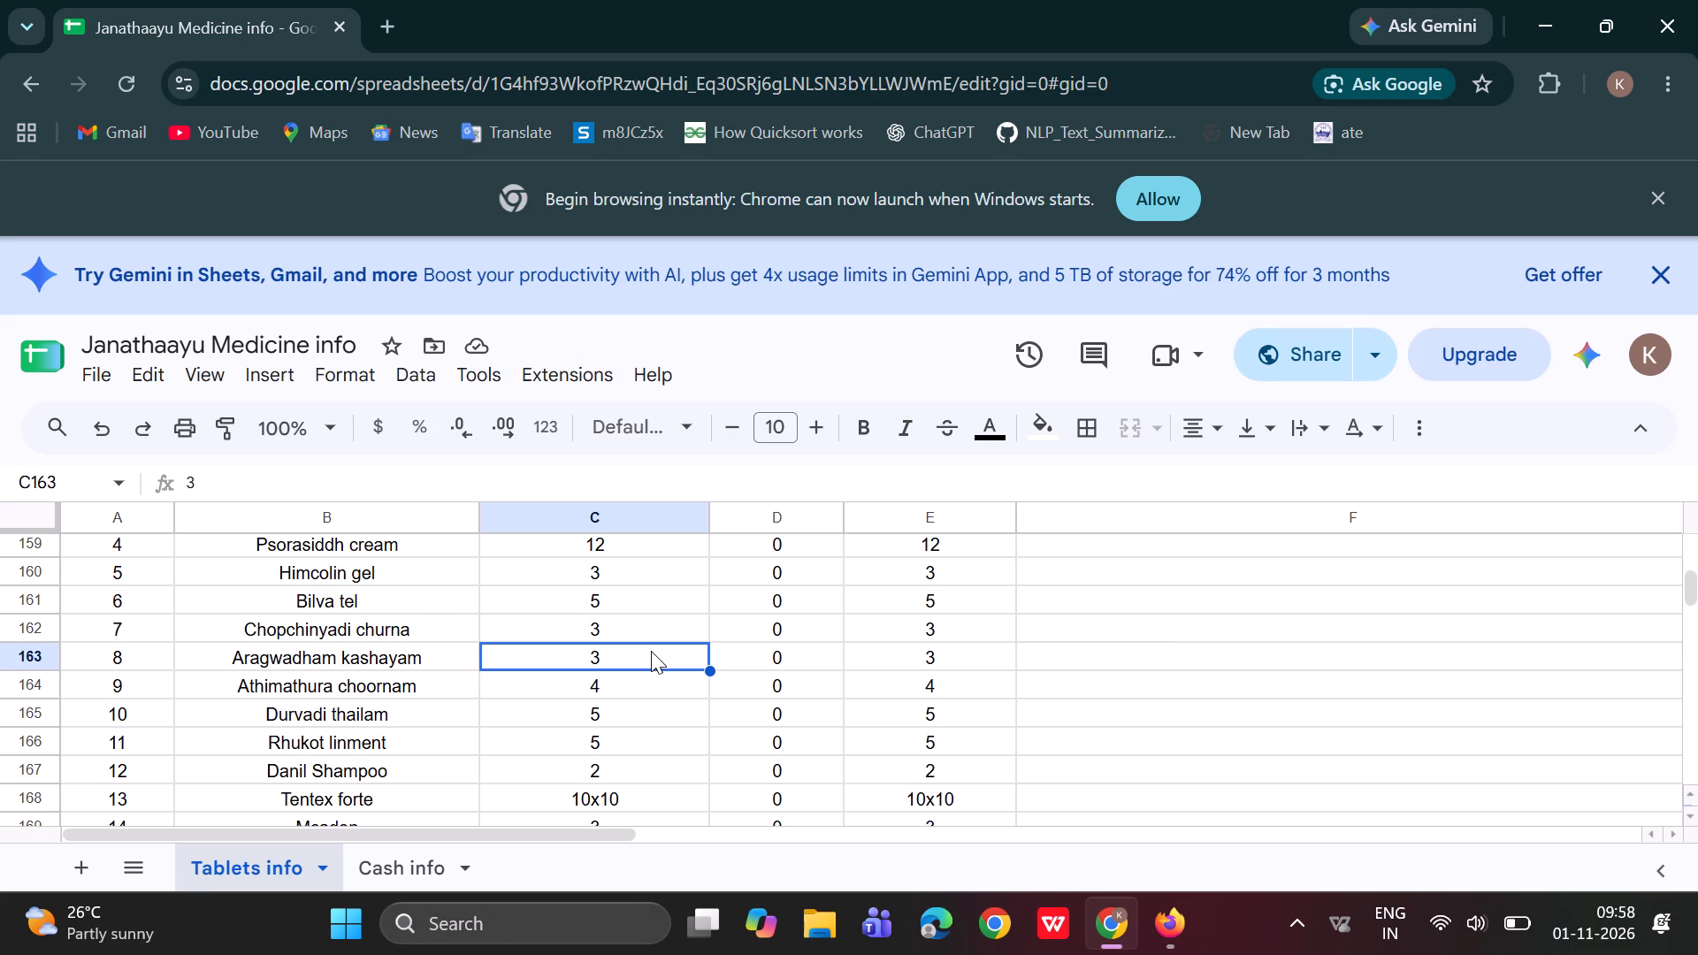
pyautogui.press('BackSpace')
pyautogui.press('5')
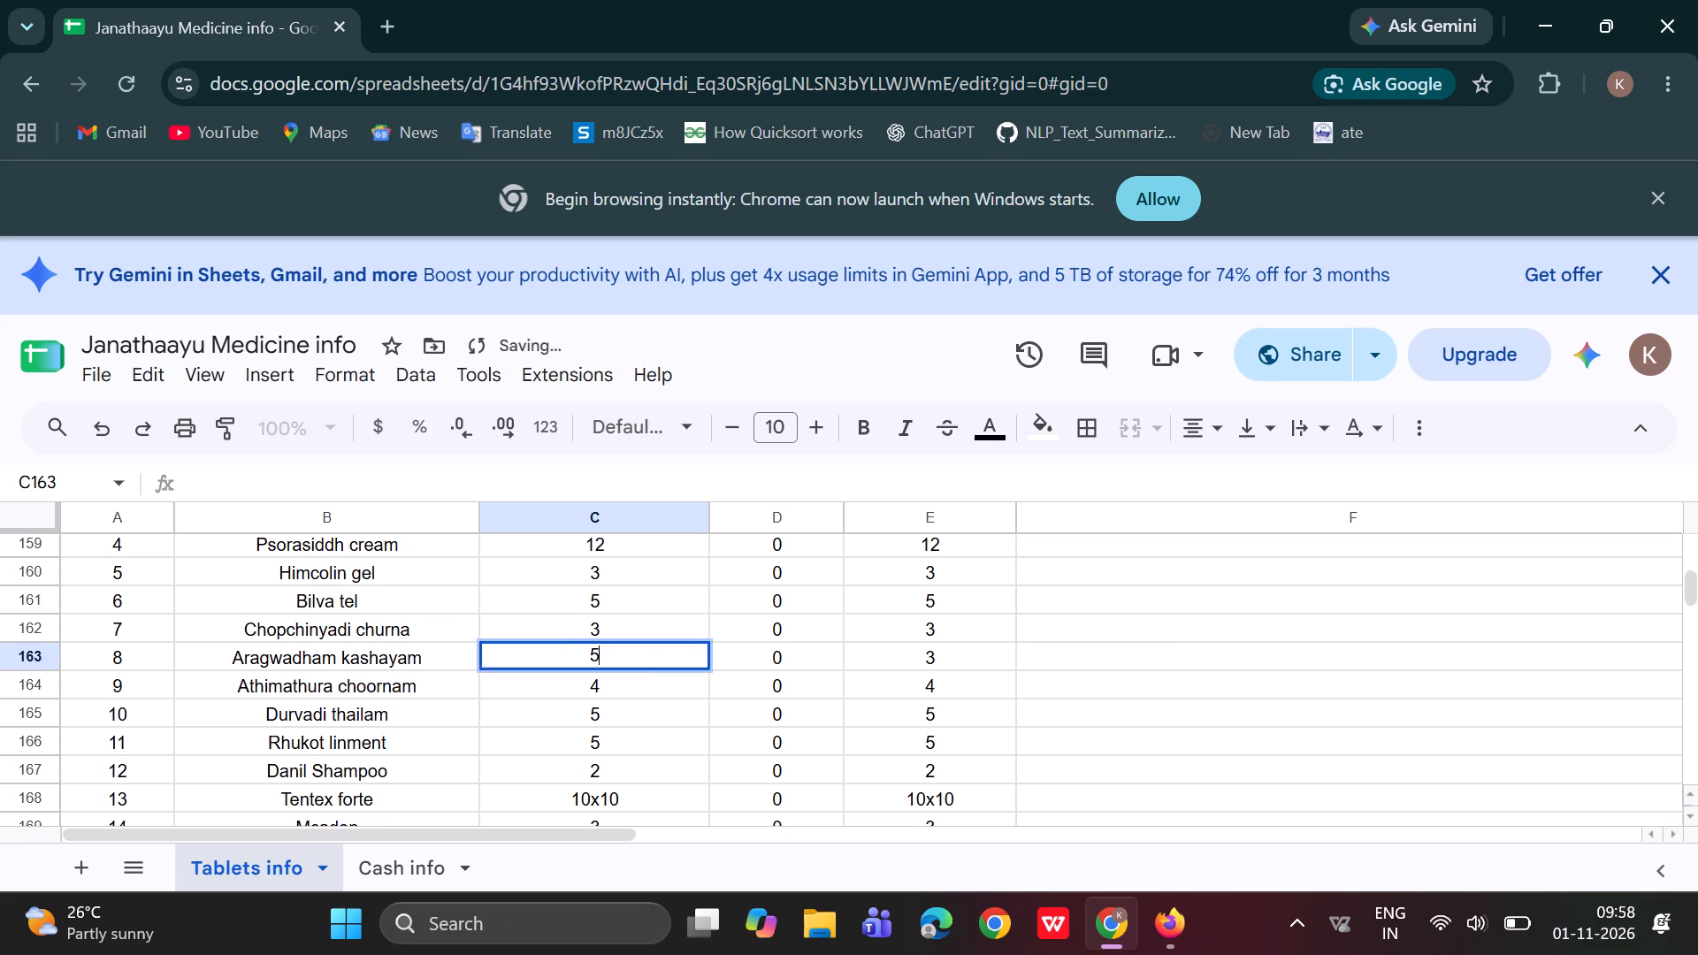
pyautogui.press('Right')
pyautogui.press('Right')
pyautogui.press('Right')
pyautogui.press('Left')
pyautogui.press('BackSpace')
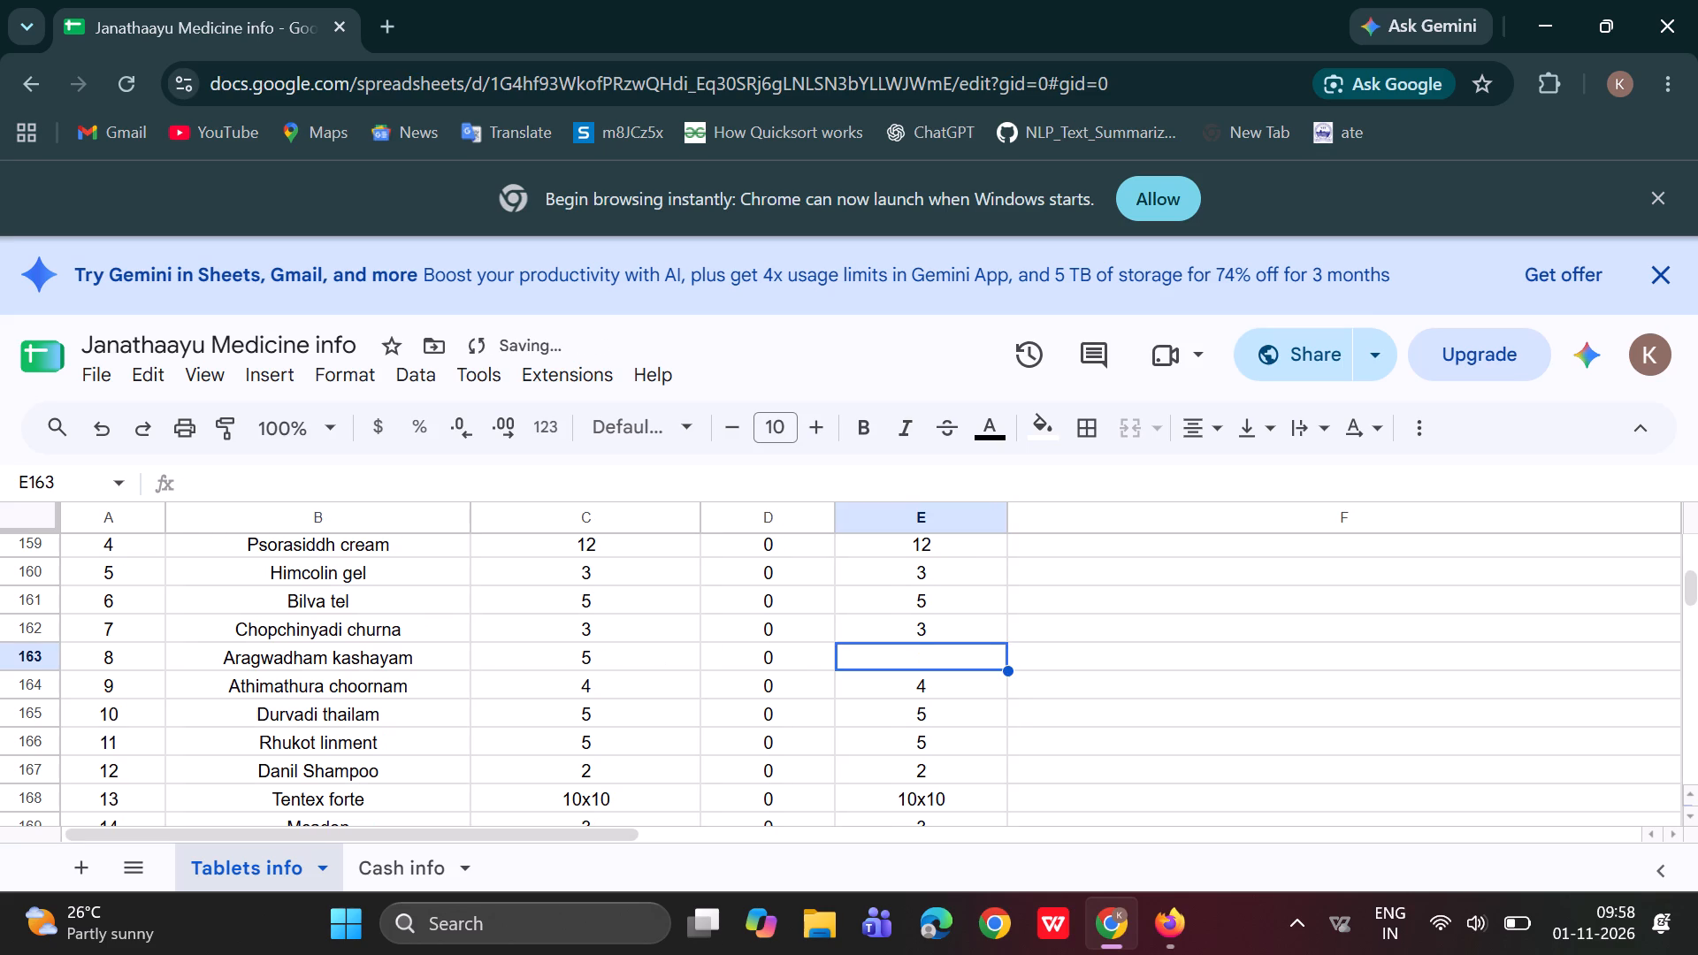
pyautogui.press('5')
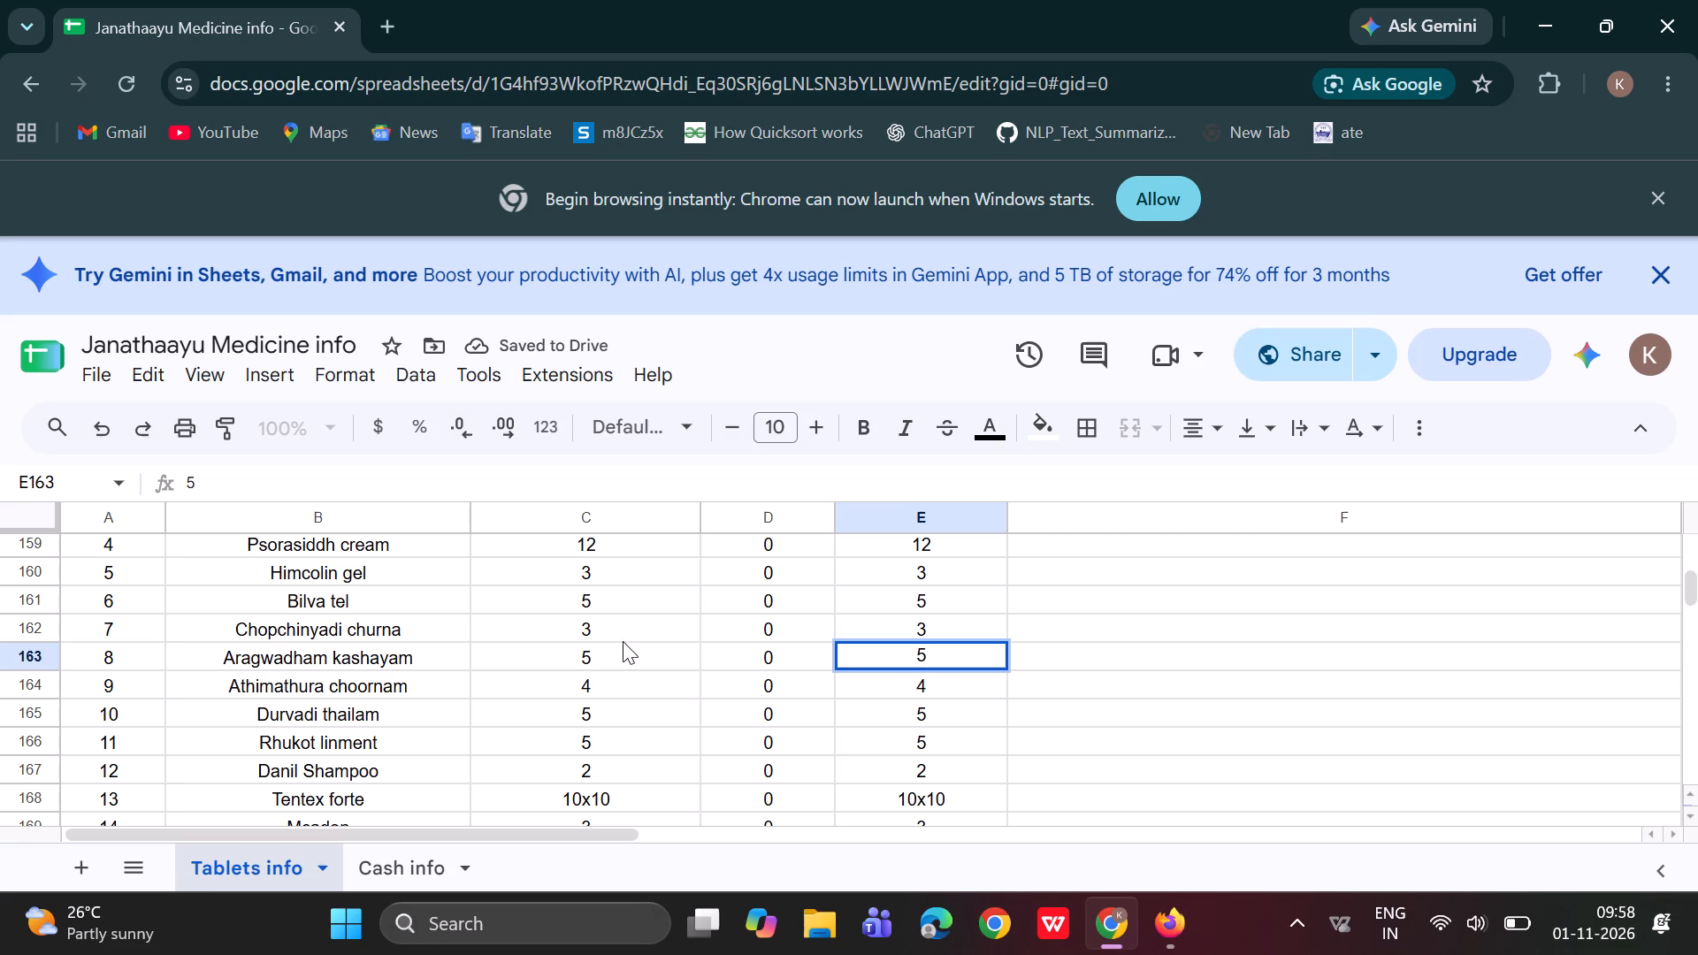
# Set the purchased and available quantities of Chopchinyadi churna in row 162 to 5.
pyautogui.click(616, 626)
pyautogui.press('BackSpace')
pyautogui.press('5')
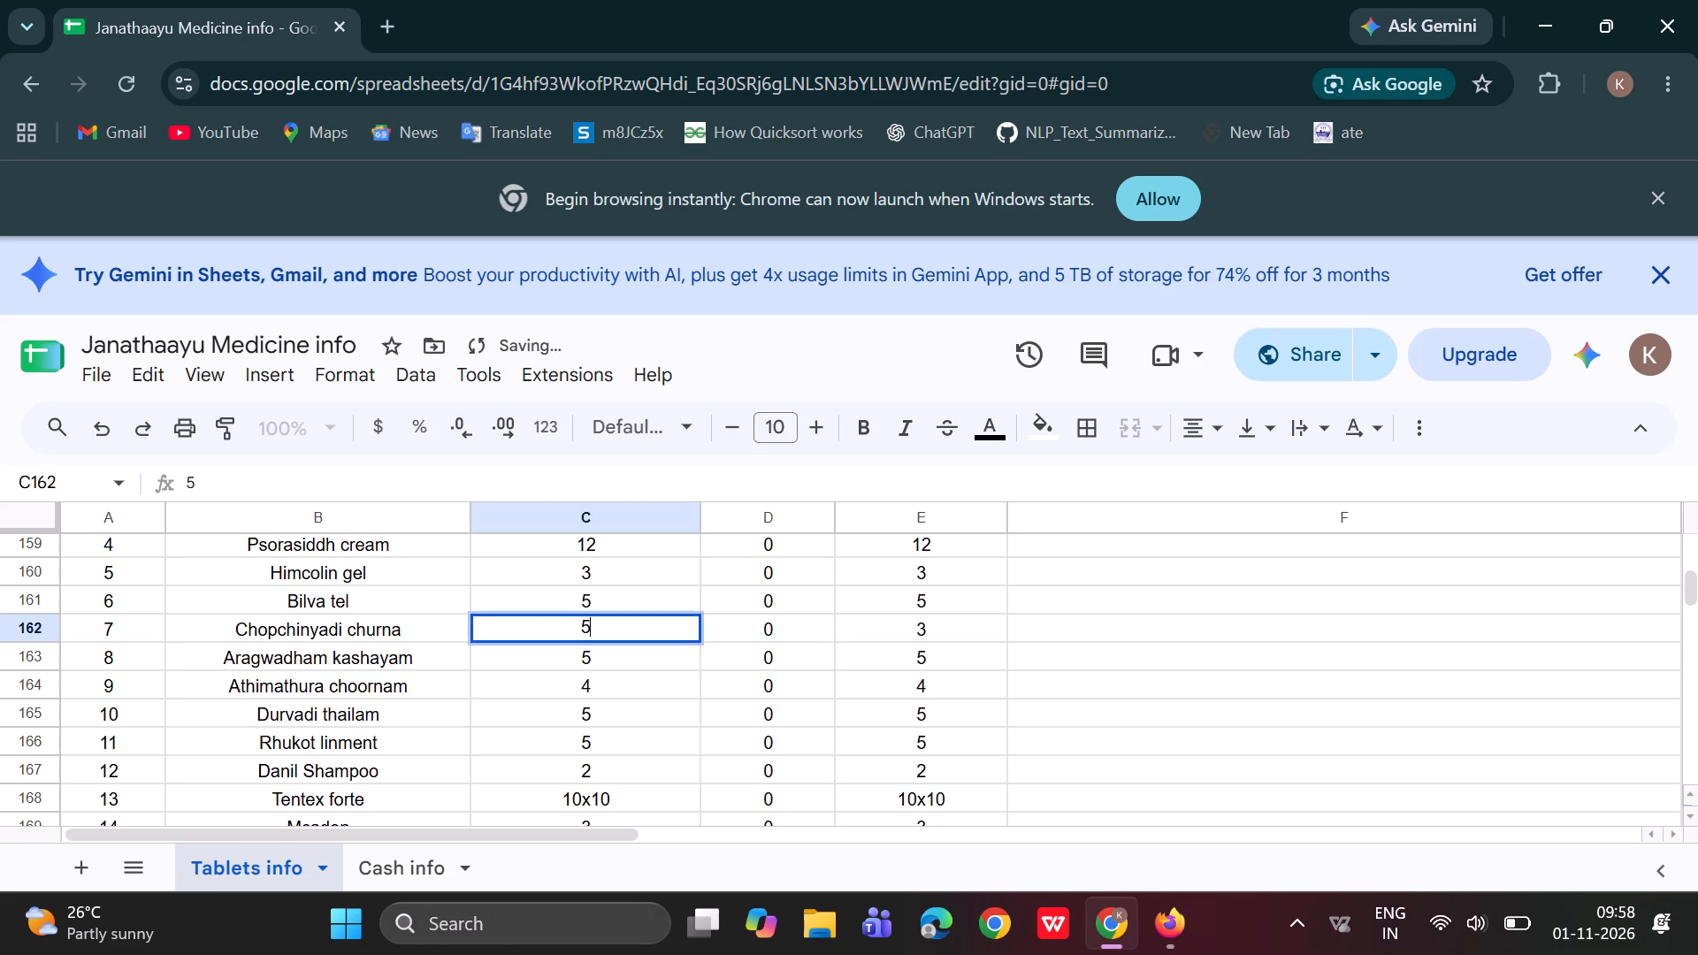
pyautogui.press('Right')
pyautogui.press('Right')
pyautogui.press('BackSpace')
pyautogui.press('5')
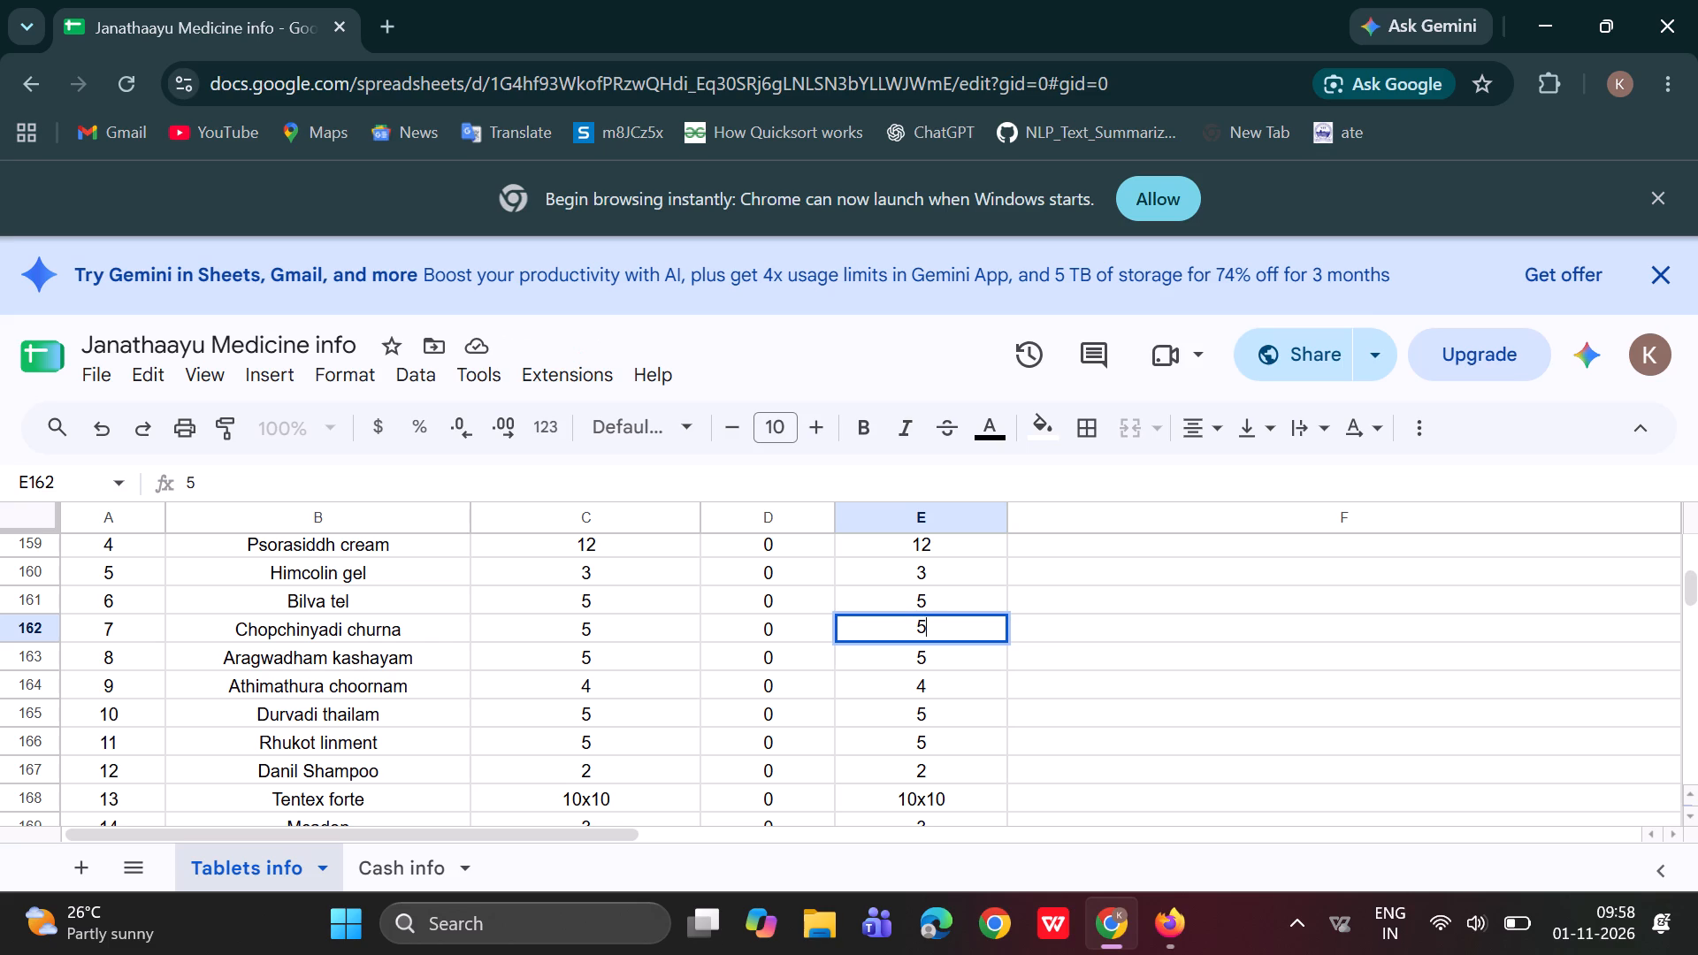
pyautogui.click(1199, 668)
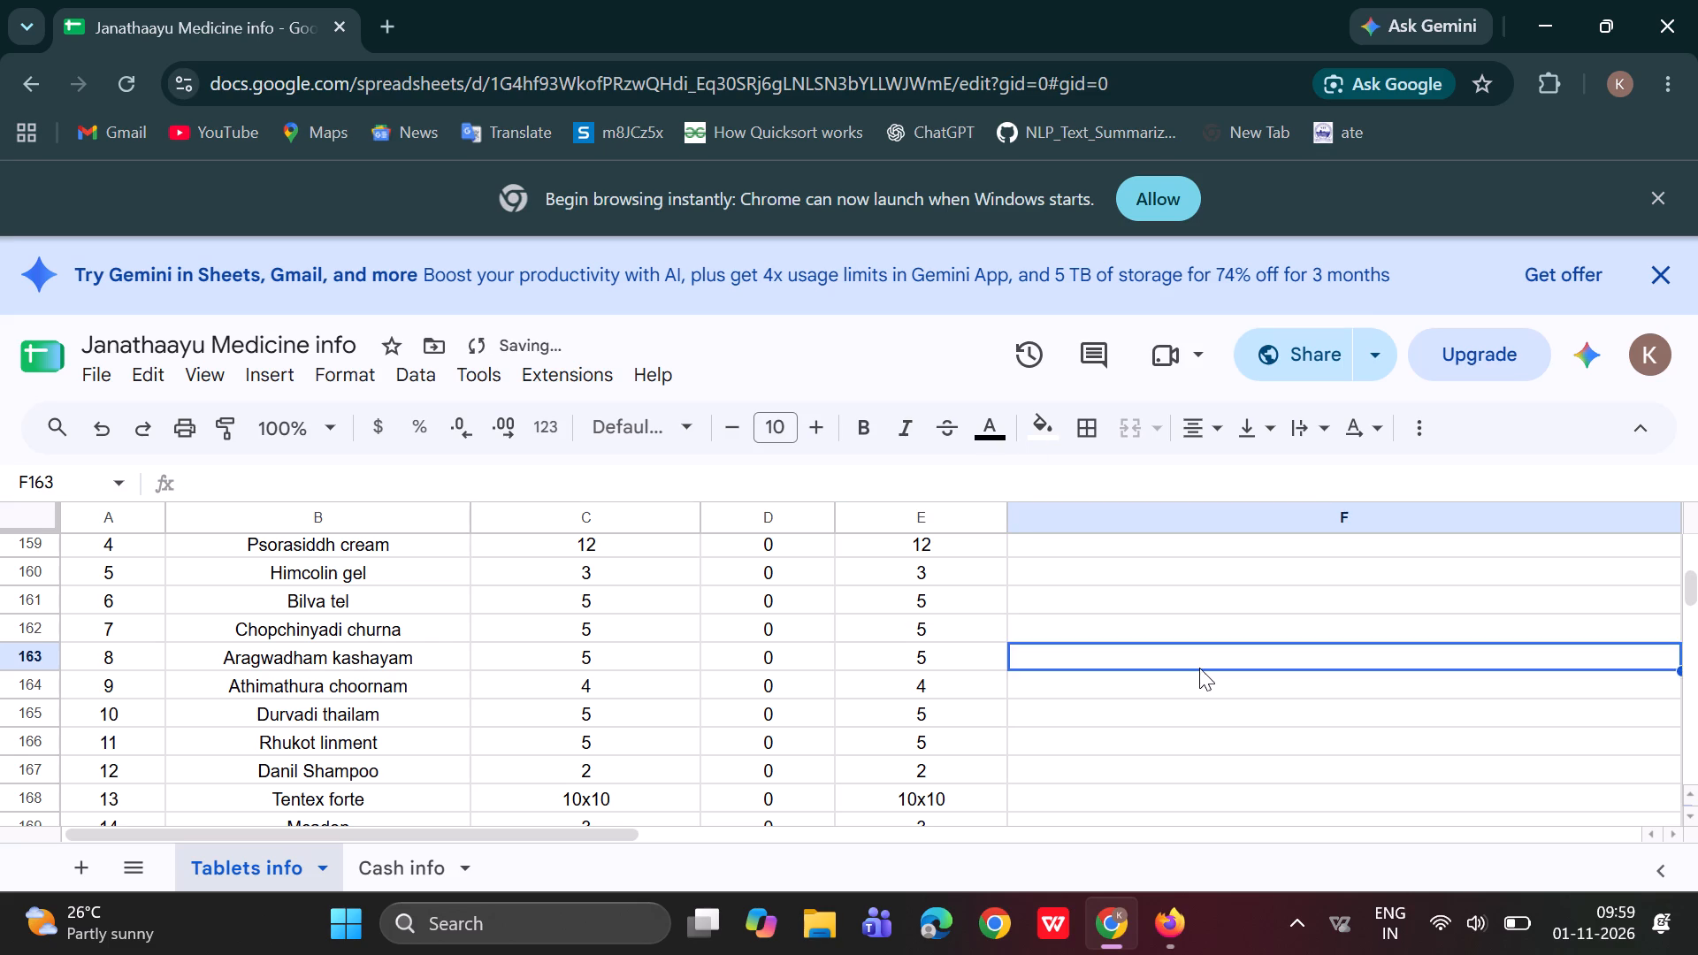
# Enter serial number 19 and the medicine name Haridra khand in cells A174 and B174.
pyautogui.scroll(-2, 1199, 668)
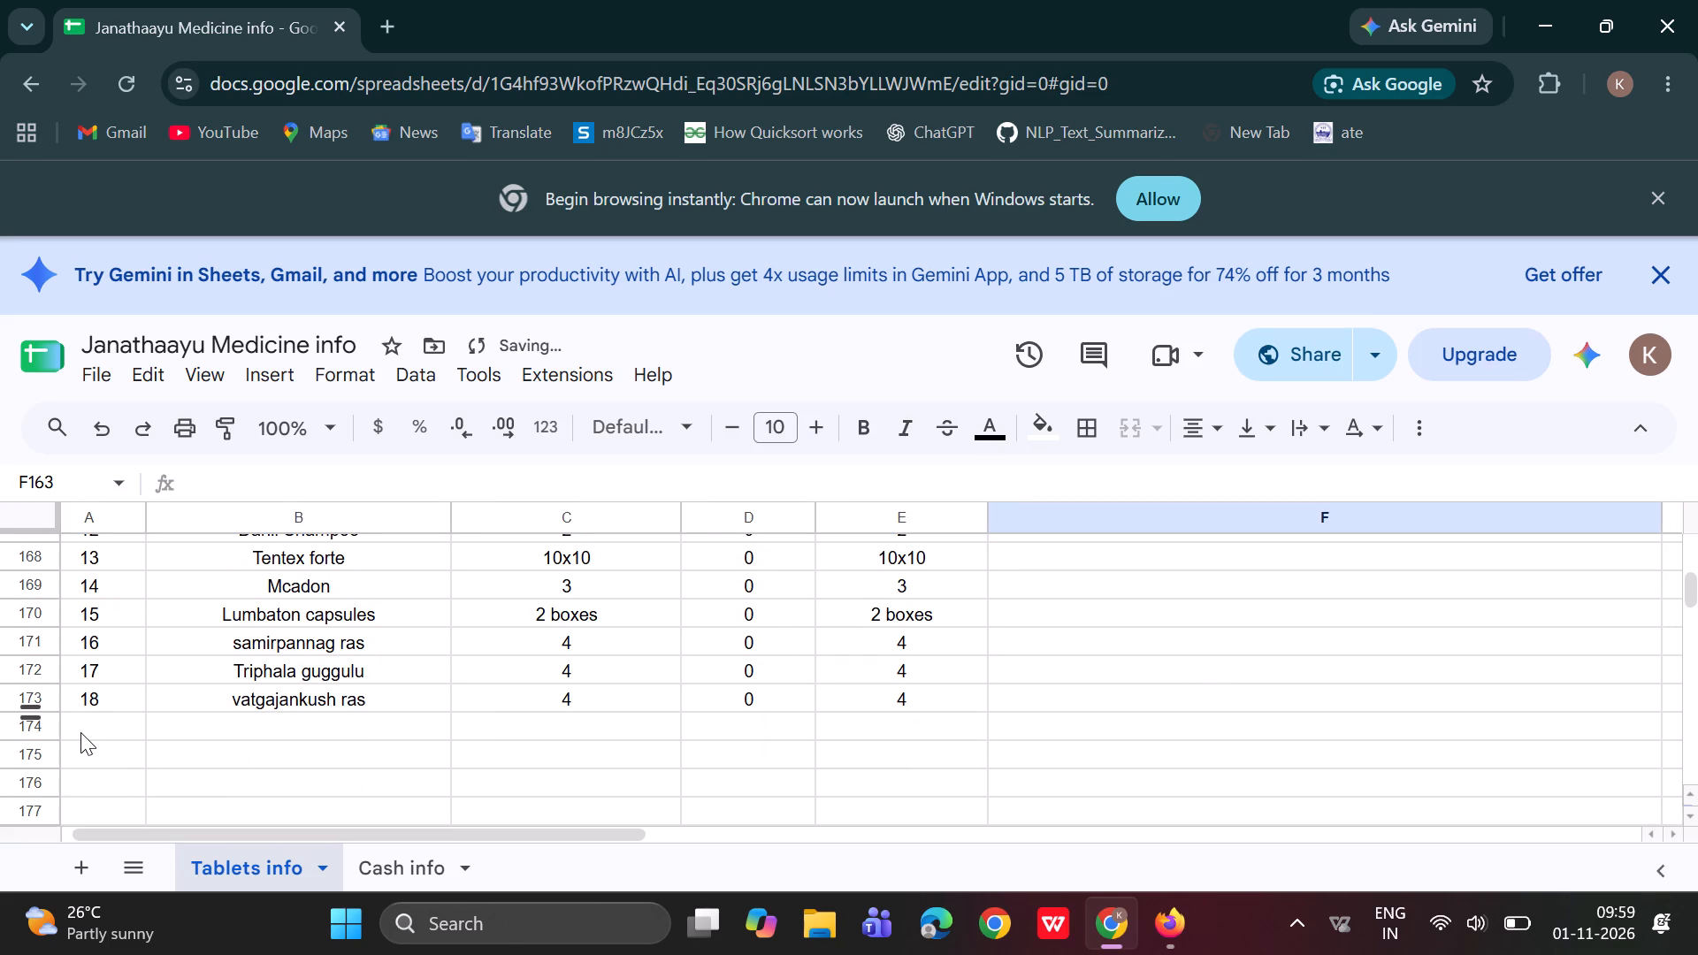
pyautogui.click(81, 732)
pyautogui.write('19')
pyautogui.press('Right')
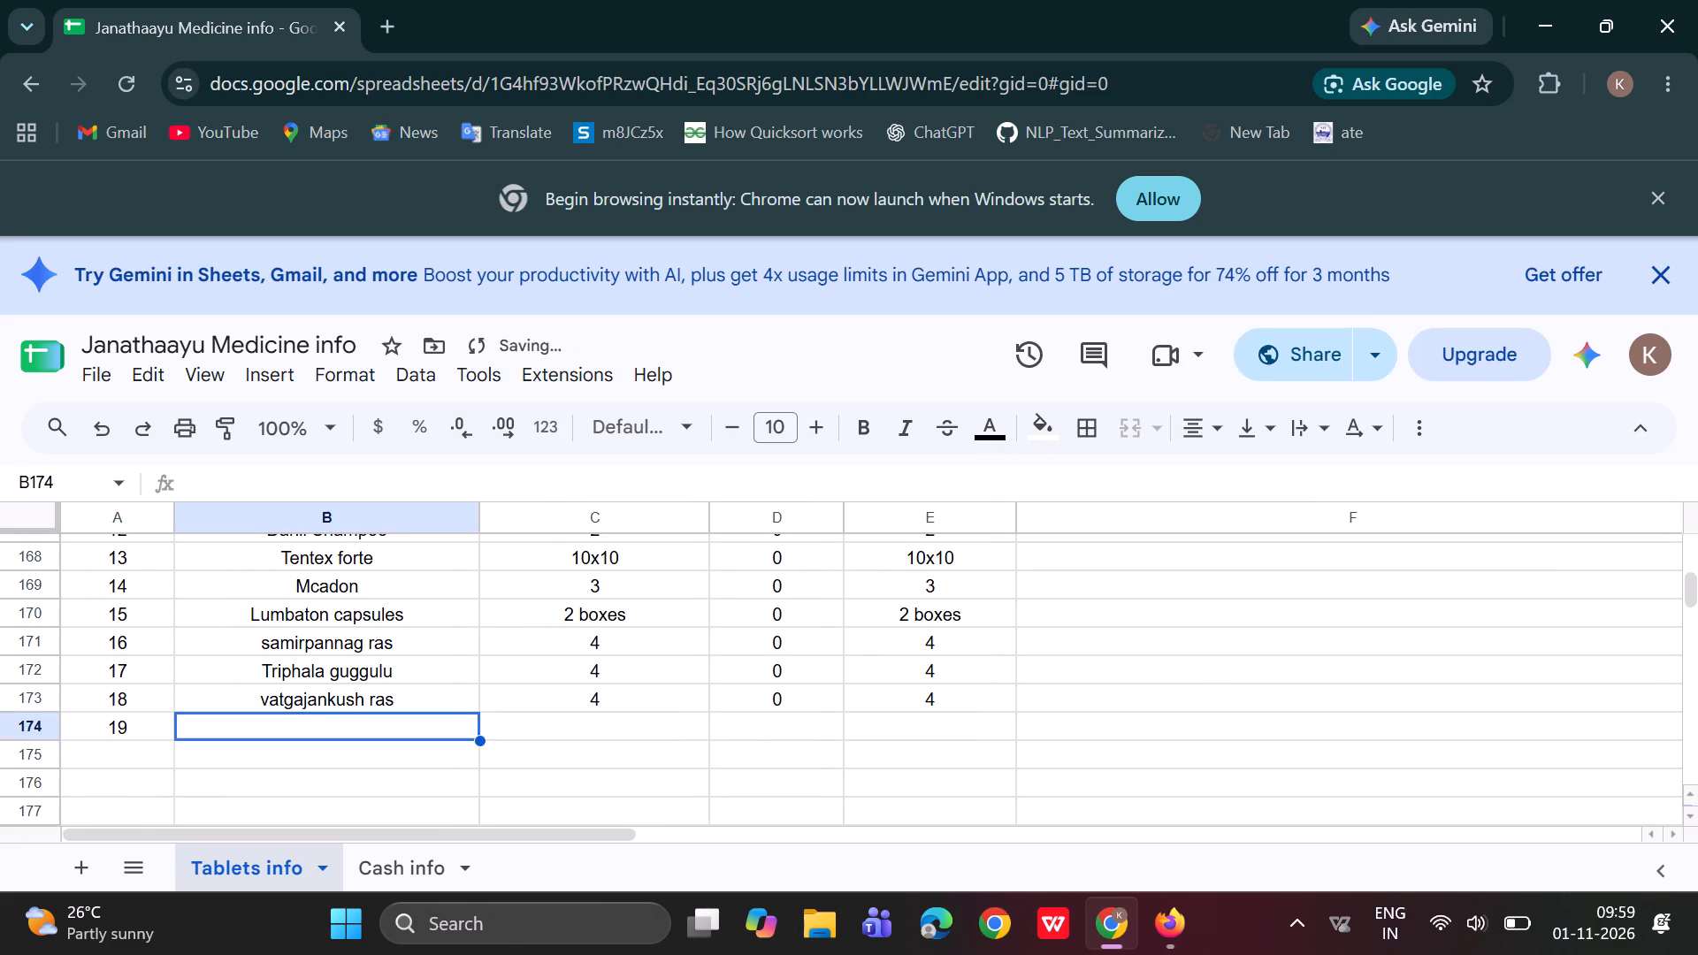
pyautogui.write('Haridhra')
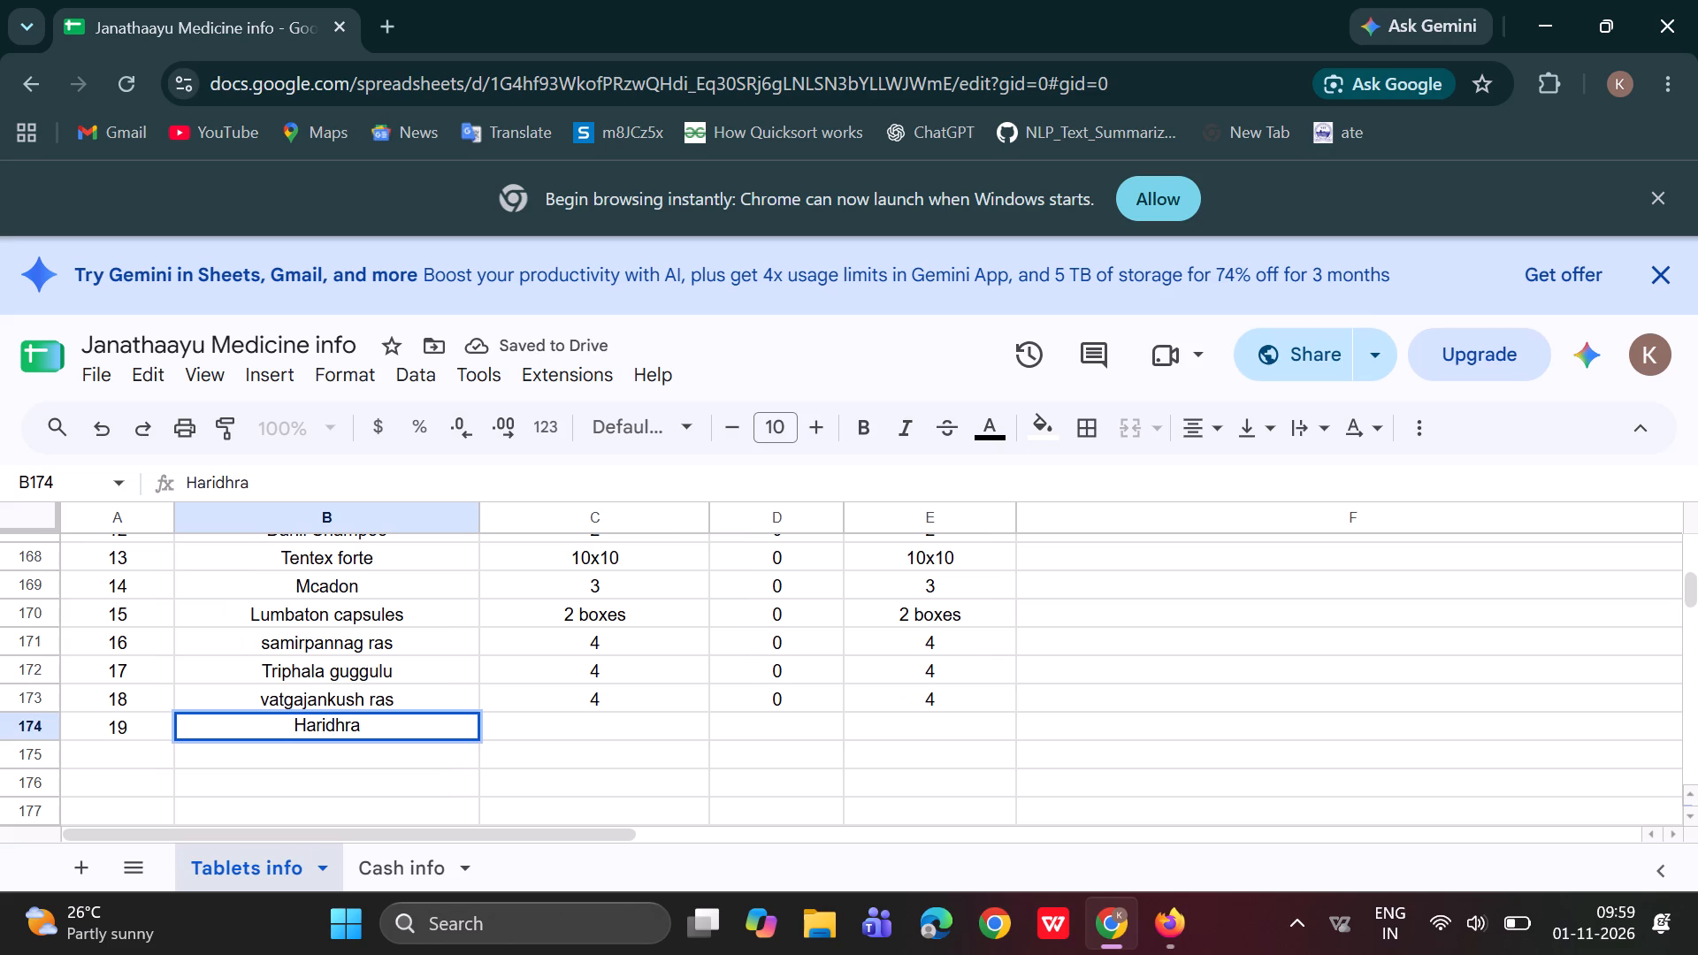
pyautogui.press('BackSpace')
pyautogui.press('BackSpace')
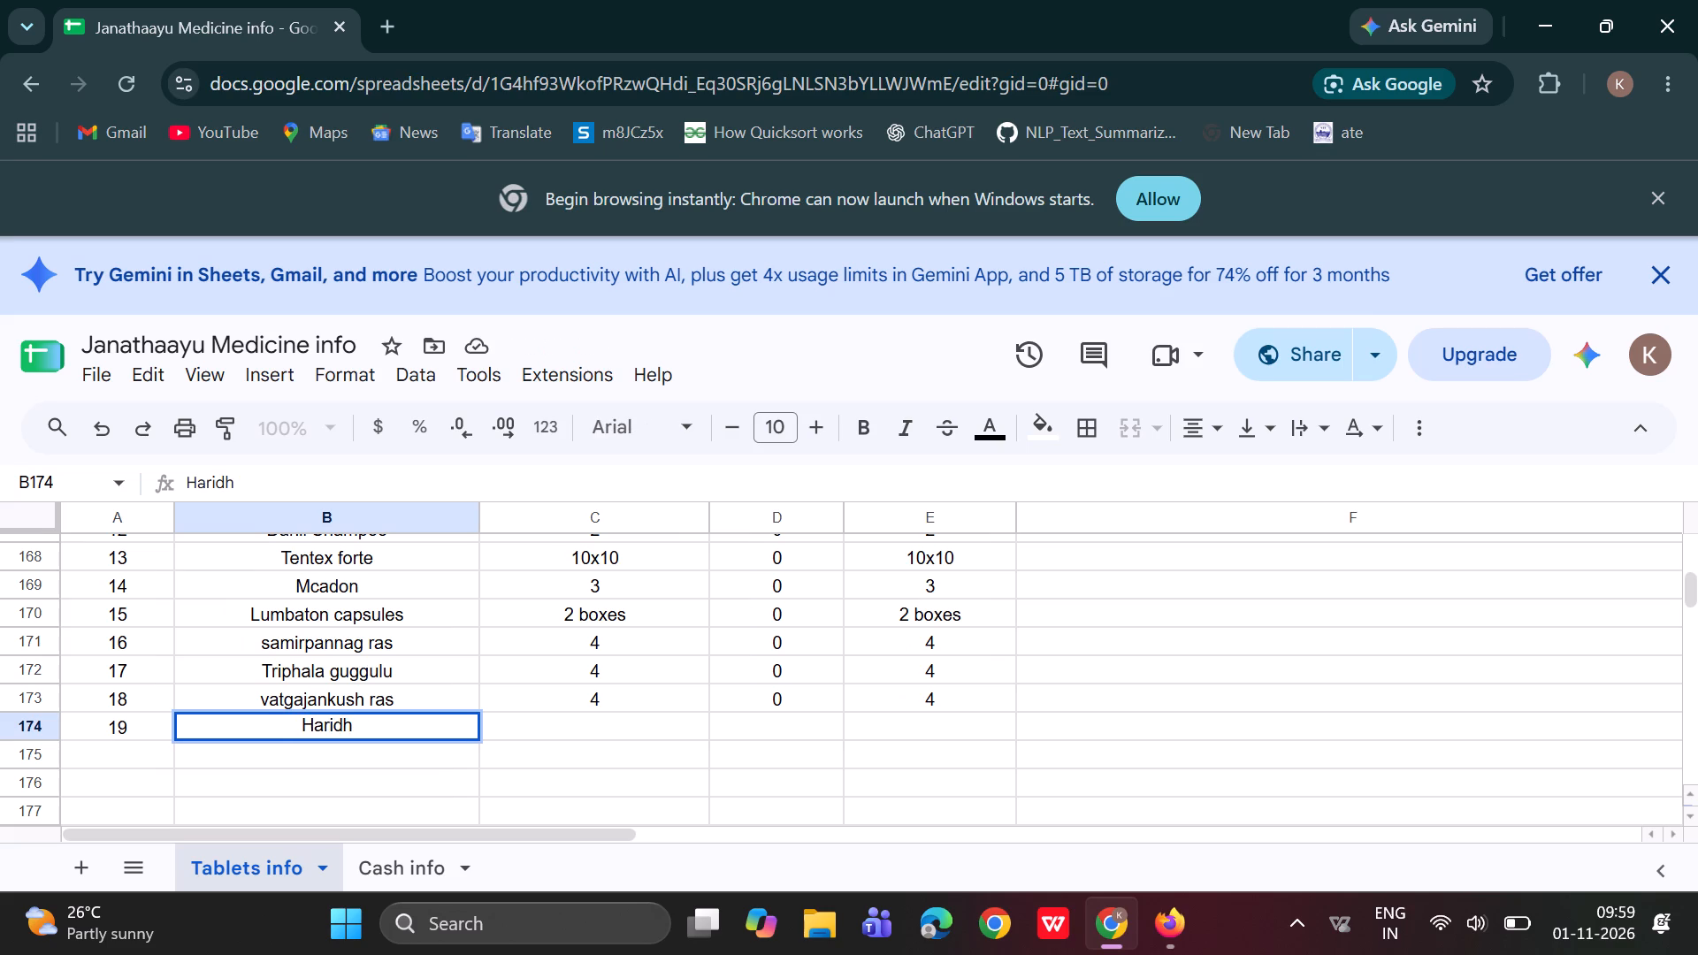
pyautogui.press('BackSpace')
pyautogui.write('ra khand')
pyautogui.press('Right')
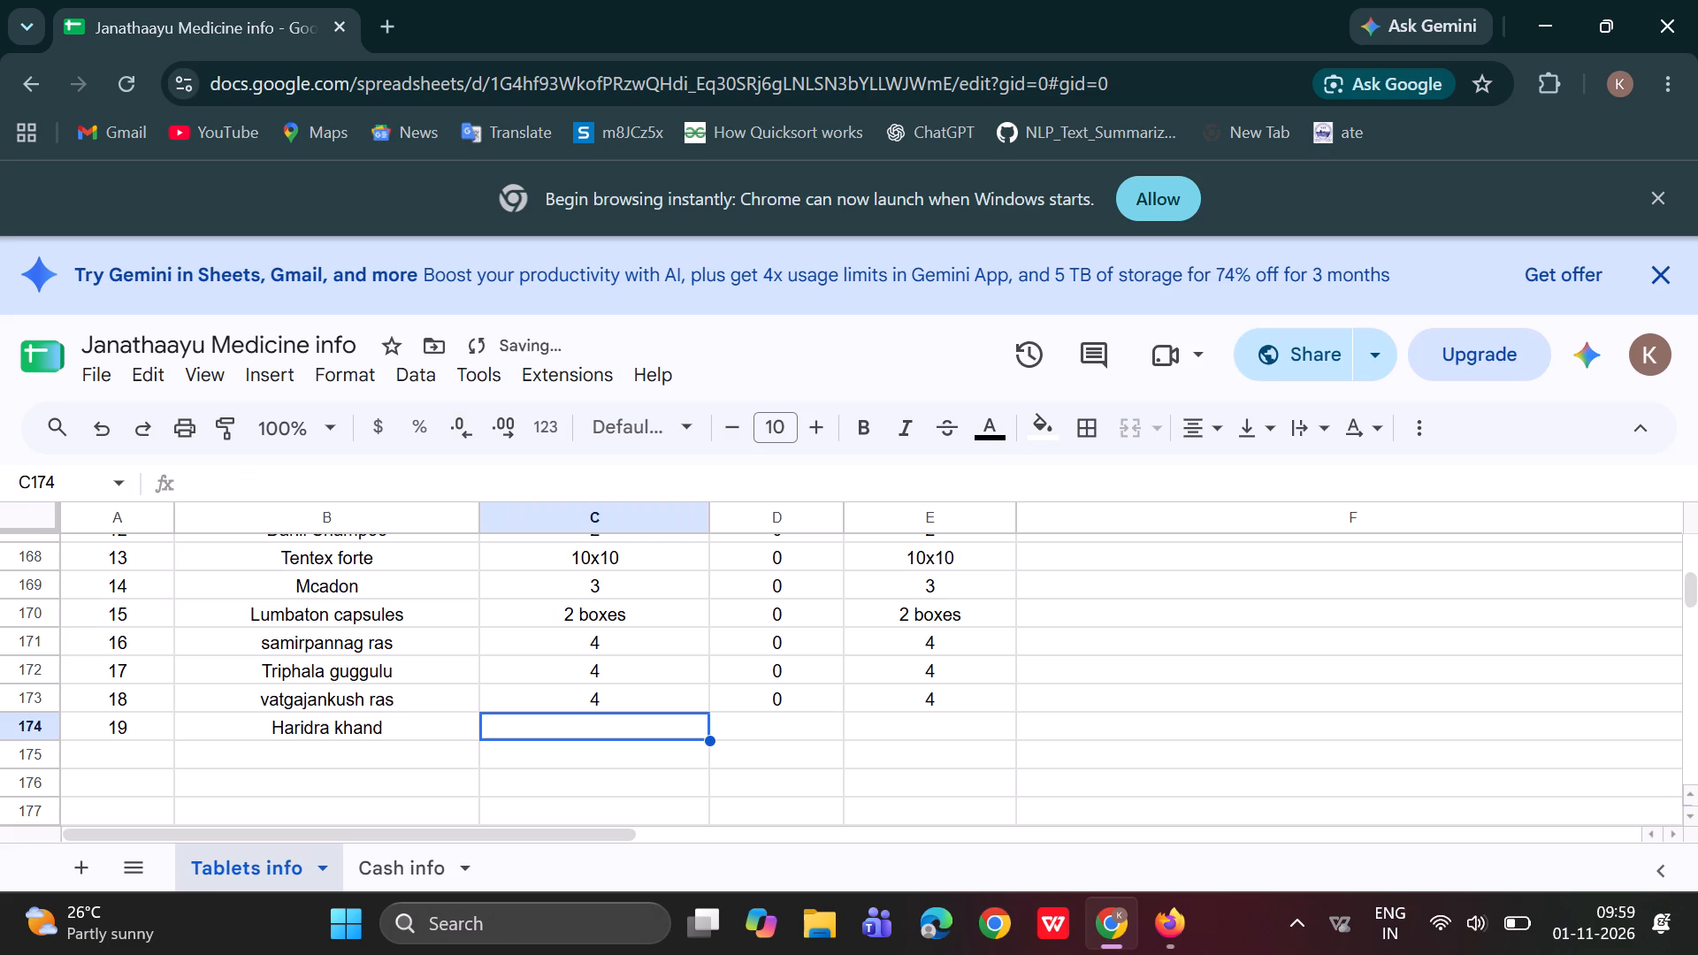
# Complete row 174 with purchased 3, sold 0 and available 3.
pyautogui.press('3')
pyautogui.press('Right')
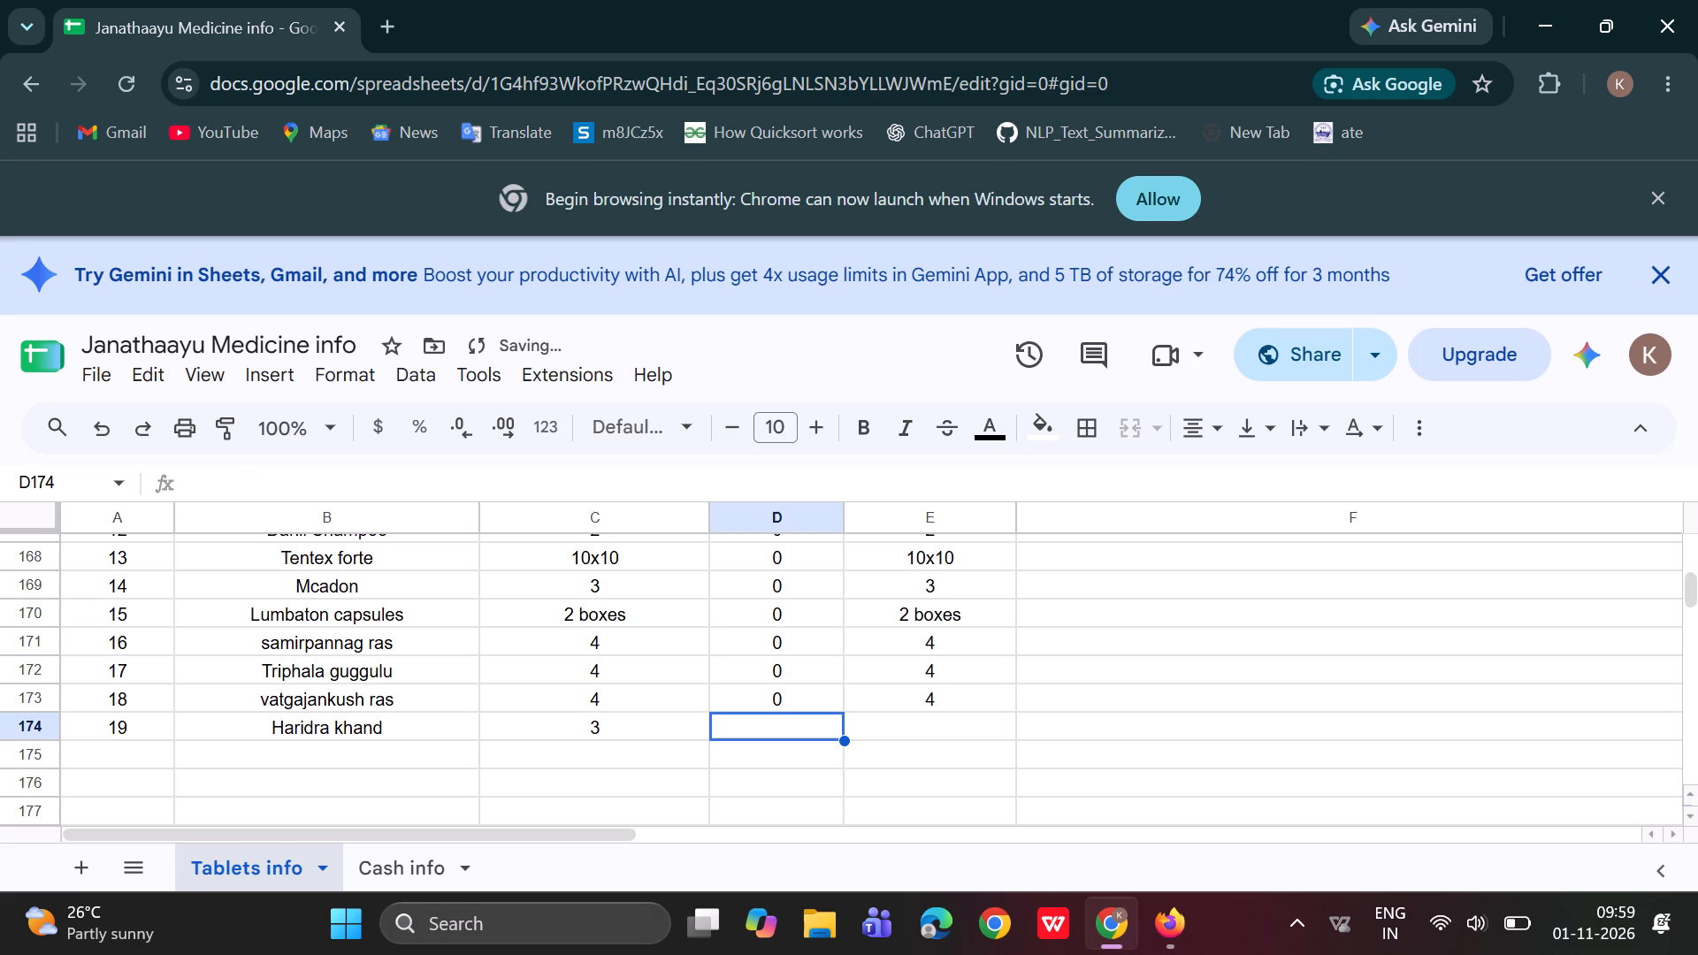
pyautogui.press('0')
pyautogui.press('Right')
pyautogui.press('3')
pyautogui.press('Down')
# Enter serial number 20 and the medicine name laghu sootshekhar ras in cells A175 and B175.
pyautogui.press('Left')
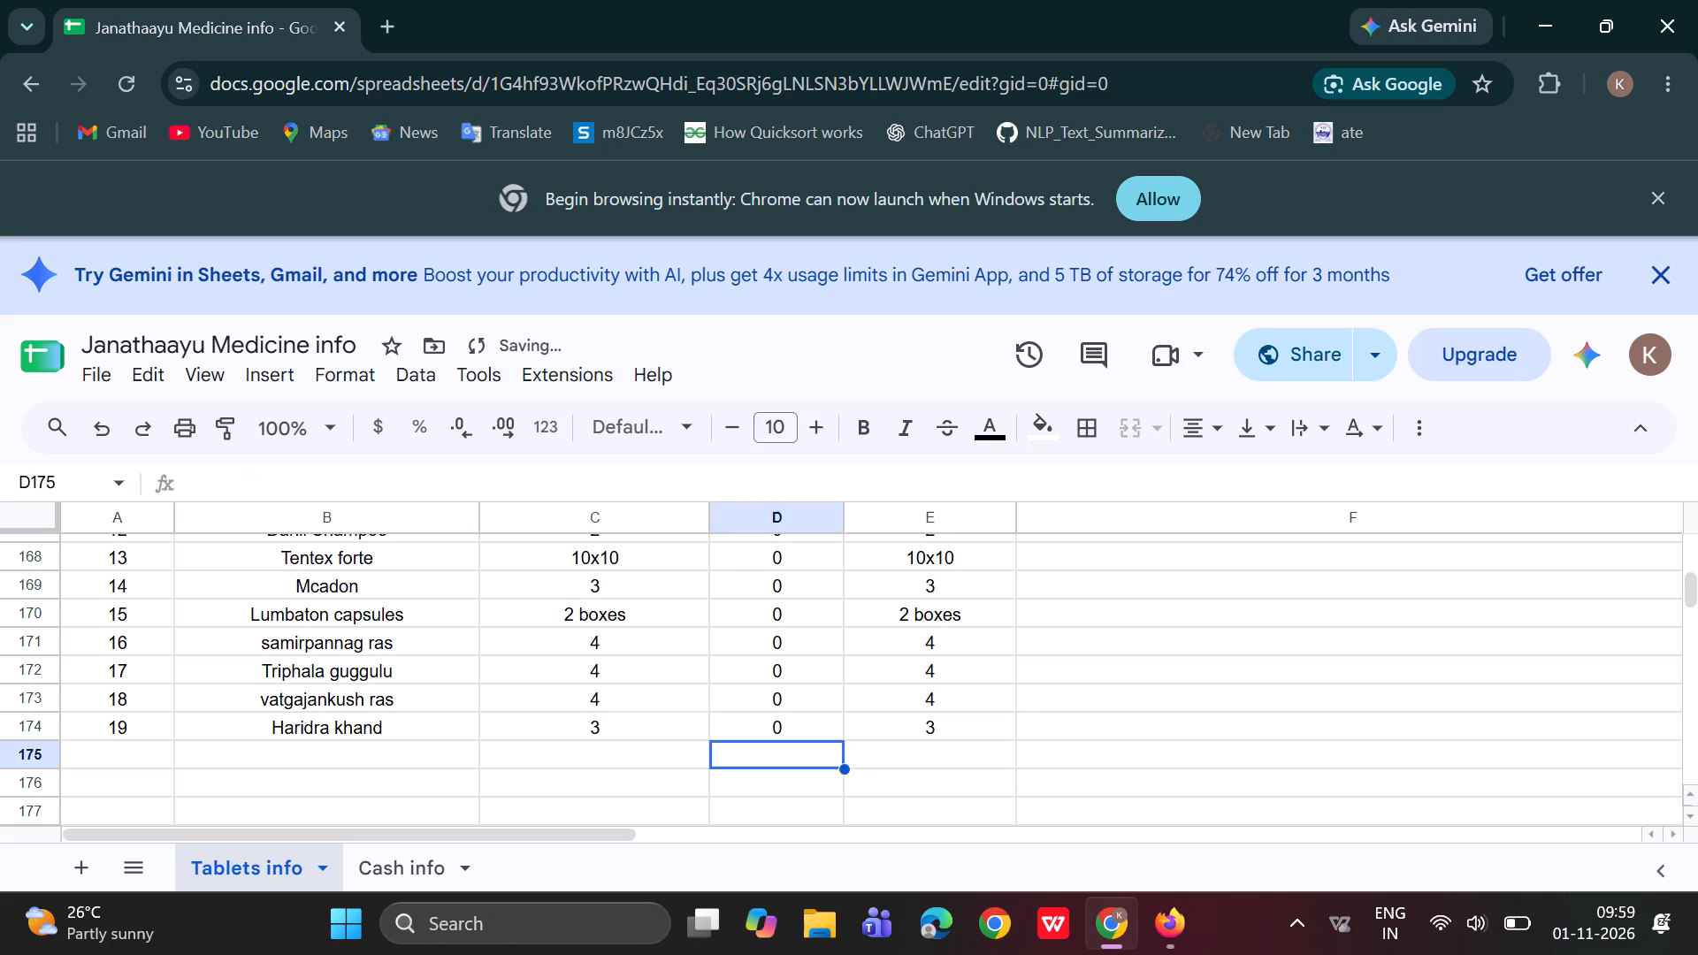
pyautogui.press('Left')
pyautogui.press('Left')
pyautogui.press('Left')
pyautogui.write('20')
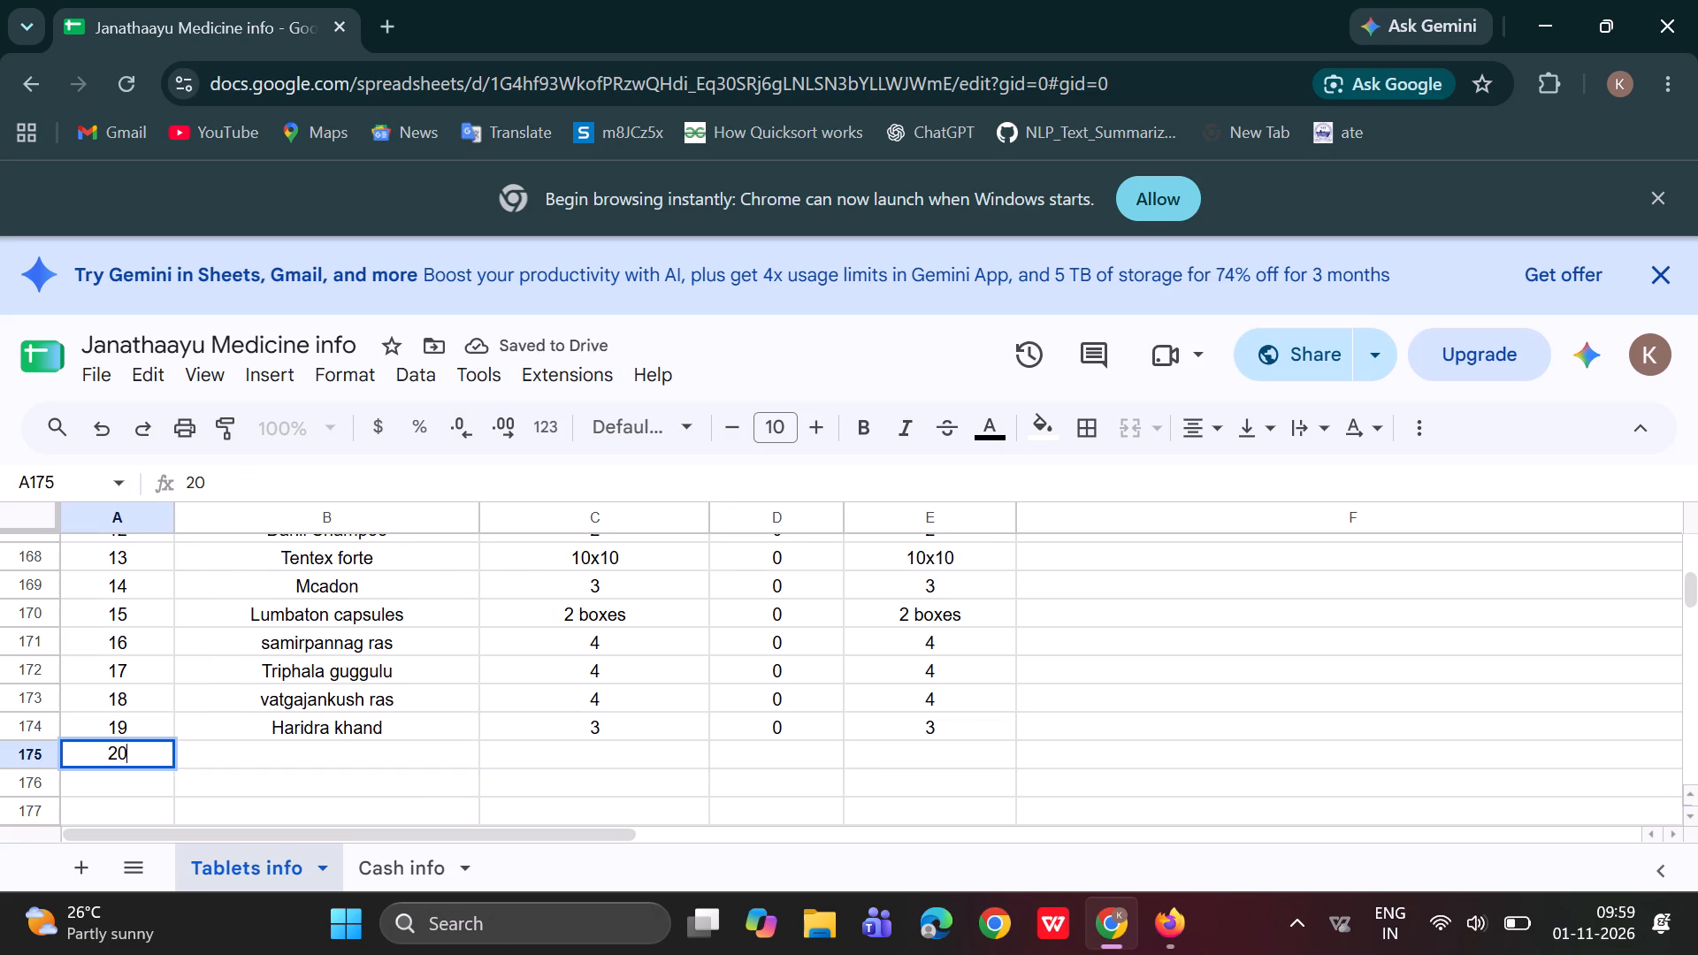
pyautogui.press('Right')
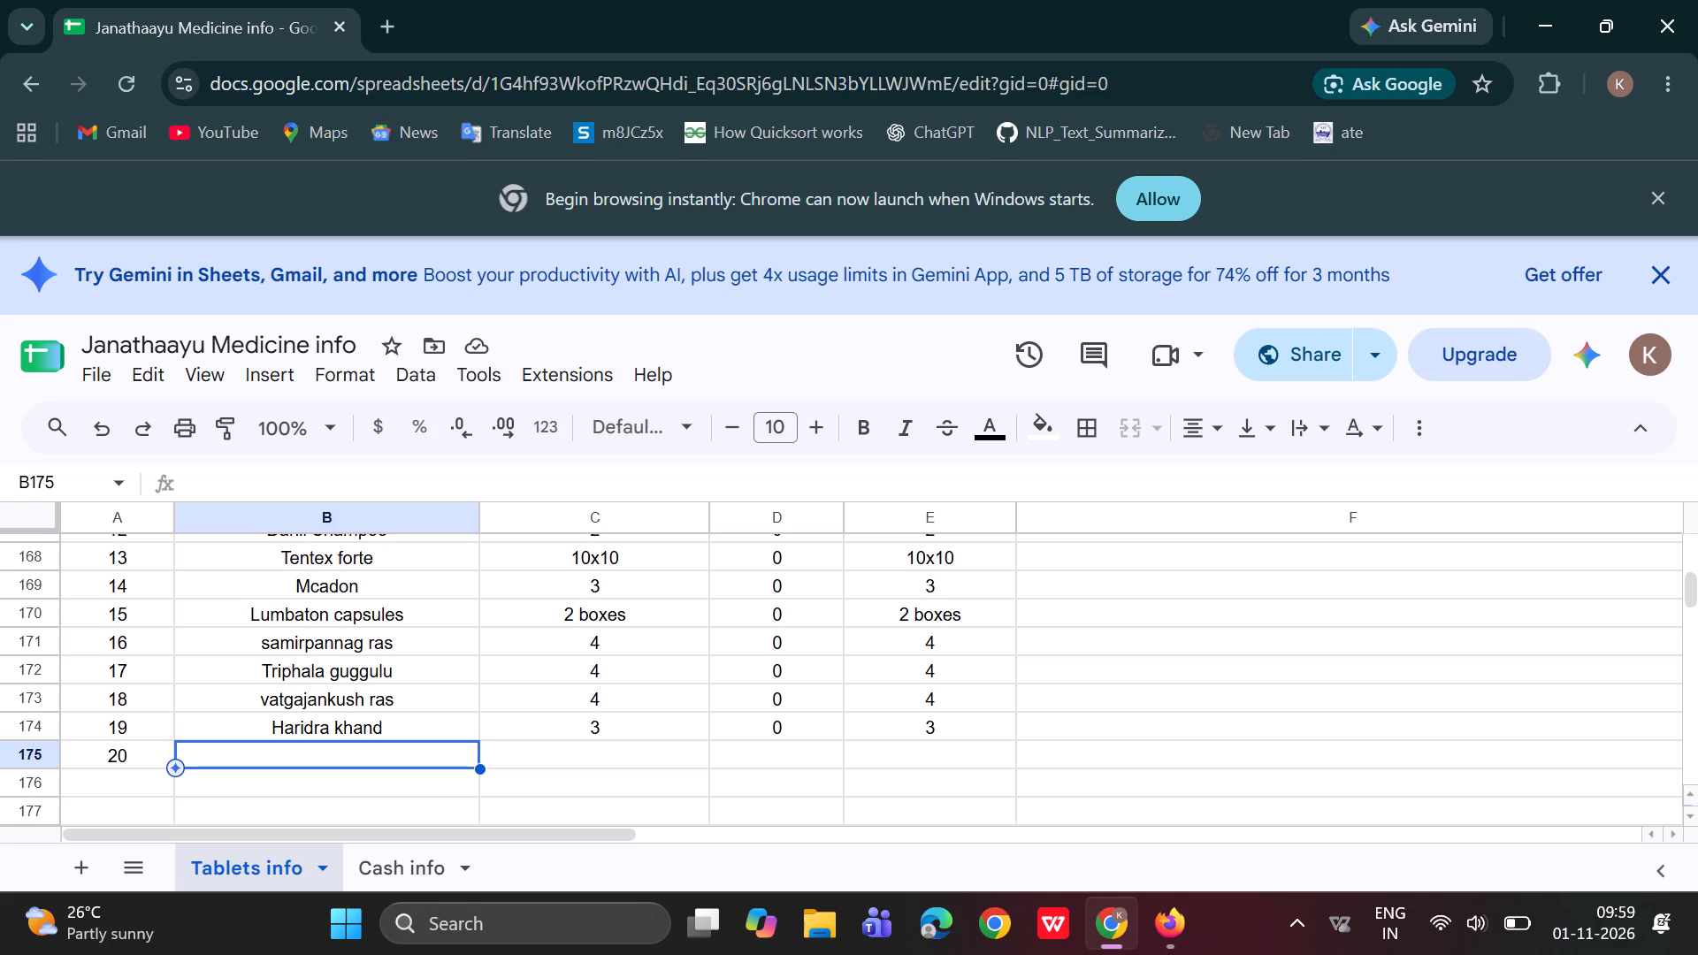
pyautogui.write('lag')
pyautogui.write('hu')
pyautogui.press('space')
pyautogui.write('sootse')
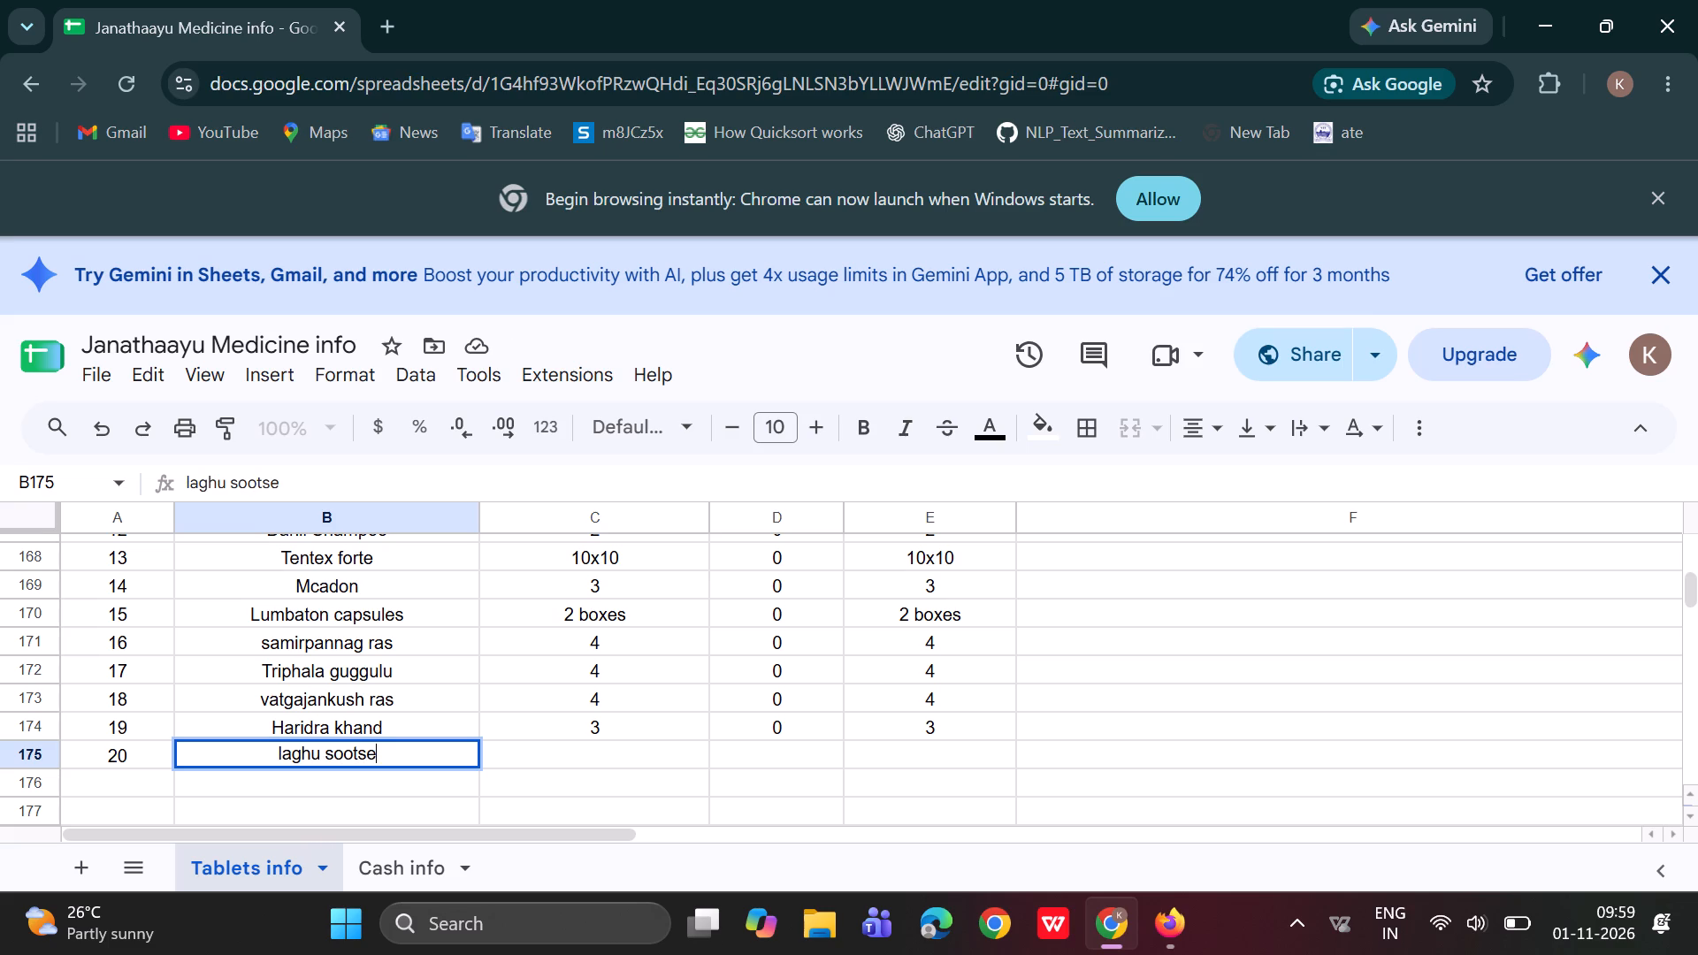
pyautogui.press('BackSpace')
pyautogui.write('he')
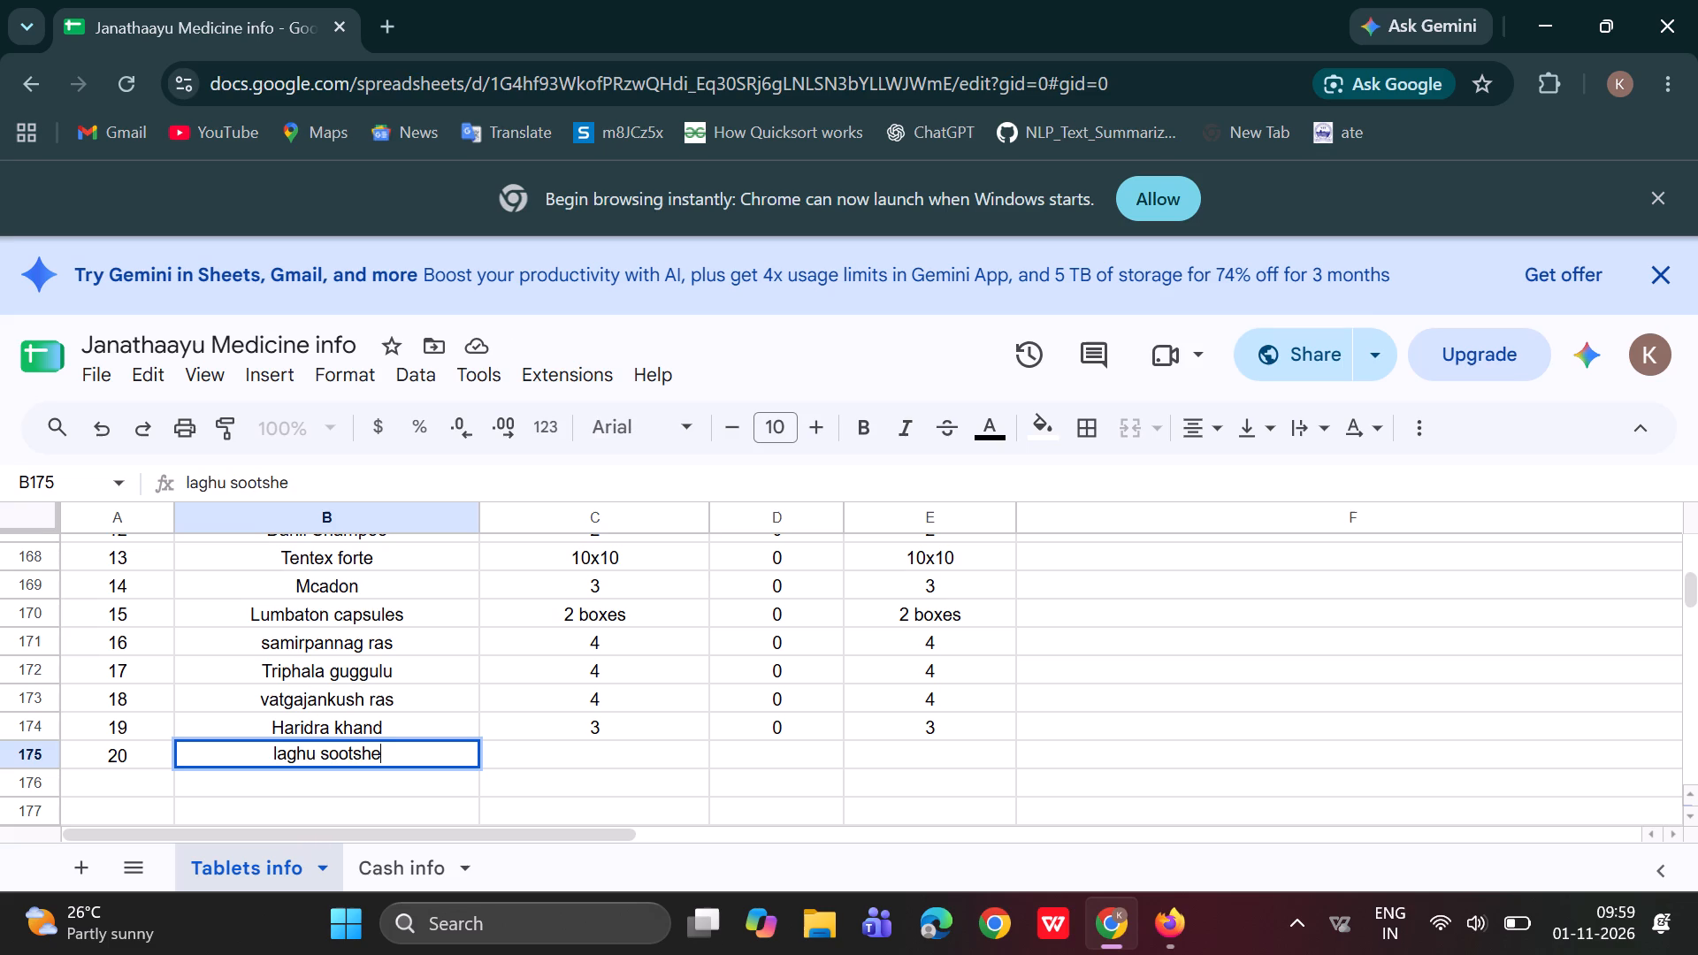
pyautogui.write('kh')
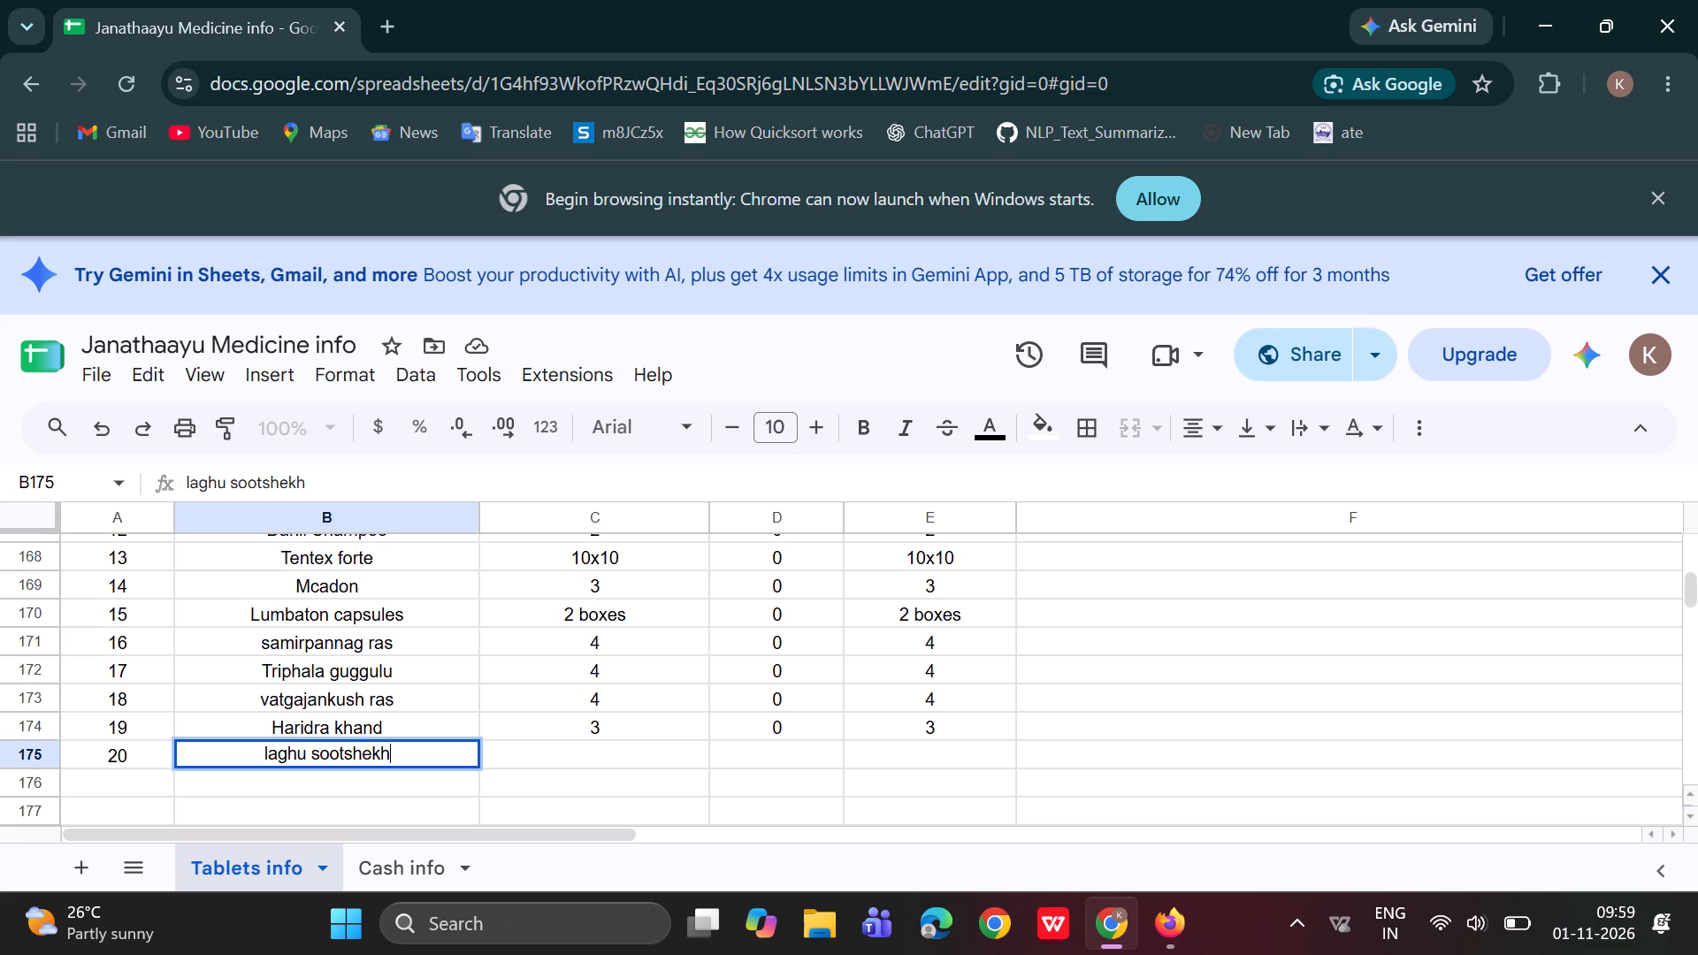
pyautogui.write('ar')
pyautogui.press('space')
pyautogui.write('ras')
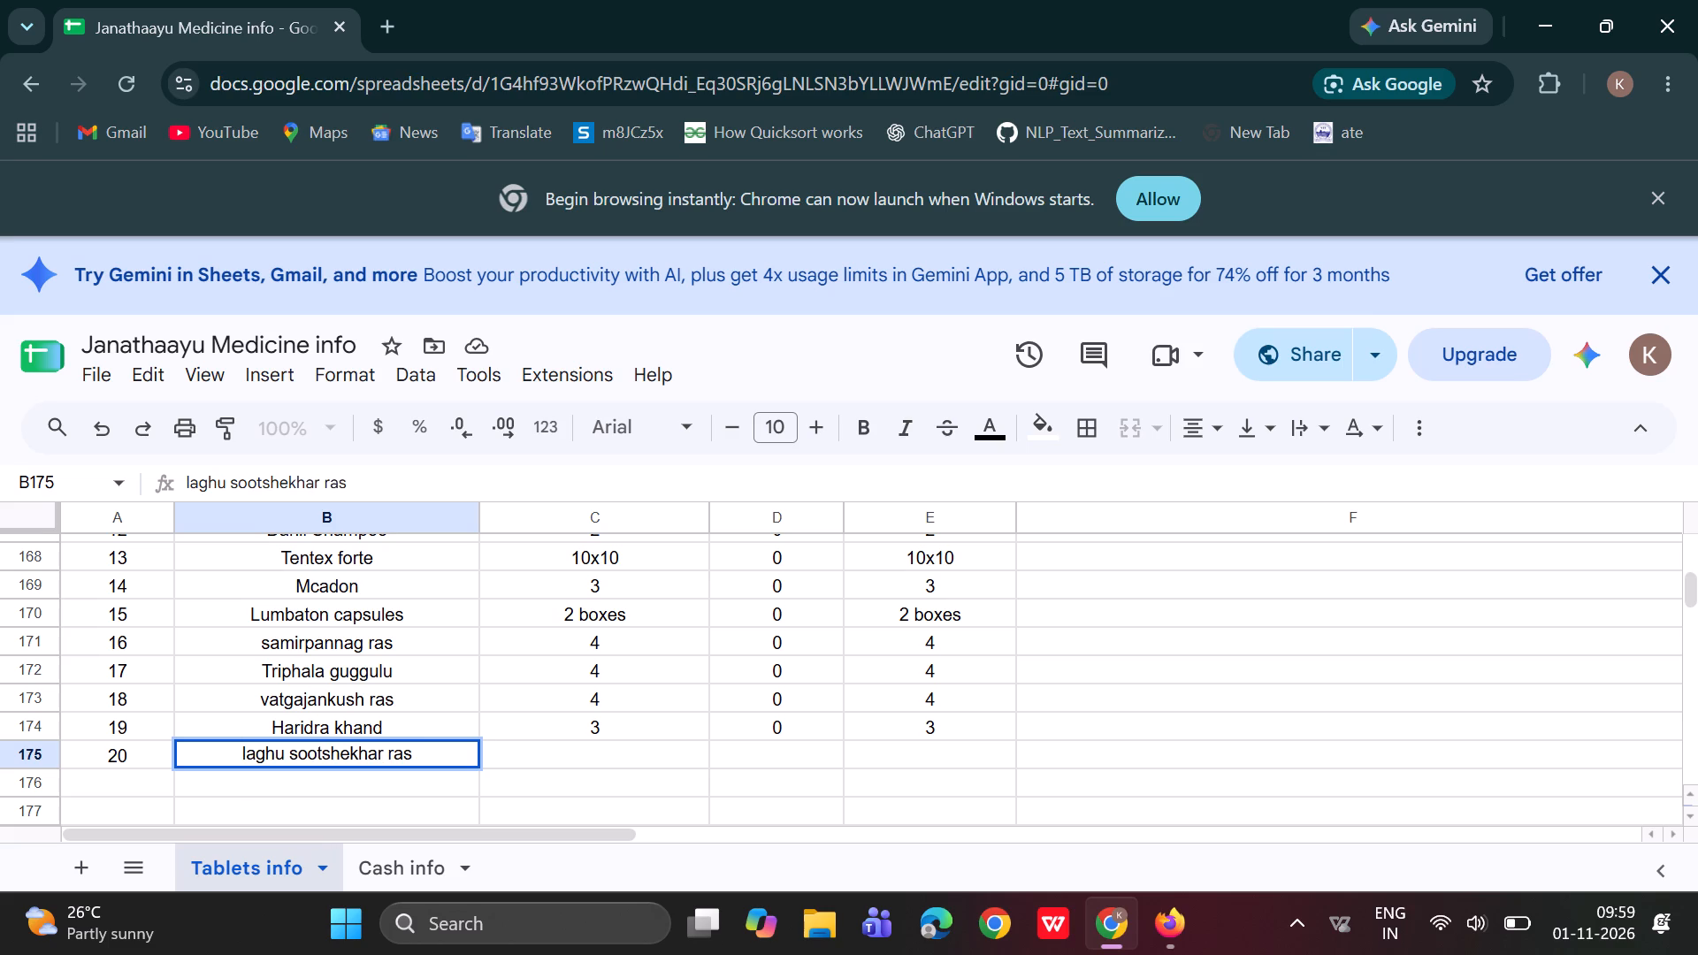
pyautogui.press('Right')
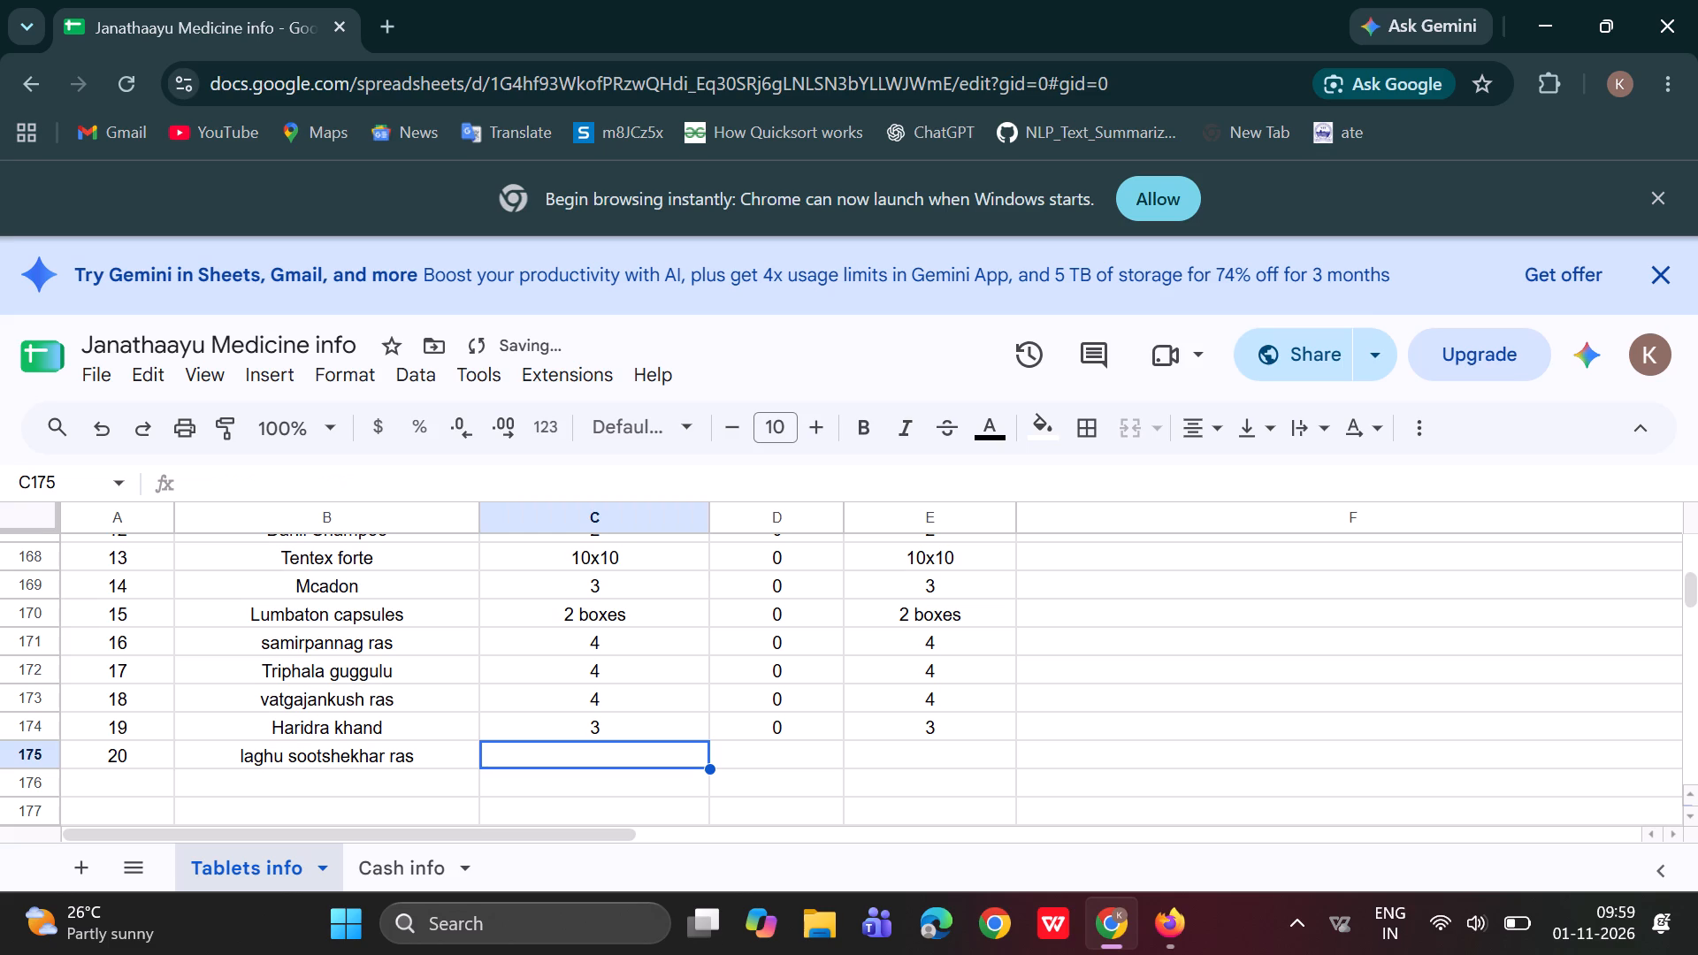
# Complete row 175 with purchased 10, sold 0 and available 10.
pyautogui.write('10')
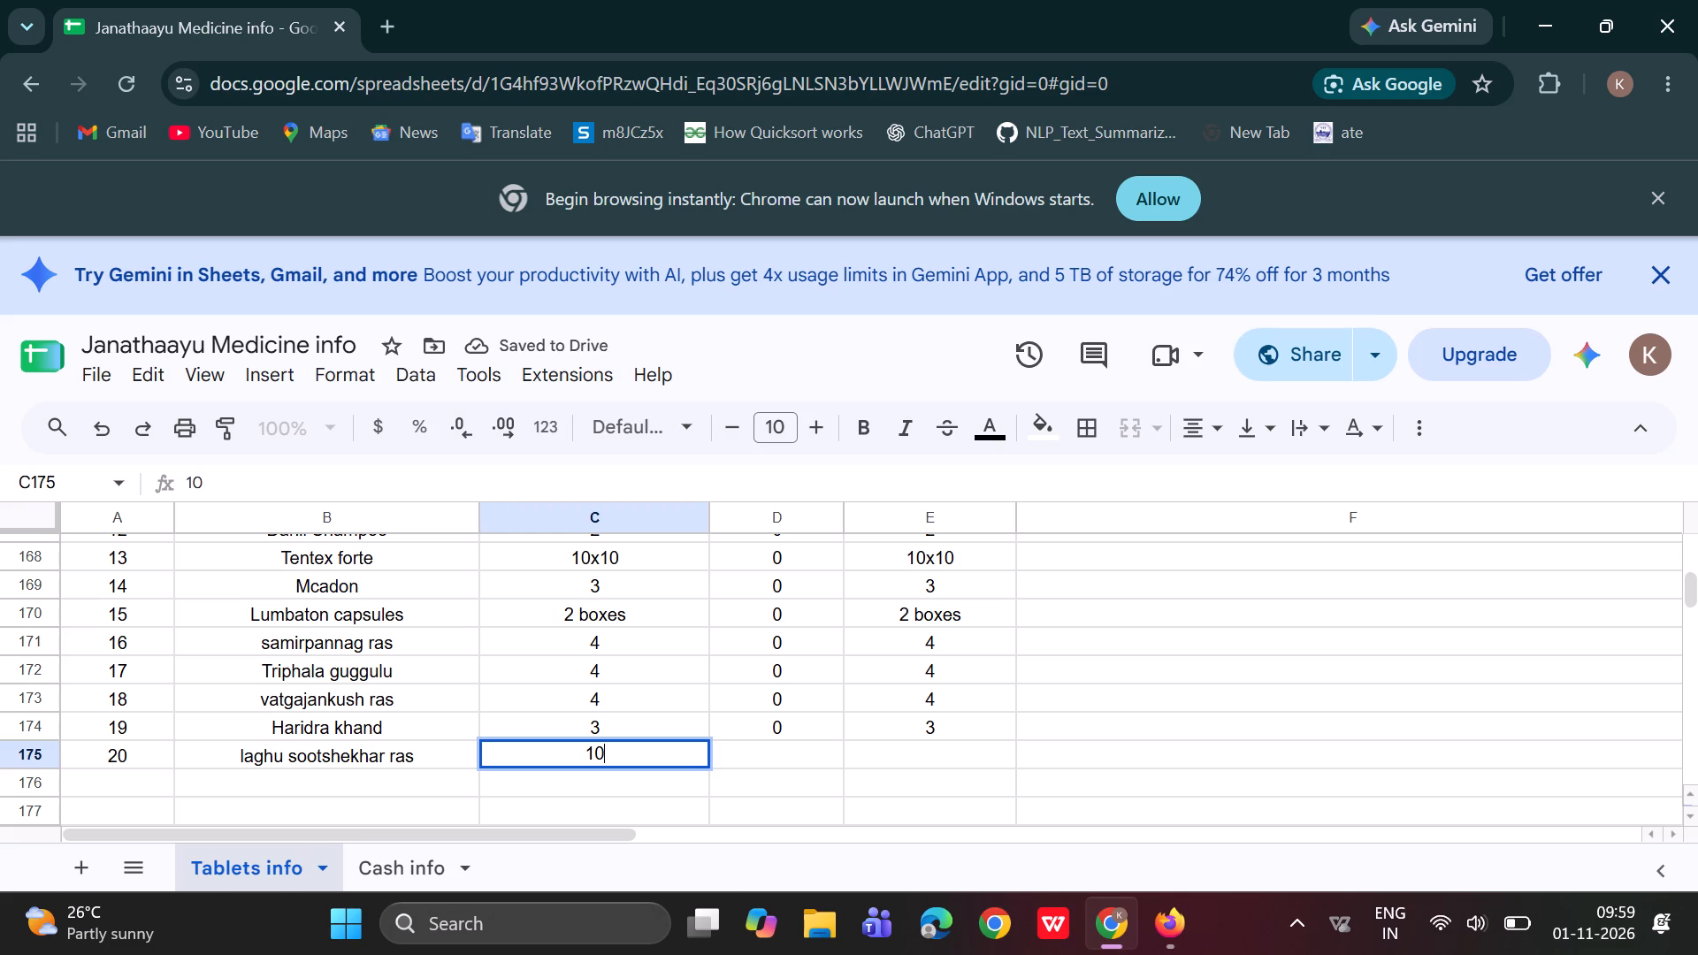
pyautogui.press('Right')
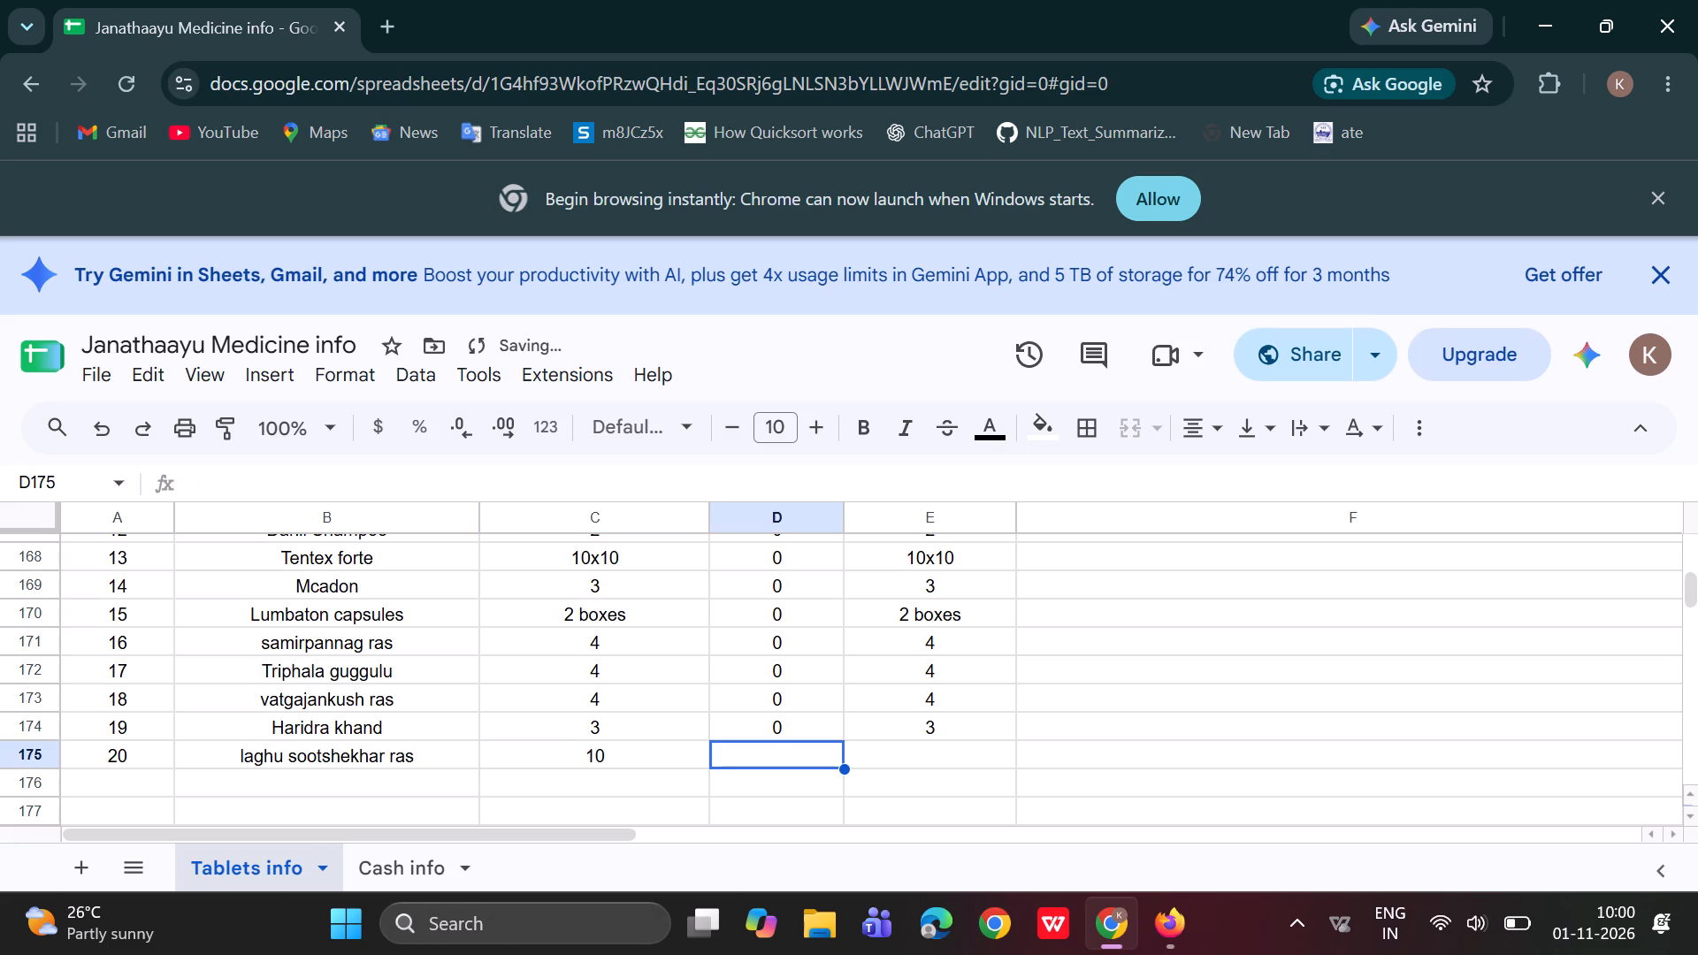
pyautogui.press('0')
pyautogui.press('Right')
pyautogui.press('1')
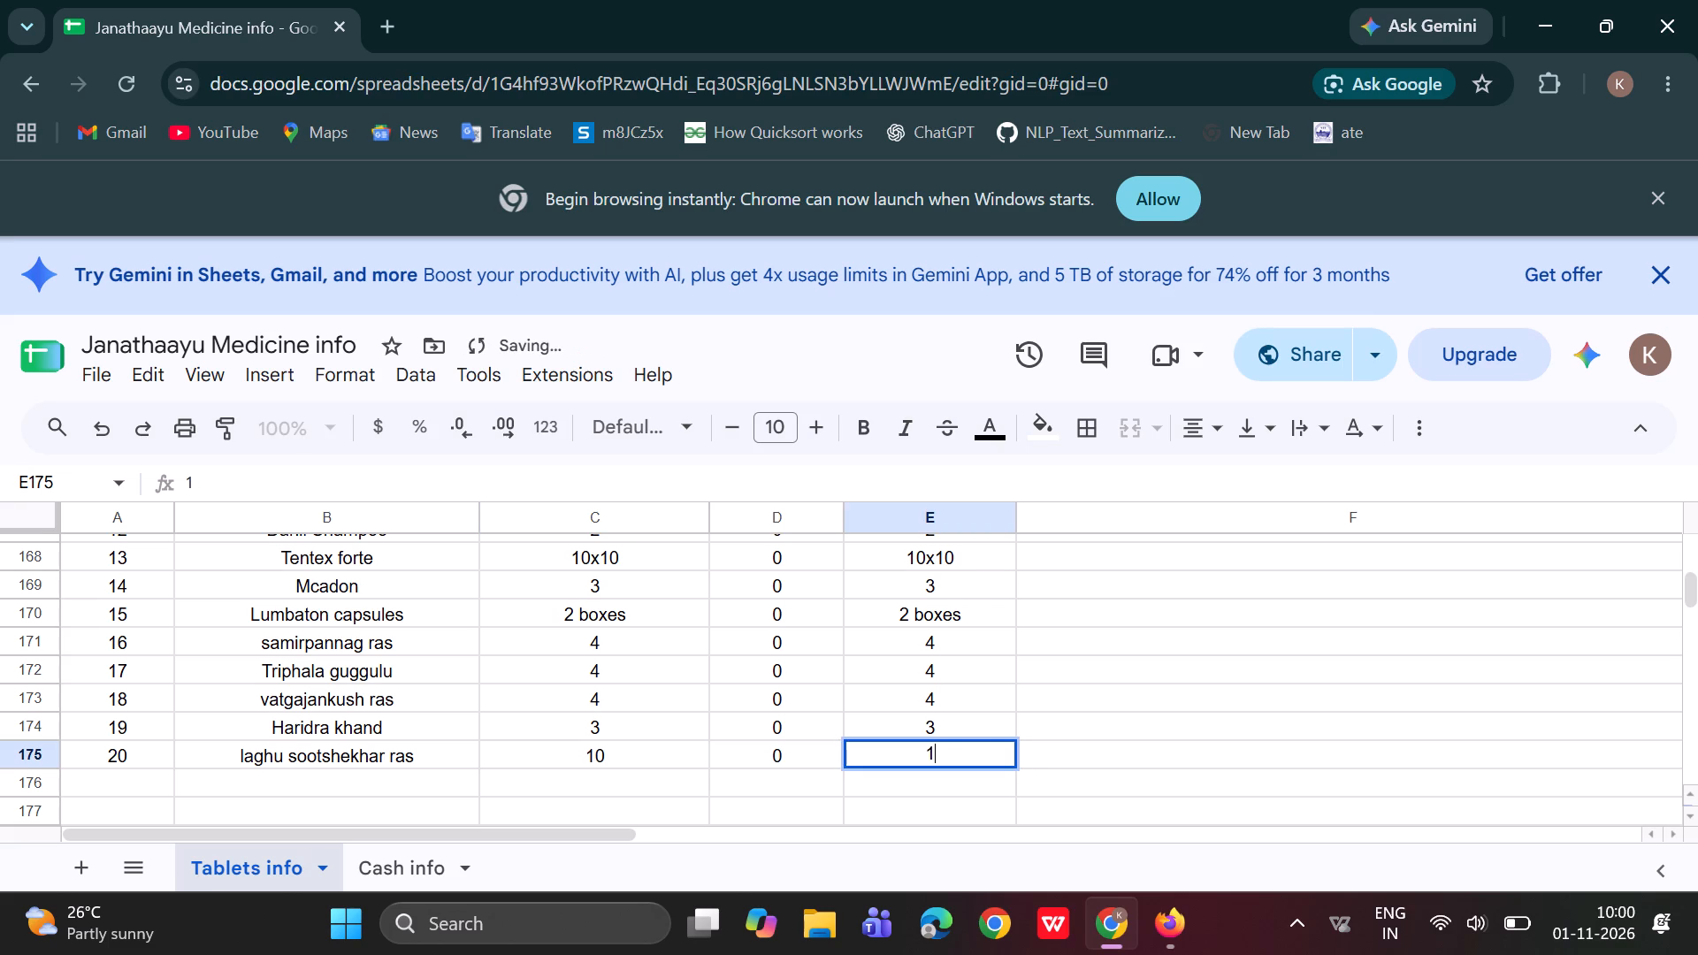
pyautogui.press('0')
pyautogui.press('Down')
# Enter serial number 21 and the medicine name Gandhaka rasayana in cells A176 and B176.
pyautogui.press('Left')
pyautogui.press('Left')
pyautogui.press('Left')
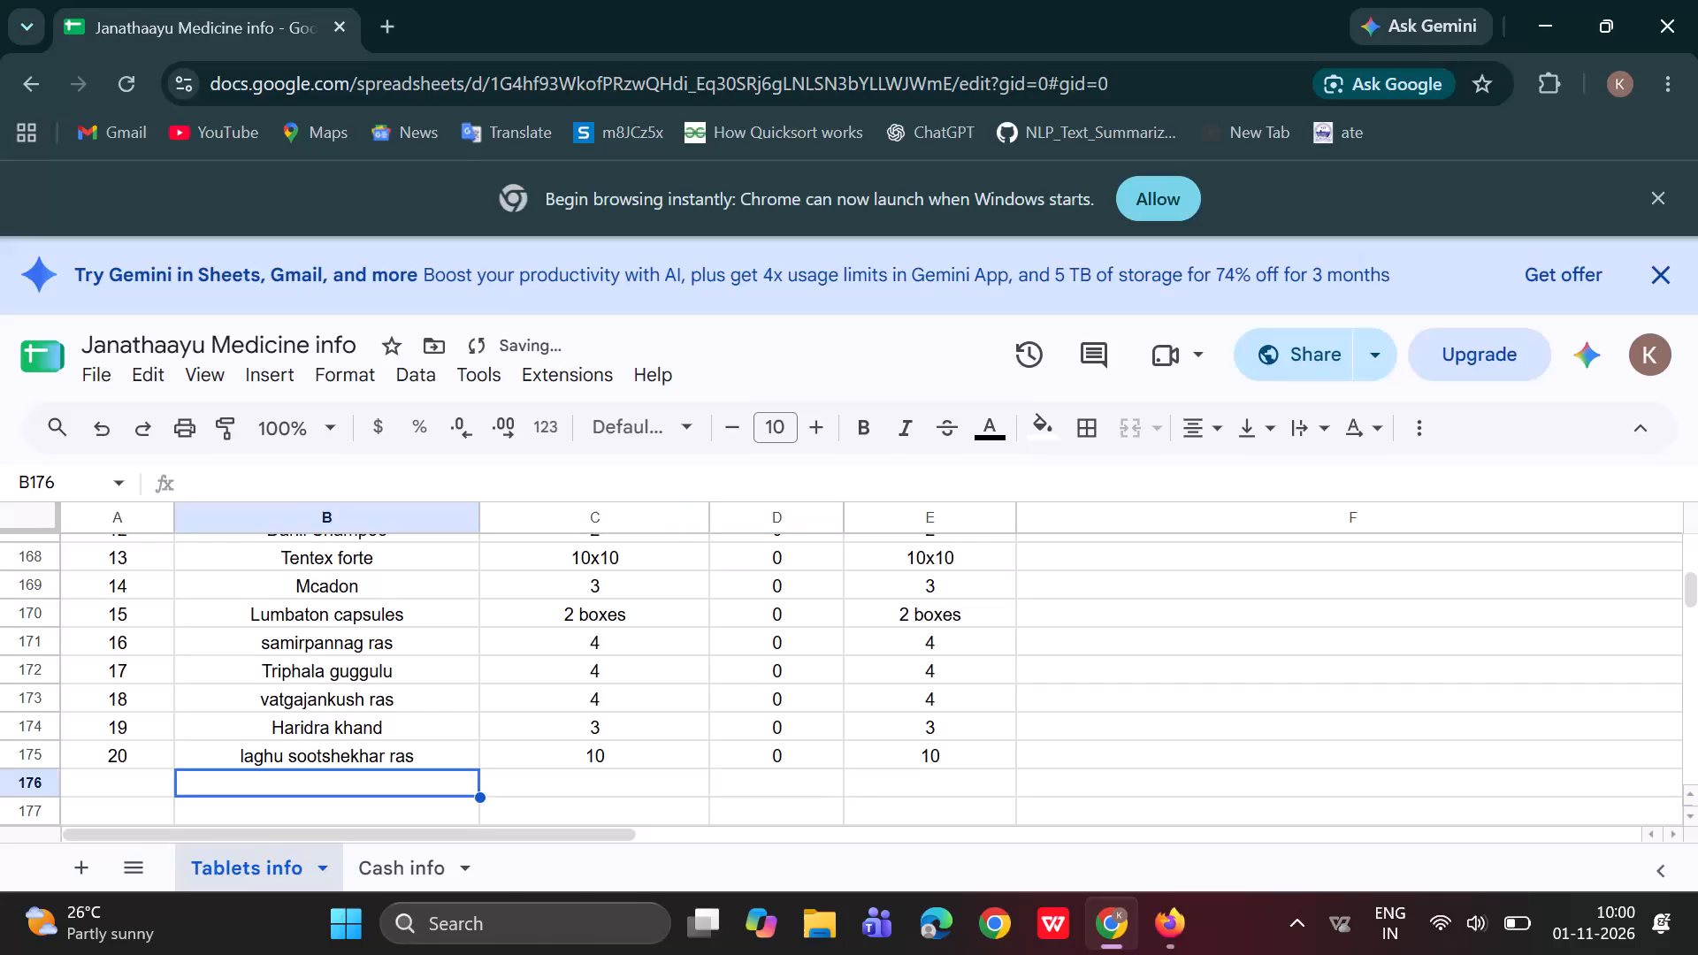
pyautogui.press('Left')
pyautogui.write('21')
pyautogui.press('Right')
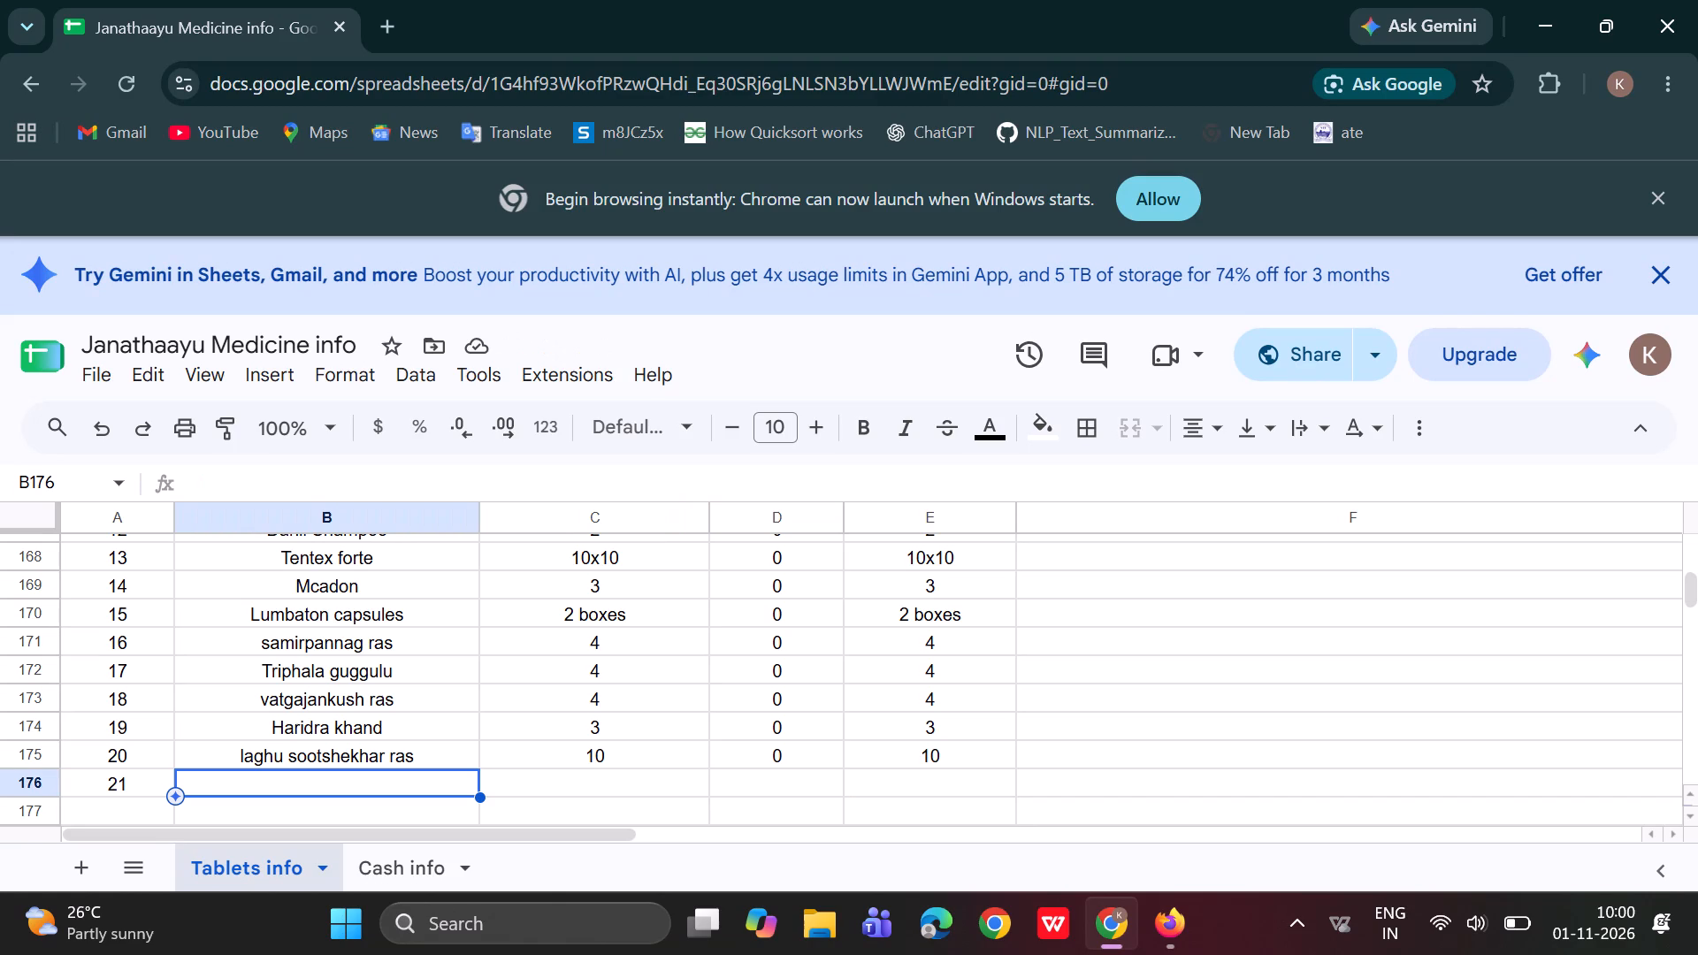
pyautogui.hotkey('shift', 'g')
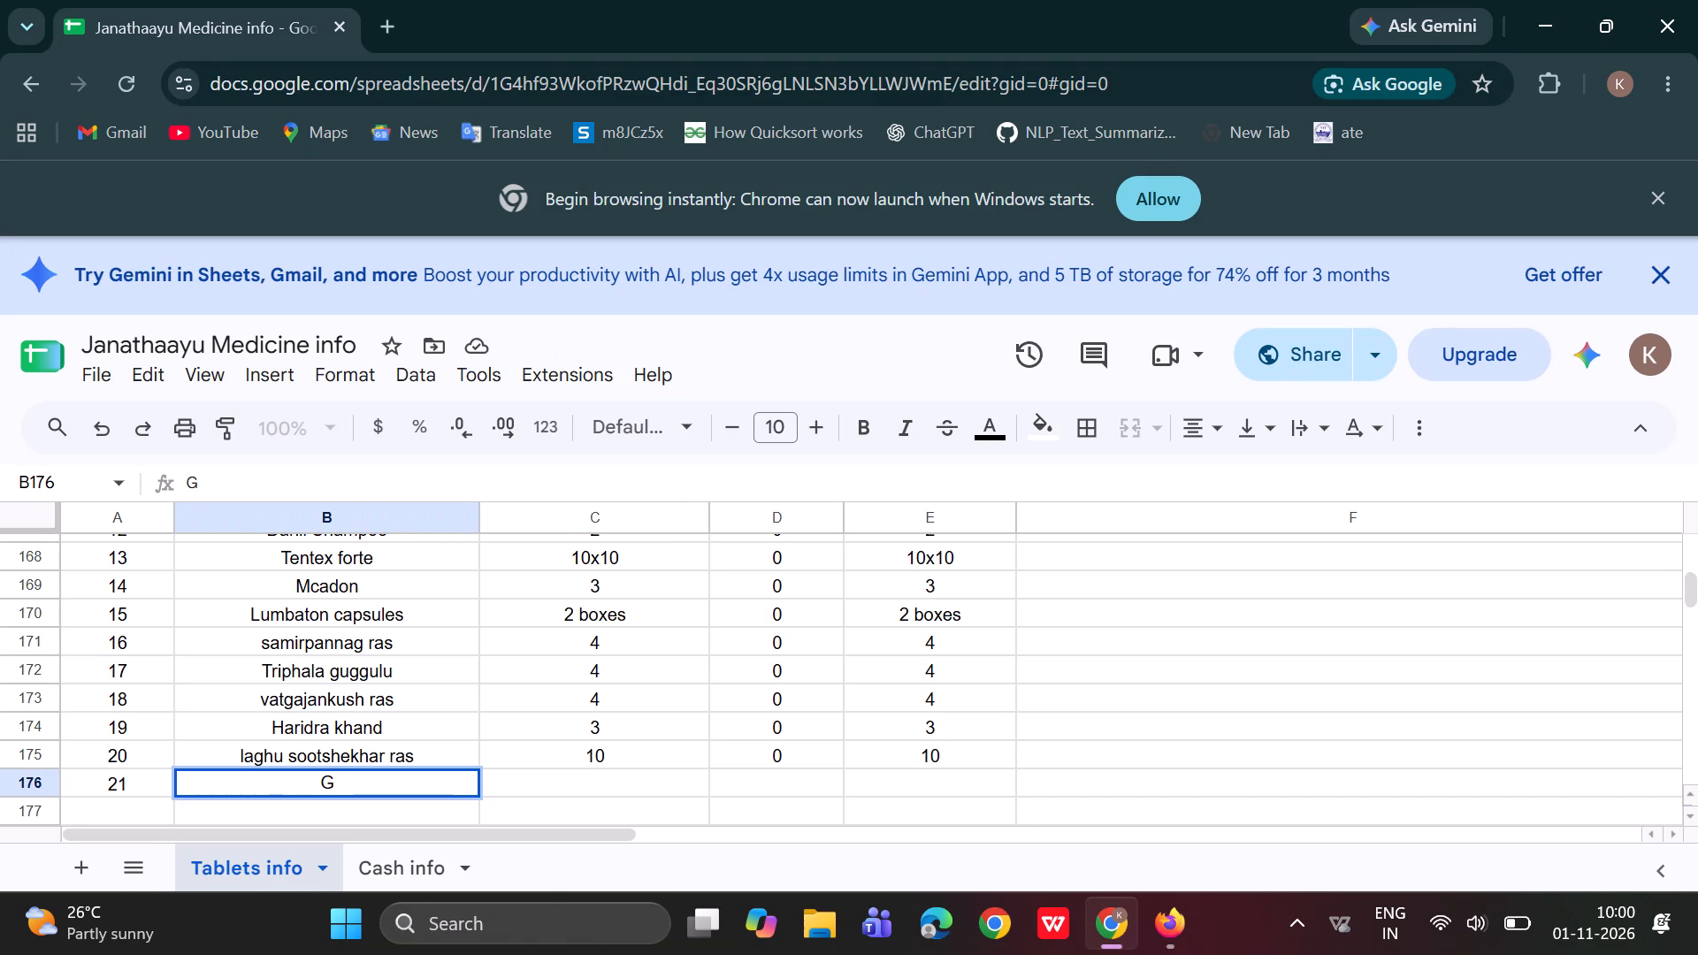
pyautogui.write('andha')
pyautogui.write('ka rasayana')
pyautogui.press('Right')
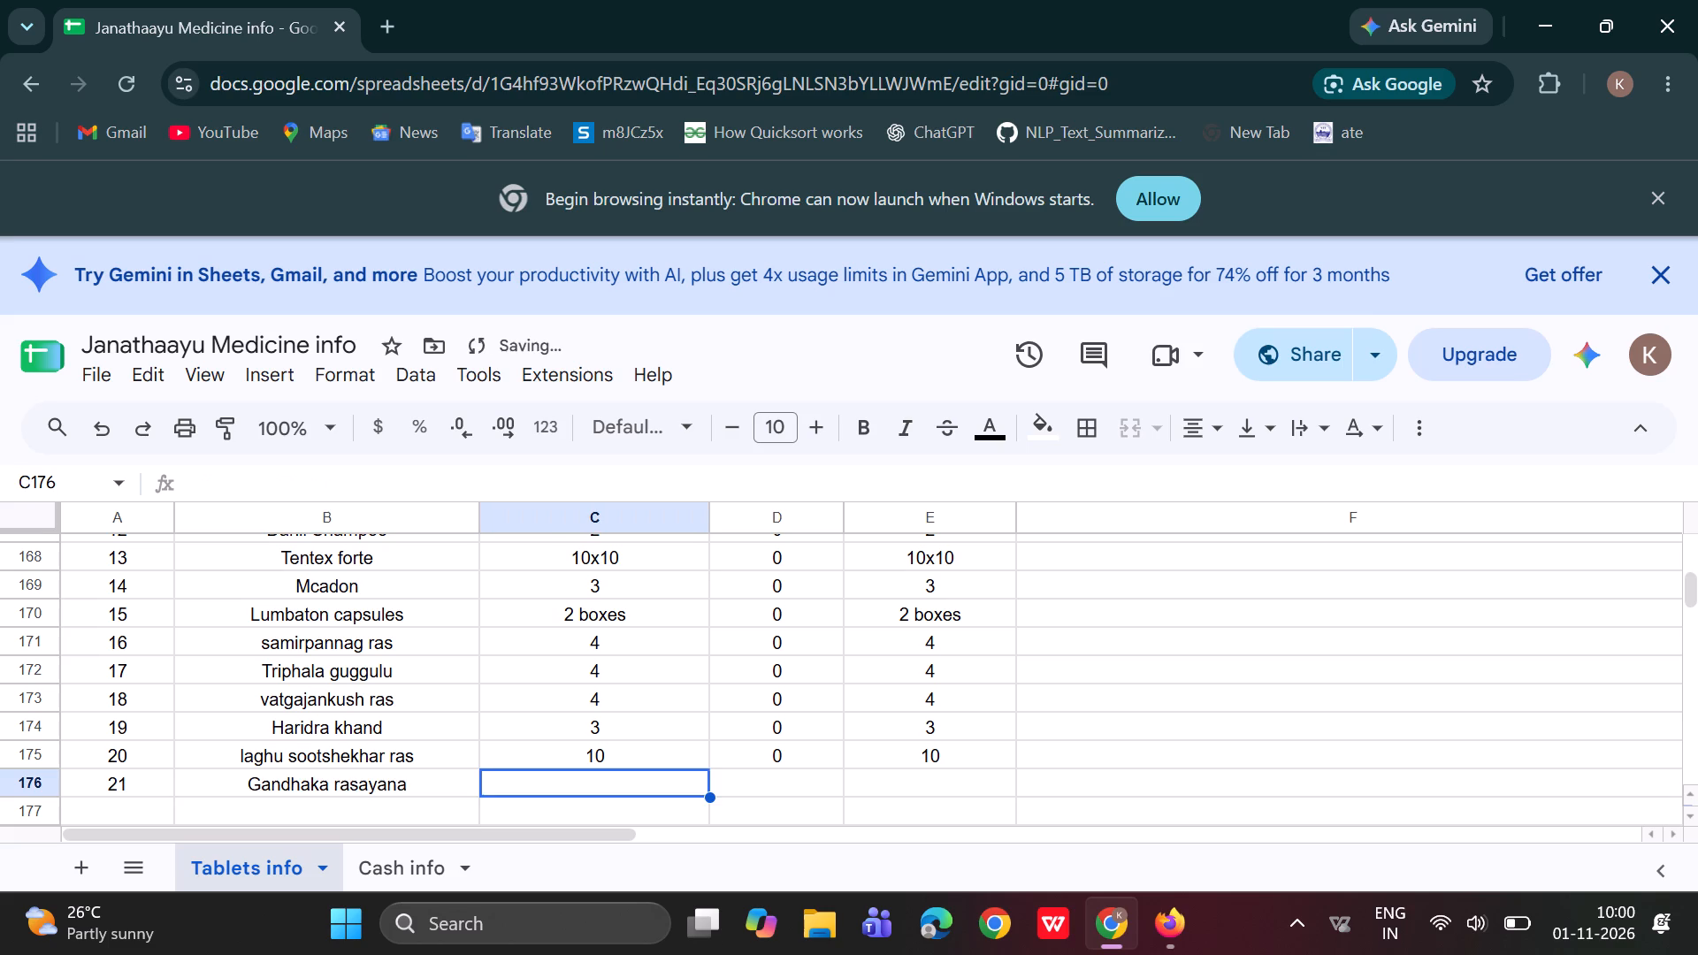
# Complete row 176 with purchased 6, sold 0 and available 6.
pyautogui.press('6')
pyautogui.press('Right')
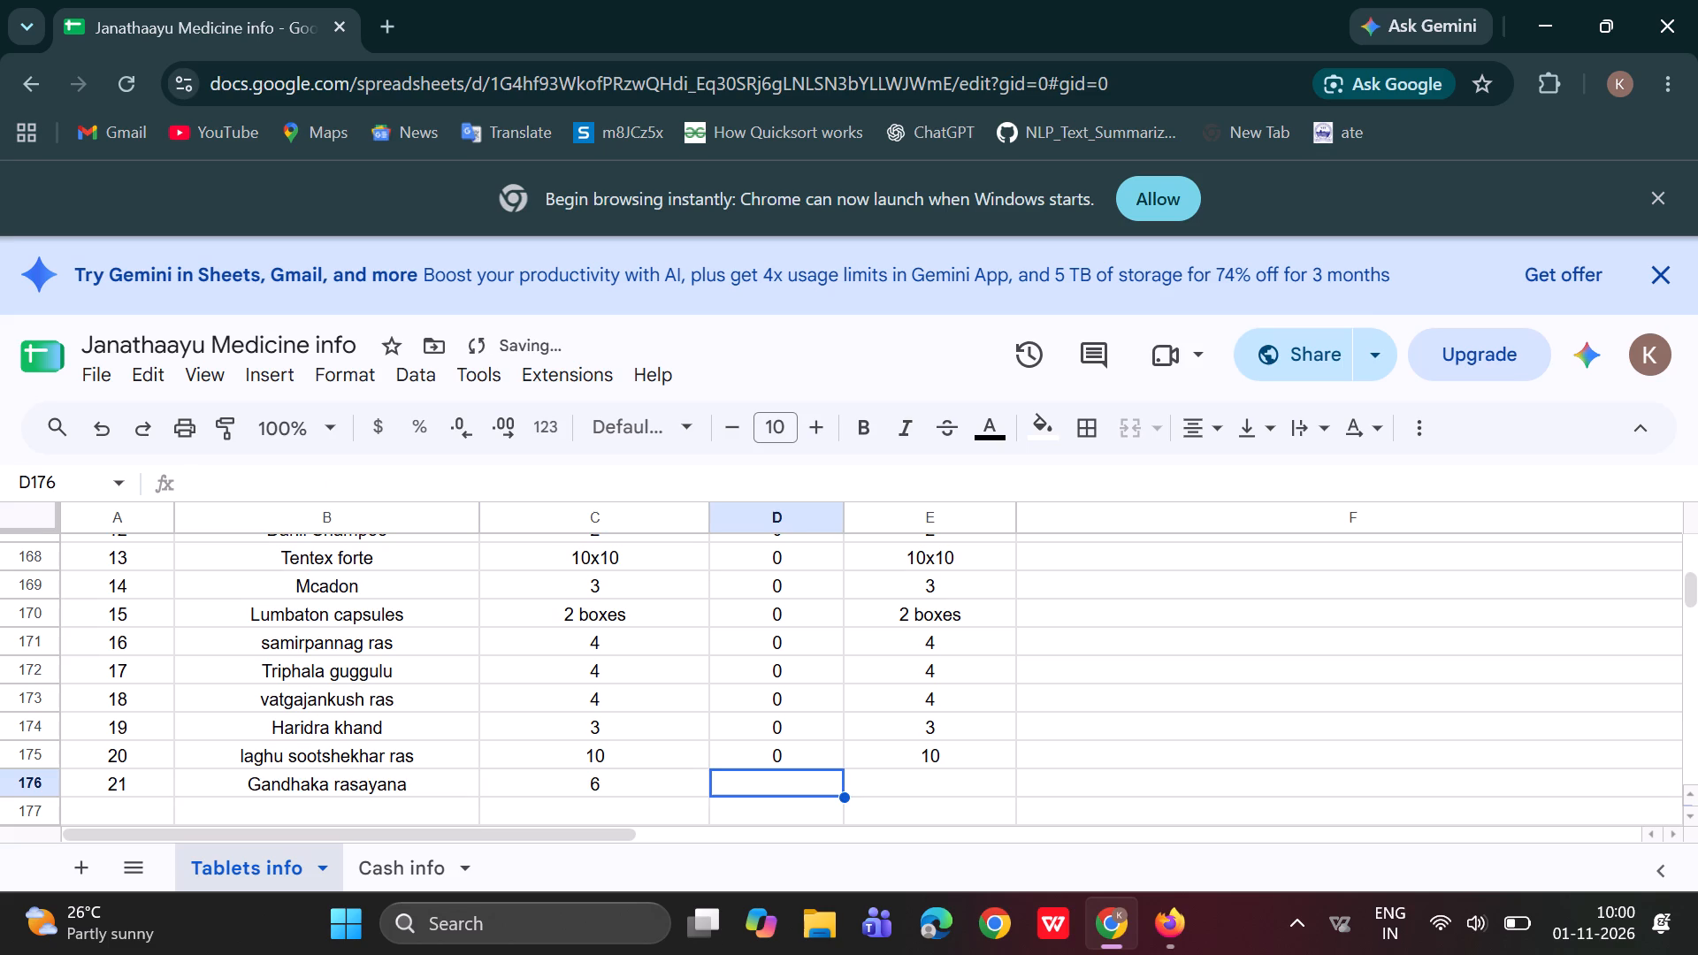
pyautogui.press('0')
pyautogui.press('Right')
pyautogui.press('6')
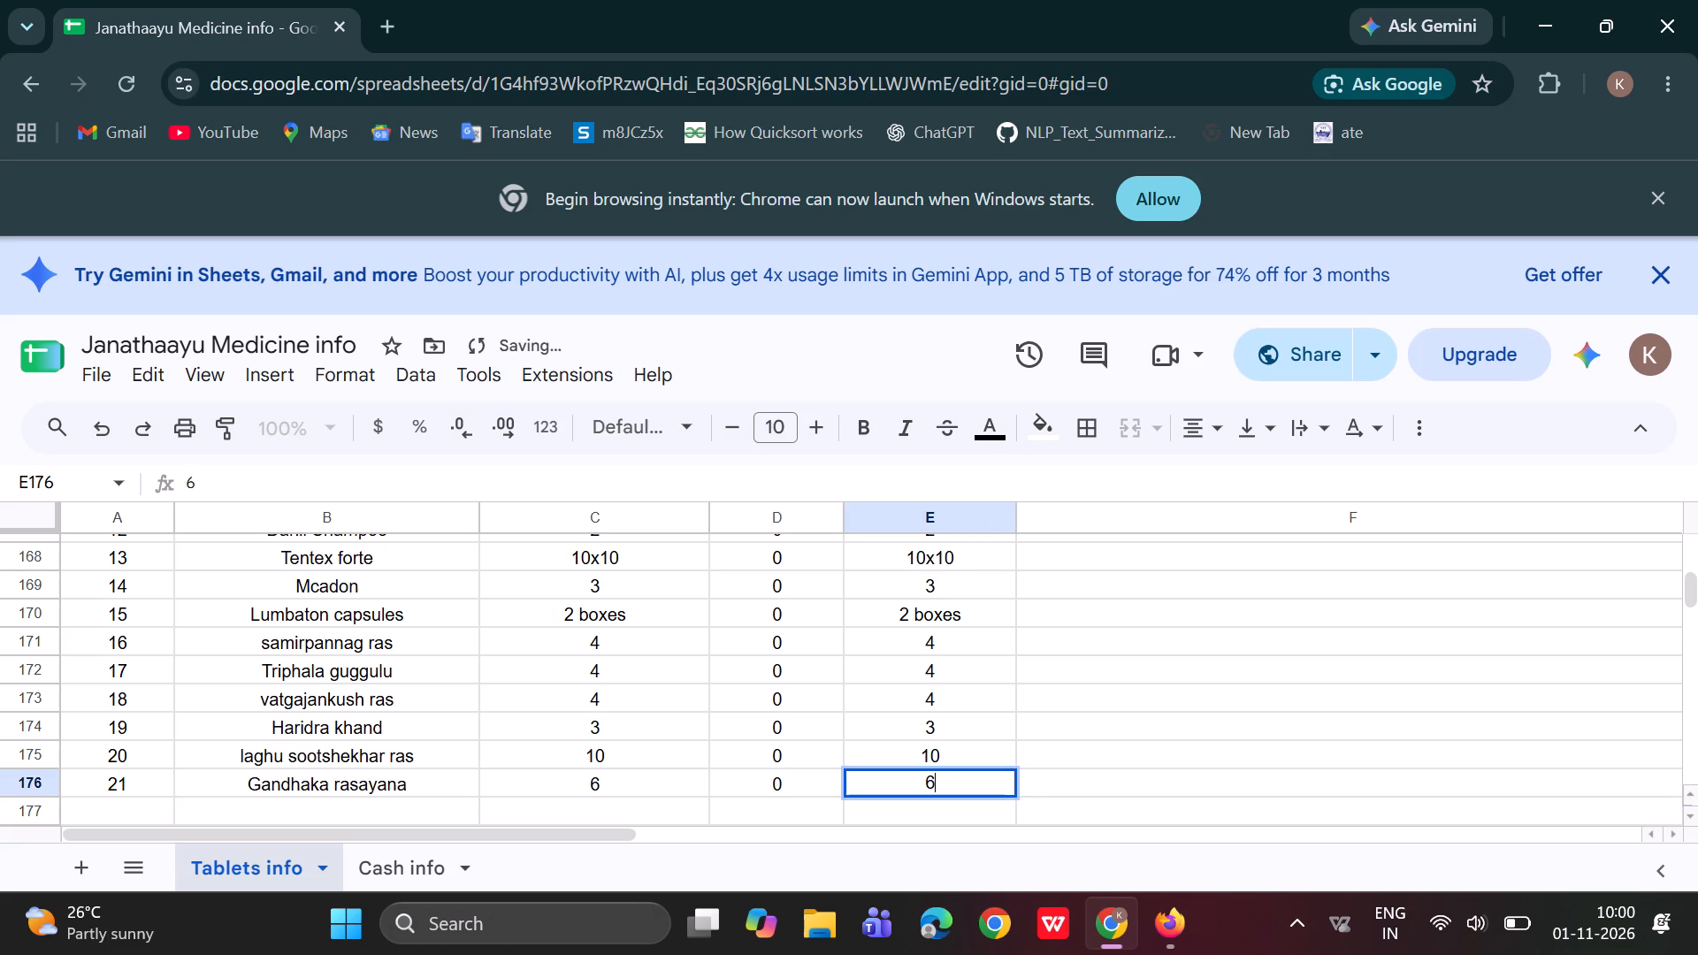
pyautogui.press('Down')
# Enter serial number 22 and the medicine name Kamdudha ras in cells A177 and B177.
pyautogui.press('Left')
pyautogui.press('Left')
pyautogui.press('Left')
pyautogui.press('Left')
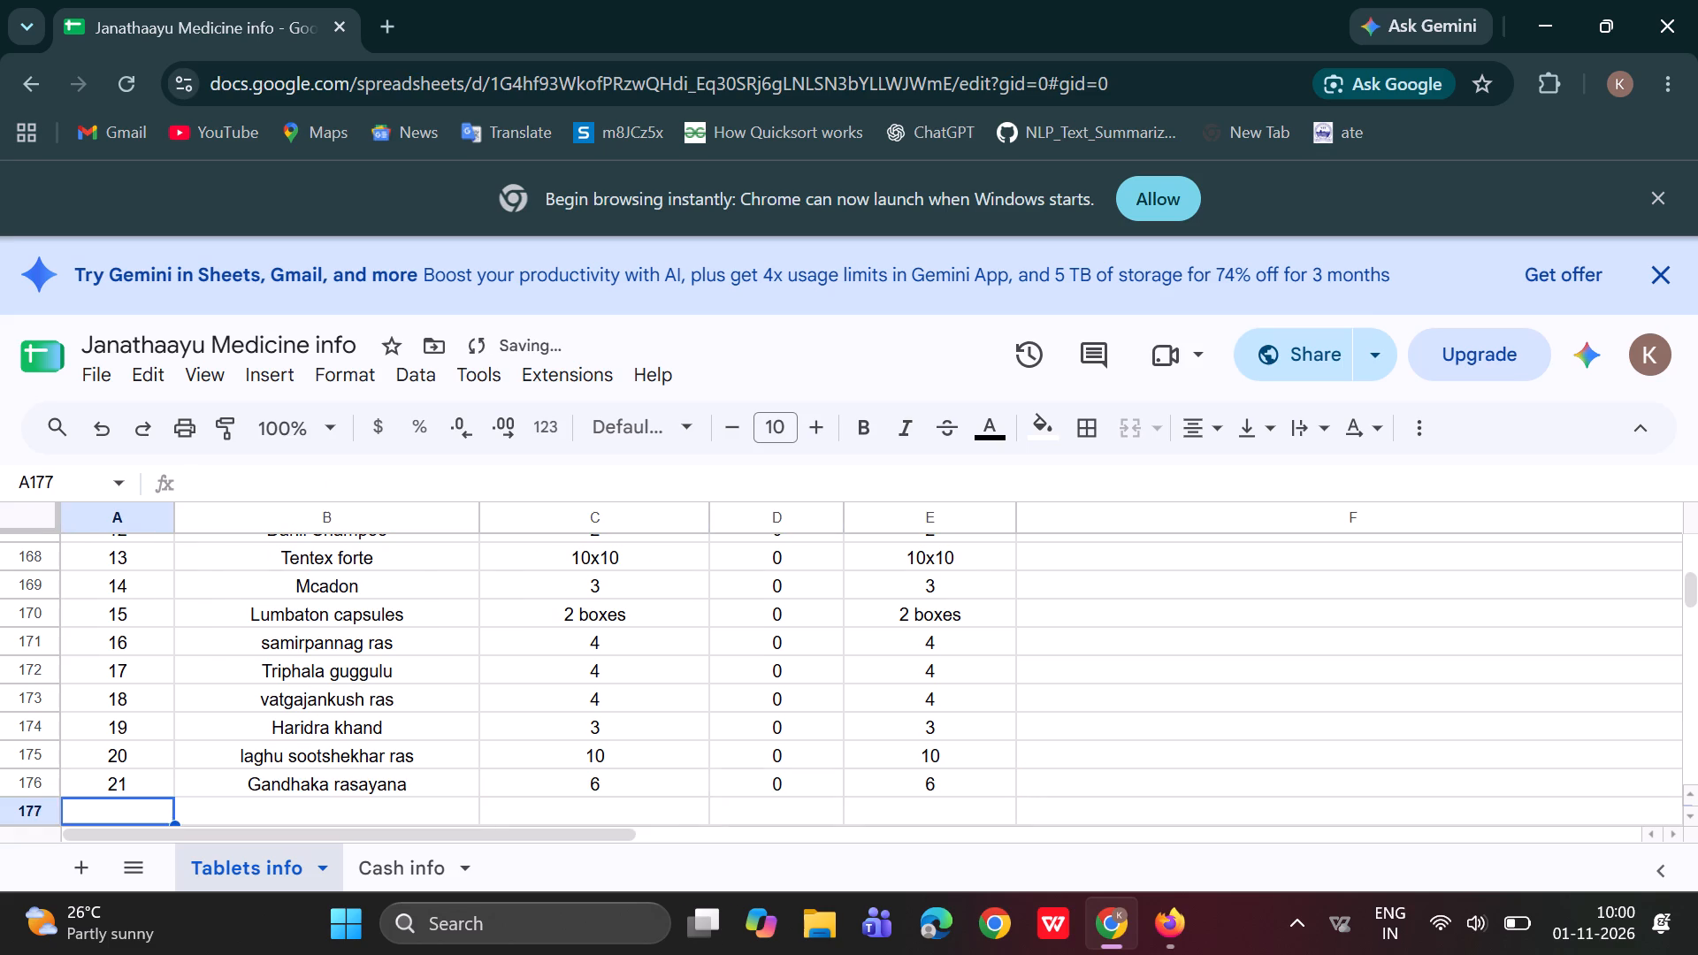
pyautogui.write('22')
pyautogui.press('Right')
pyautogui.press('Right')
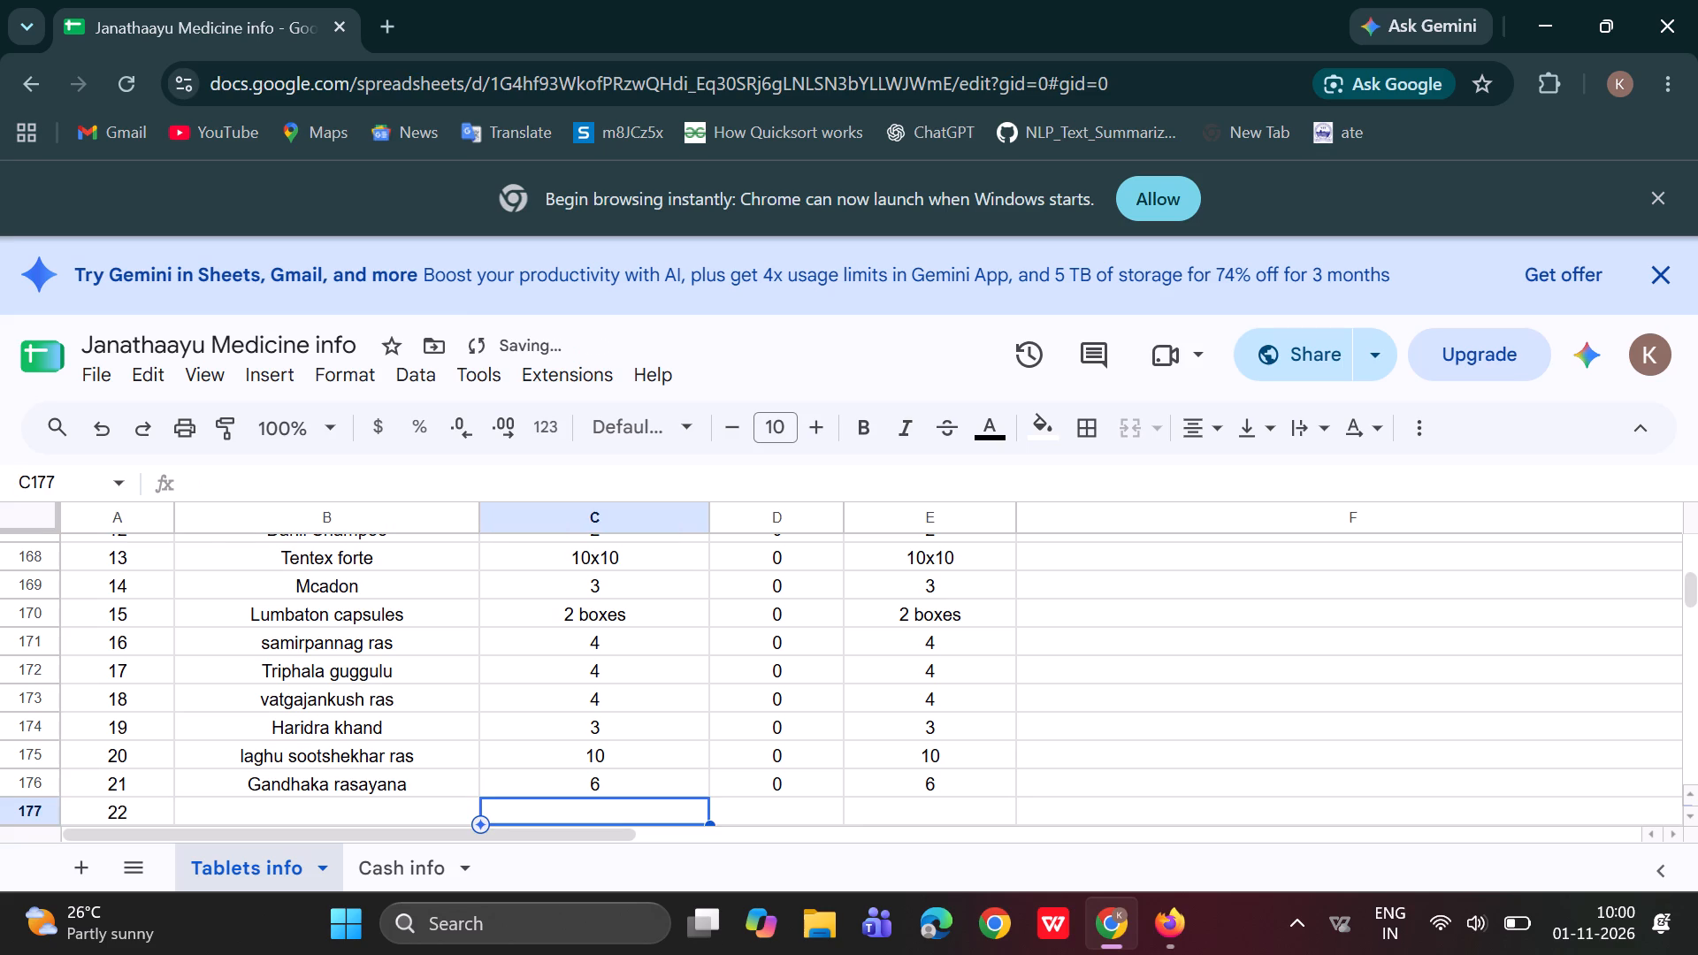
pyautogui.press('Left')
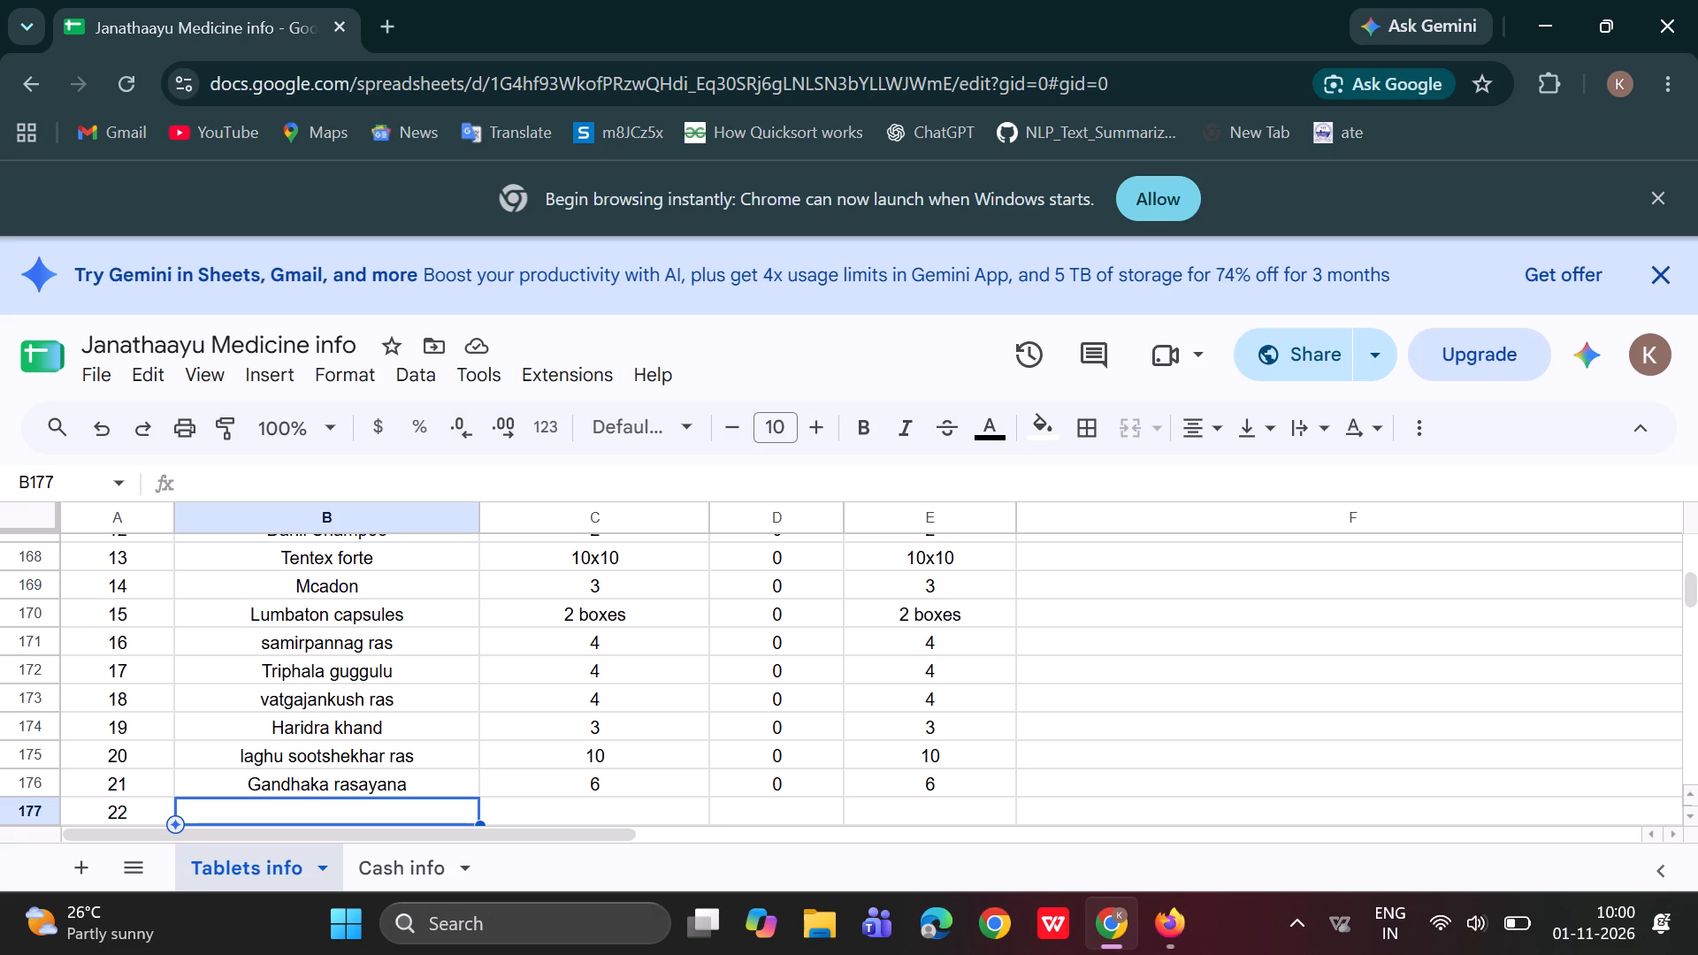
pyautogui.hotkey('shift', 'k')
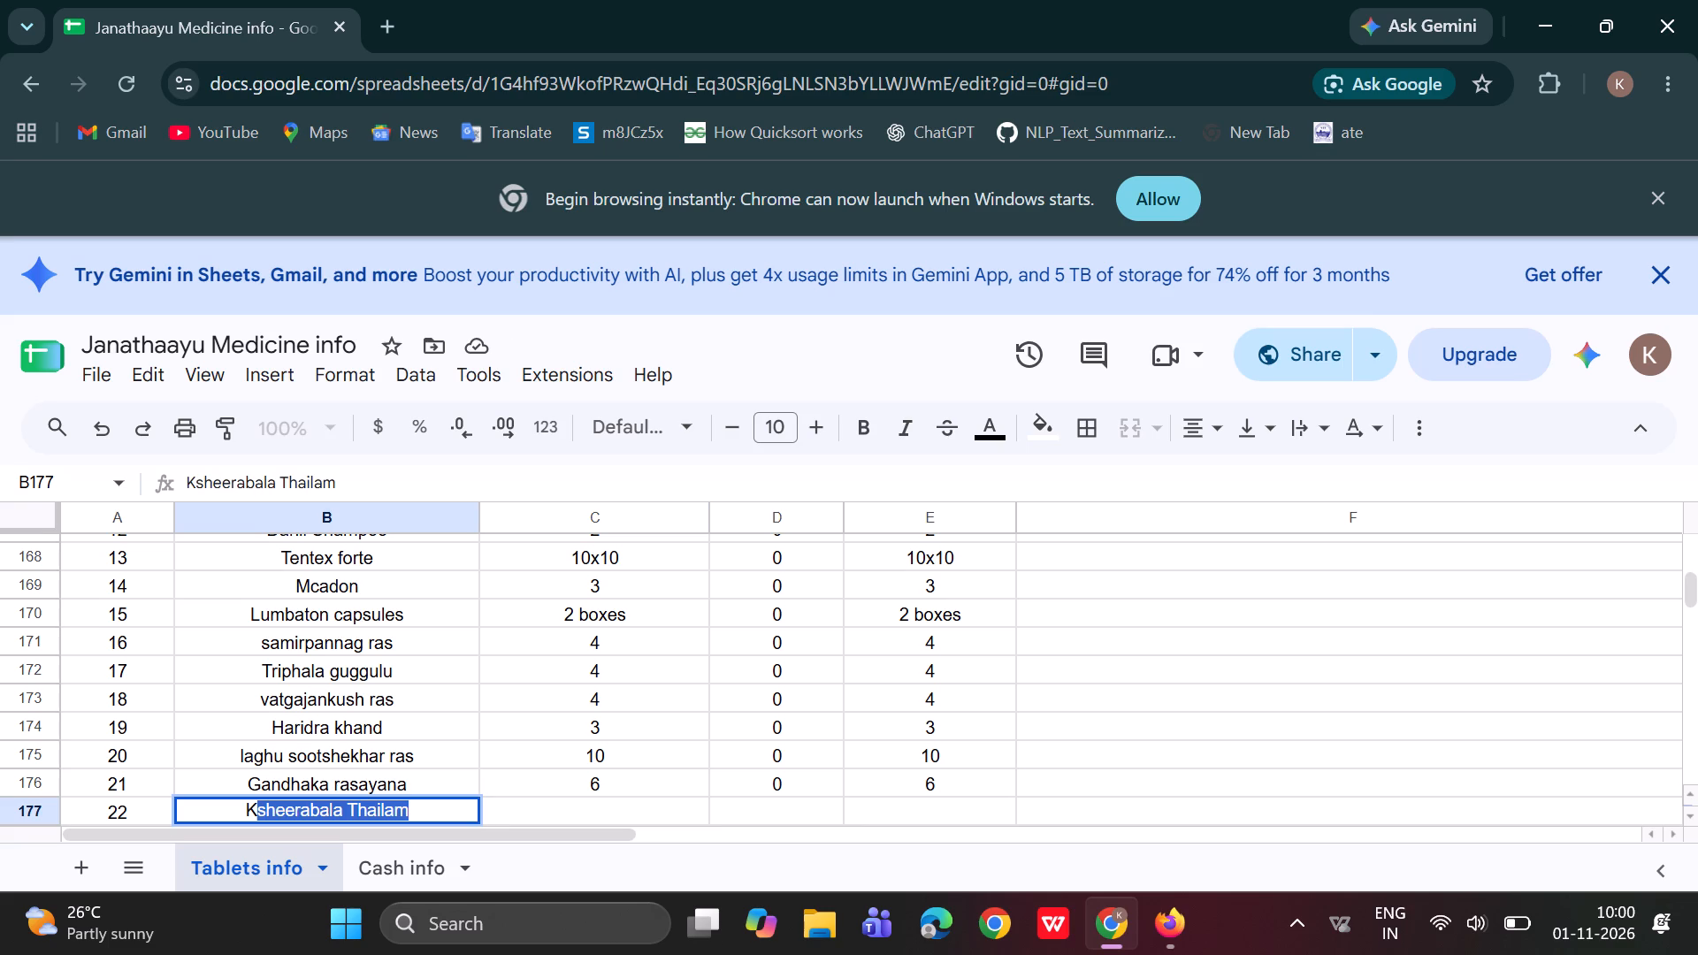
pyautogui.write('am')
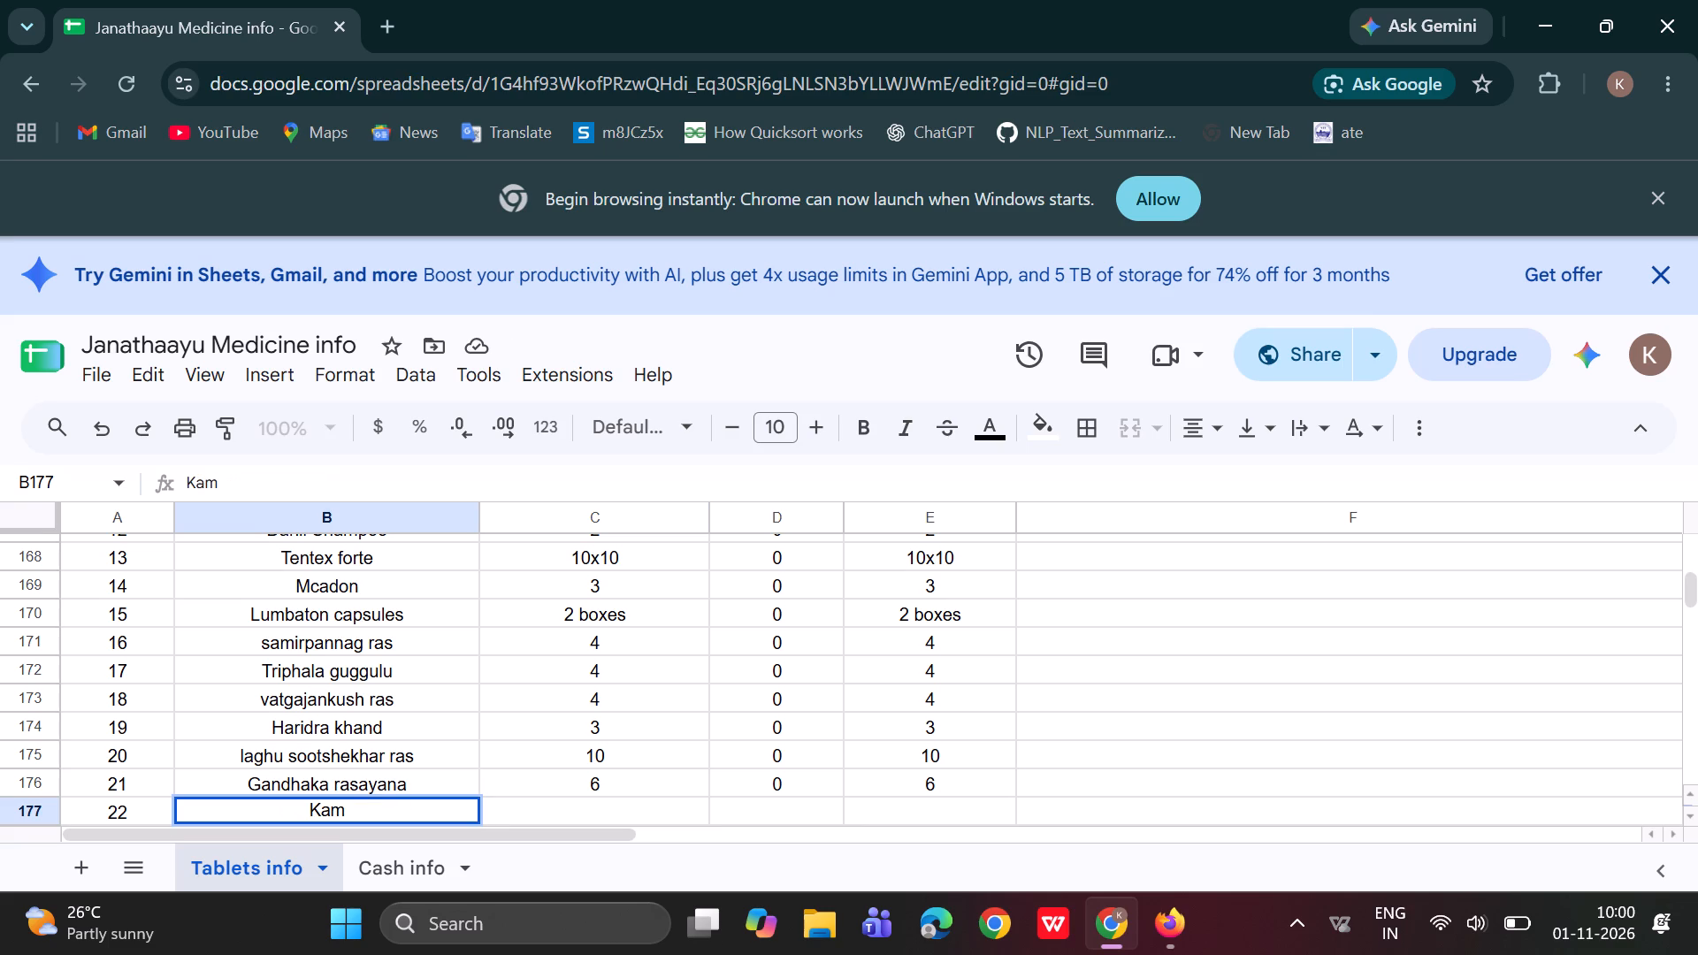
pyautogui.write('dudh')
pyautogui.write('a')
pyautogui.press('space')
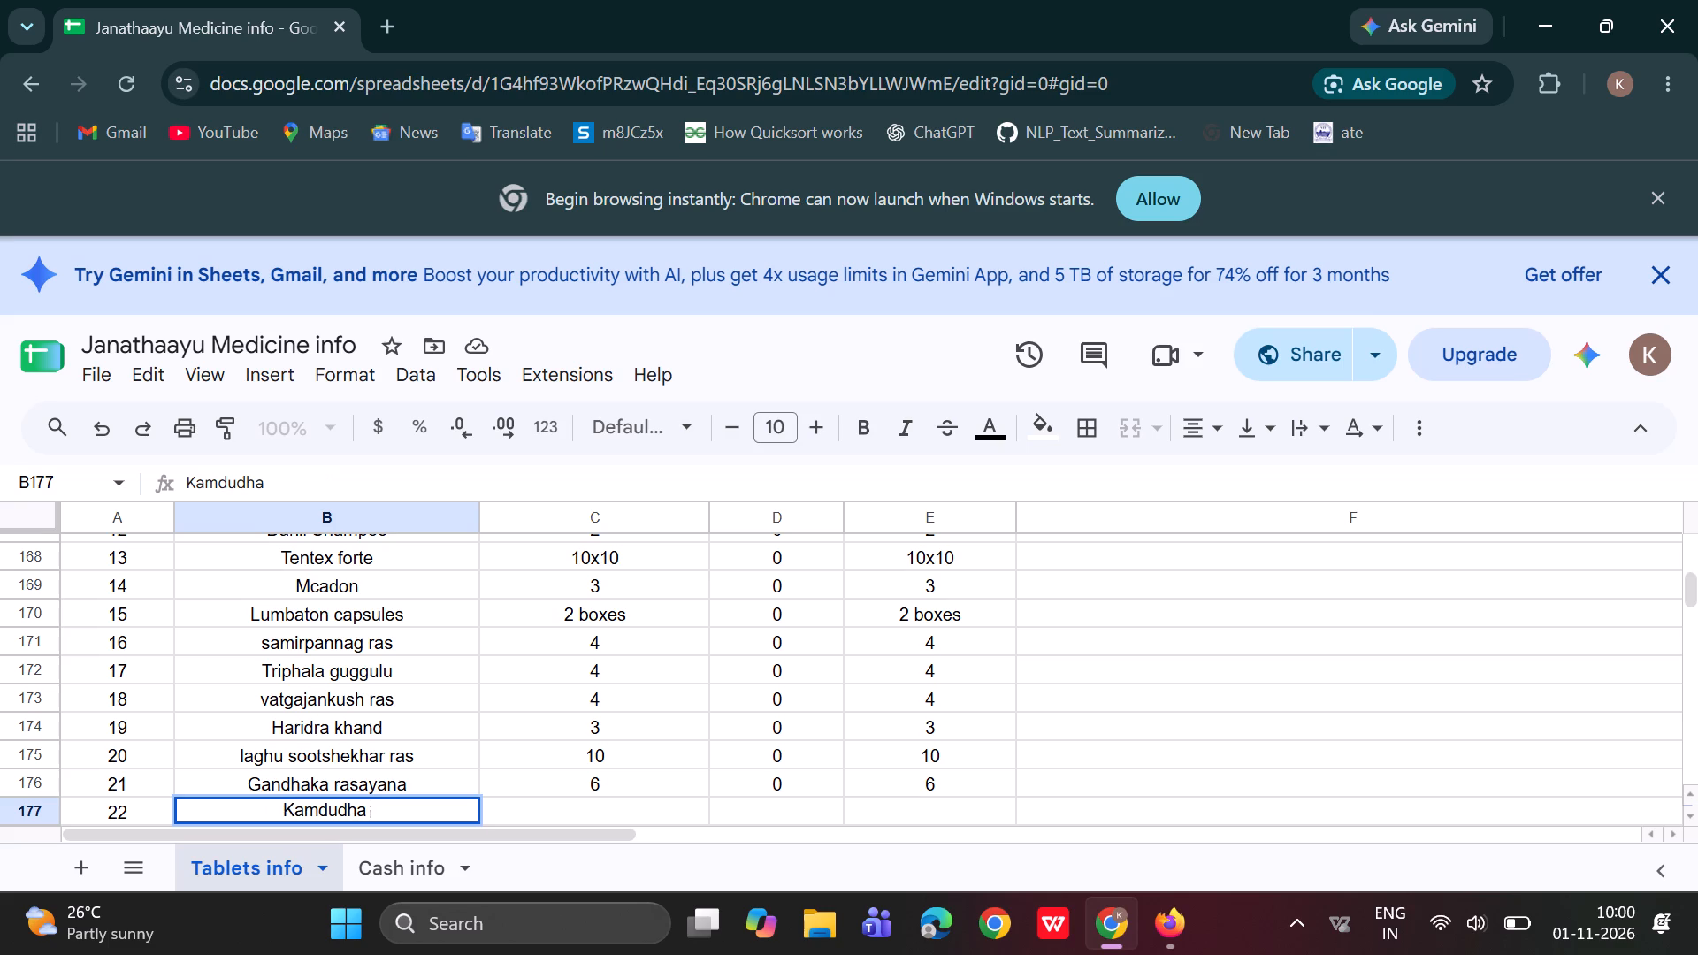
pyautogui.write('ras')
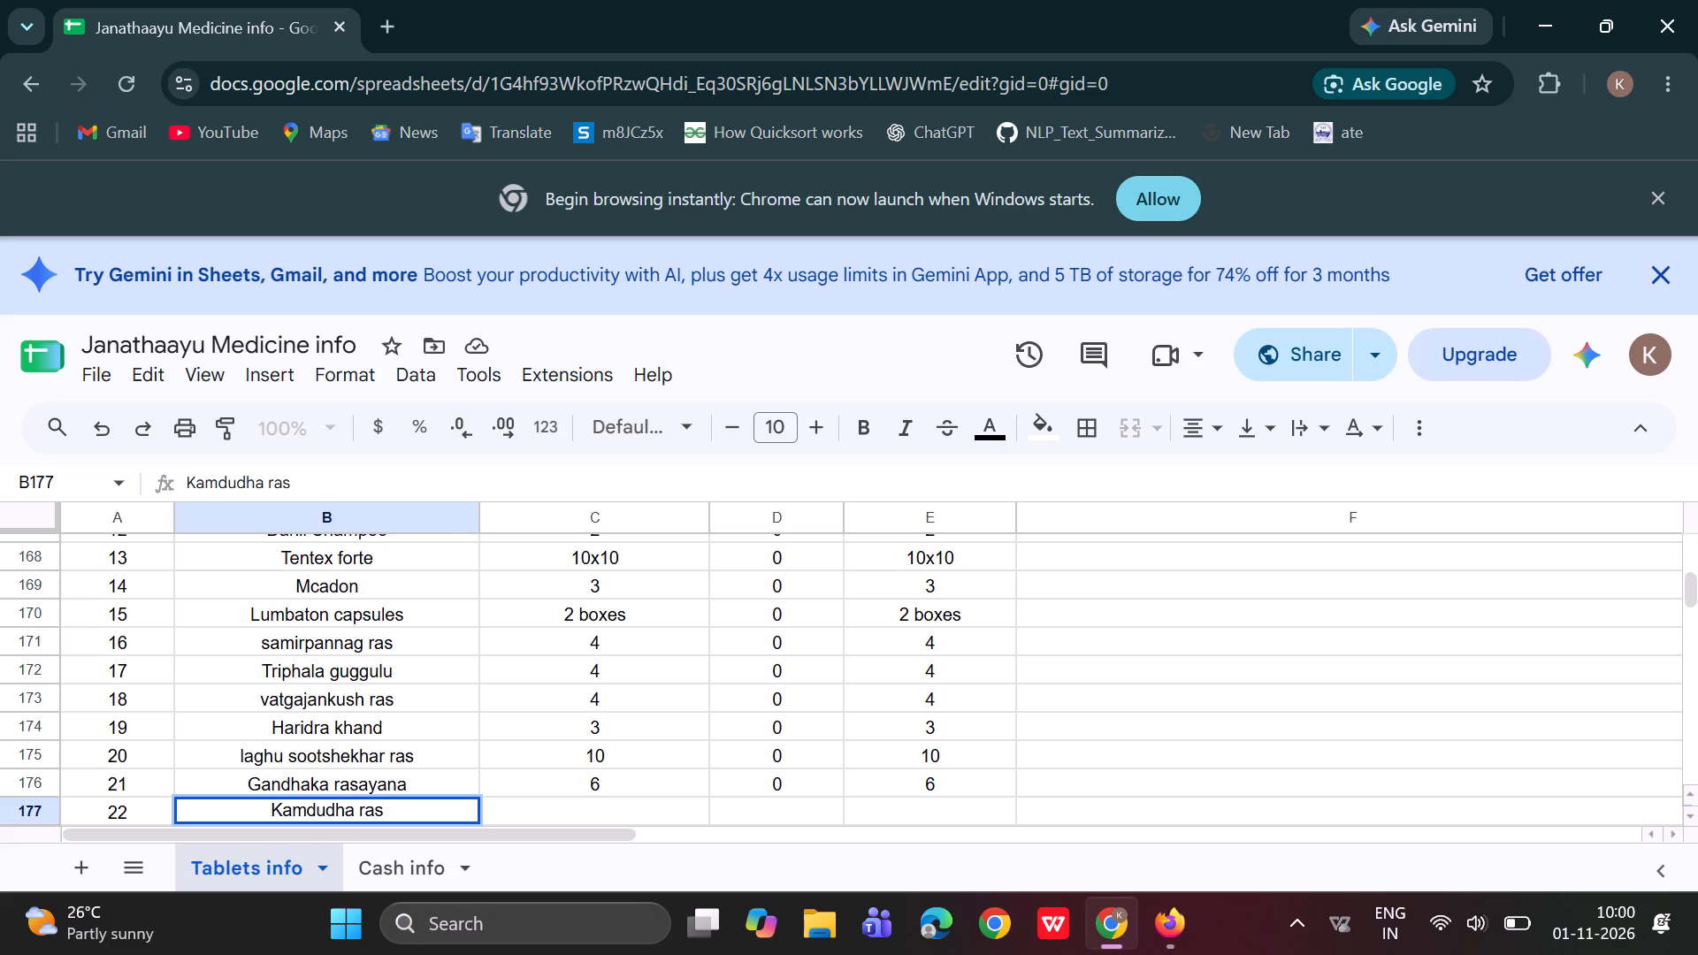
pyautogui.press('Right')
# Complete row 177 with purchased 10, sold 0 and available 10.
pyautogui.write('10')
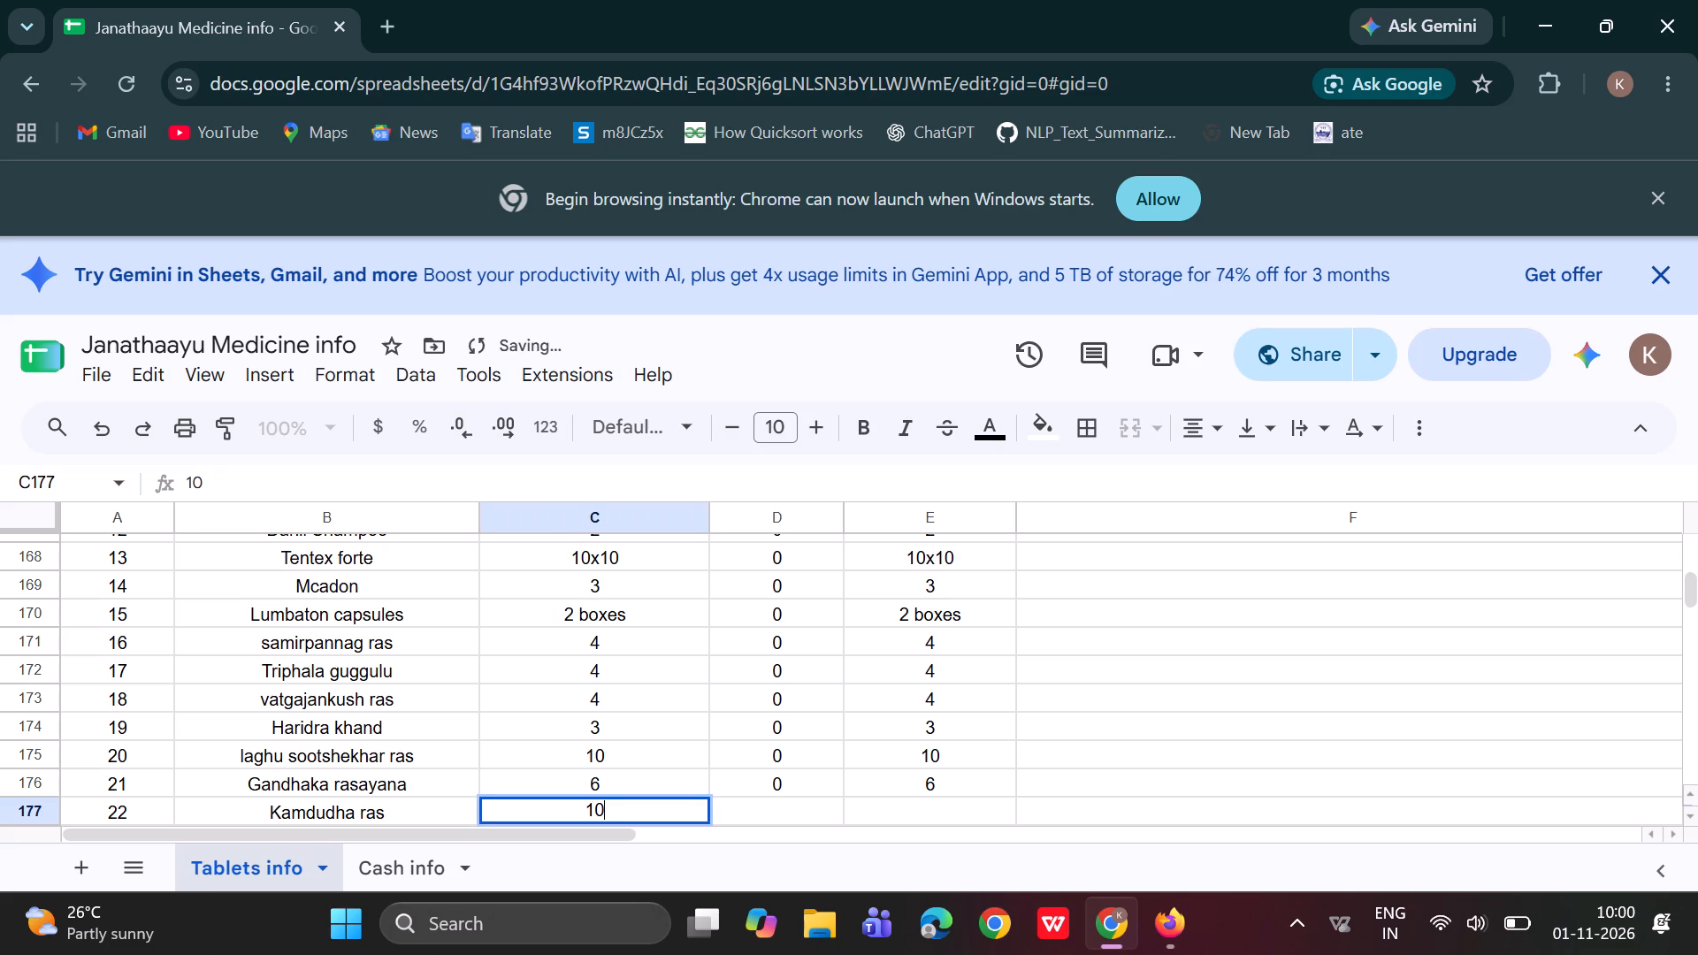
pyautogui.press('Right')
pyautogui.press('0')
pyautogui.press('Right')
pyautogui.write('10')
pyautogui.press('Down')
# Enter serial number 23 in cell A178 for the next medicine.
pyautogui.press('Left')
pyautogui.press('Left')
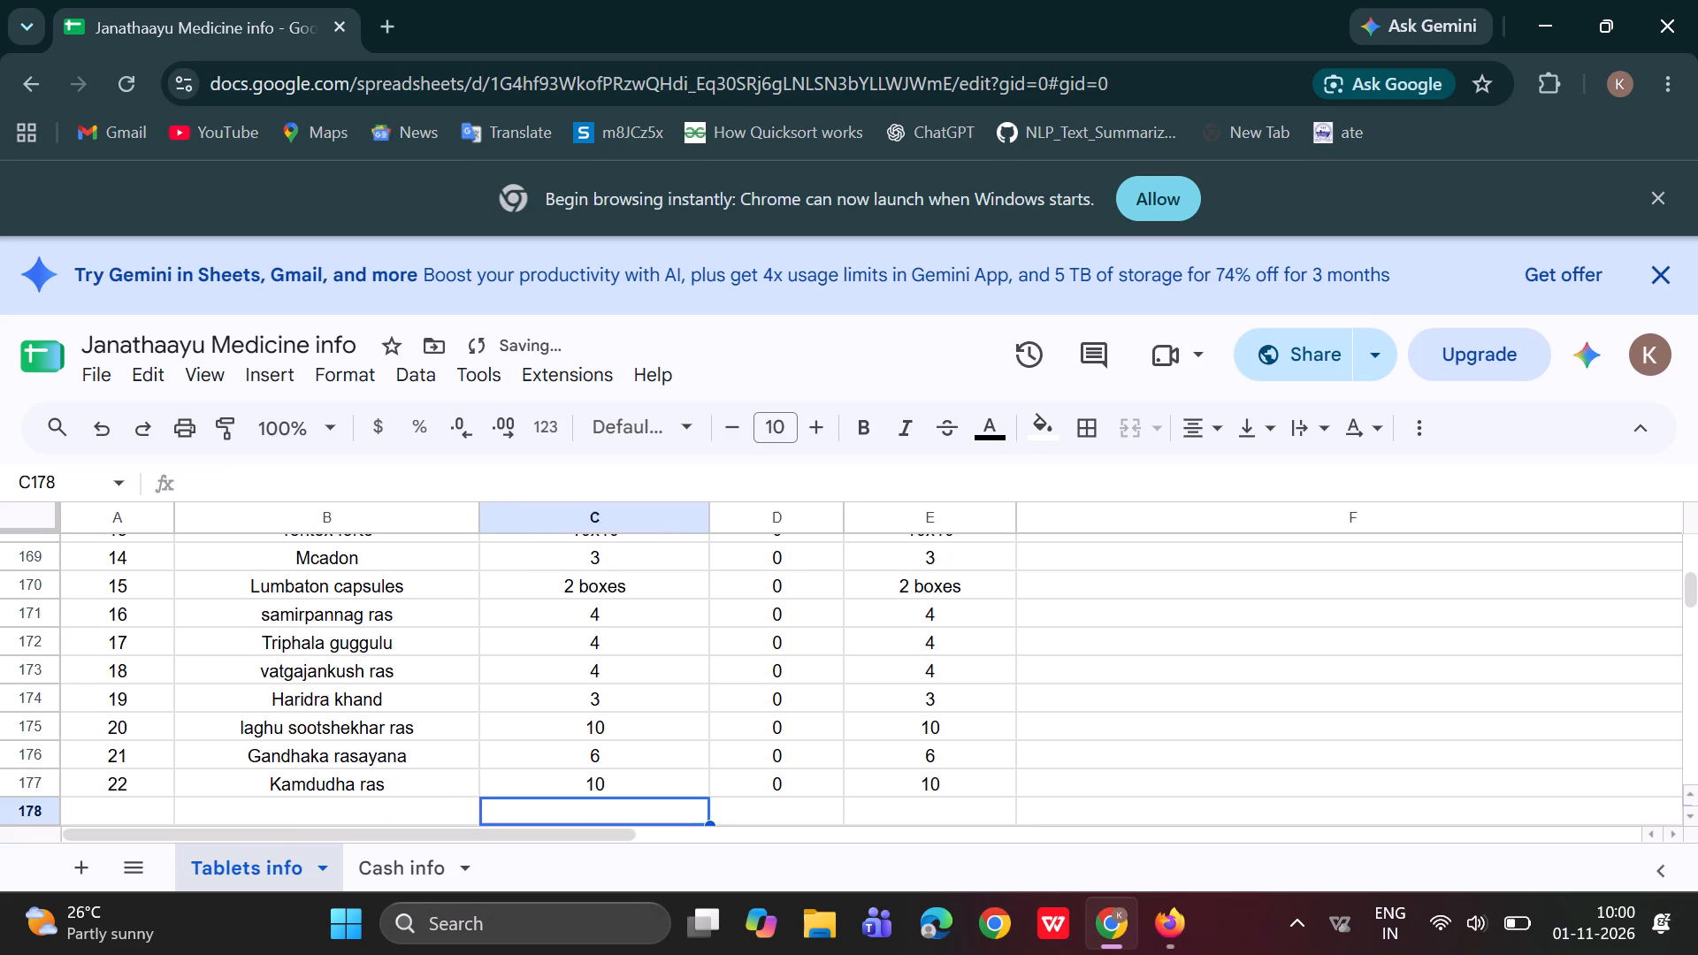
pyautogui.press('Left')
pyautogui.press('Left')
pyautogui.write('23')
pyautogui.press('Right')
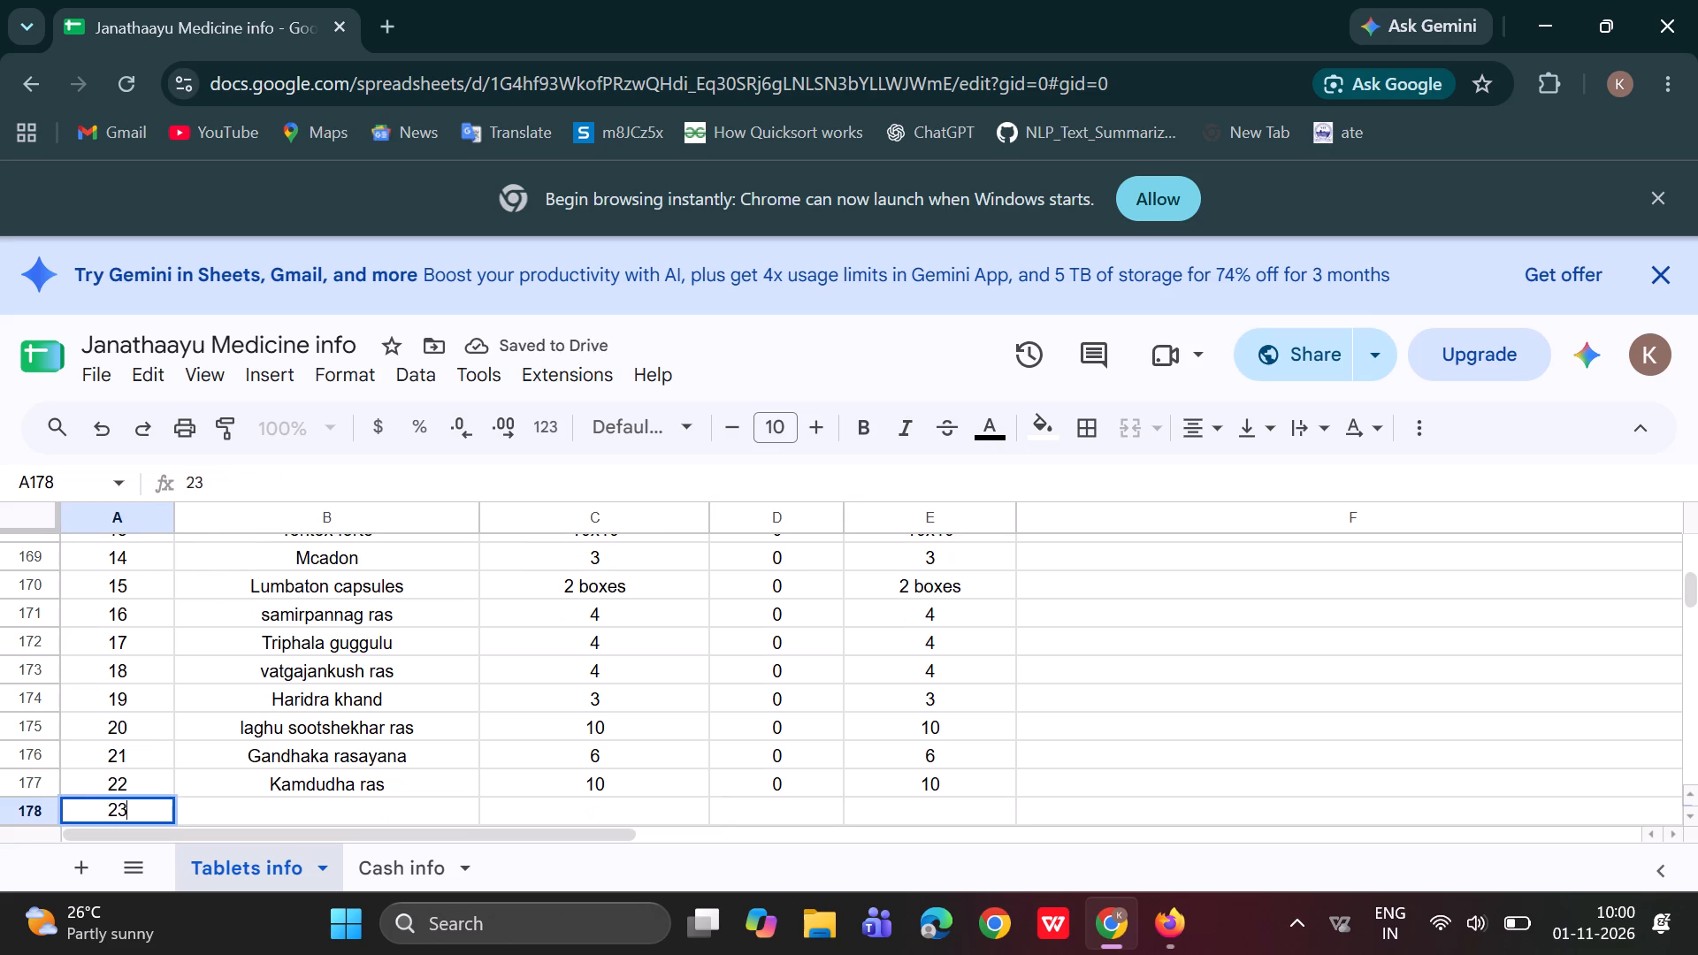
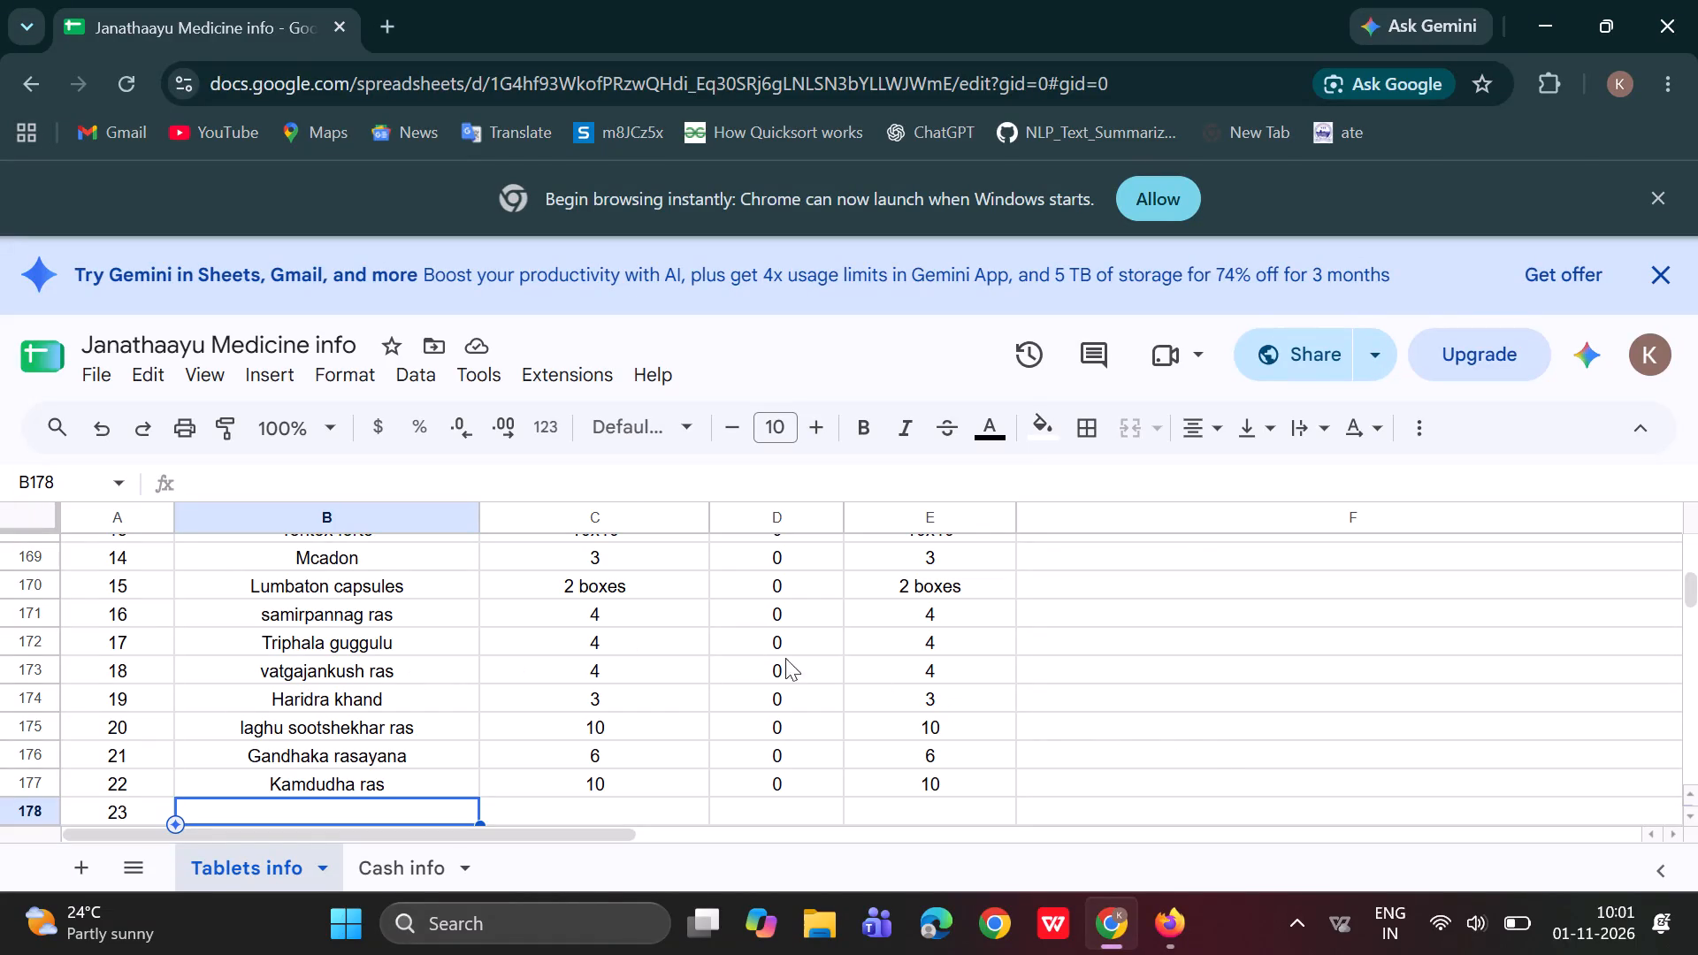
# Correct the Triphala guggulu row by setting both its purchased and available quantities to 5.
pyautogui.click(689, 646)
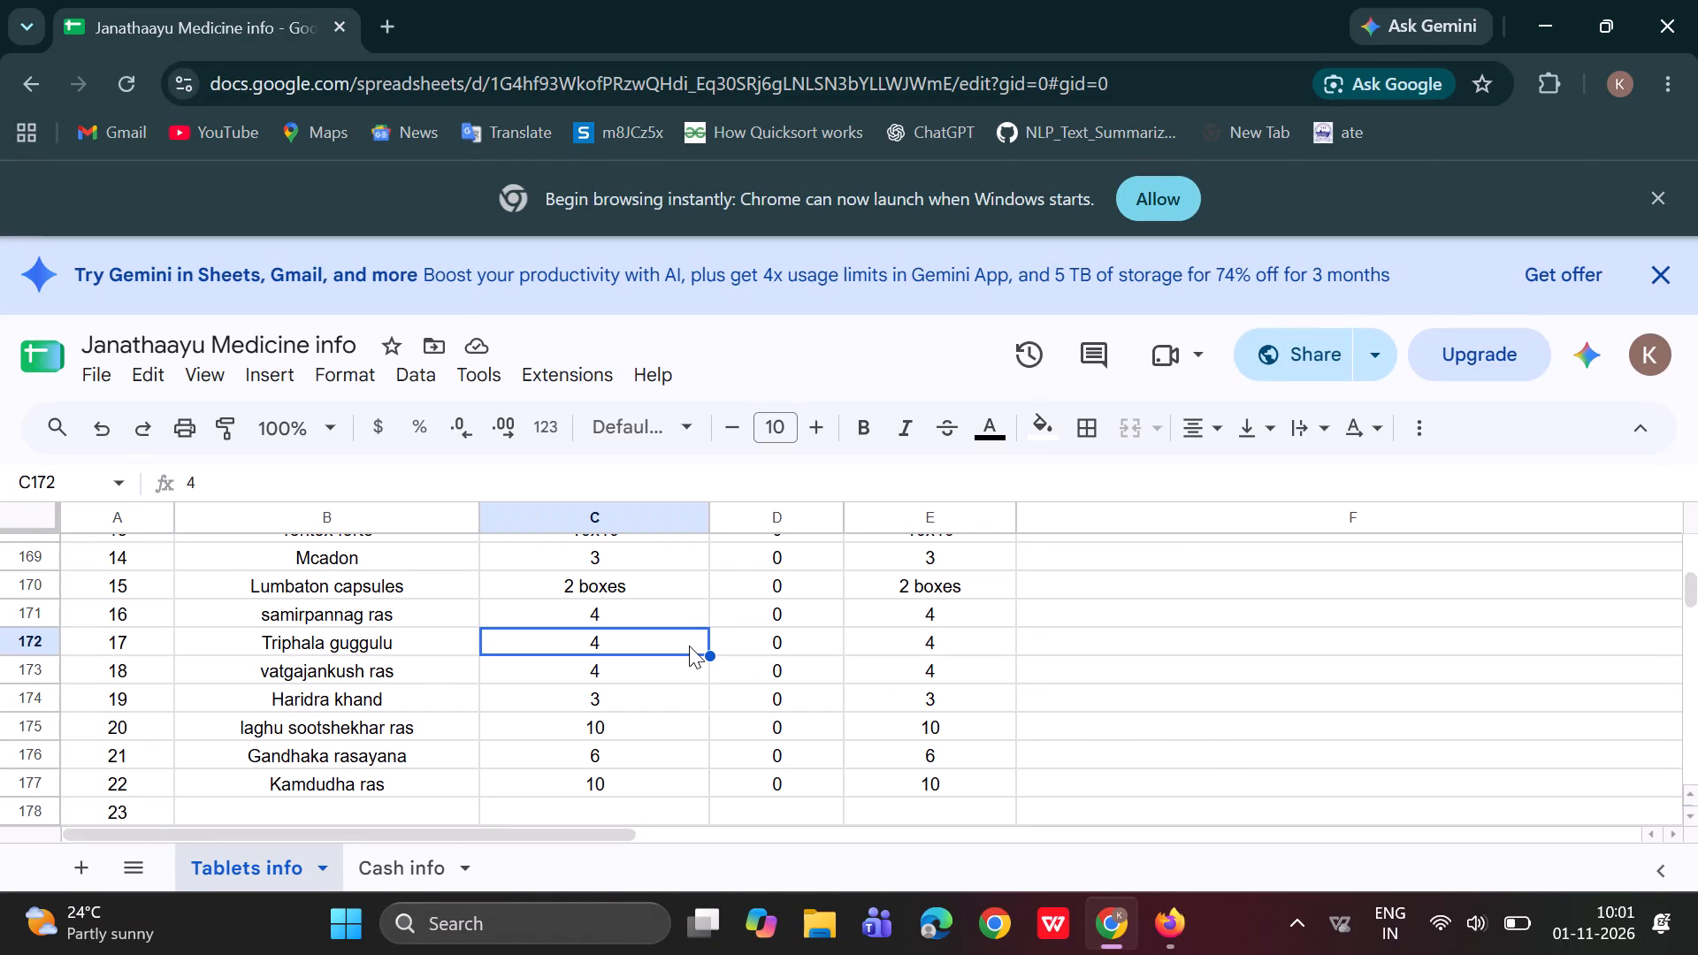
pyautogui.press('BackSpace')
pyautogui.press('5')
pyautogui.press('Right')
pyautogui.press('Right')
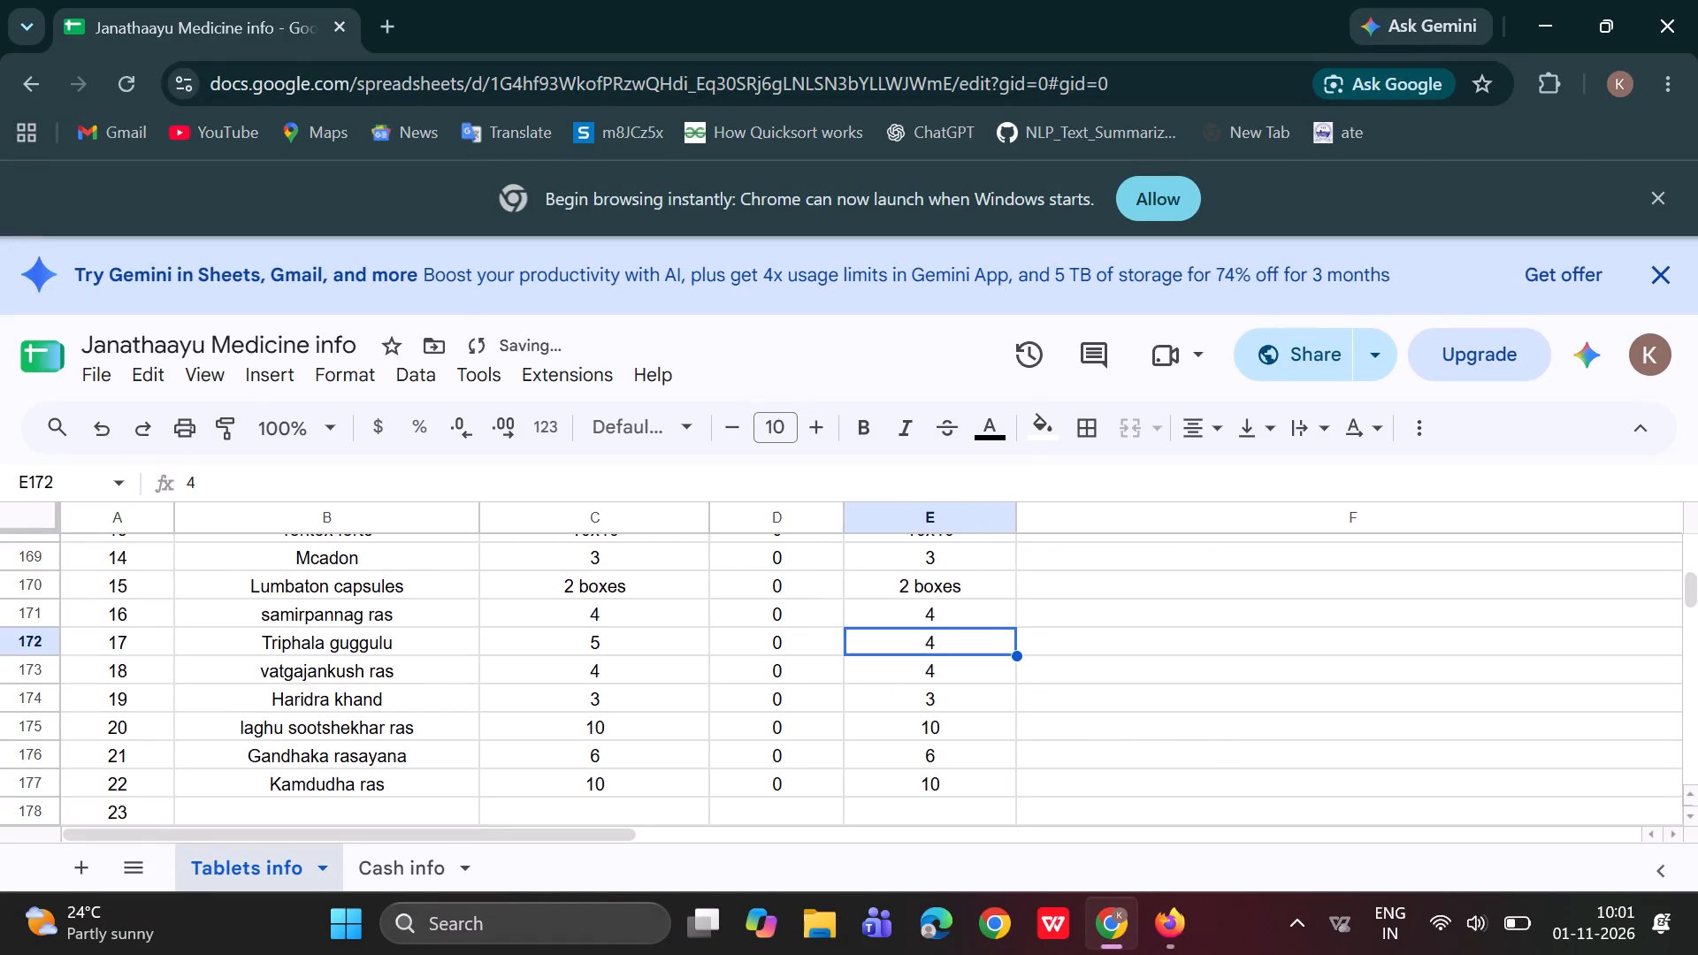
pyautogui.press('BackSpace')
pyautogui.press('5')
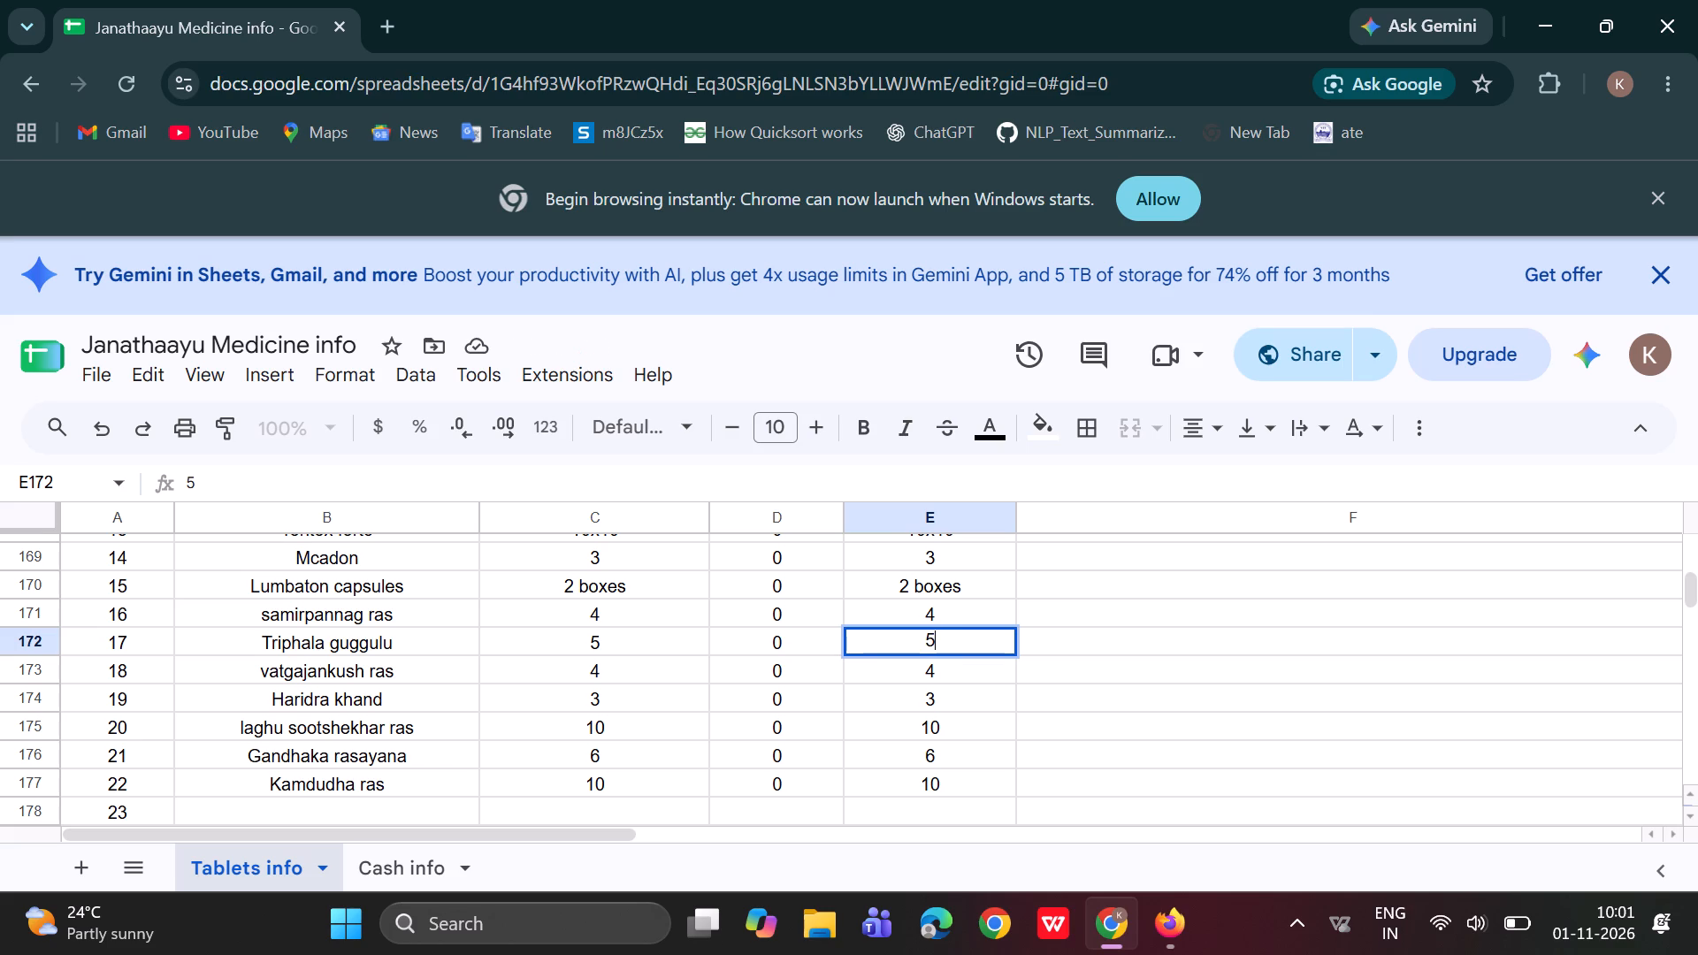
# Complete row 178 with the medicine name shirshooladivajra ras, purchased 2, sold 0 and available 2.
pyautogui.click(208, 808)
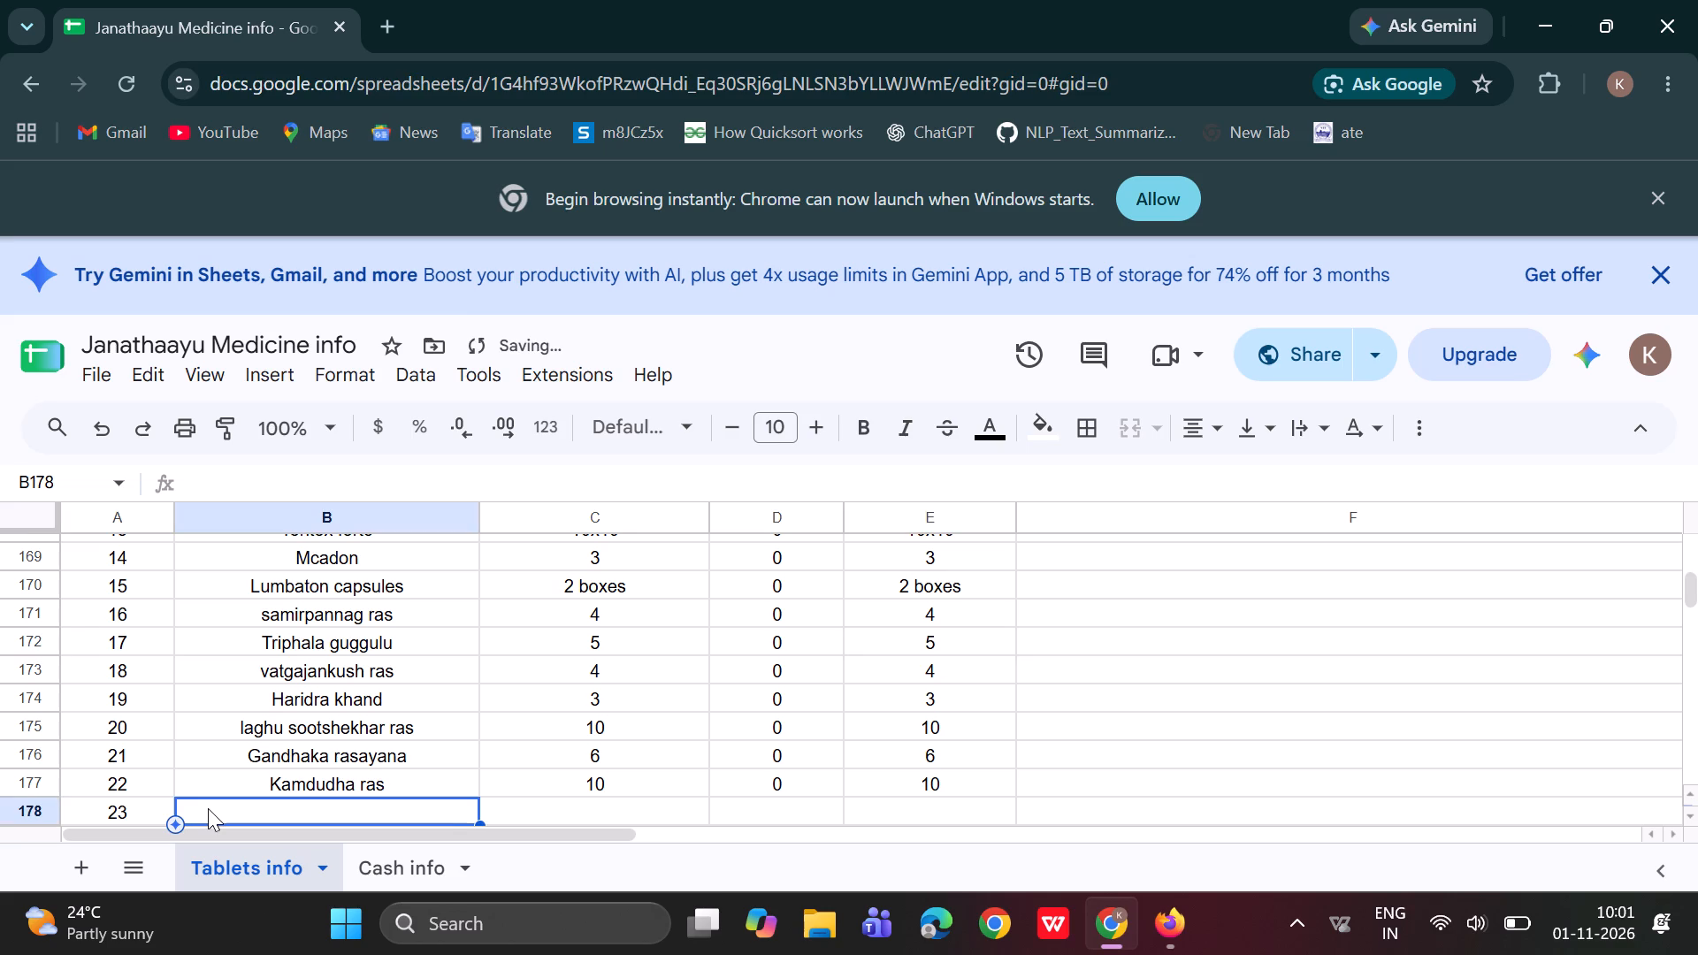
pyautogui.write('shir')
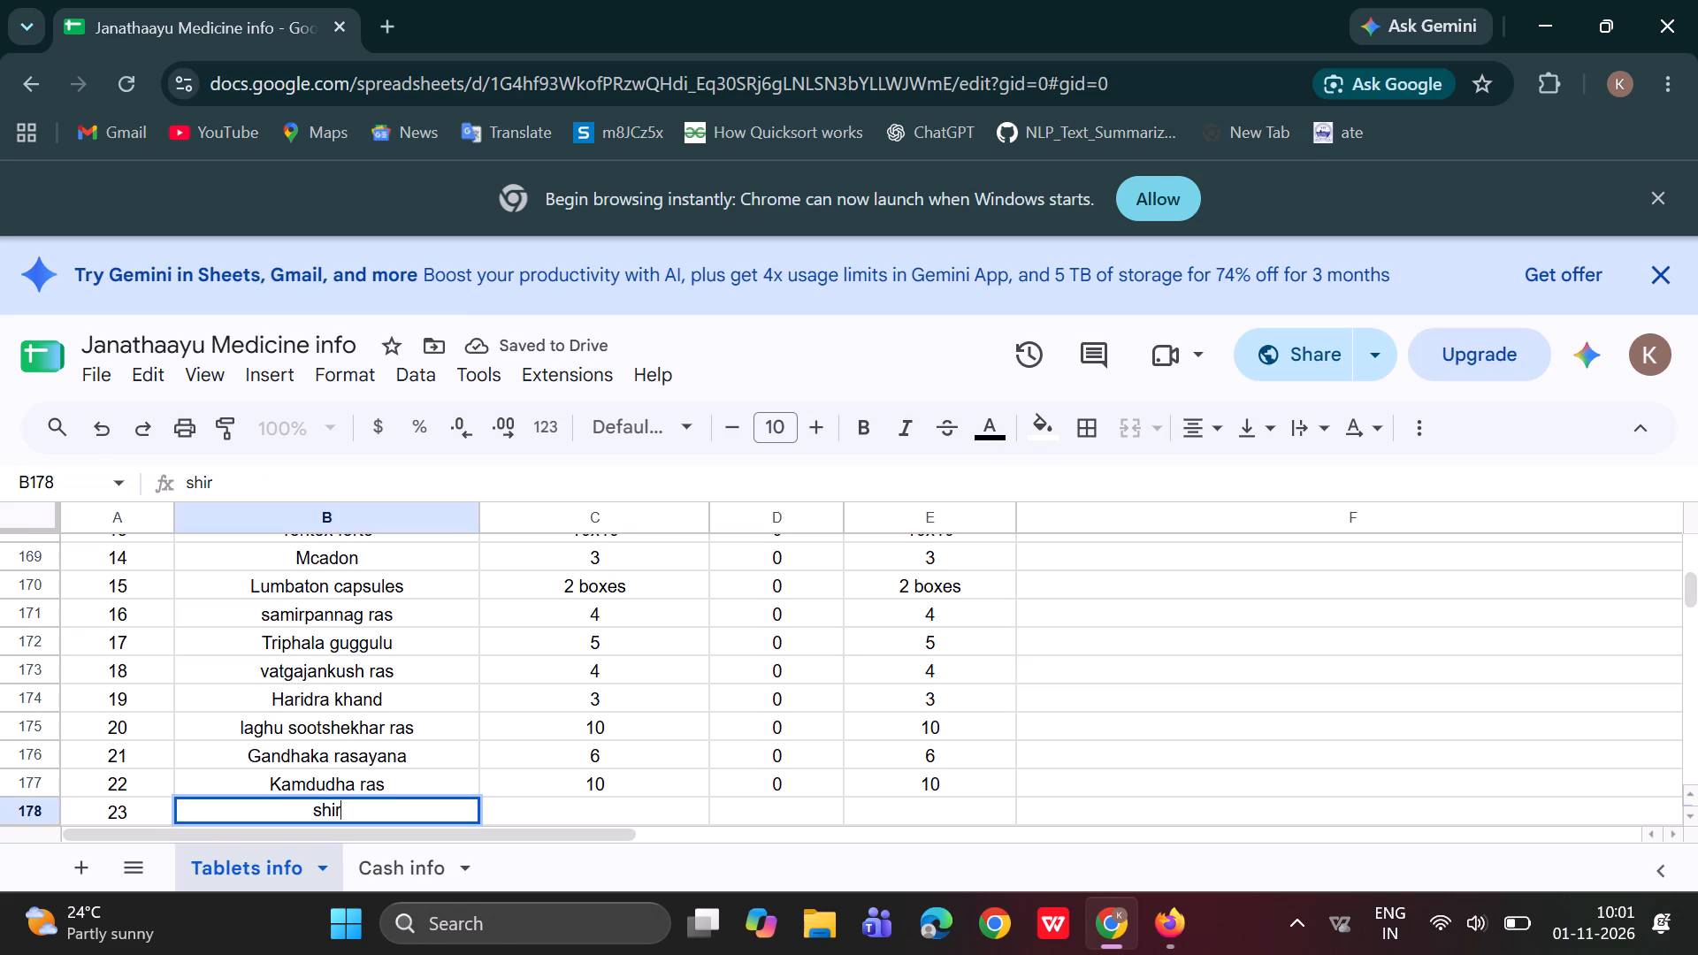
pyautogui.write('shoola')
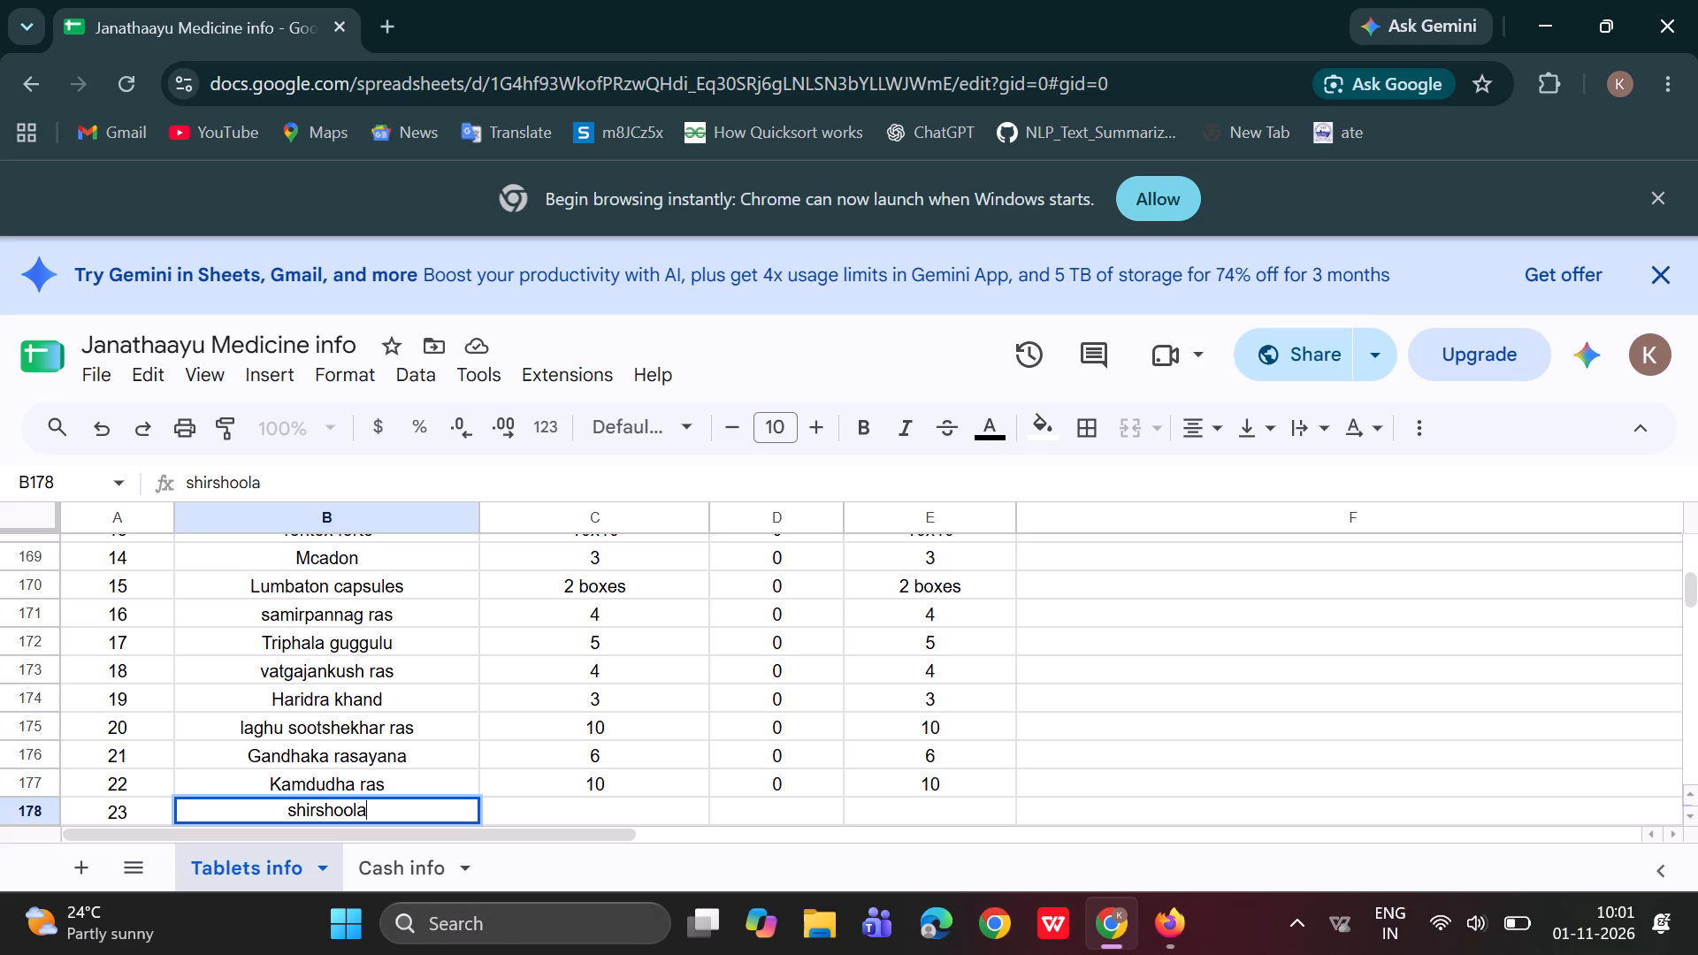
pyautogui.write('divajra ras')
pyautogui.press('Right')
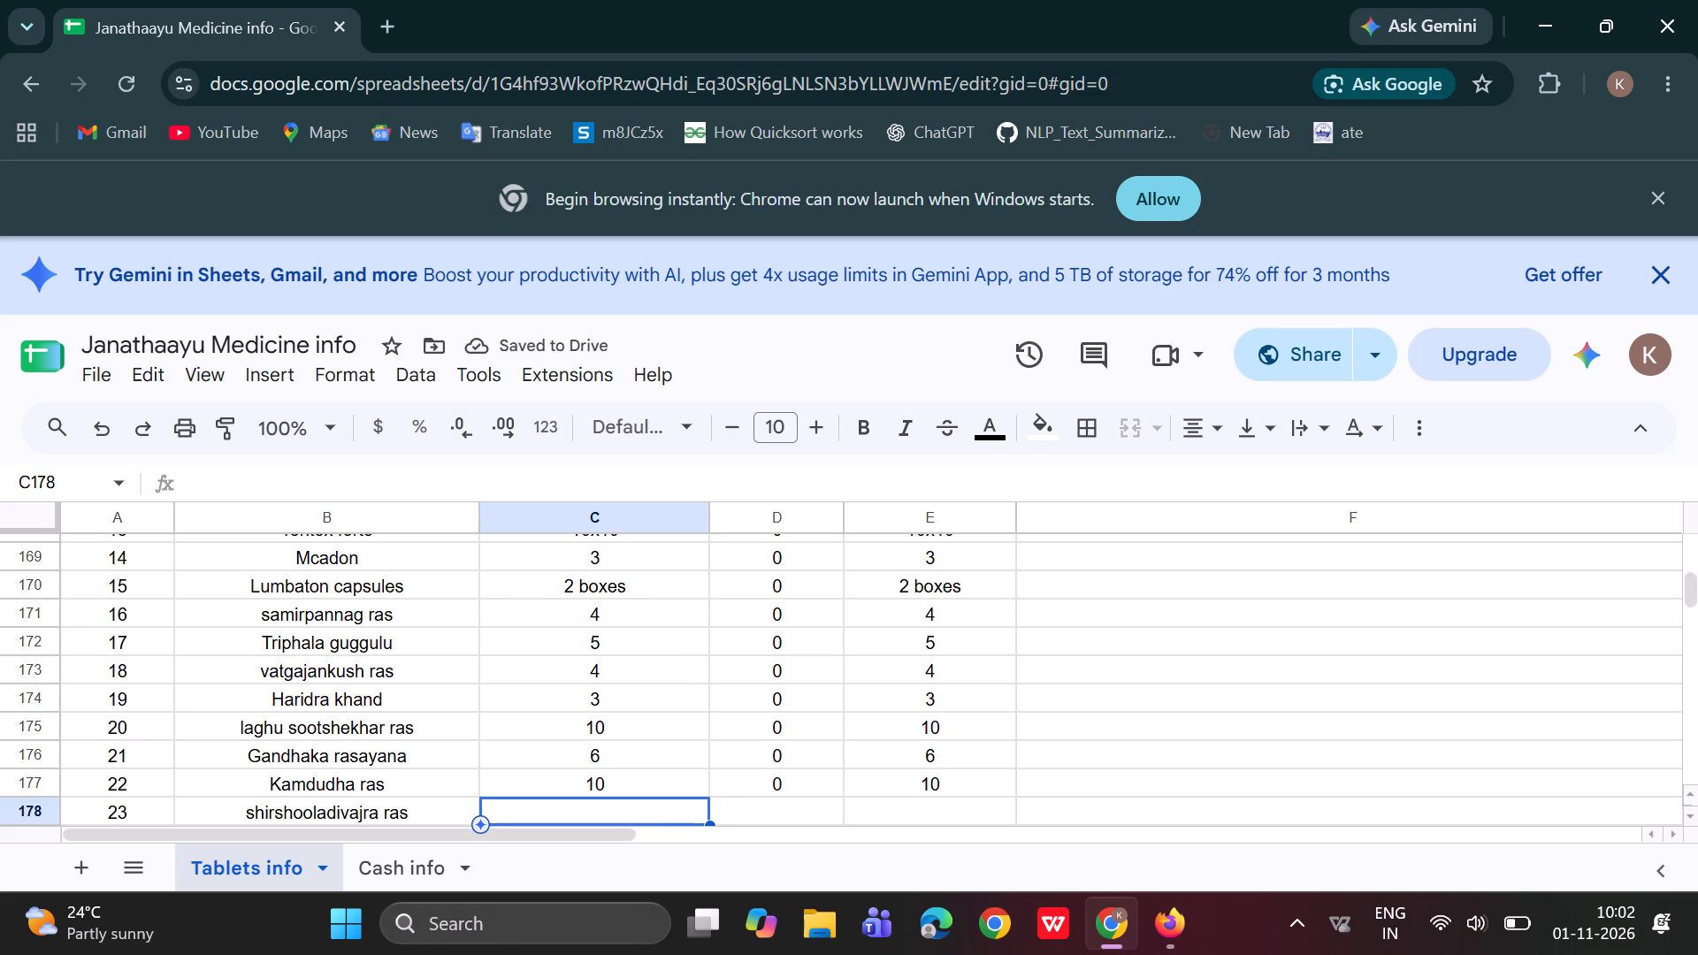
pyautogui.press('2')
pyautogui.press('Right')
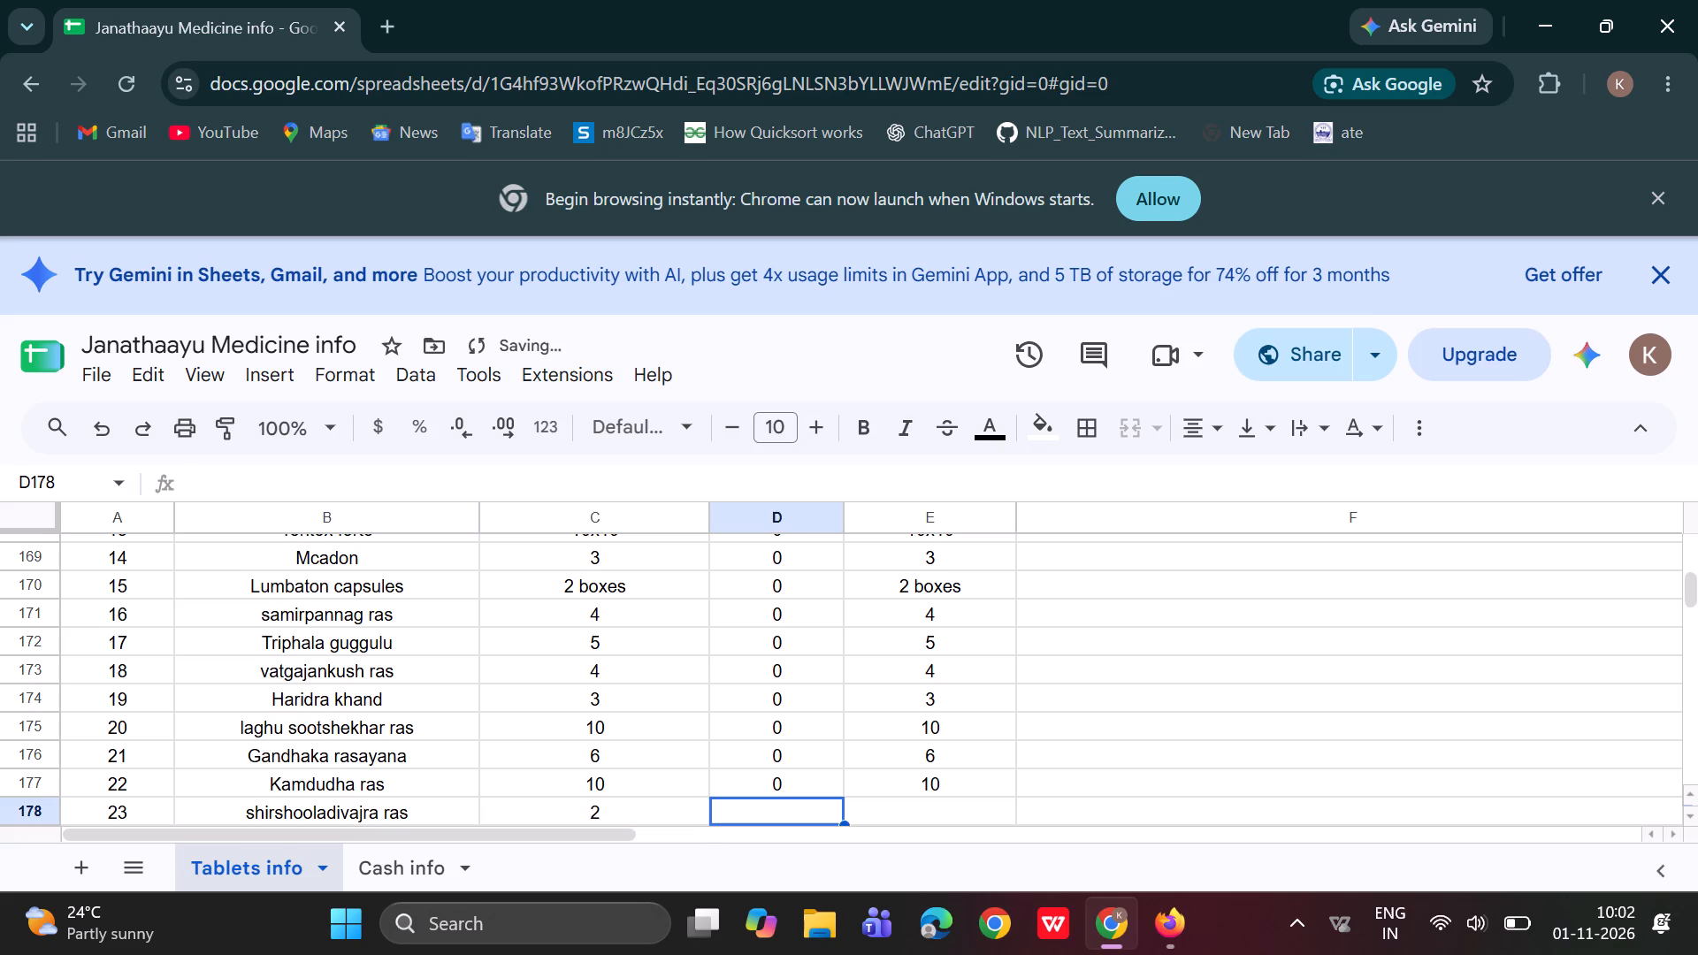
pyautogui.press('0')
pyautogui.press('Right')
pyautogui.press('2')
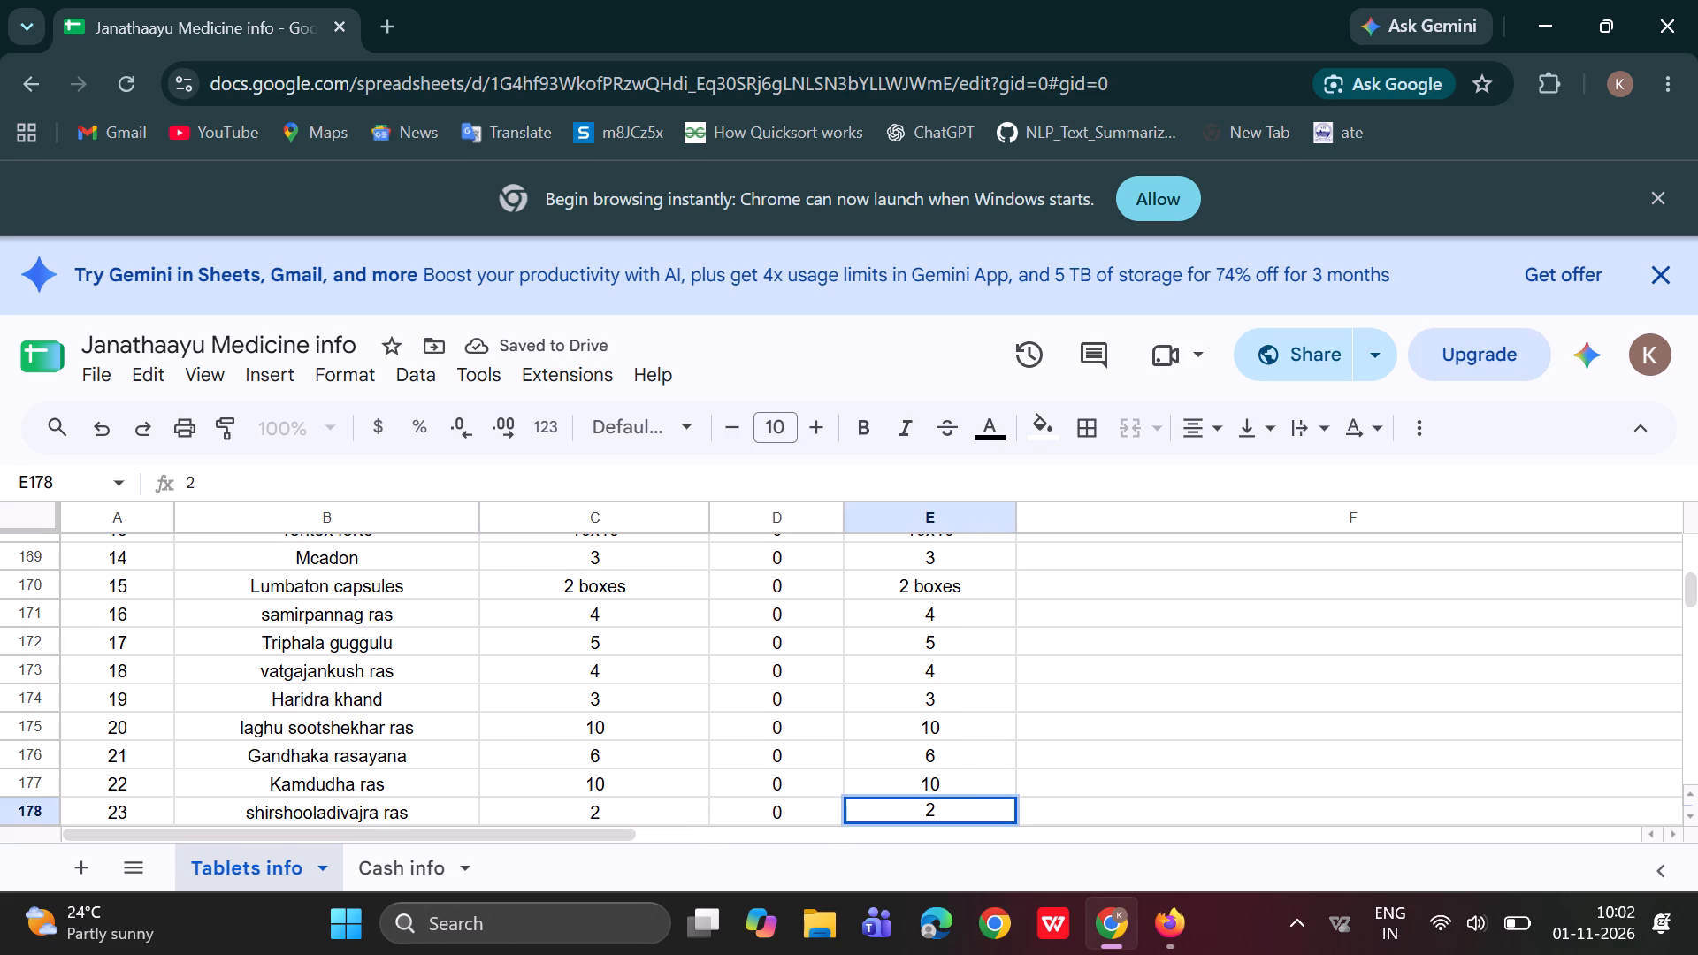
# Correct the vatgajankush ras row by setting both its purchased and available quantities to 5.
pyautogui.click(631, 665)
pyautogui.press('BackSpace')
pyautogui.press('5')
pyautogui.press('Right')
pyautogui.press('Right')
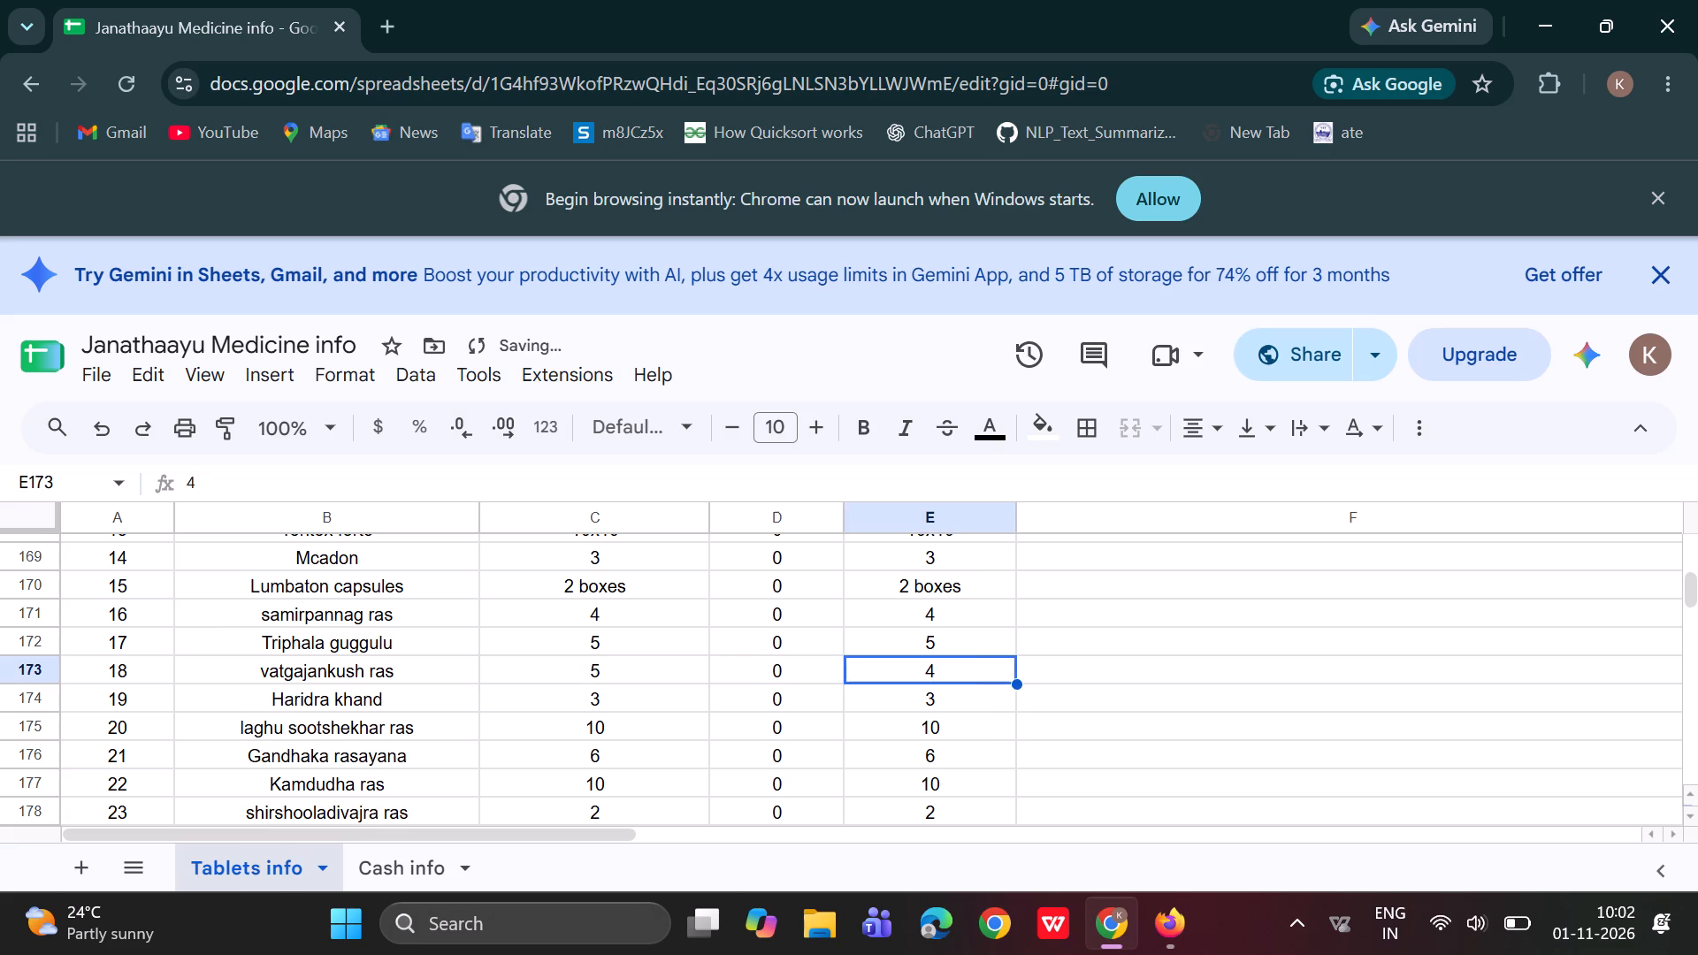
pyautogui.press('BackSpace')
pyautogui.press('5')
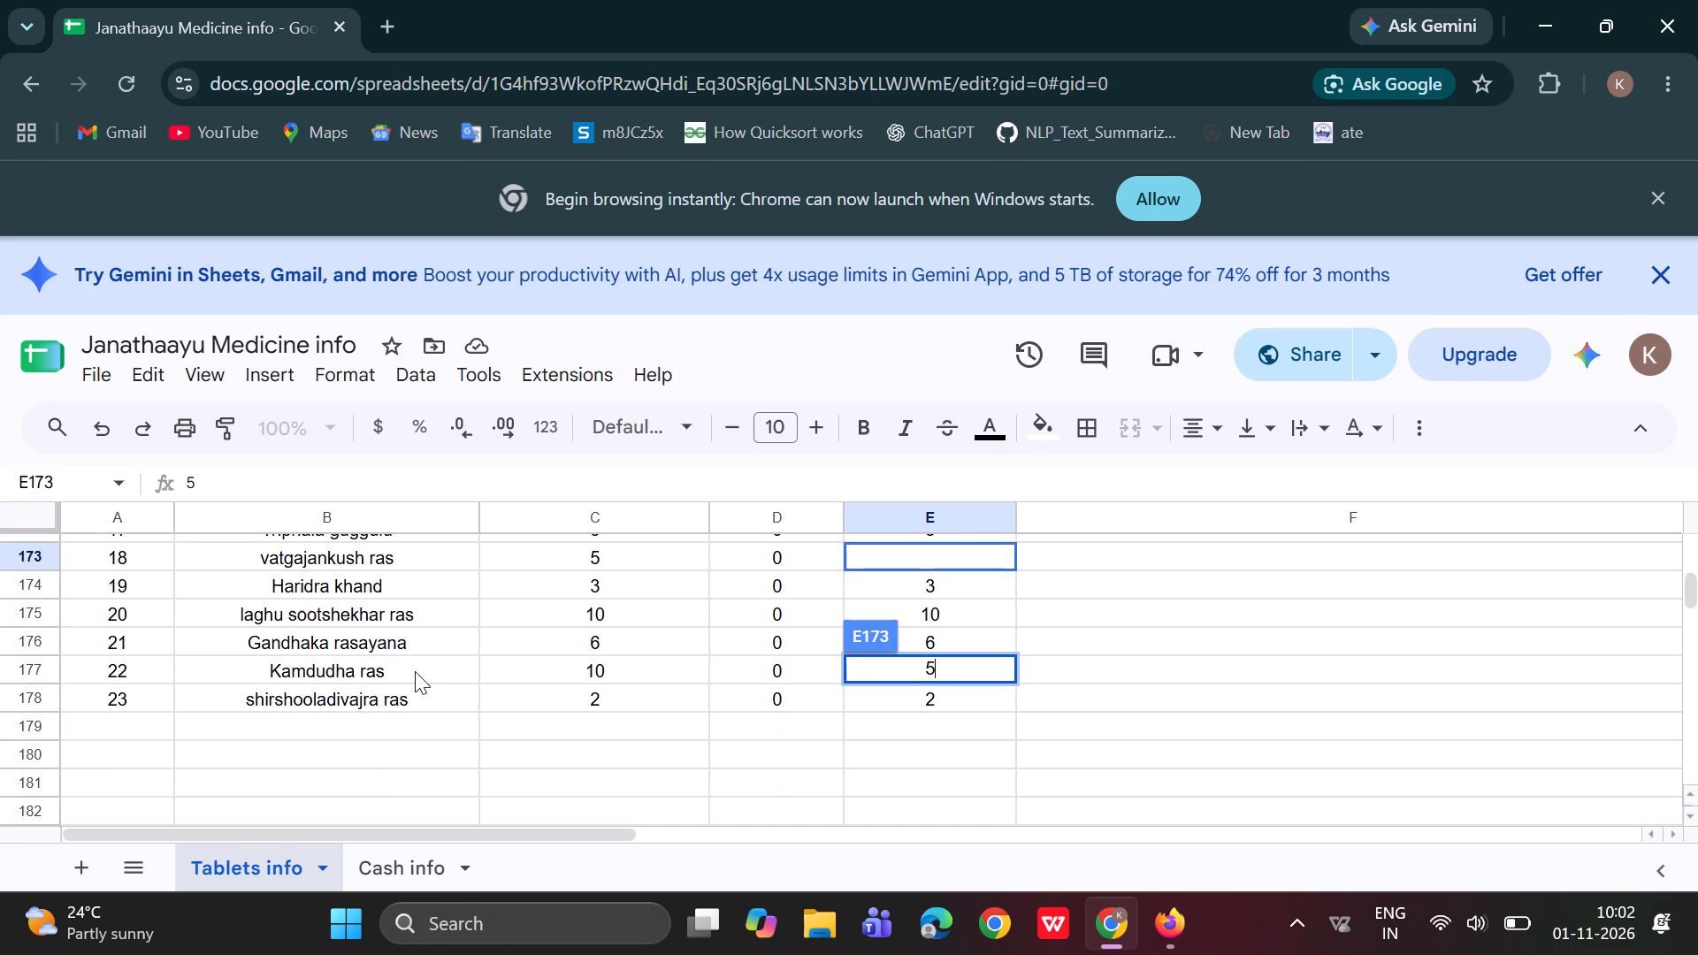
pyautogui.click(1283, 684)
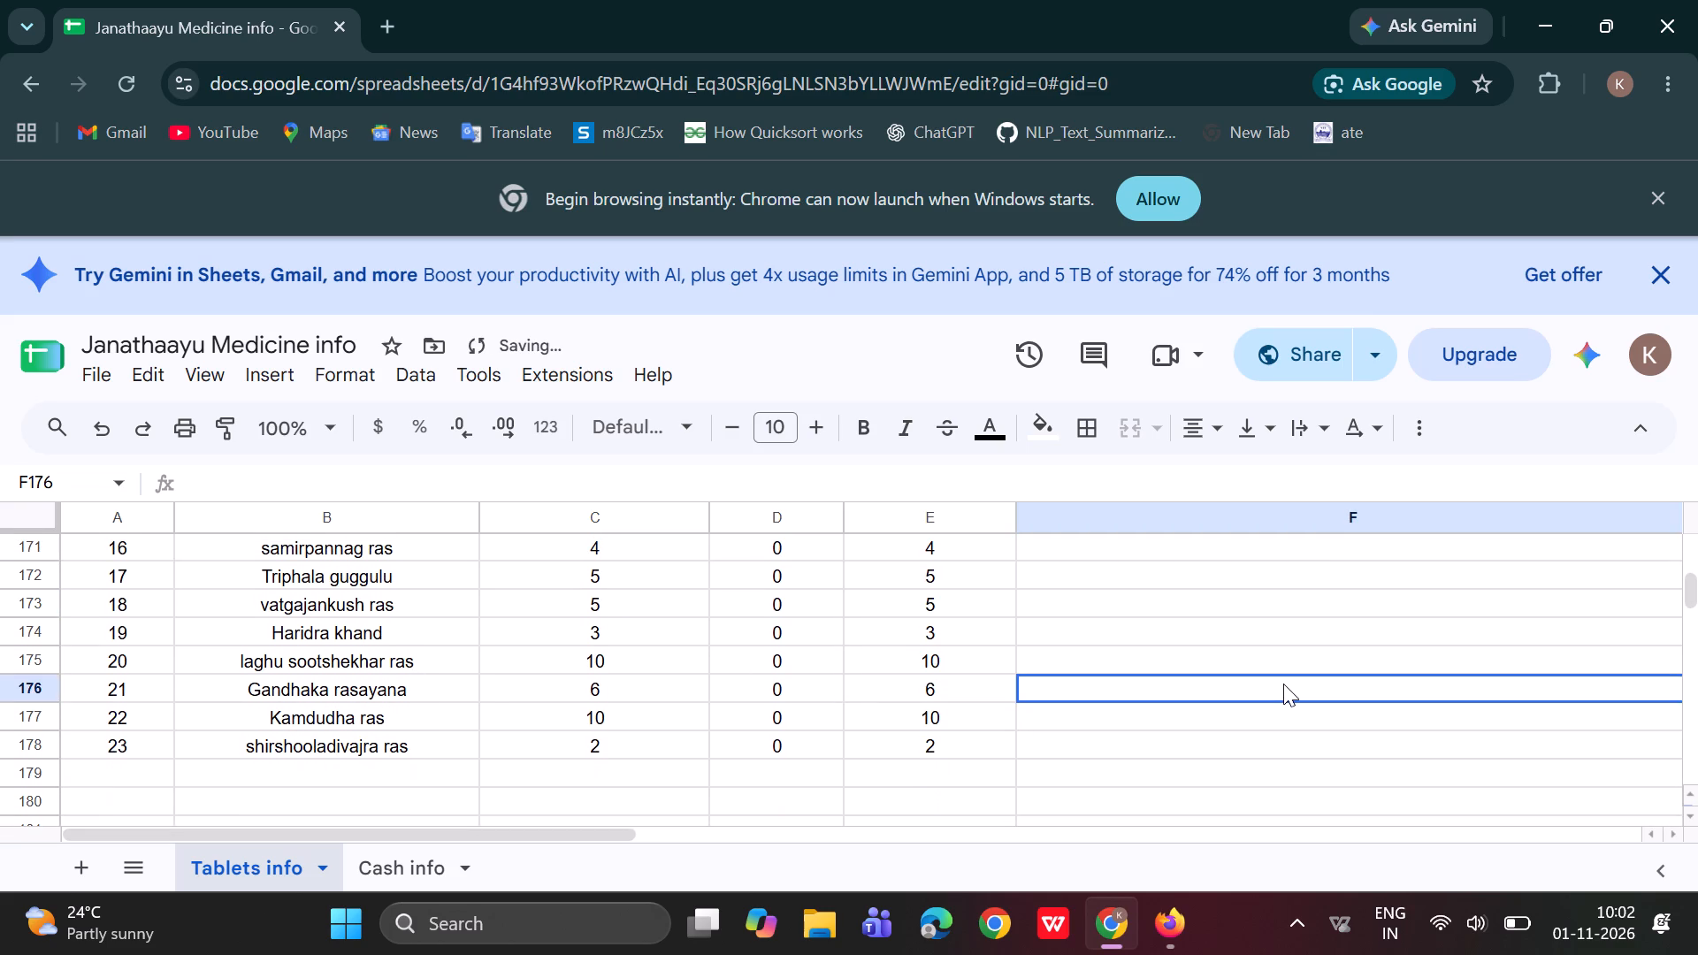
# Search the sheet for "Abhra" to check for an existing medicine entry, and close the search.
pyautogui.hotkey('ctrl', 'f')
pyautogui.write('Ab')
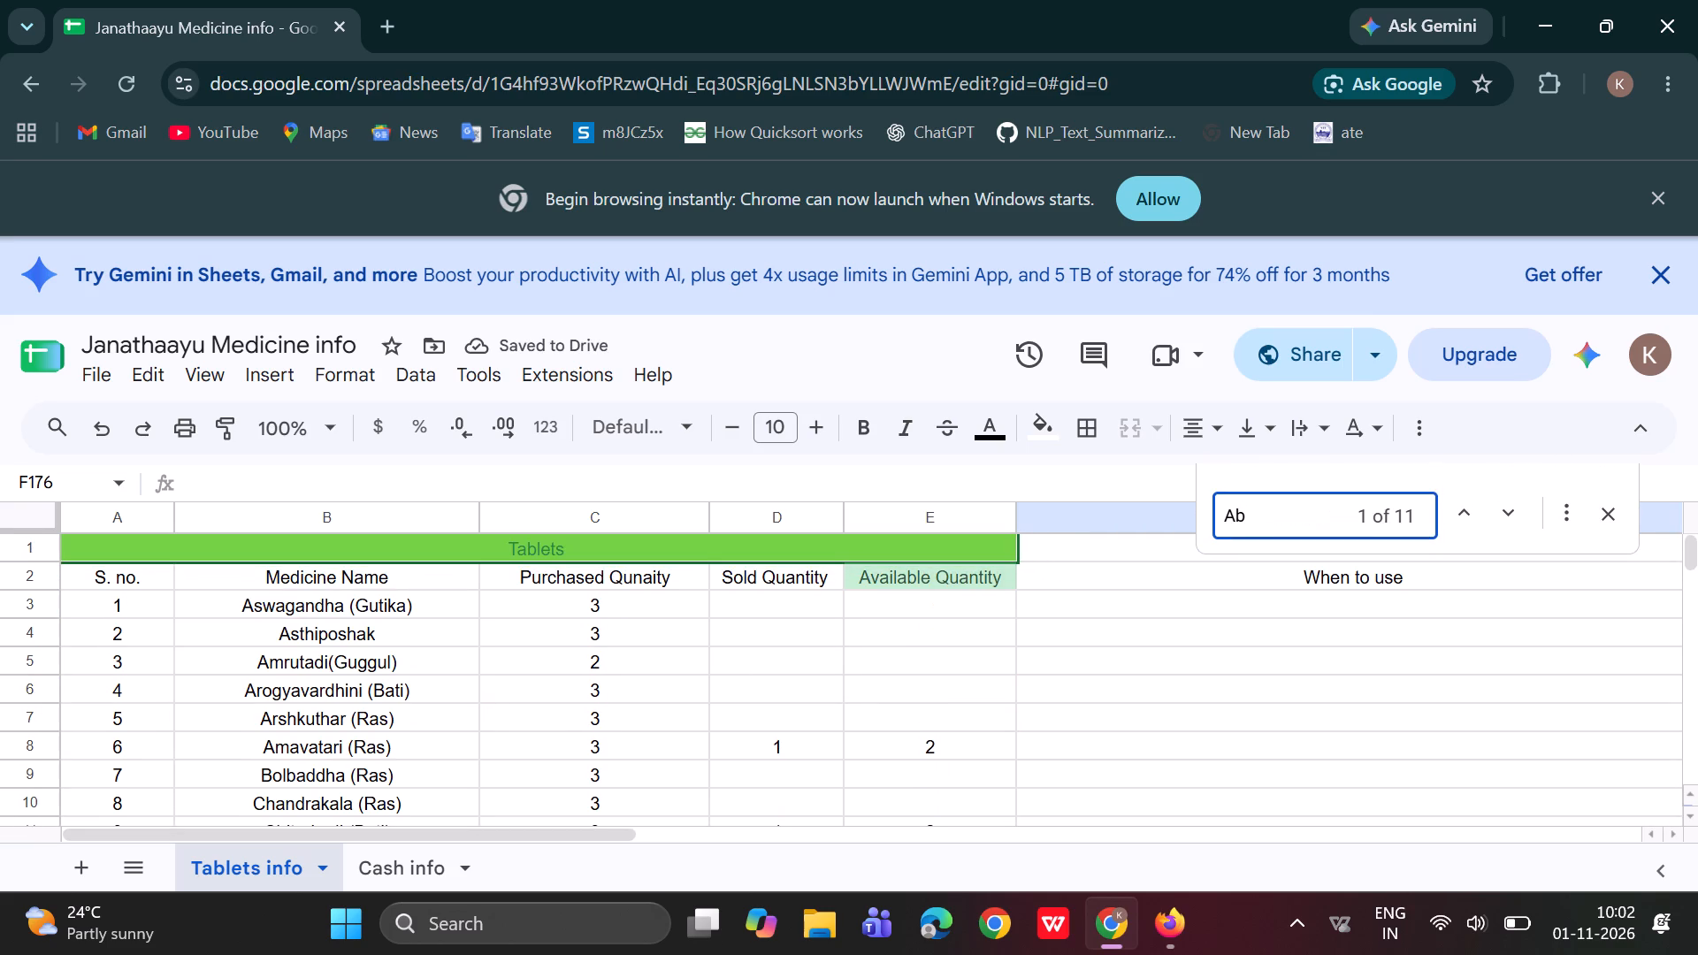
pyautogui.write('hr')
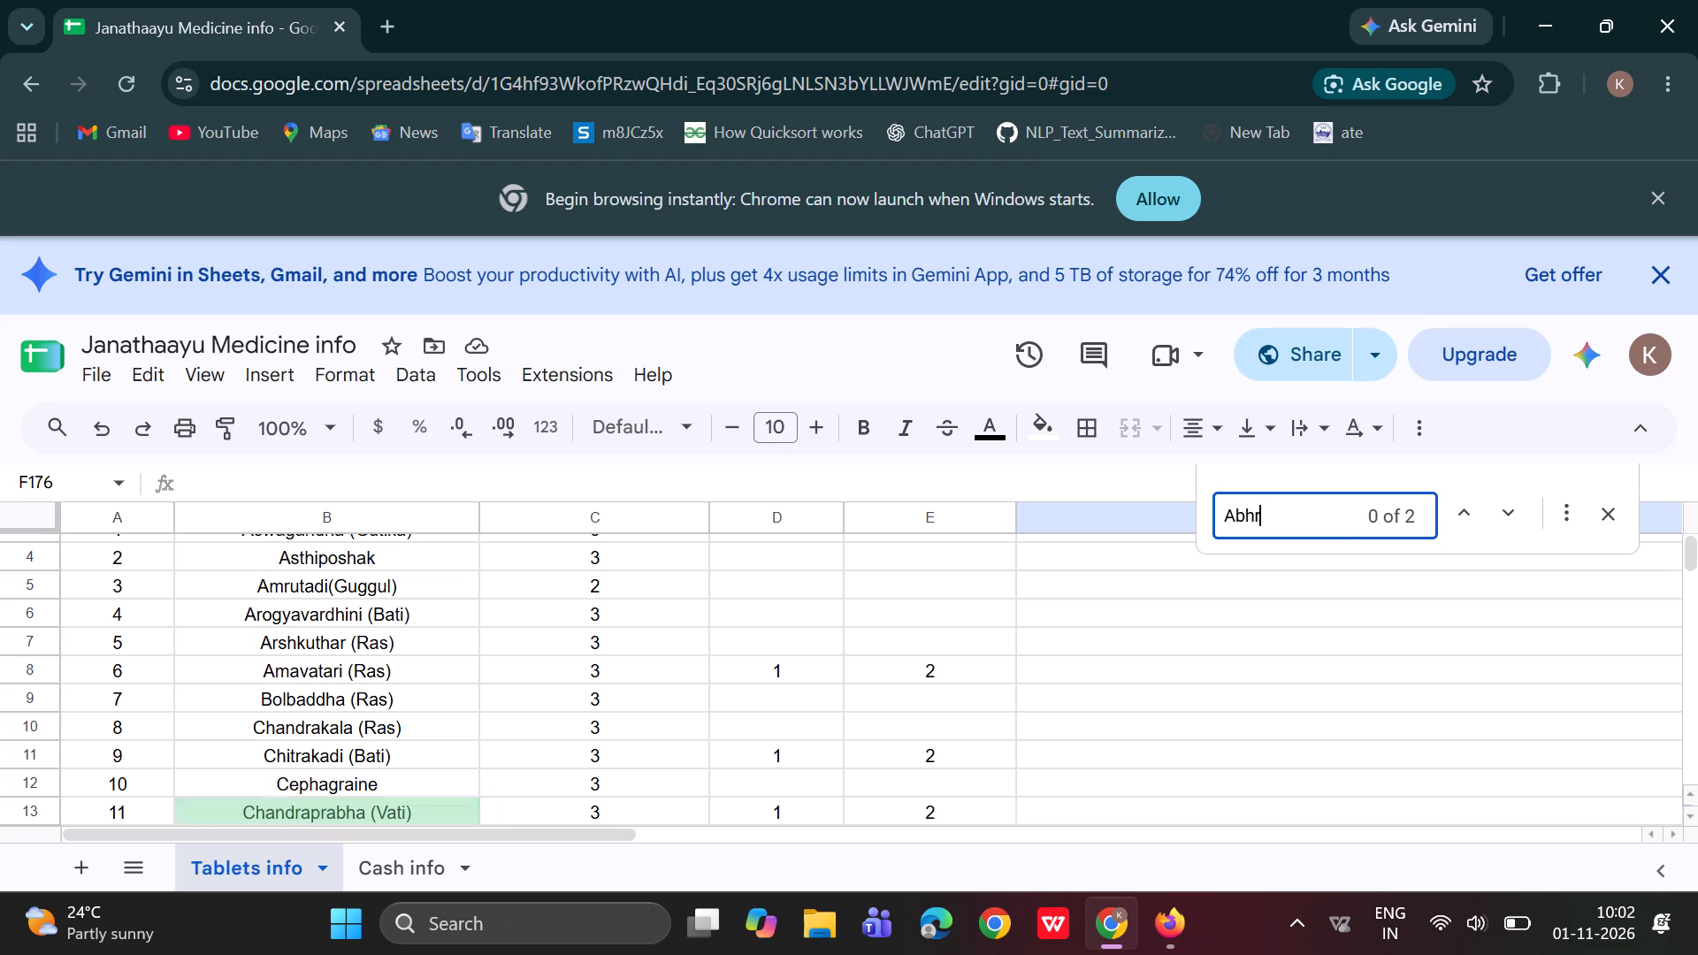
pyautogui.press('a')
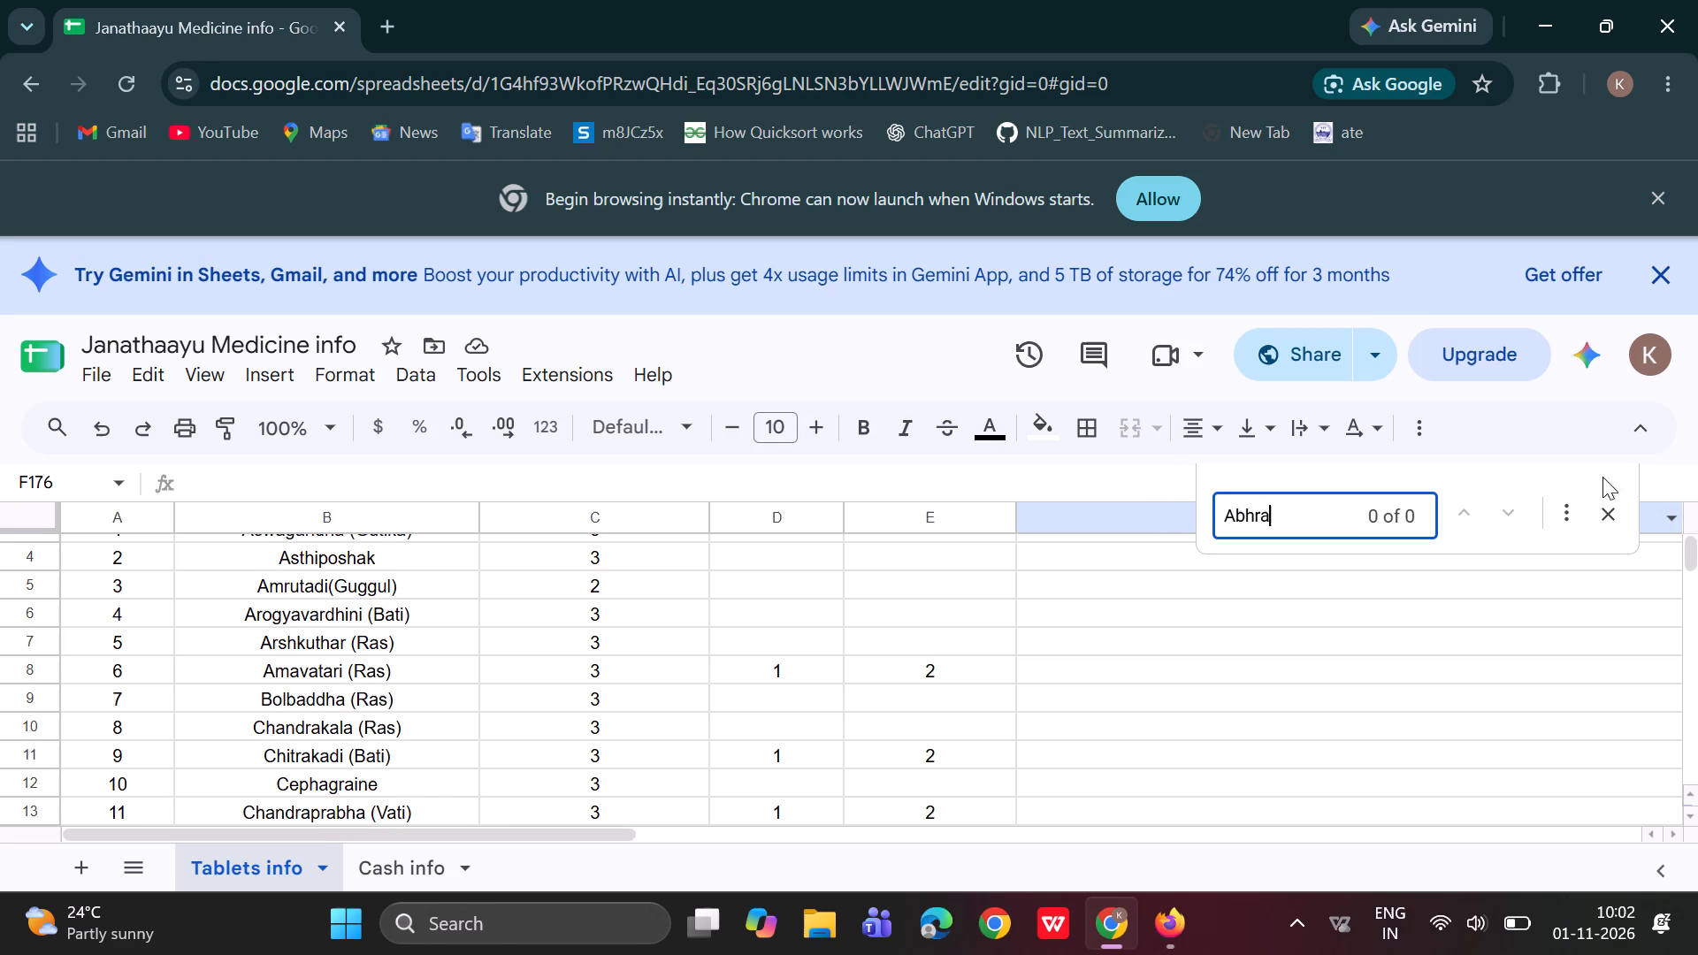
pyautogui.click(1611, 508)
# Enter serial number 24 in cell A179, below the shirshooladivajra ras row.
pyautogui.scroll(-7, 1064, 783)
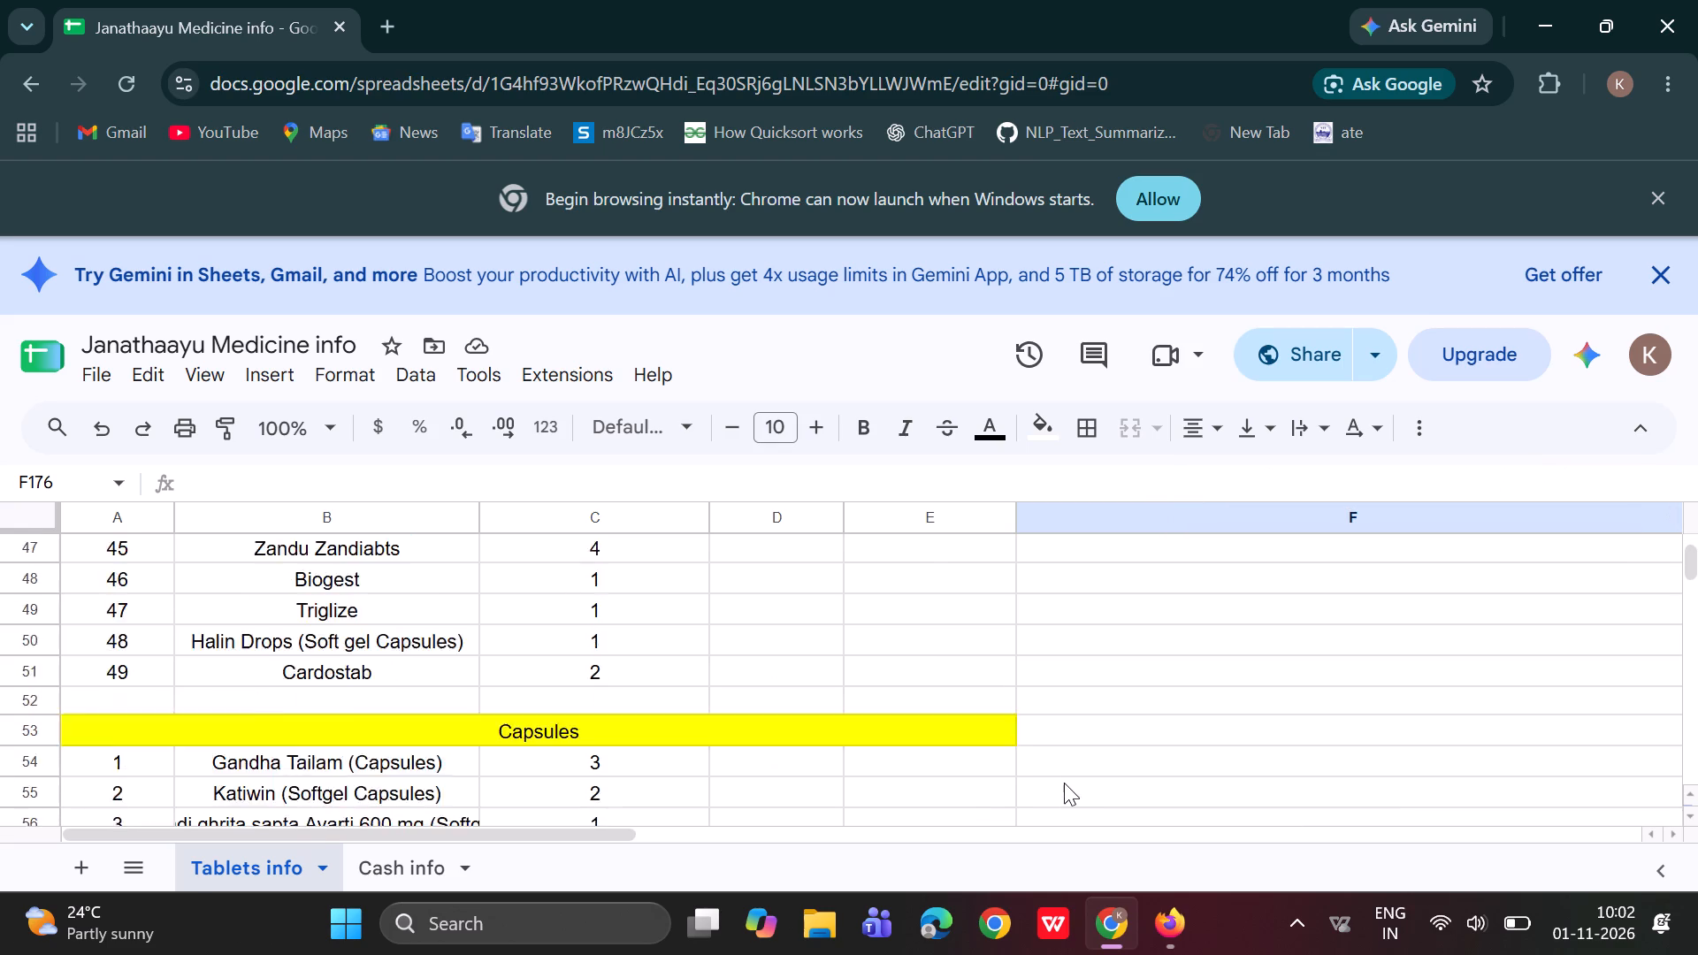
pyautogui.scroll(-8, 1064, 783)
pyautogui.scroll(2, 1064, 783)
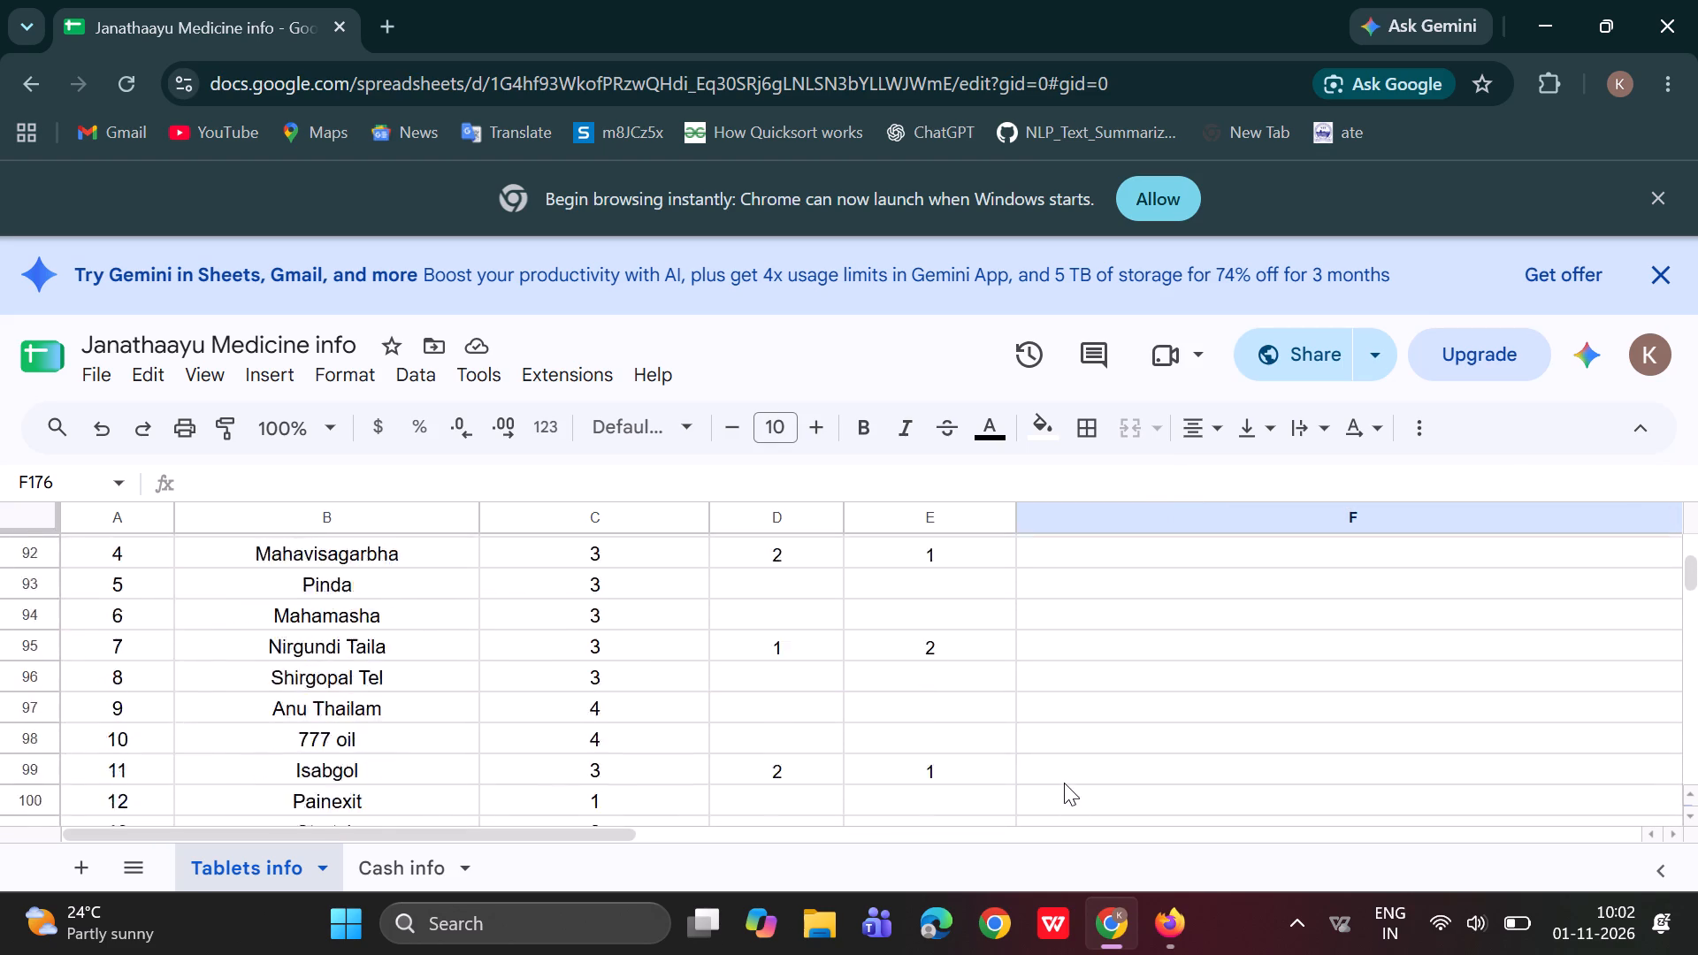
pyautogui.scroll(-8, 1064, 783)
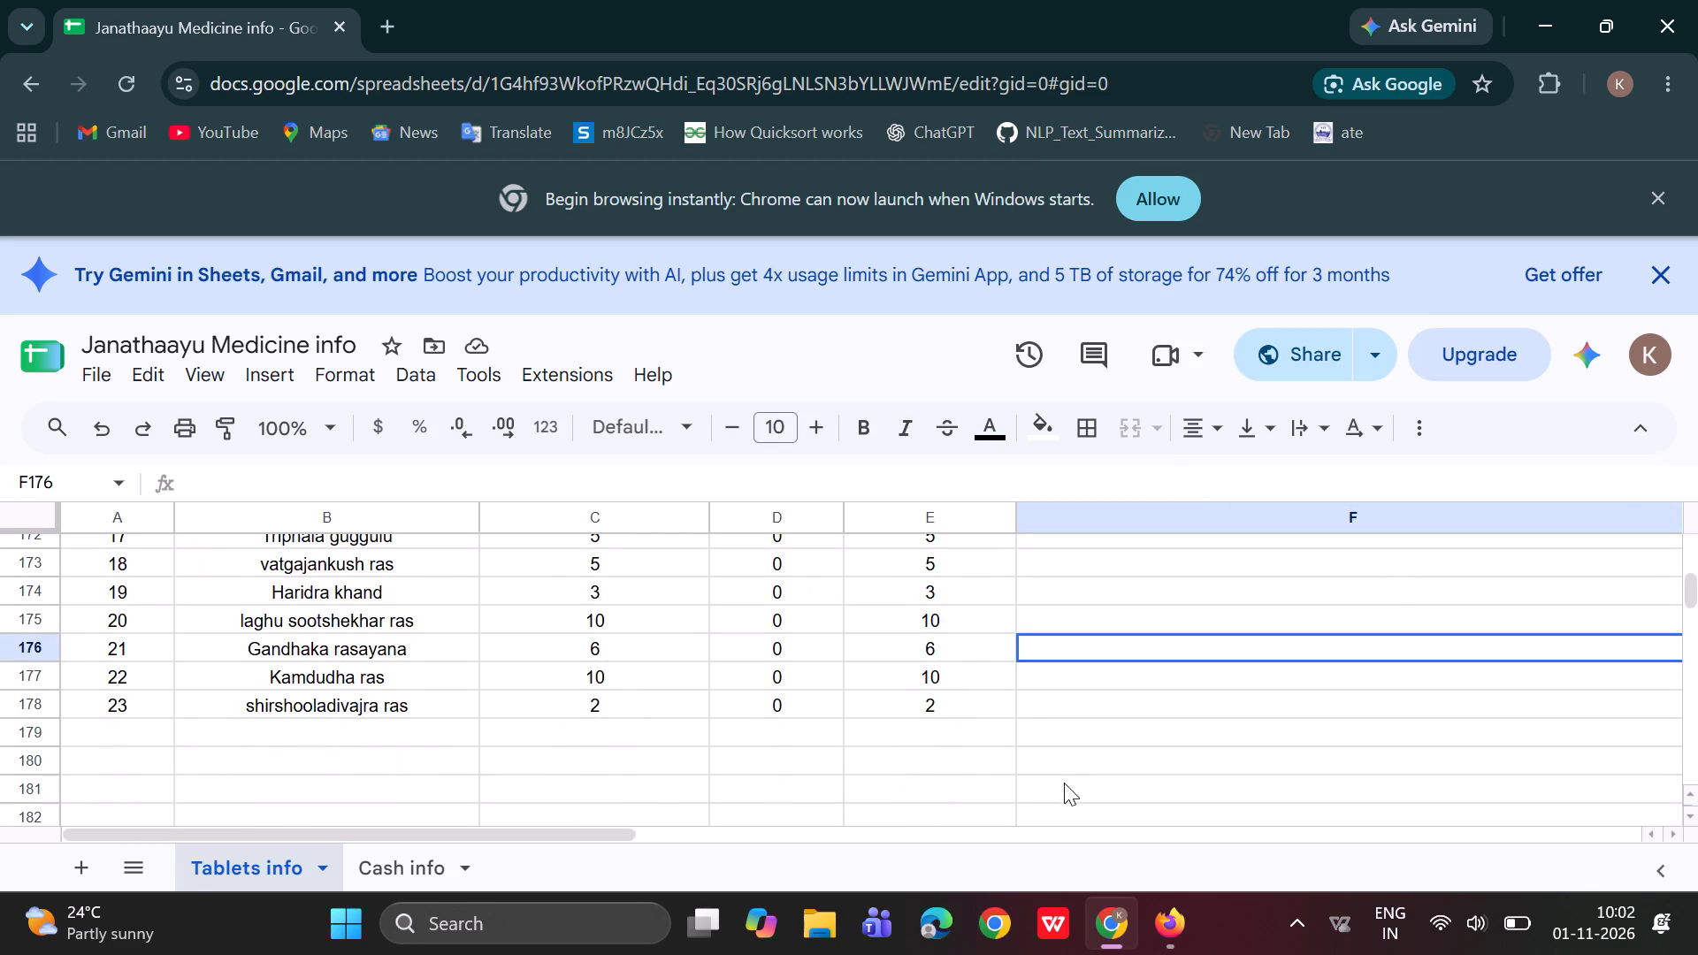
pyautogui.click(144, 726)
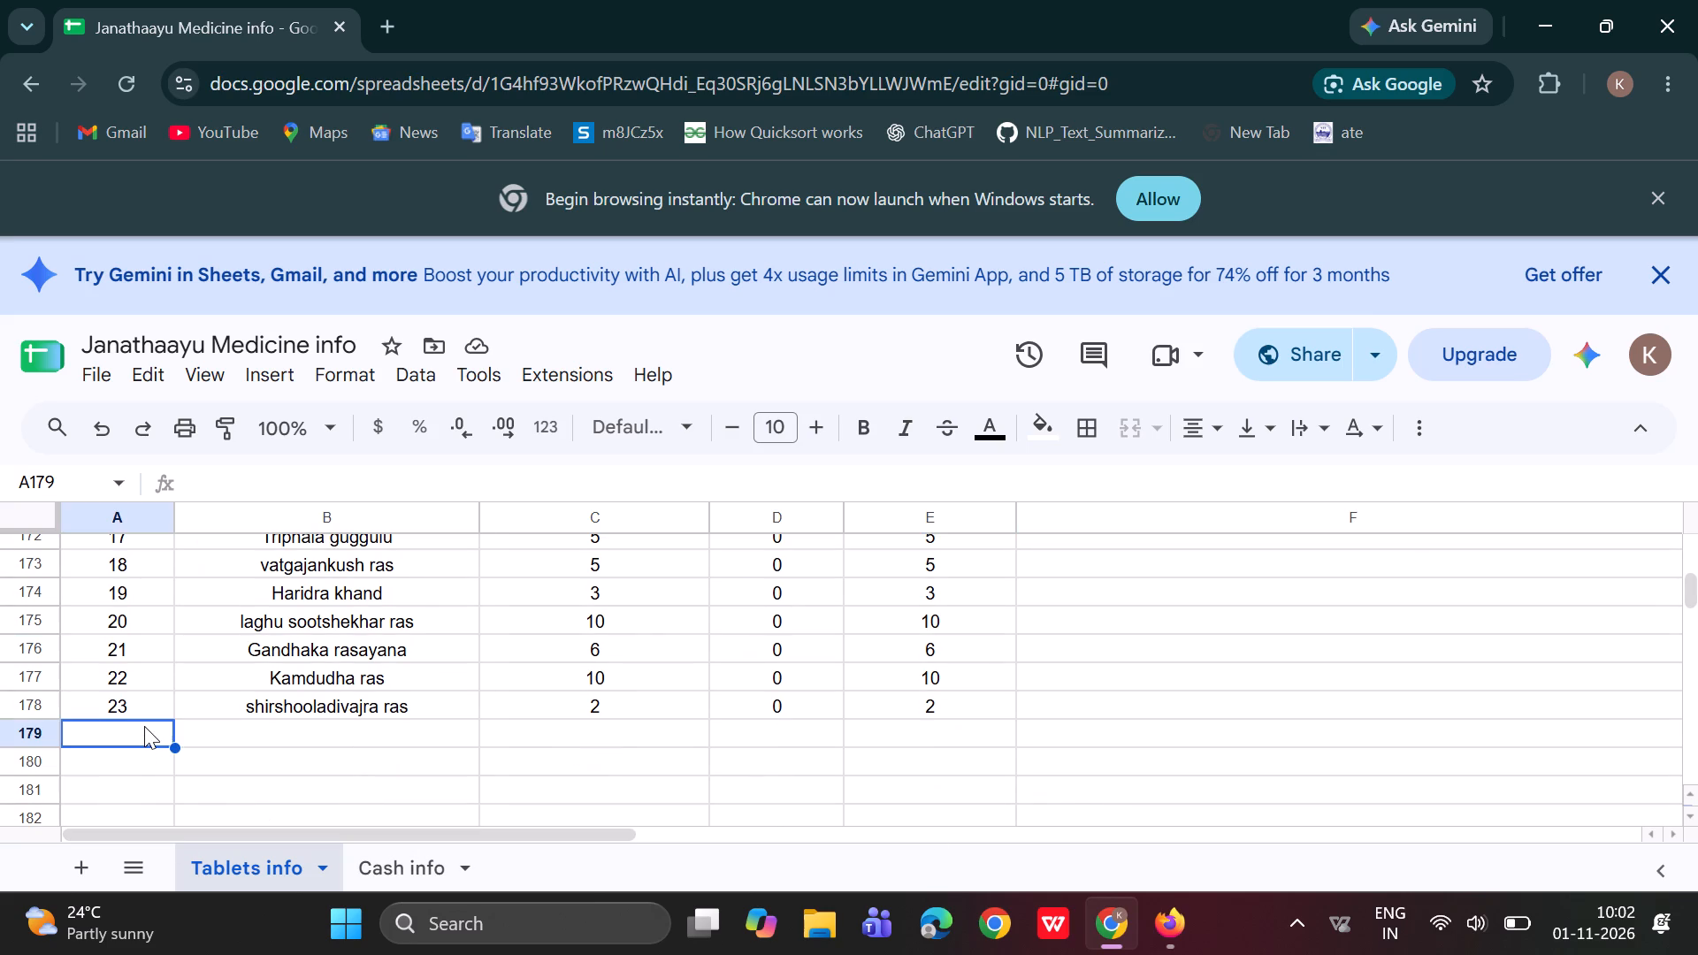
pyautogui.write('24')
pyautogui.press('Right')
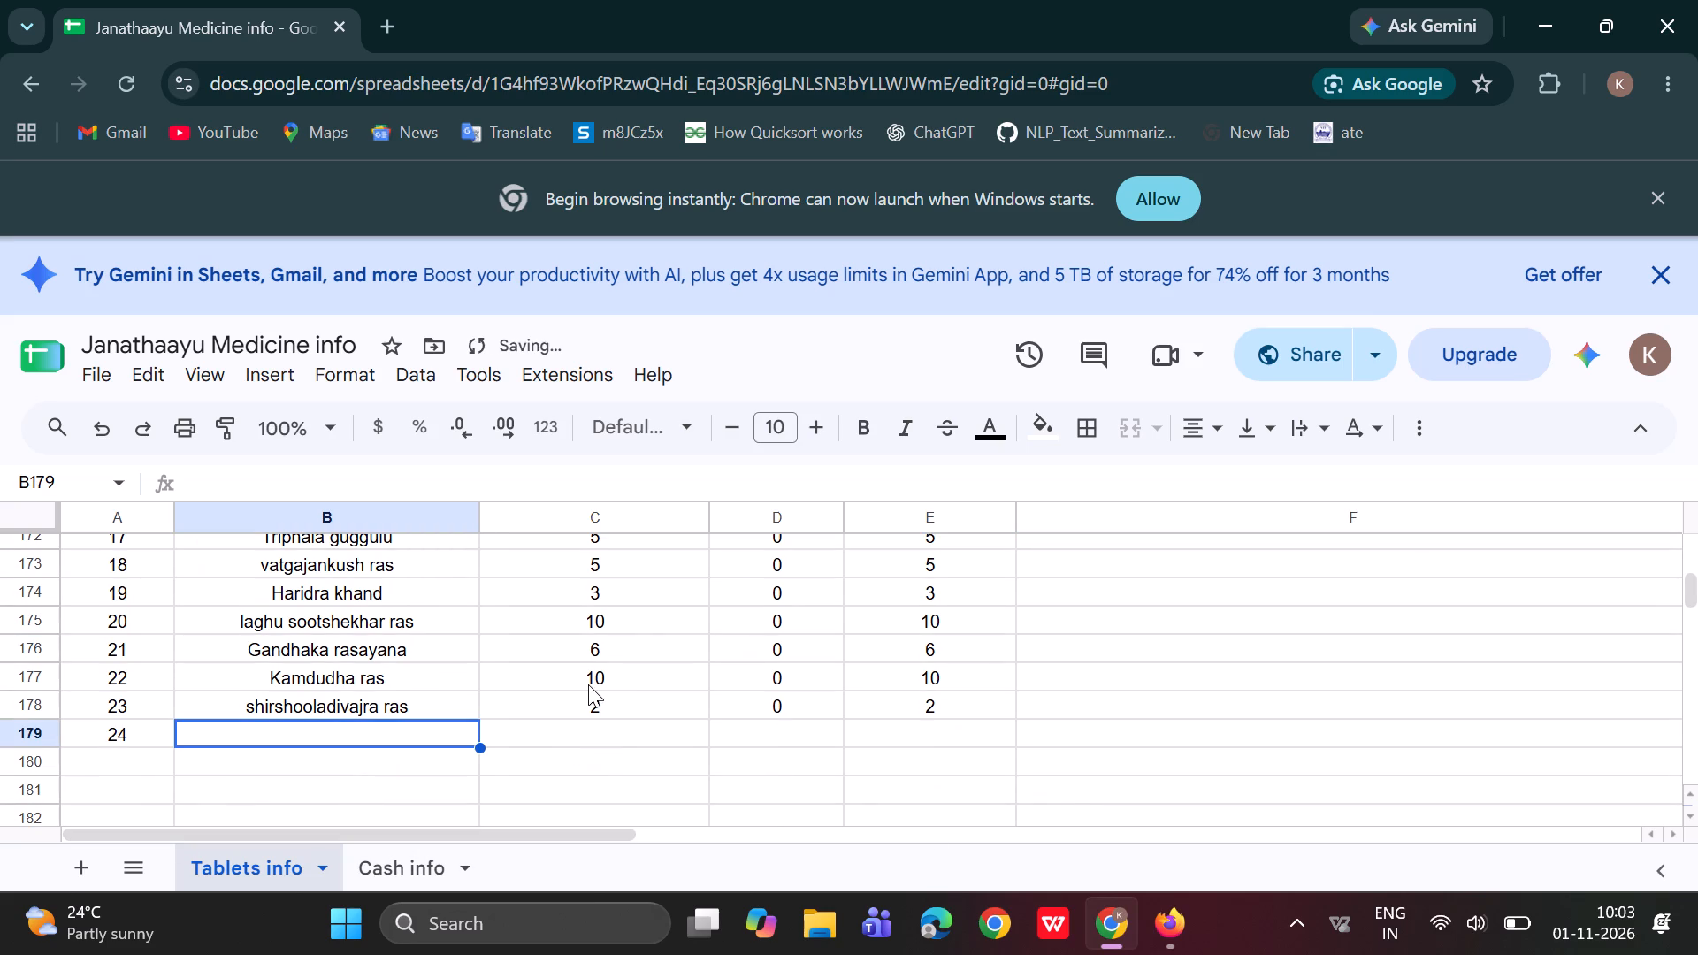
pyautogui.scroll(2, 588, 684)
pyautogui.click(593, 633)
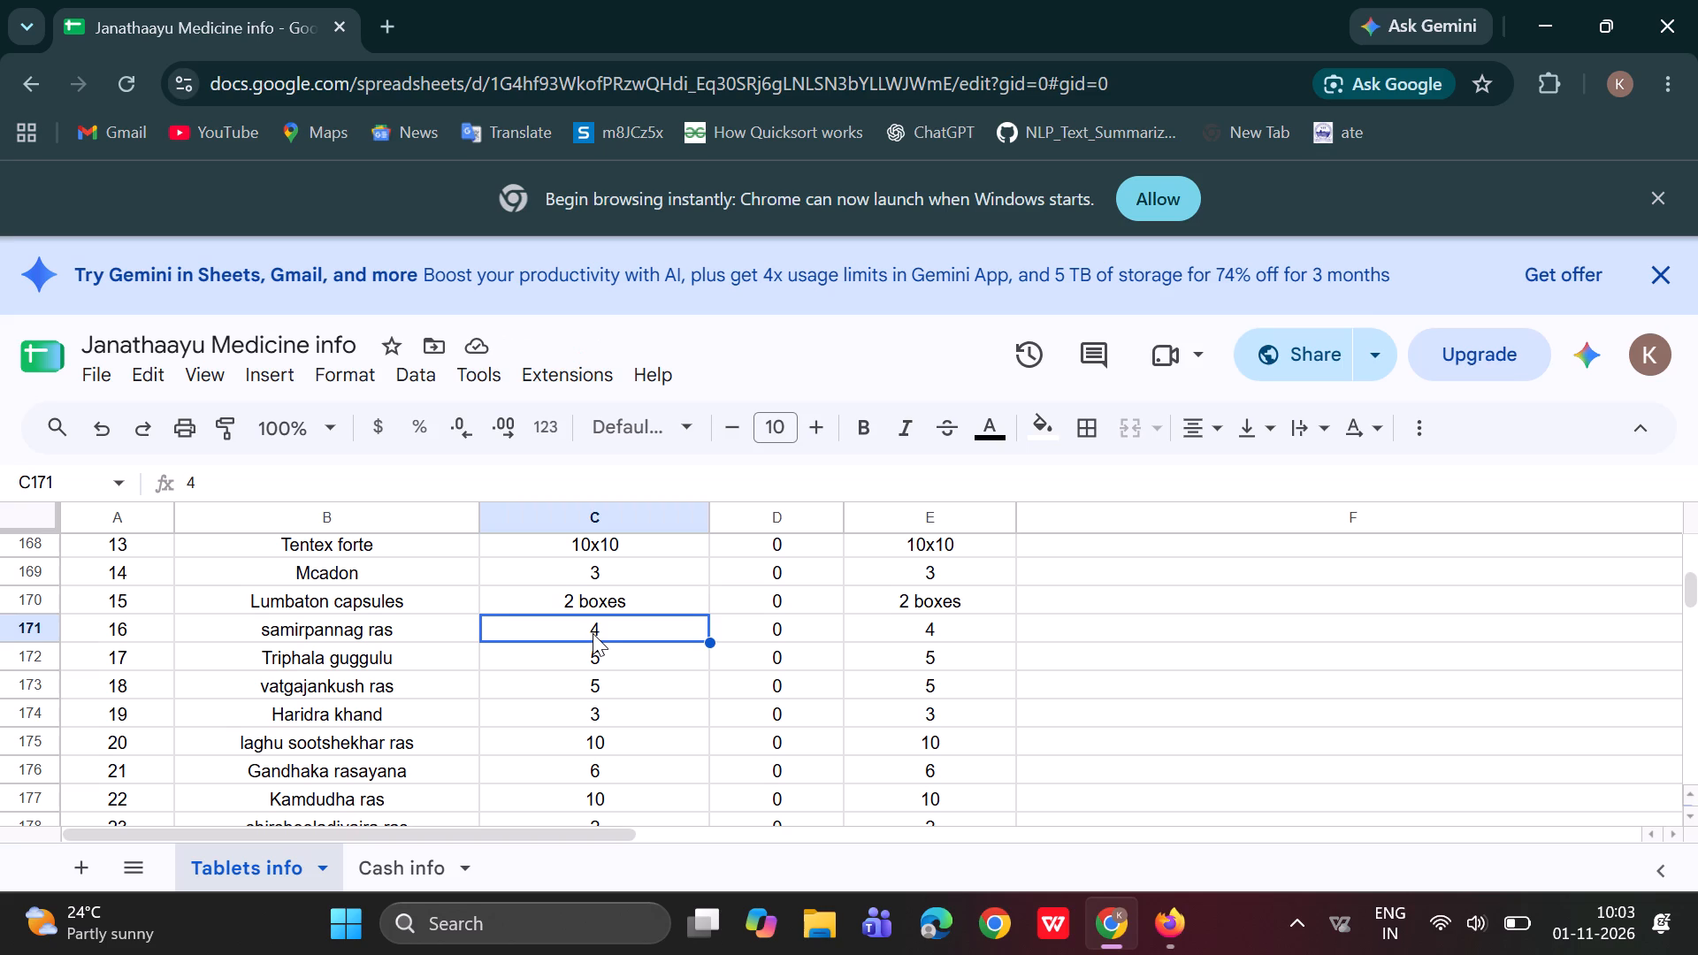
pyautogui.press('BackSpace')
pyautogui.press('5')
pyautogui.press('Right')
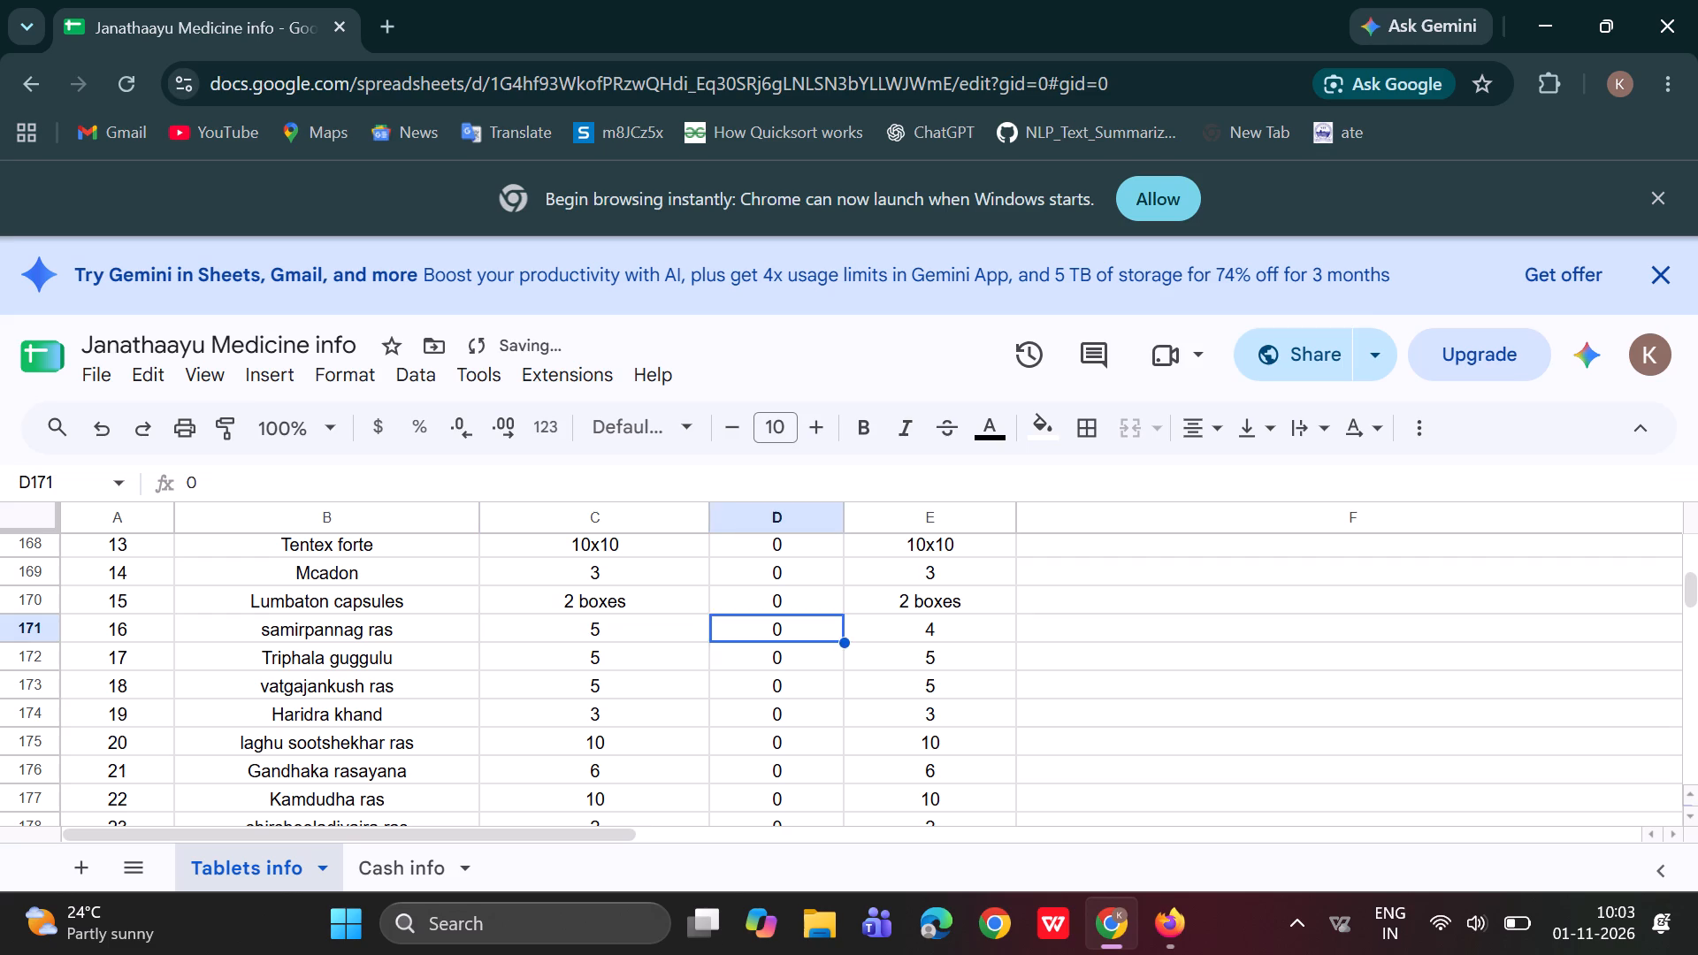
pyautogui.press('Right')
pyautogui.press('BackSpace')
pyautogui.press('5')
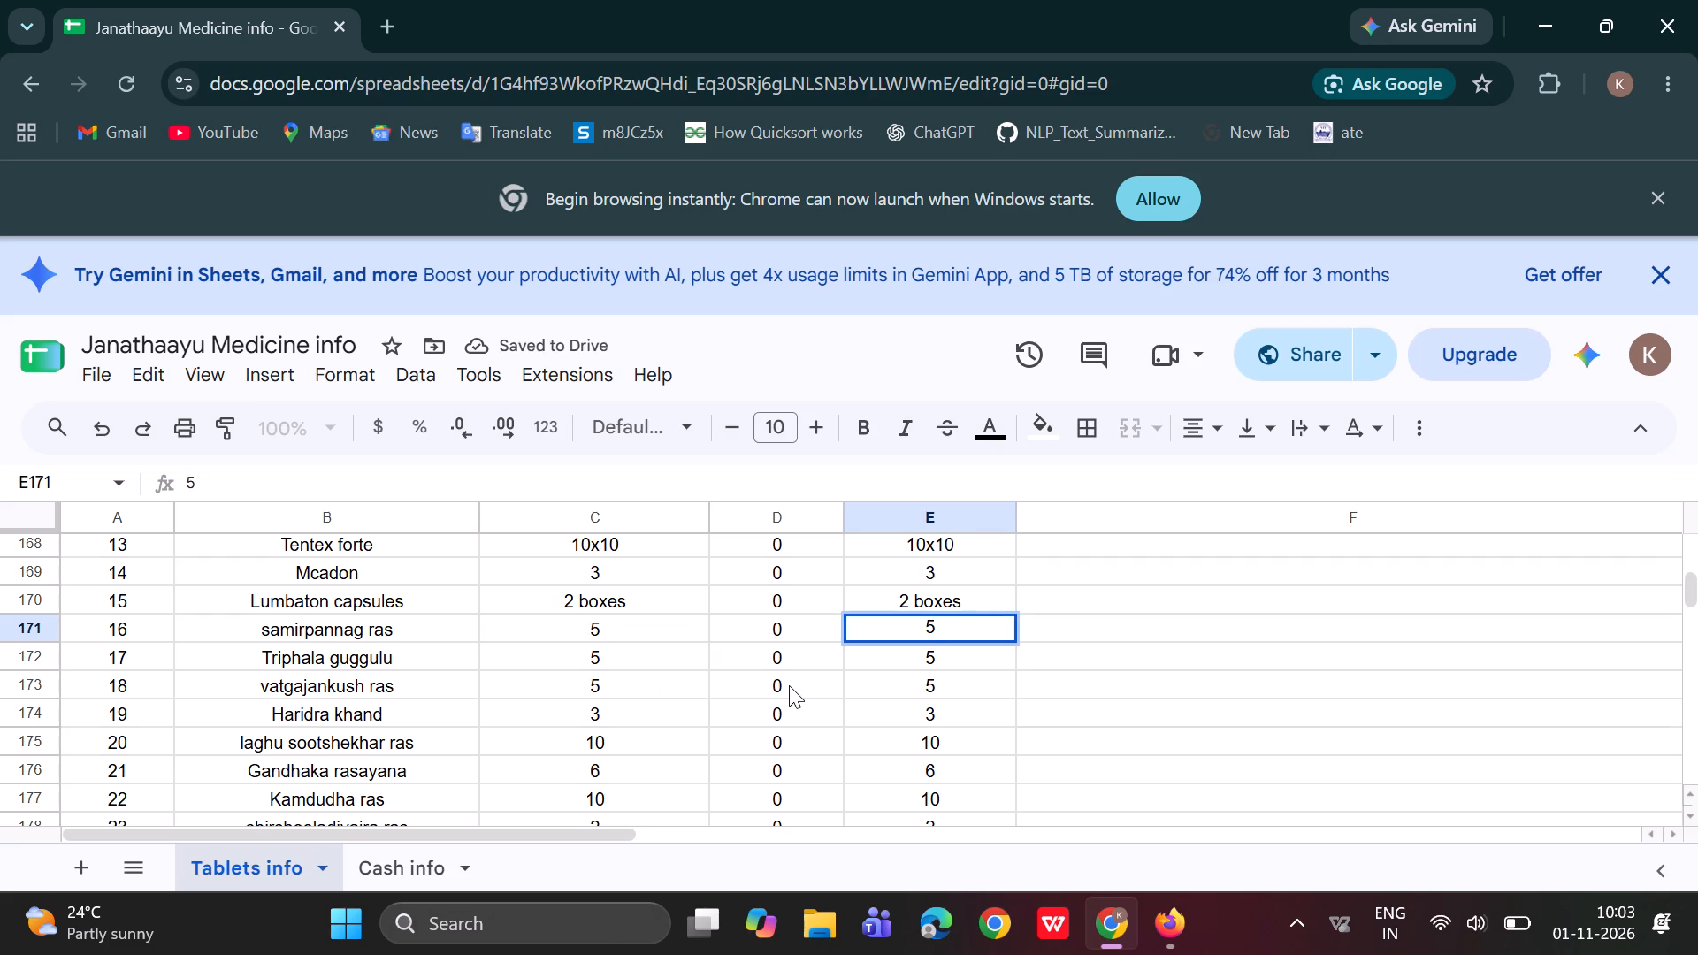
pyautogui.scroll(-2, 789, 685)
pyautogui.scroll(2, 789, 685)
pyautogui.hscroll(1, 746, 569)
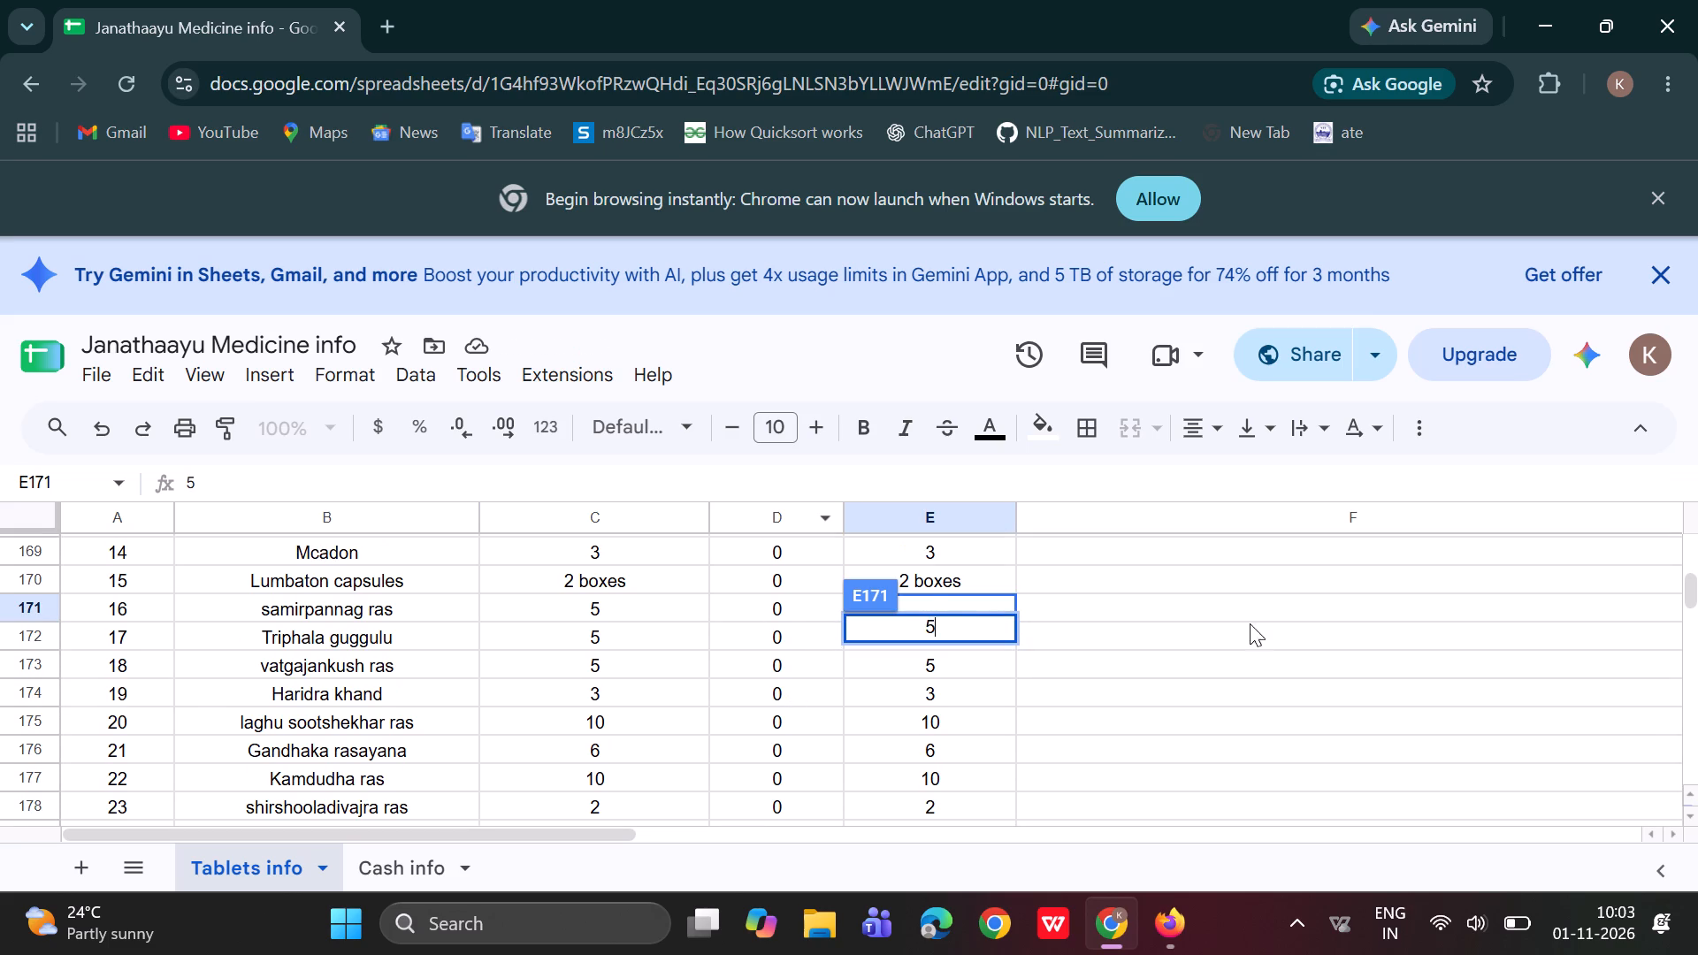
pyautogui.click(1258, 631)
# Enter the medicine name Abhrak bhasma in cell B179, beside serial number 24.
pyautogui.scroll(-4, 1258, 631)
pyautogui.scroll(2, 1258, 631)
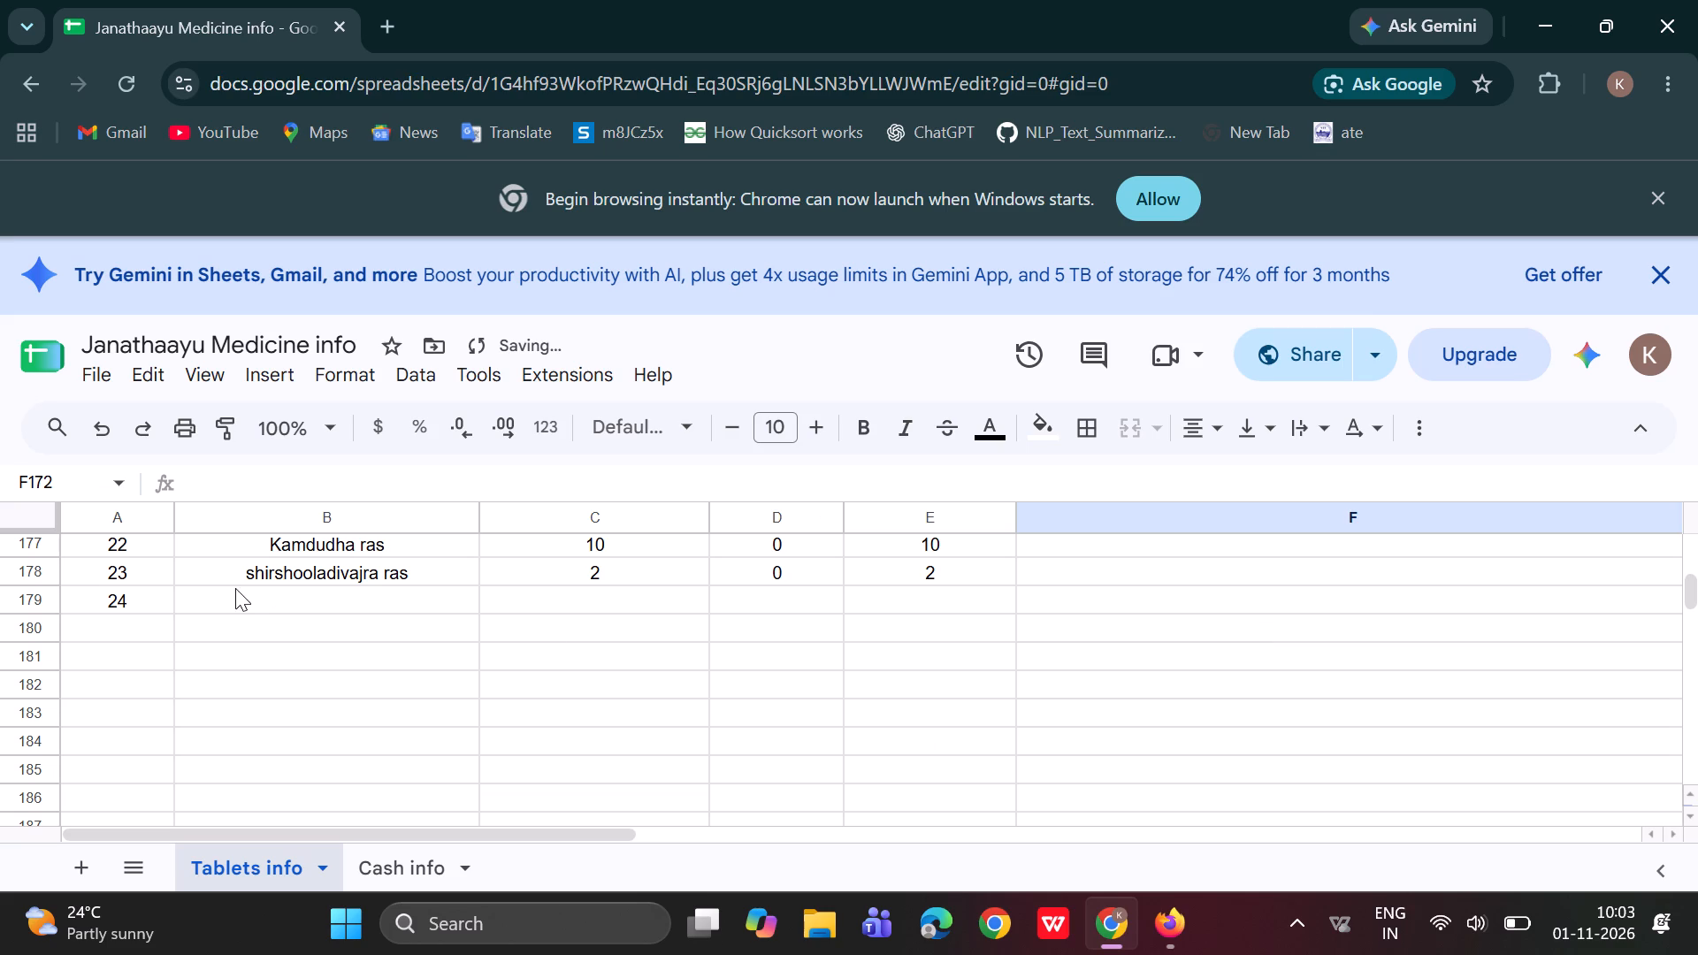
pyautogui.click(239, 599)
pyautogui.write('Ab')
pyautogui.write('hr')
pyautogui.press('a')
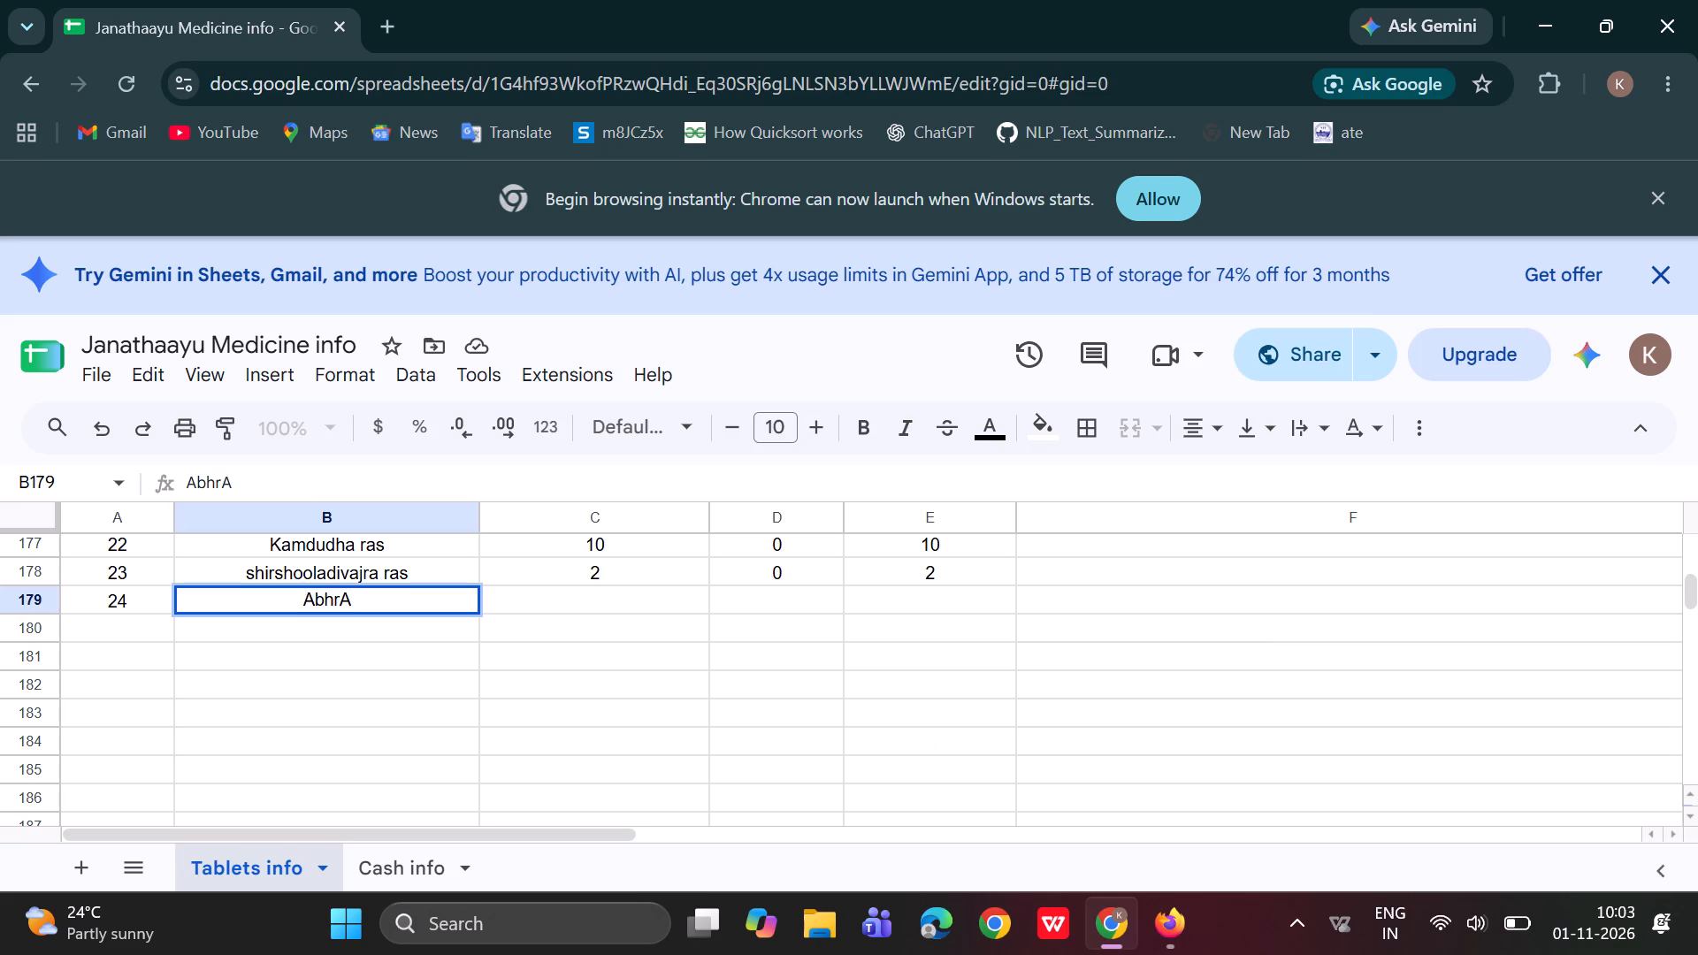
pyautogui.press('BackSpace')
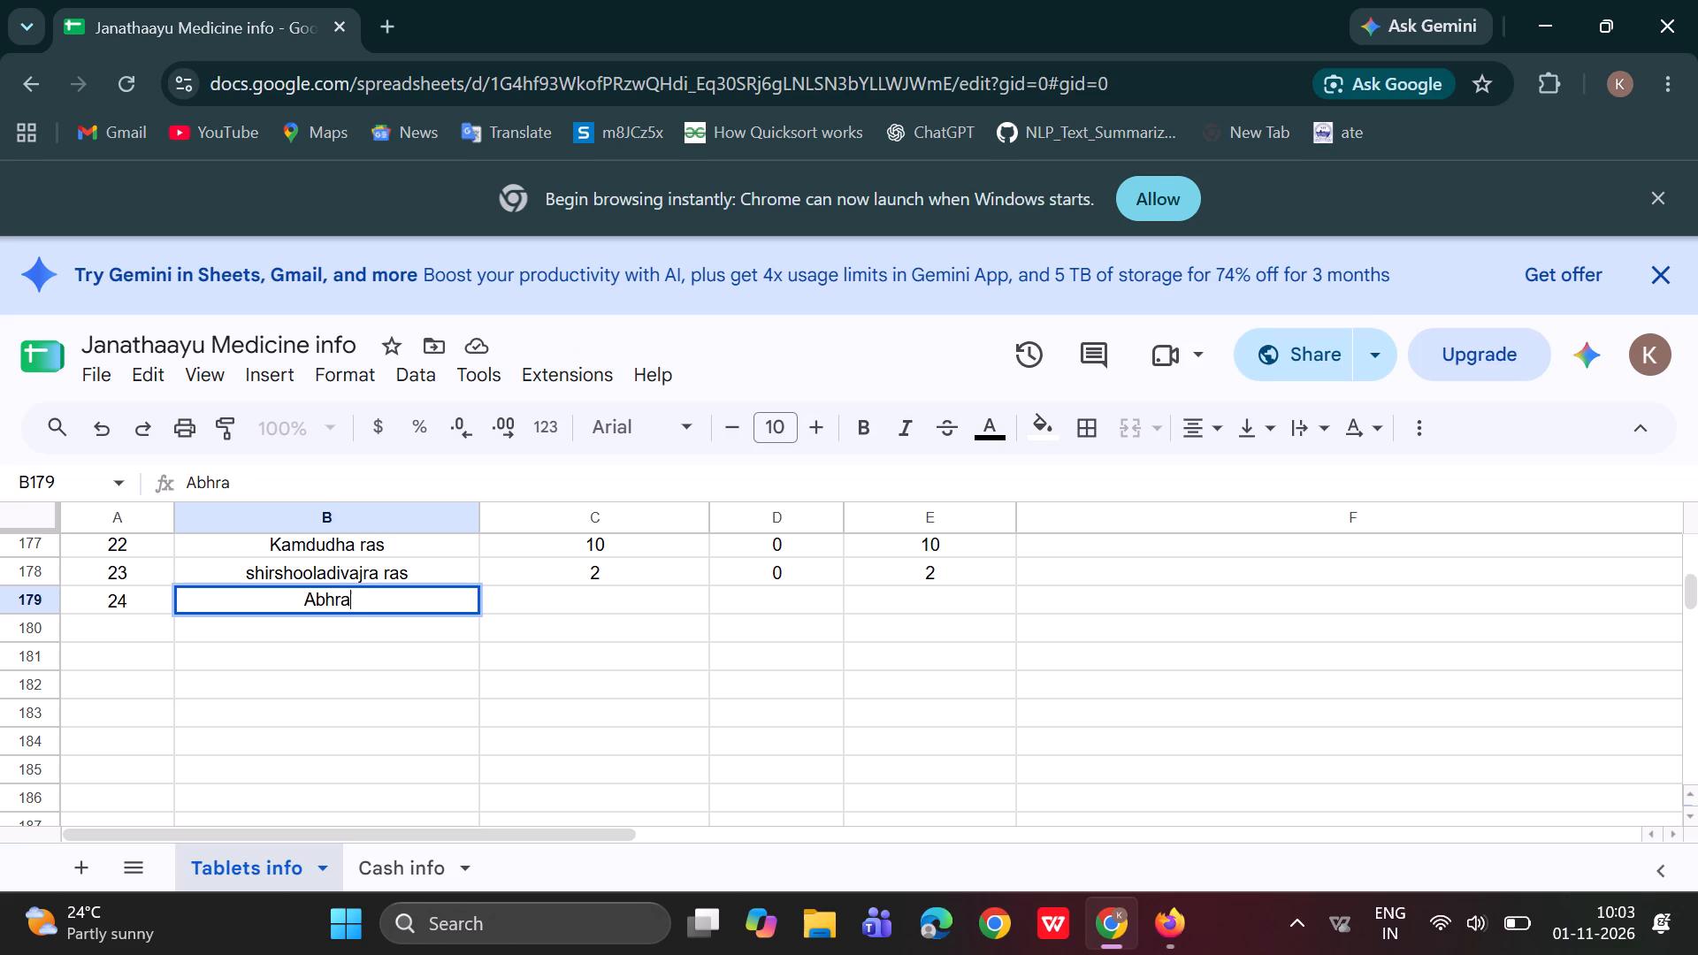
pyautogui.write('k bhas')
pyautogui.write('ma')
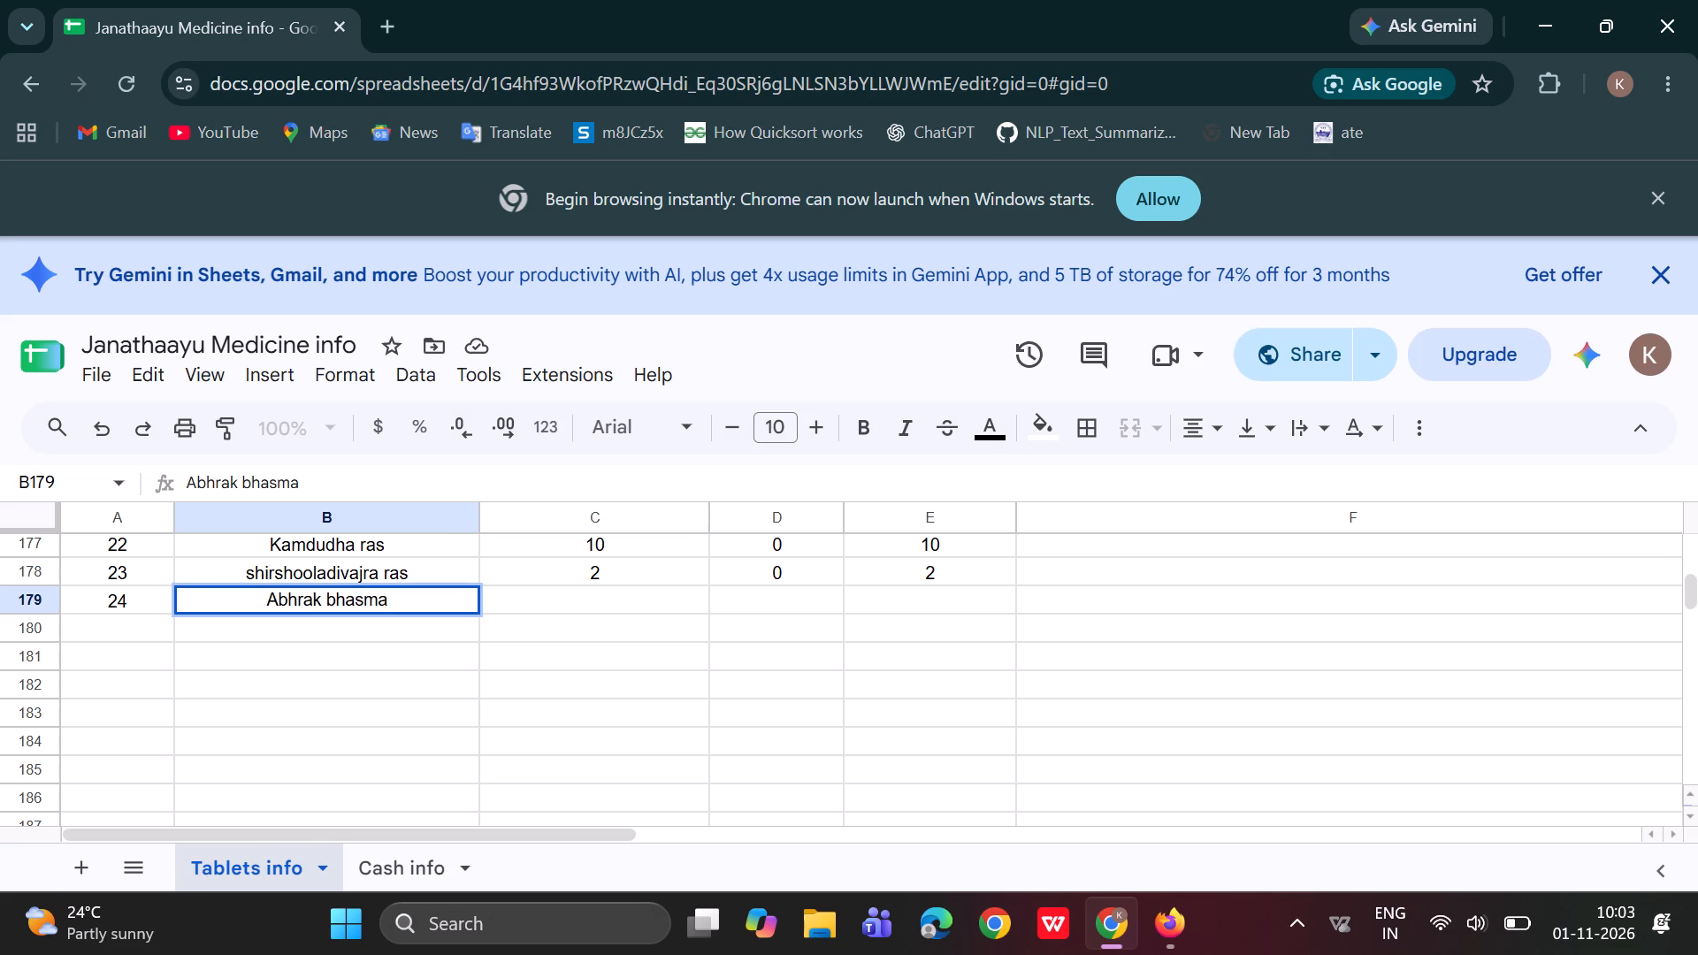
# Complete the Abhrak bhasma row with purchased 2, sold 0 and available 2.
pyautogui.press('Right')
pyautogui.press('2')
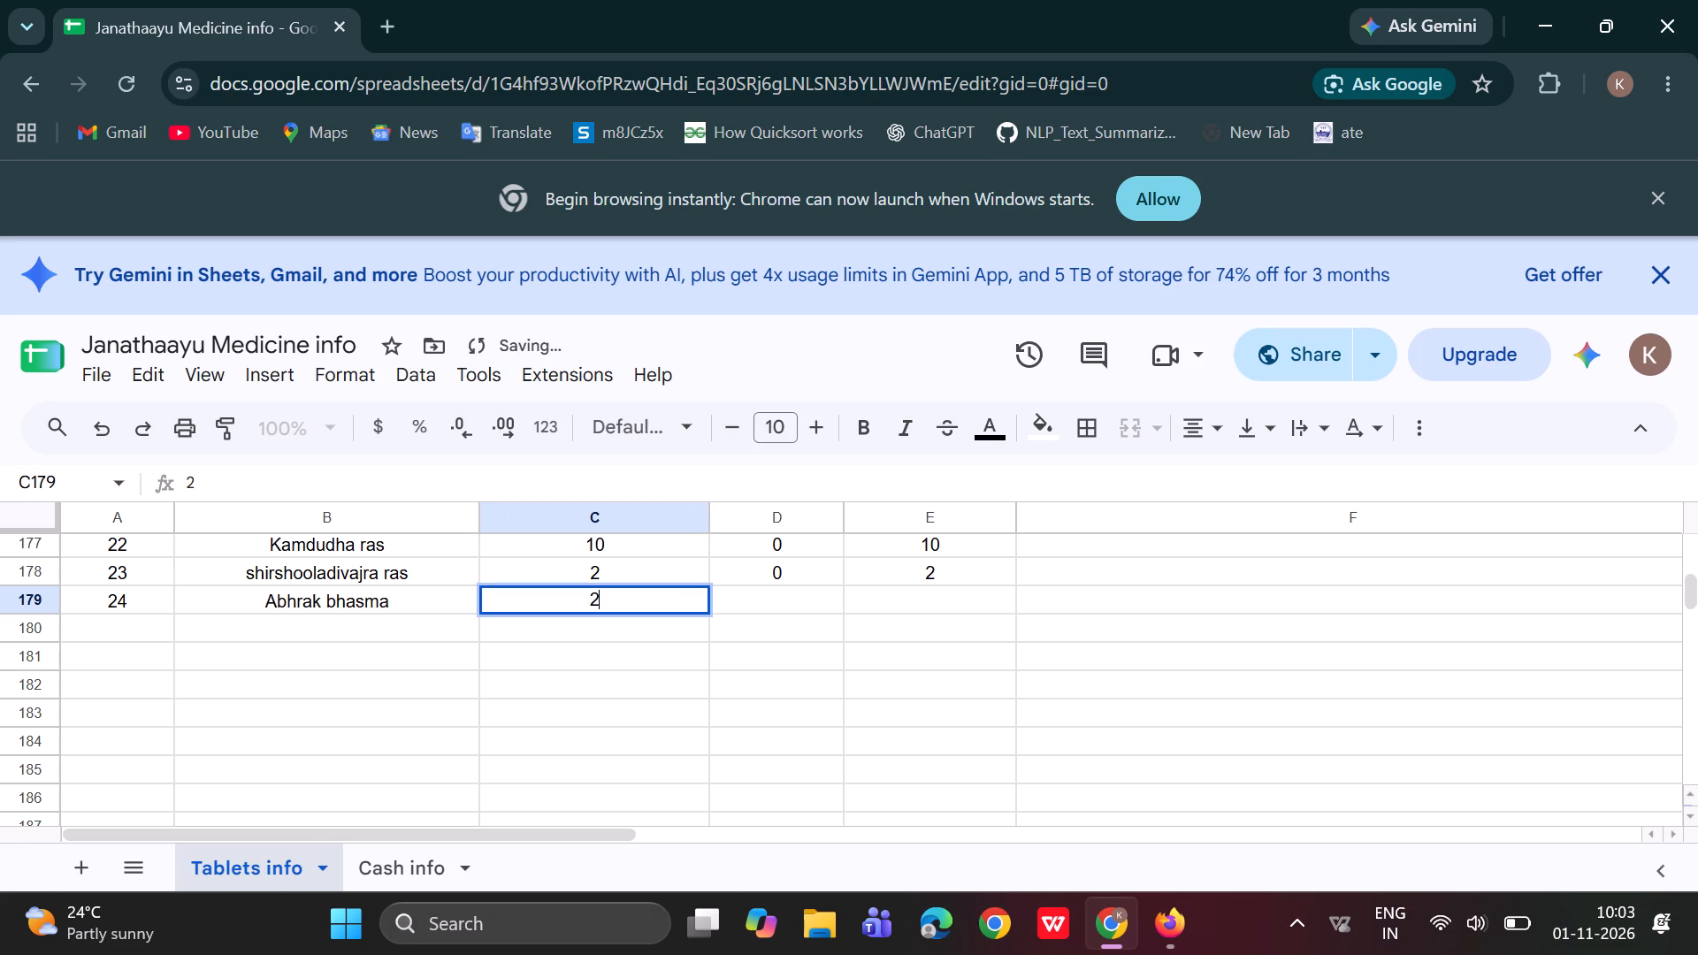
pyautogui.press('Right')
pyautogui.press('0')
pyautogui.press('Right')
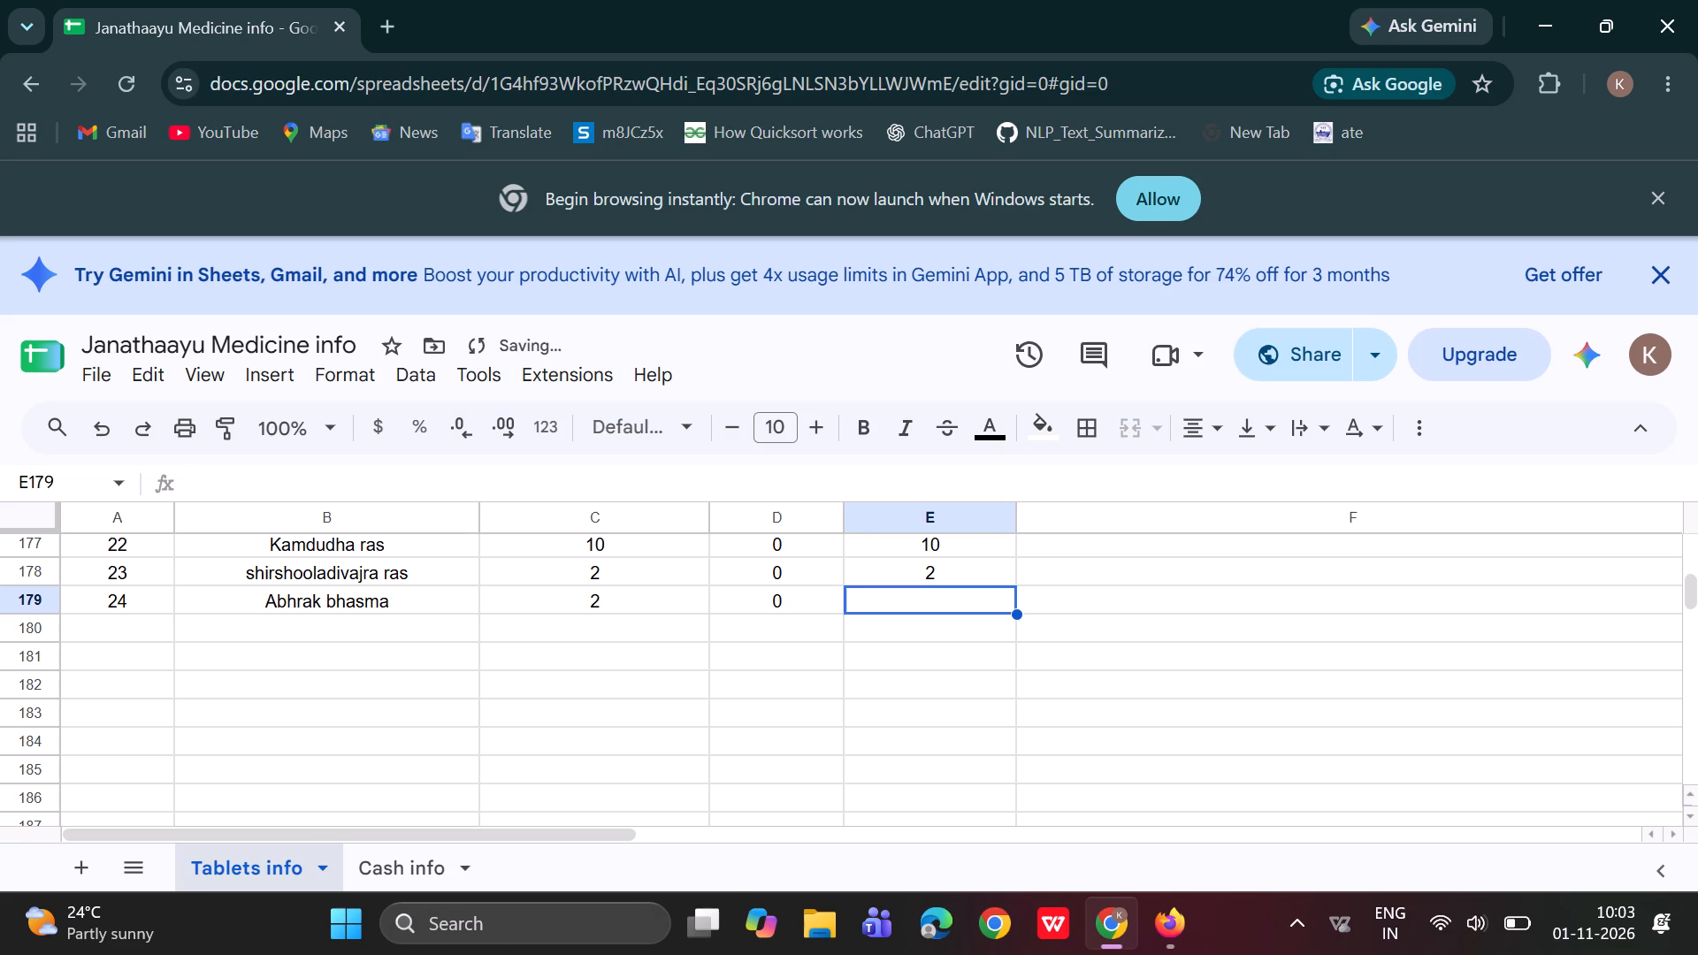
pyautogui.press('2')
# Enter serial number 25 and the medicine name Confido tablets in row 180, below the Abhrak bhasma row.
pyautogui.press('Down')
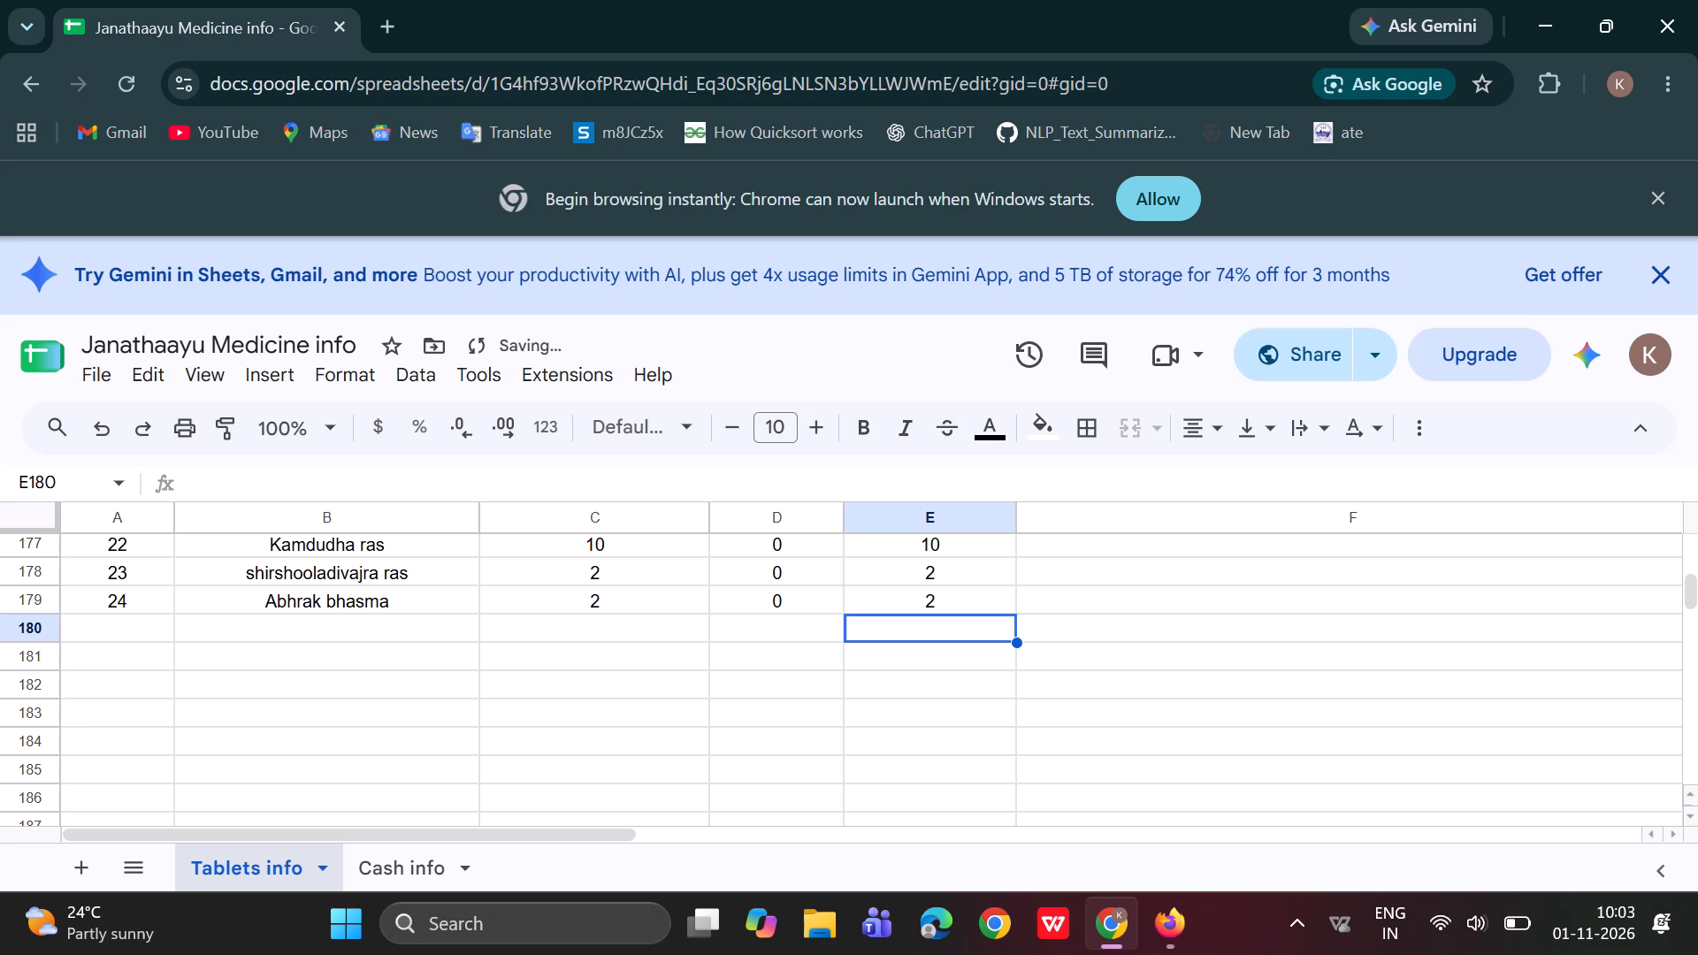
pyautogui.press('Left')
pyautogui.press('Left')
pyautogui.press('Left')
pyautogui.press('Left')
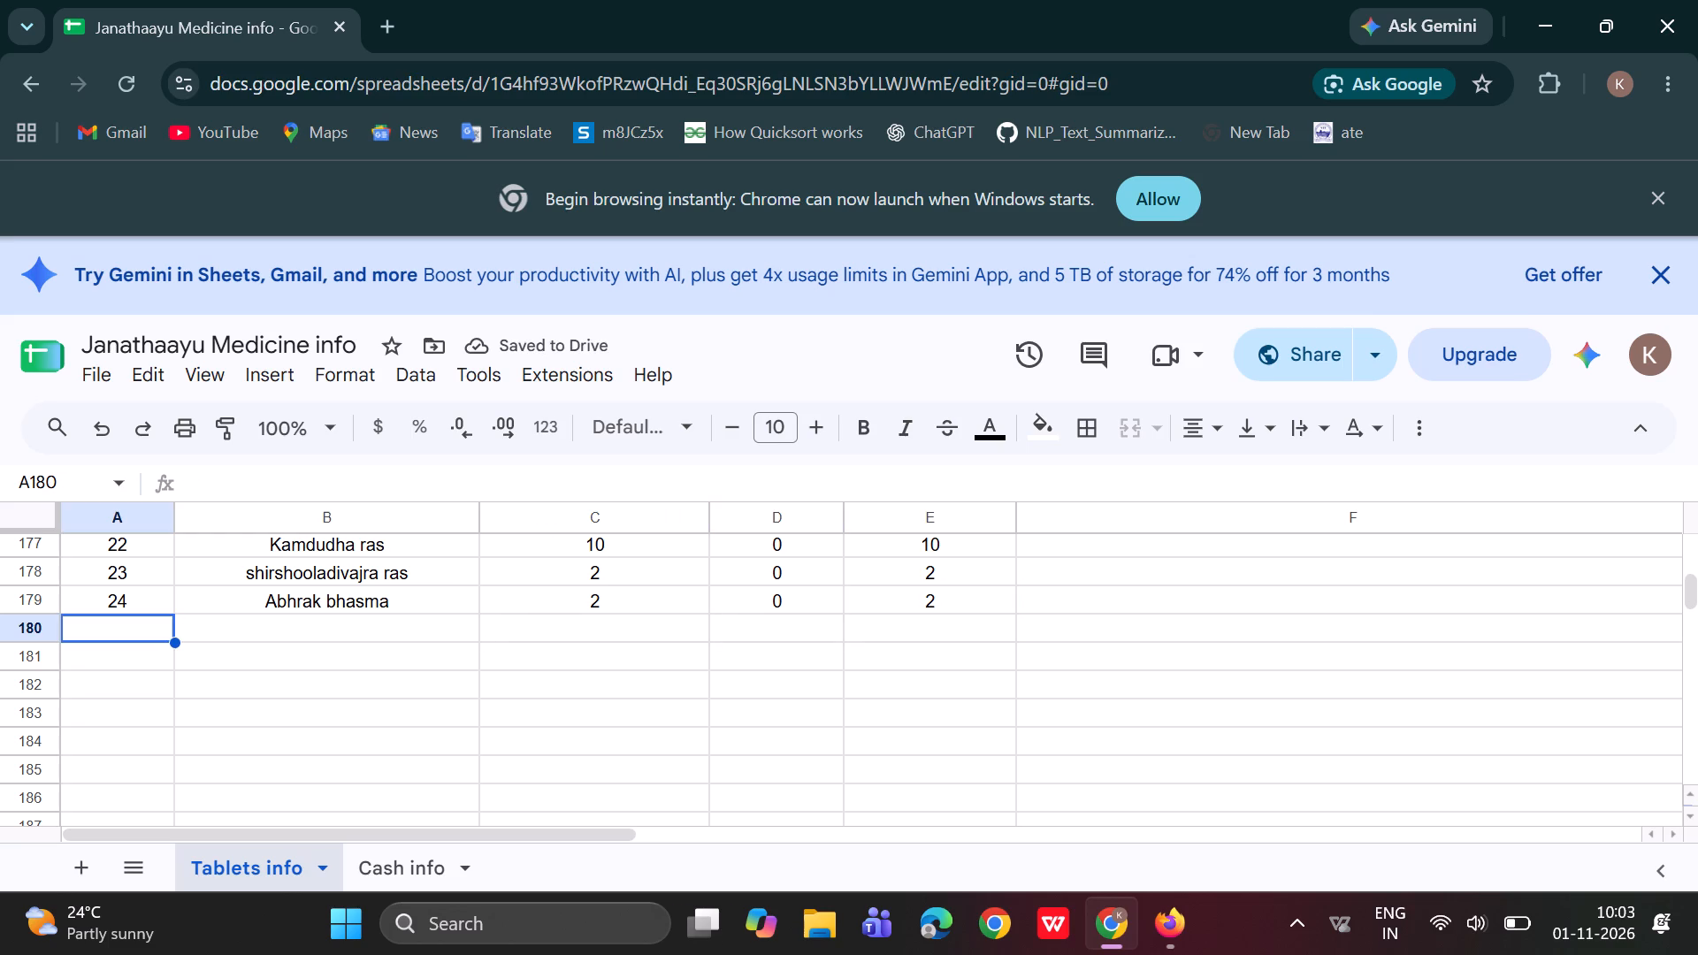
pyautogui.write('25')
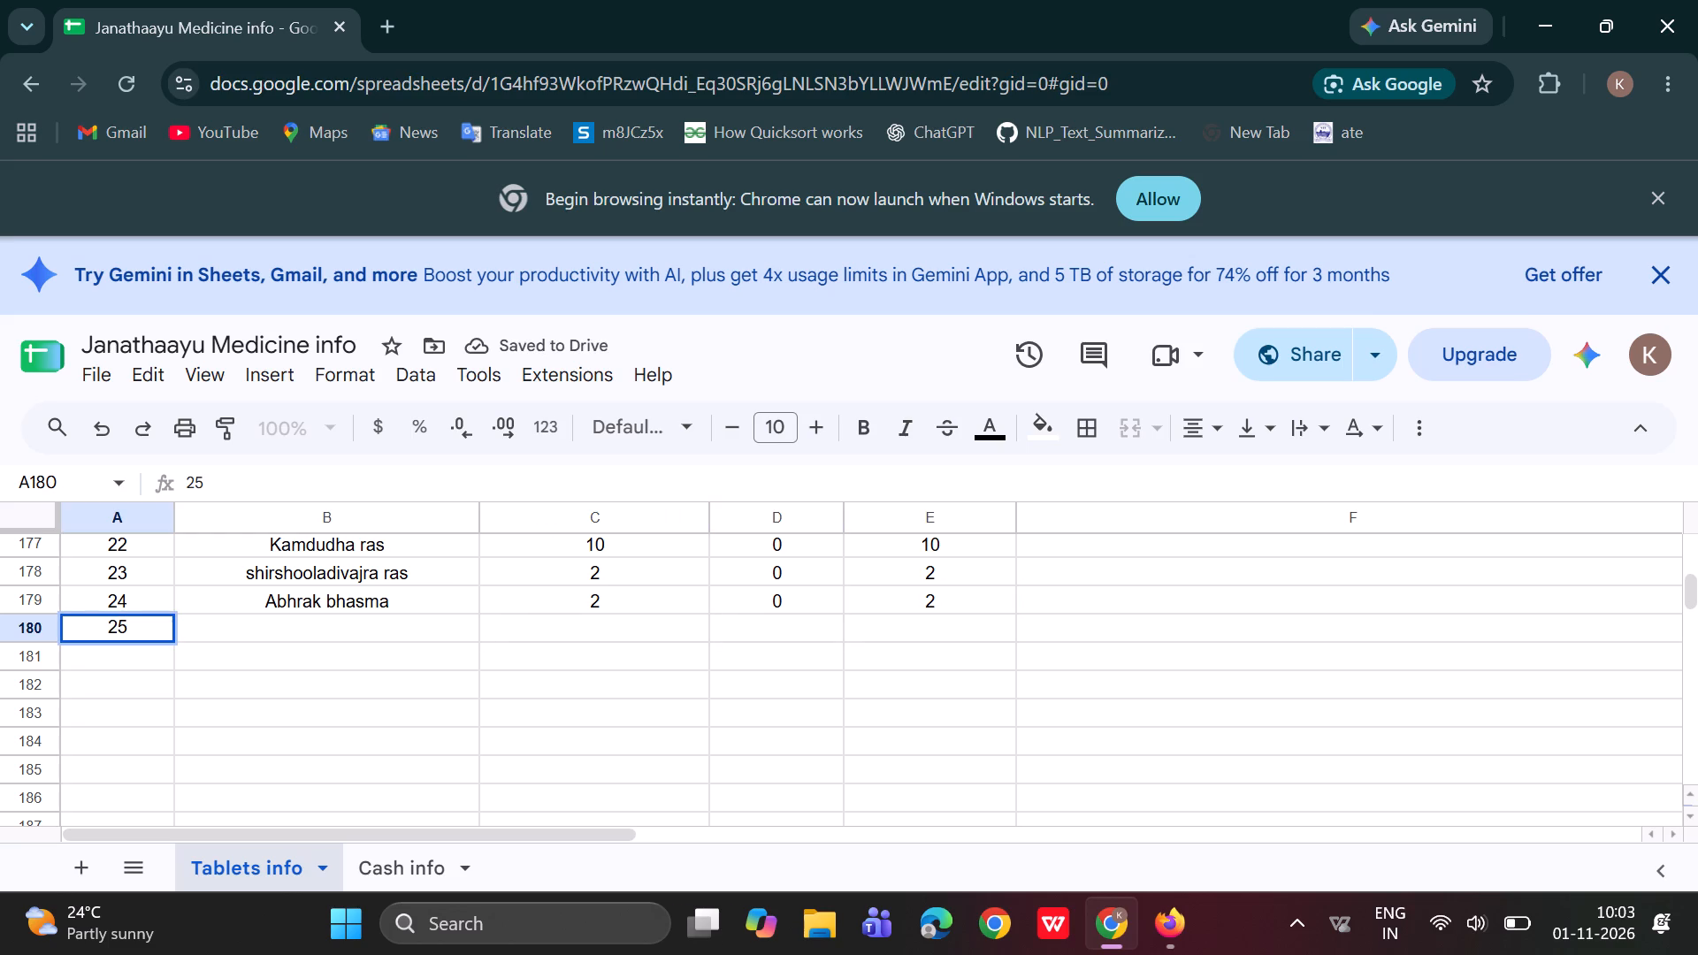
pyautogui.press('Right')
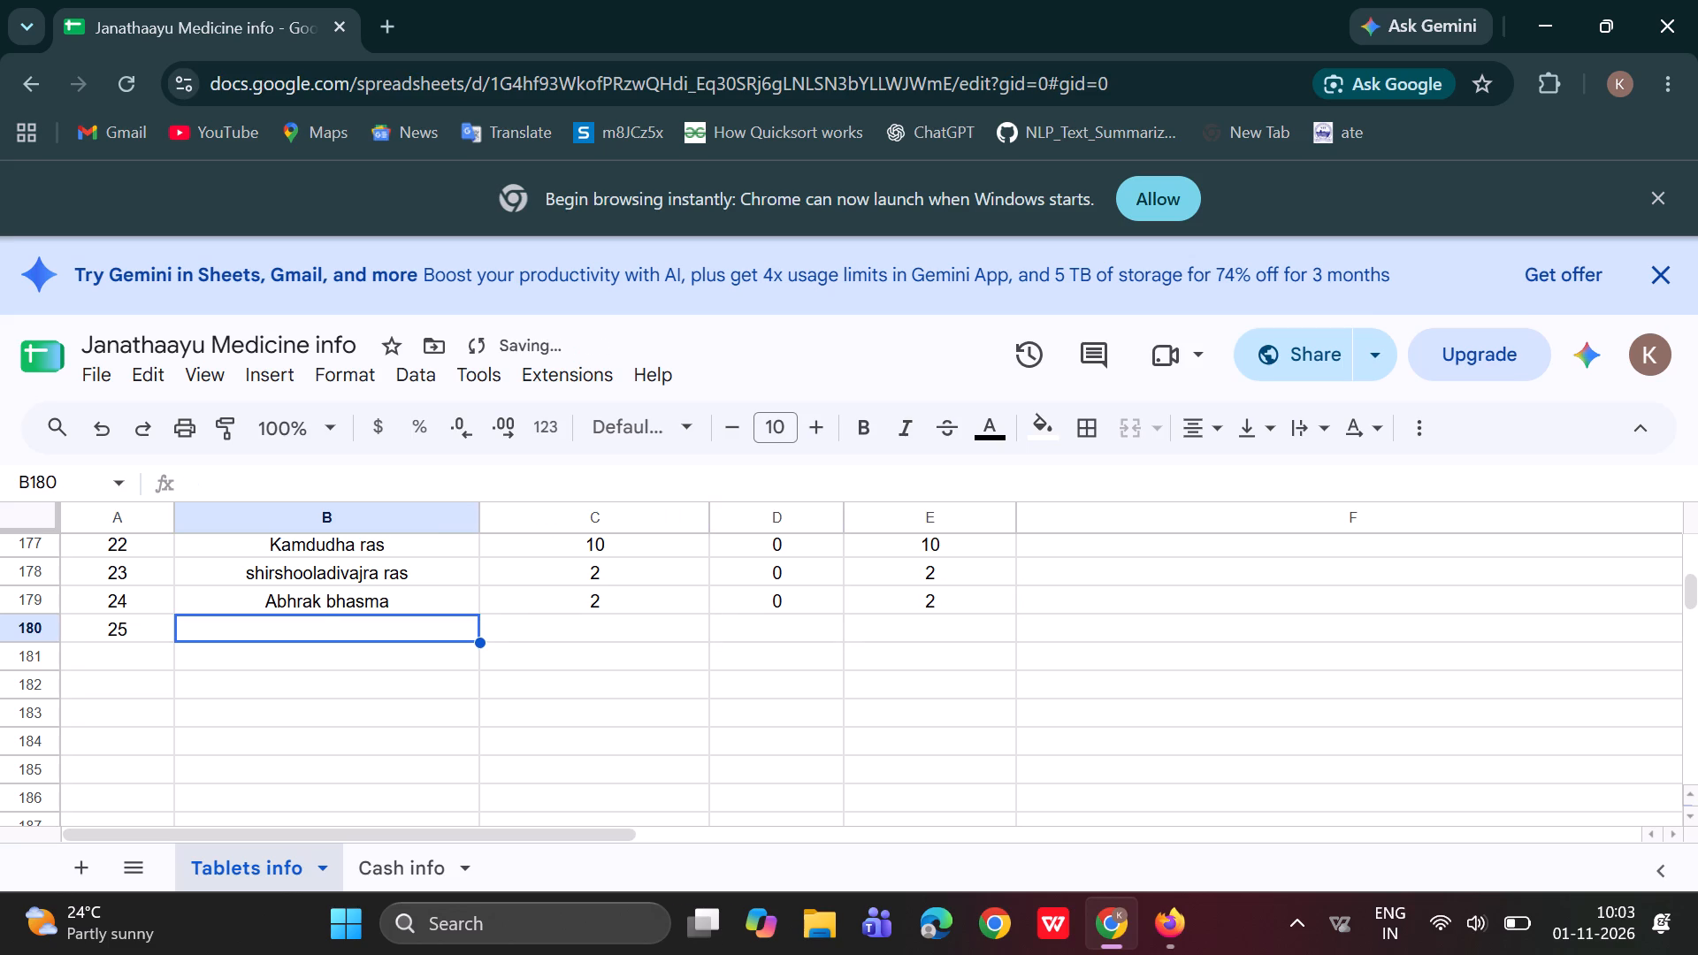
pyautogui.write('Confido')
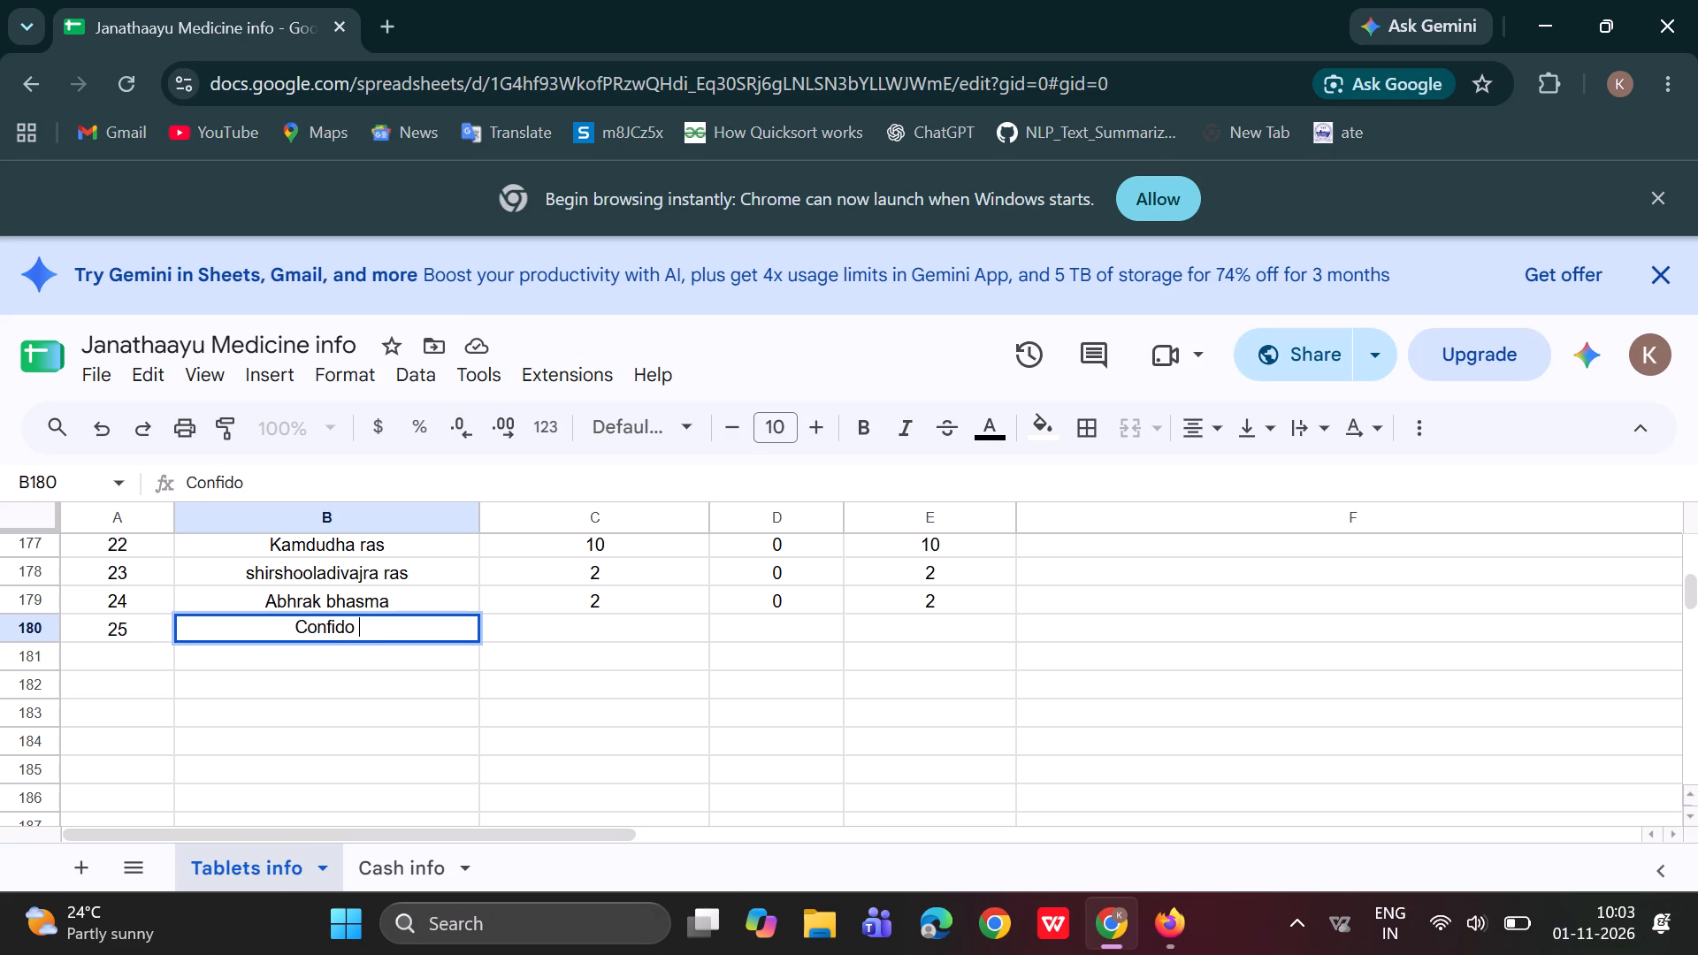
pyautogui.press('space')
pyautogui.write('tablets')
# Complete the Confido tablets row with purchased 3, sold 0 and available 3.
pyautogui.press('Right')
pyautogui.press('3')
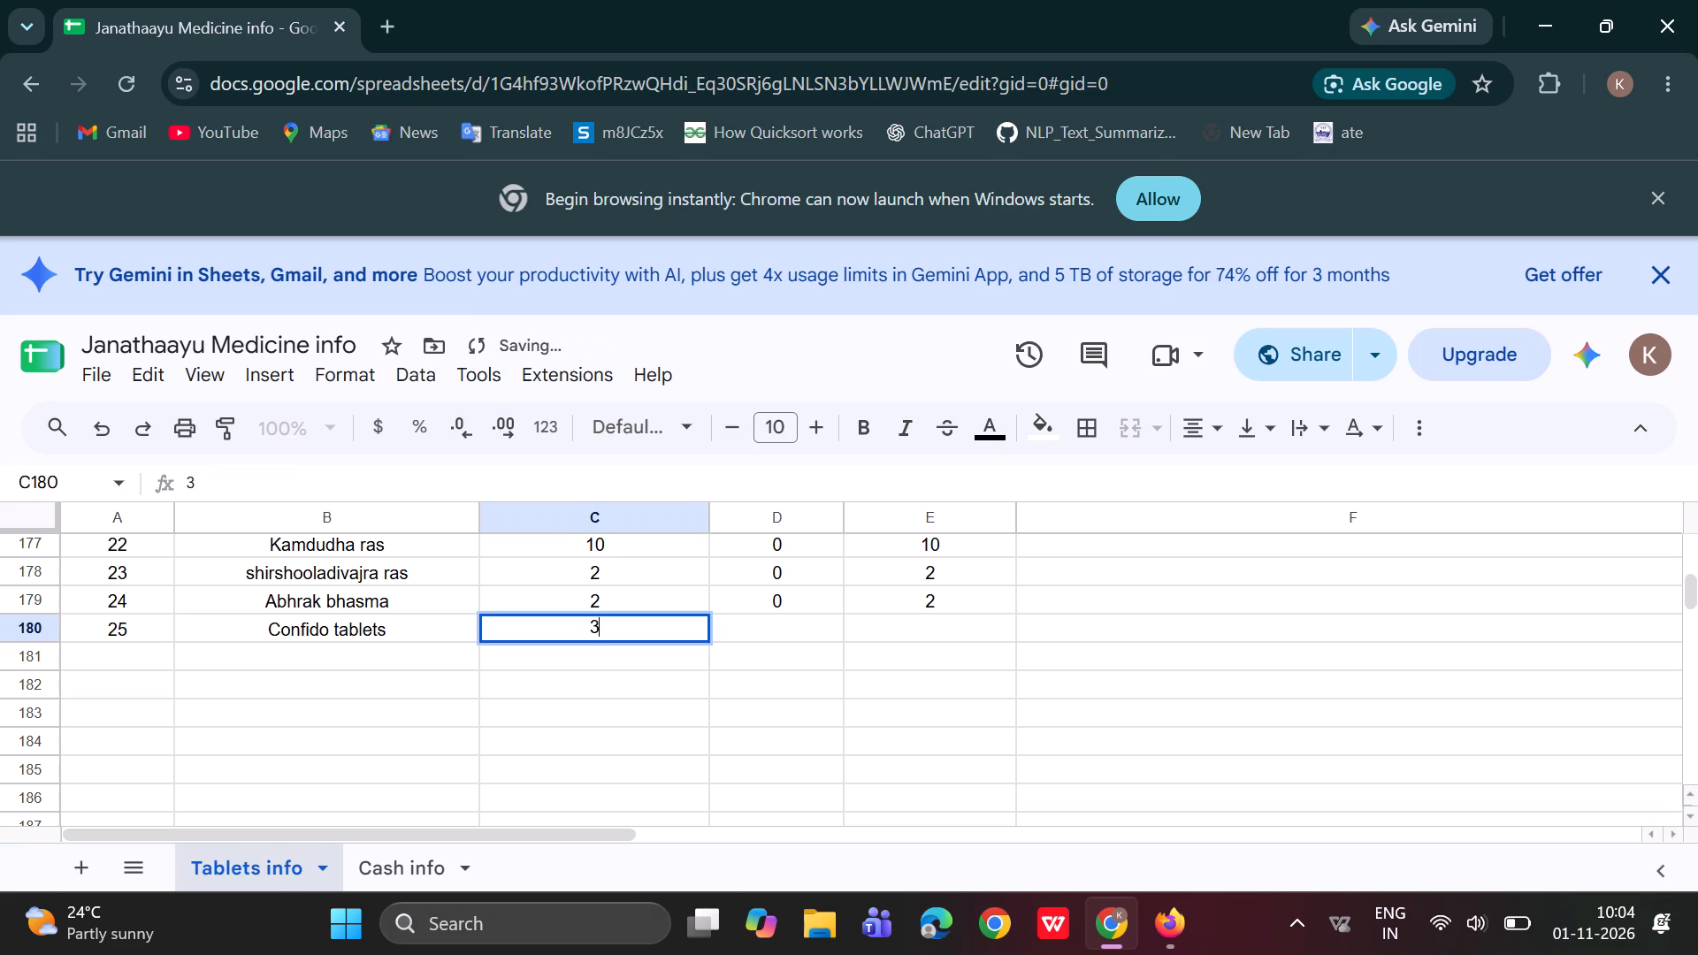
pyautogui.press('Right')
pyautogui.press('0')
pyautogui.press('Right')
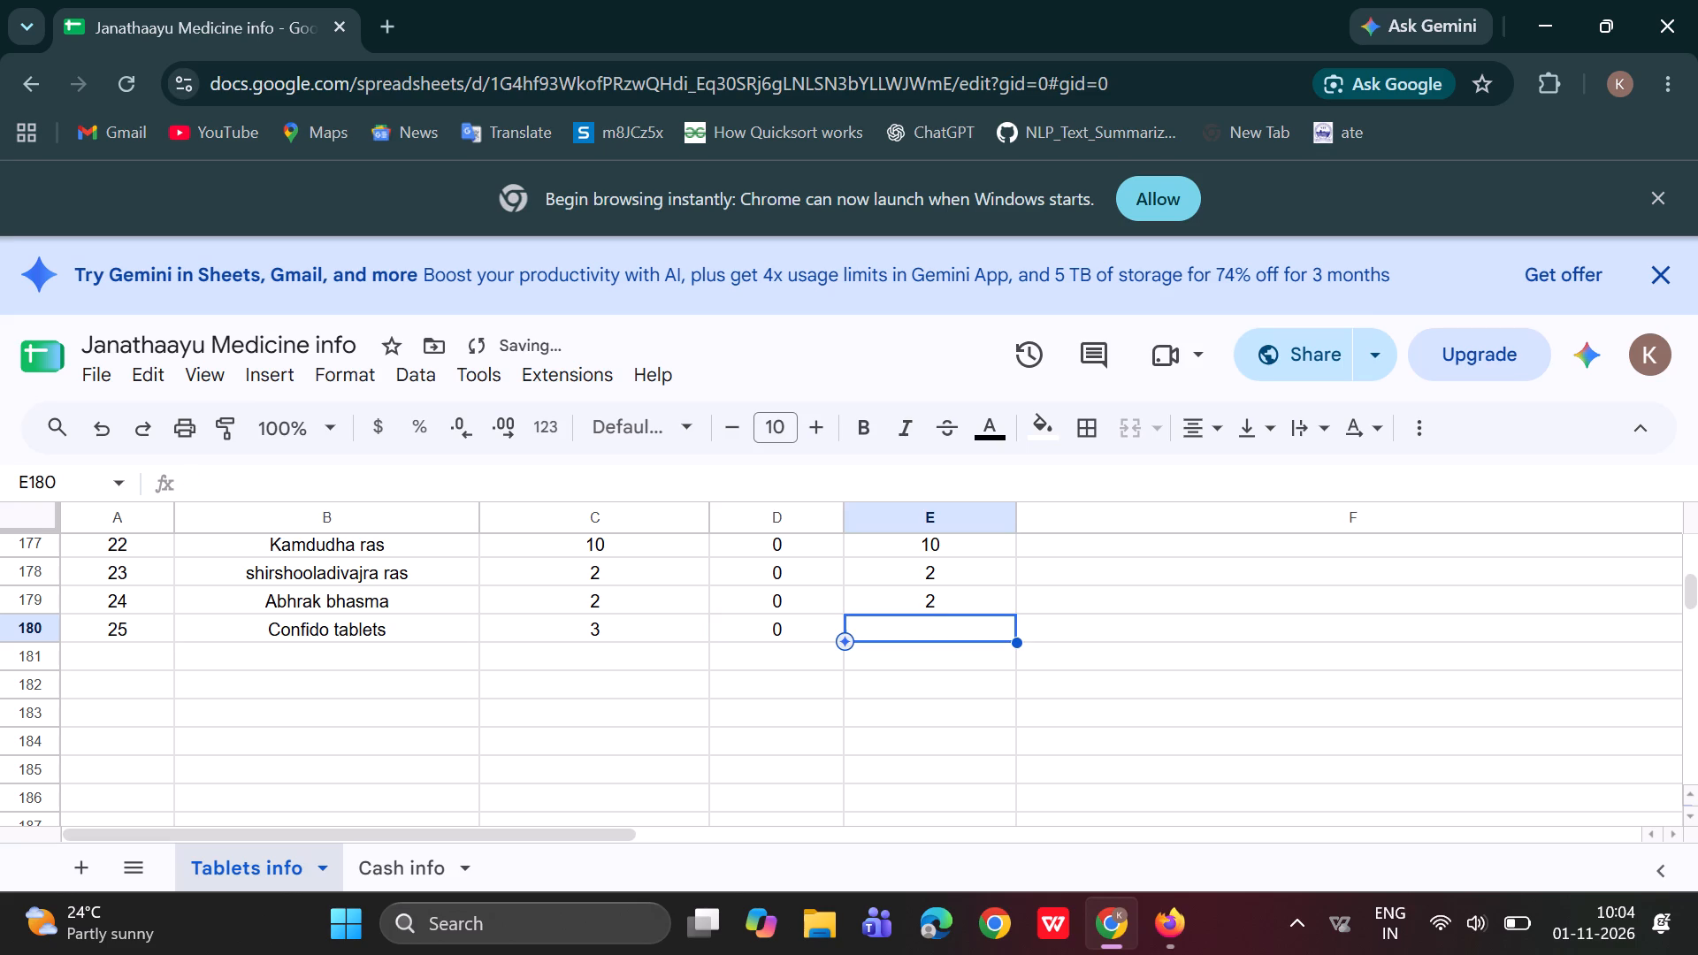
pyautogui.press('3')
# Enter serial number 26 in cell A181, below the Confido tablets row.
pyautogui.press('Down')
pyautogui.press('Left')
pyautogui.press('Left')
pyautogui.press('Left')
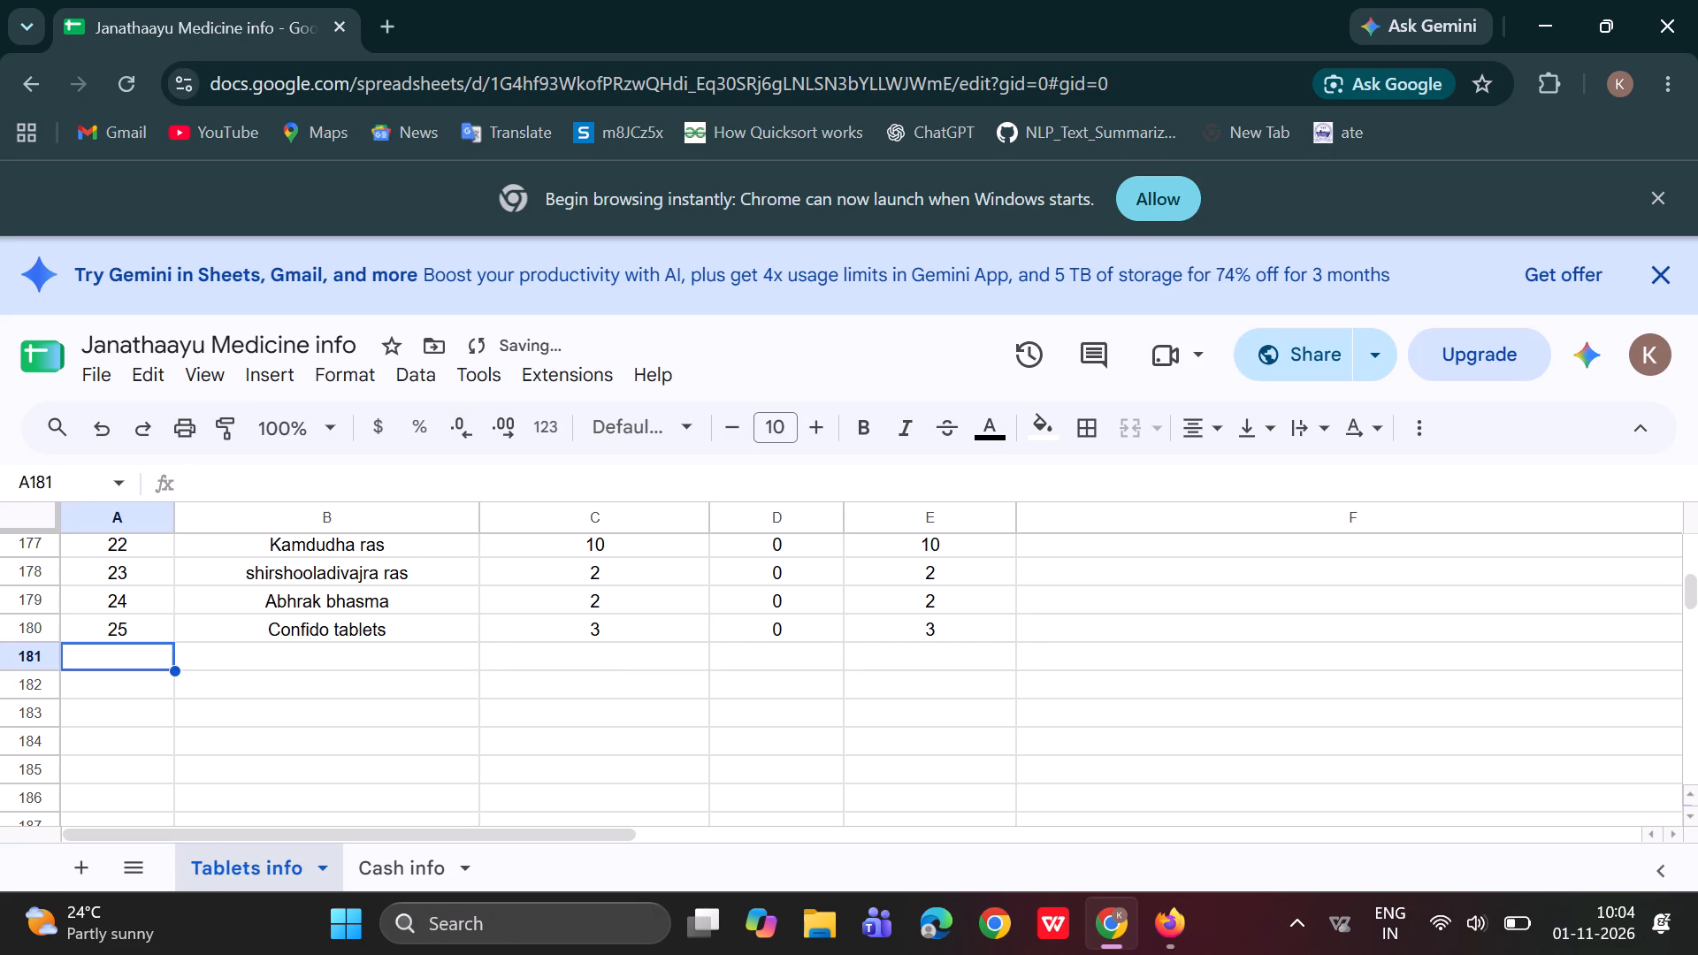
pyautogui.press('Left')
pyautogui.write('26')
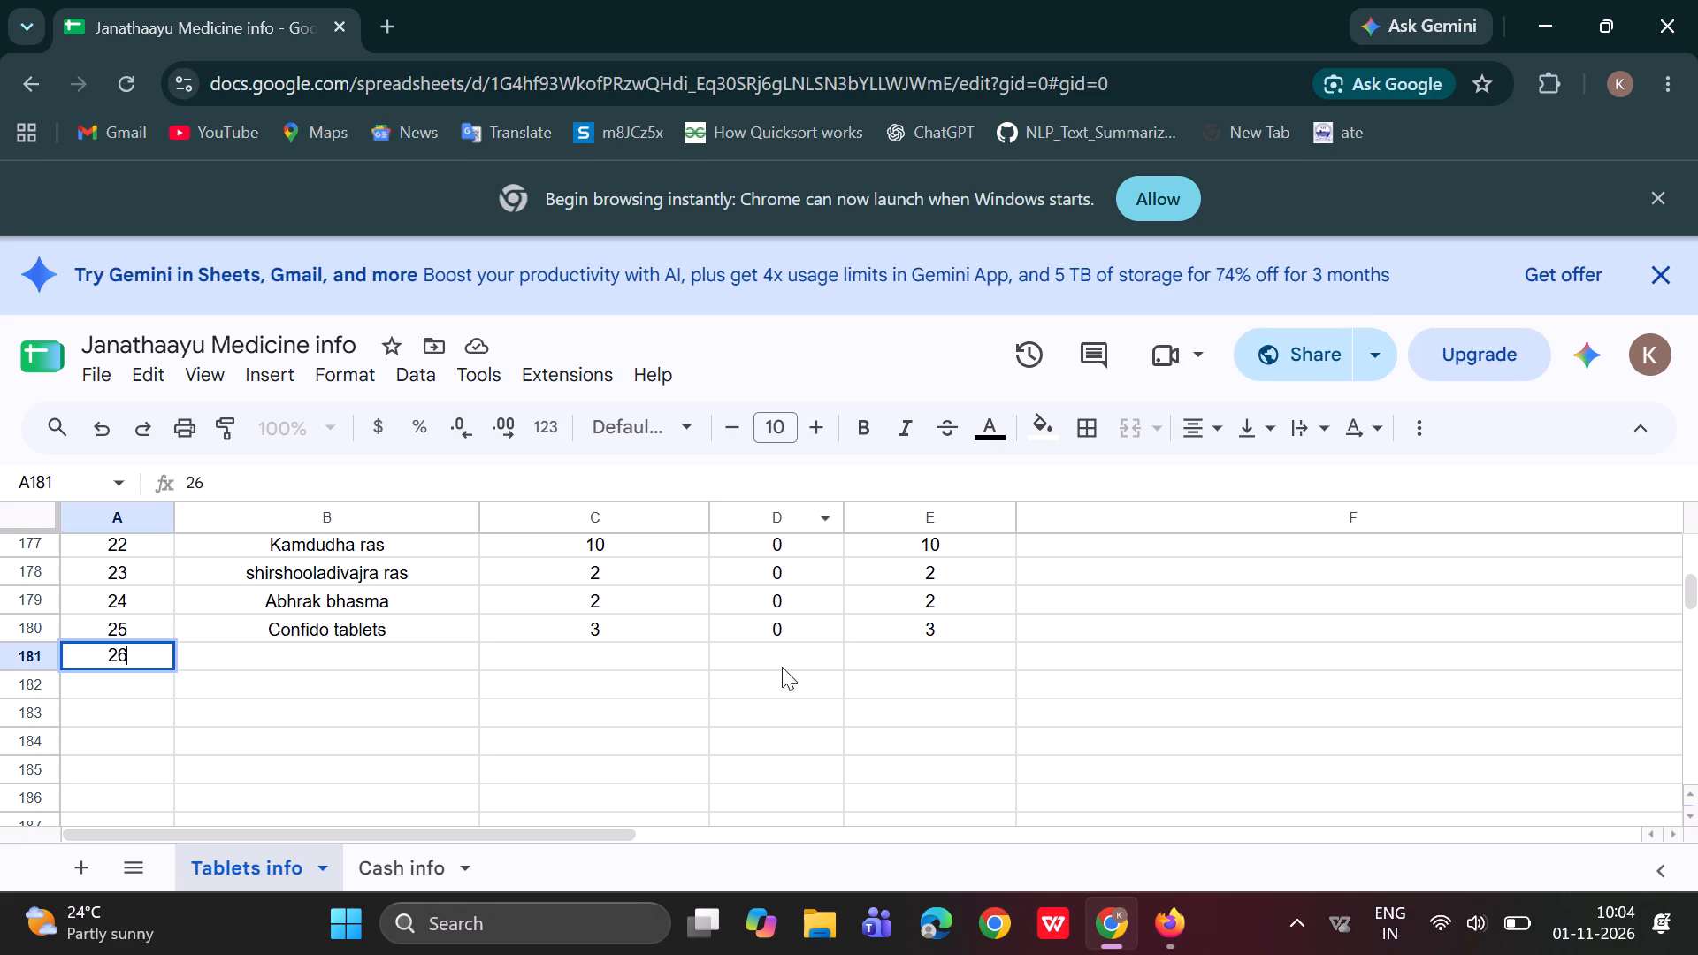
pyautogui.click(776, 734)
# Search the Tablets info sheet for "mrit" to check for an existing entry of that medicine.
pyautogui.scroll(2, 776, 734)
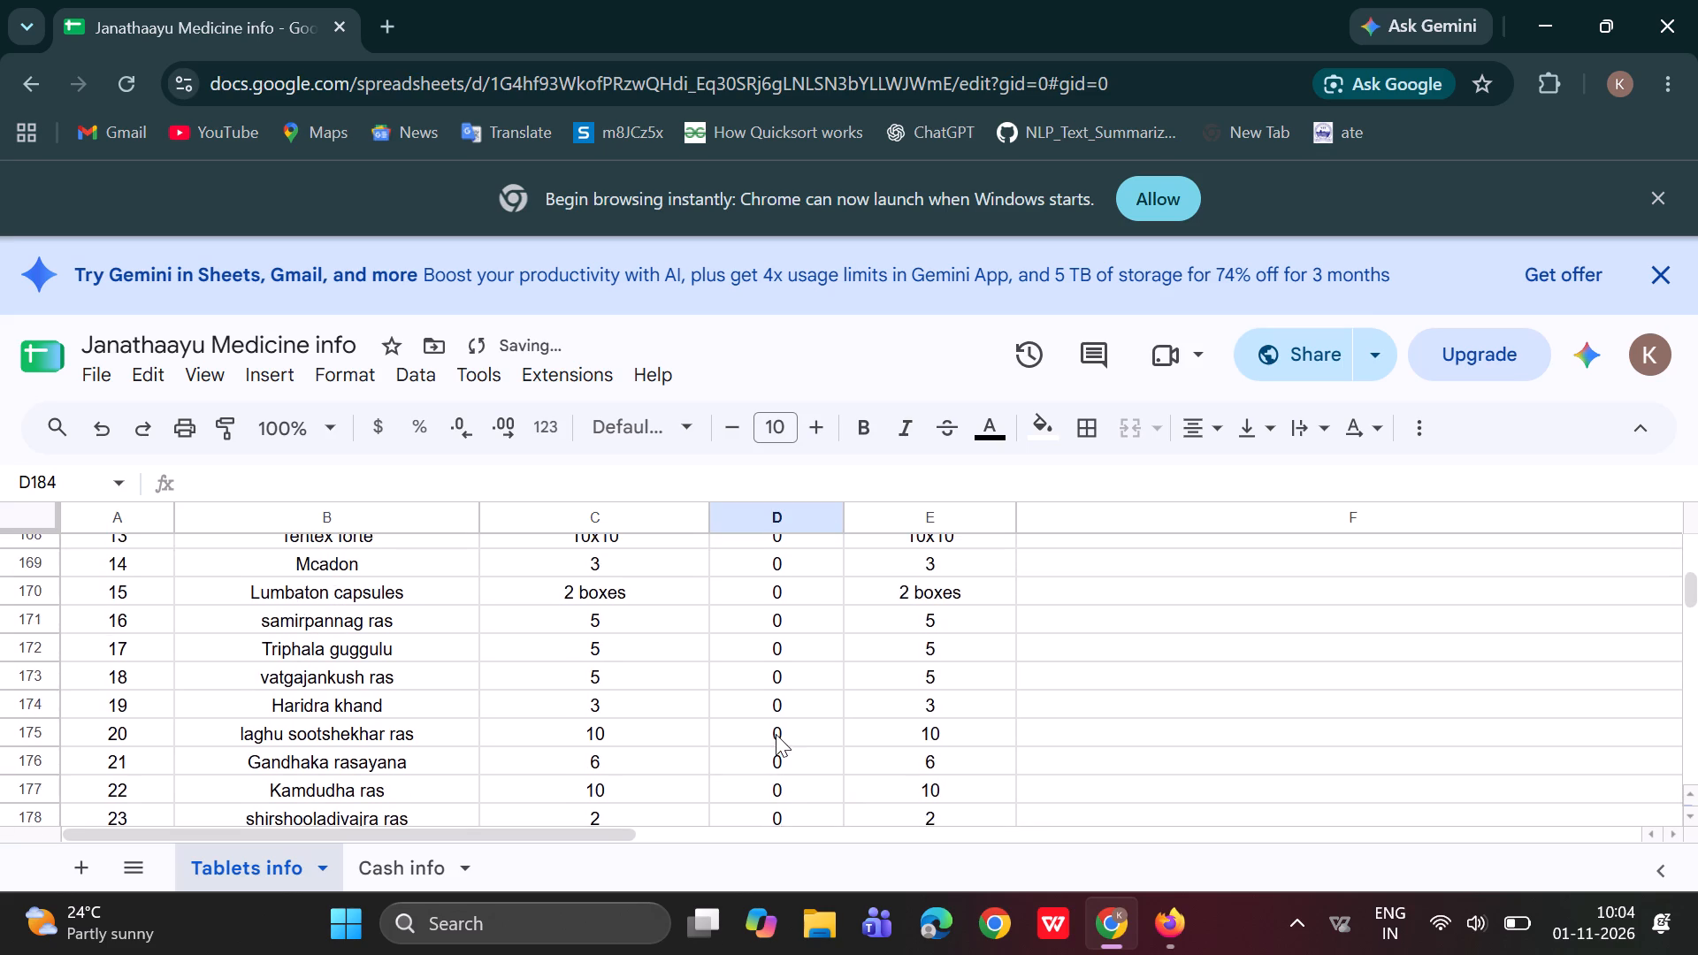
pyautogui.scroll(3, 776, 734)
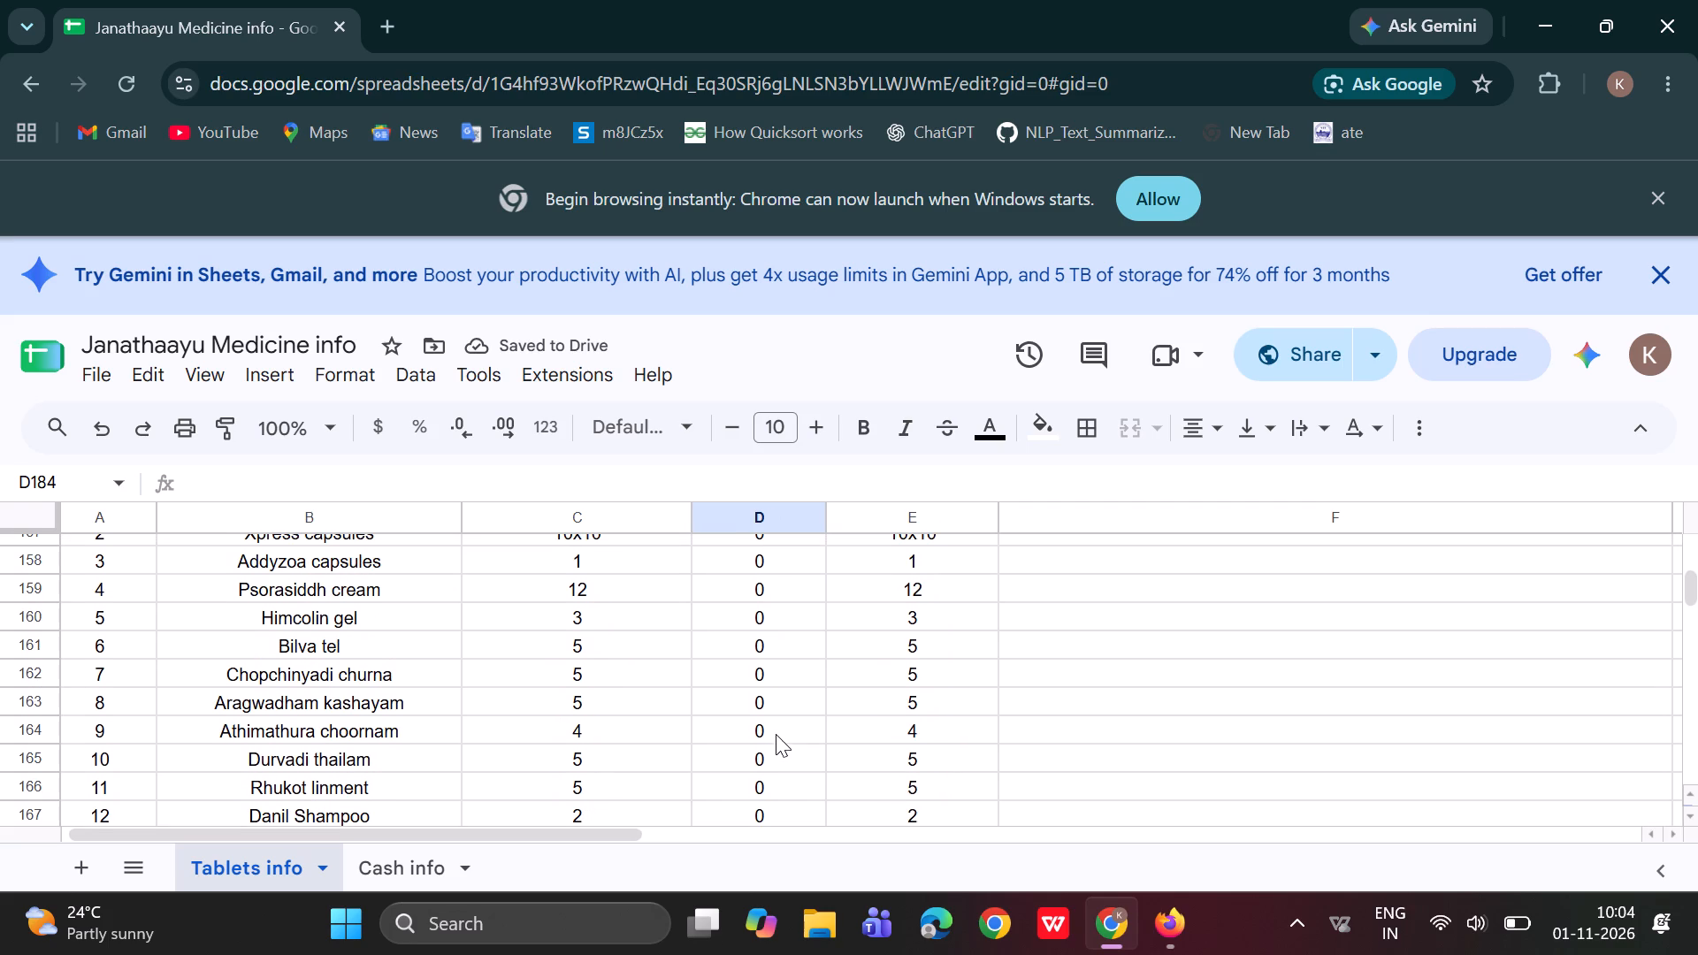
pyautogui.click(1203, 705)
pyautogui.hotkey('ctrl', 'f')
pyautogui.write('mrit')
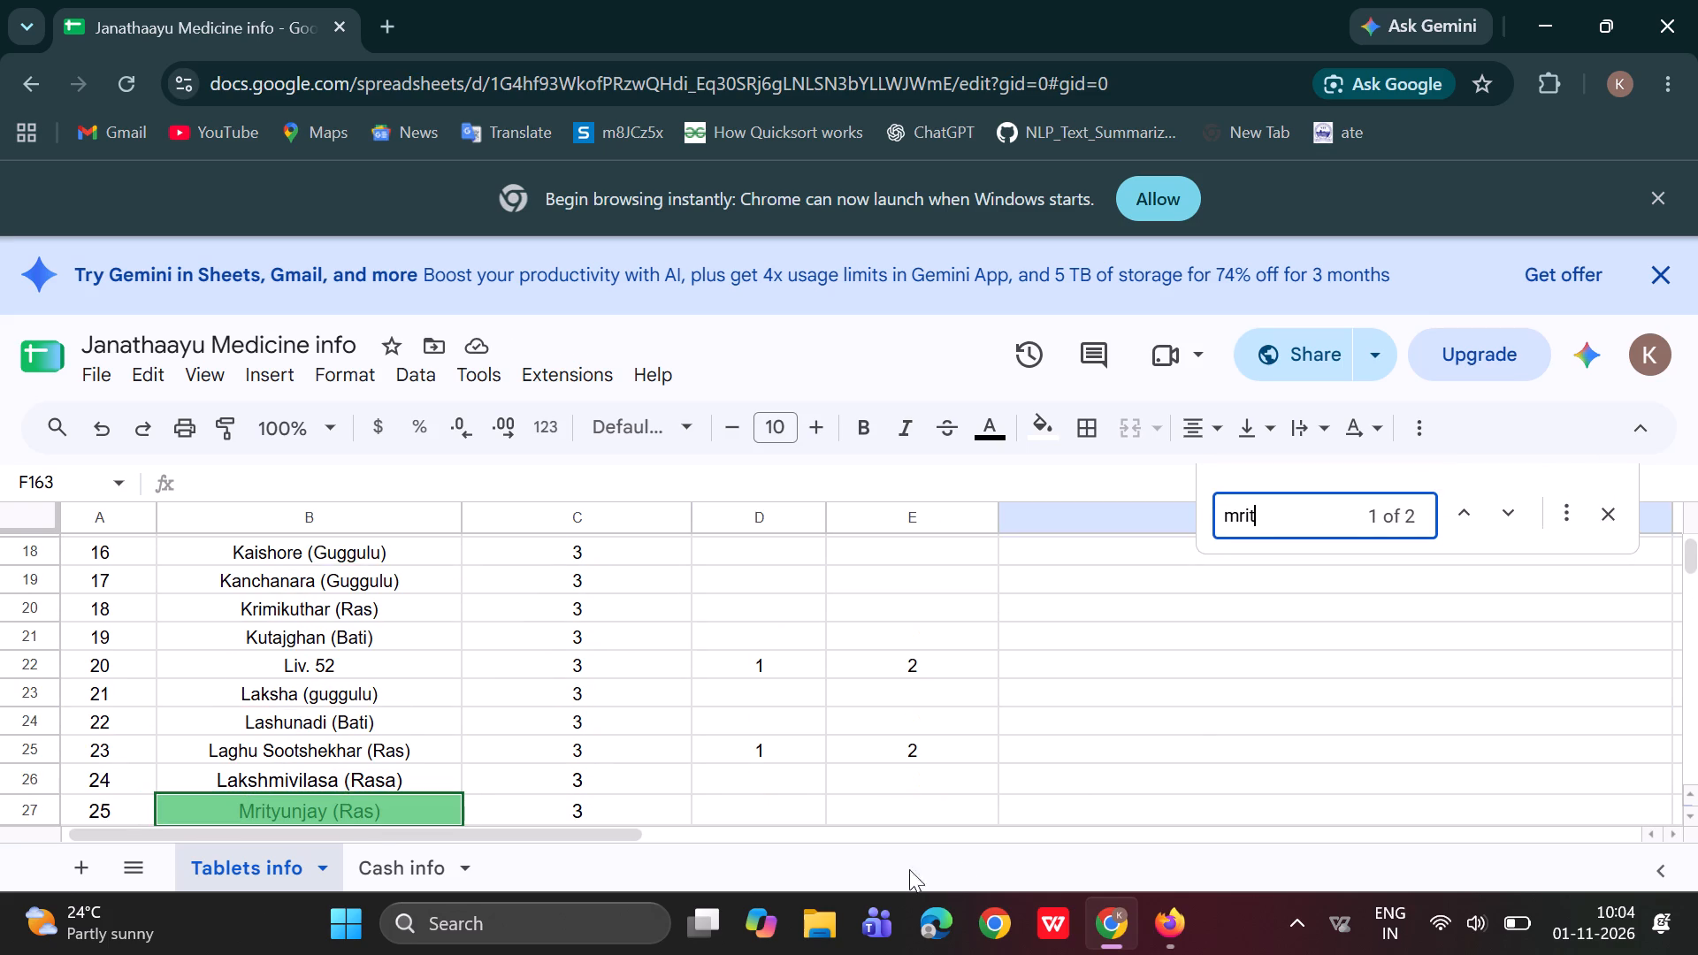
pyautogui.scroll(-1, 775, 808)
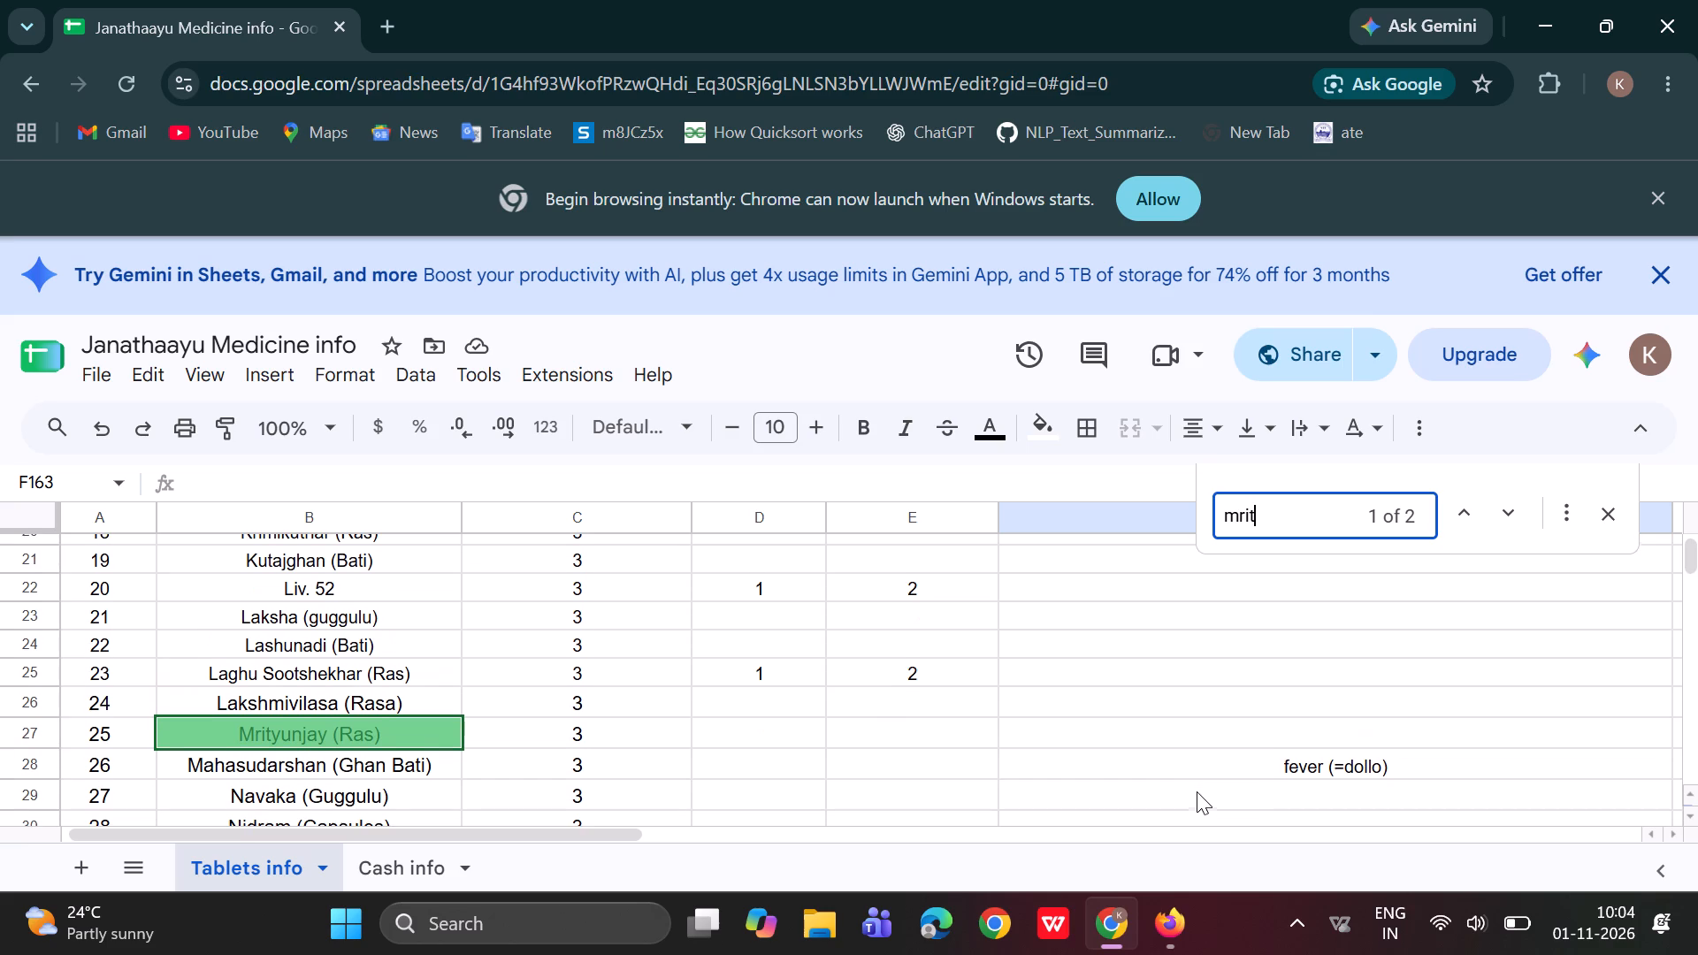
pyautogui.click(1197, 791)
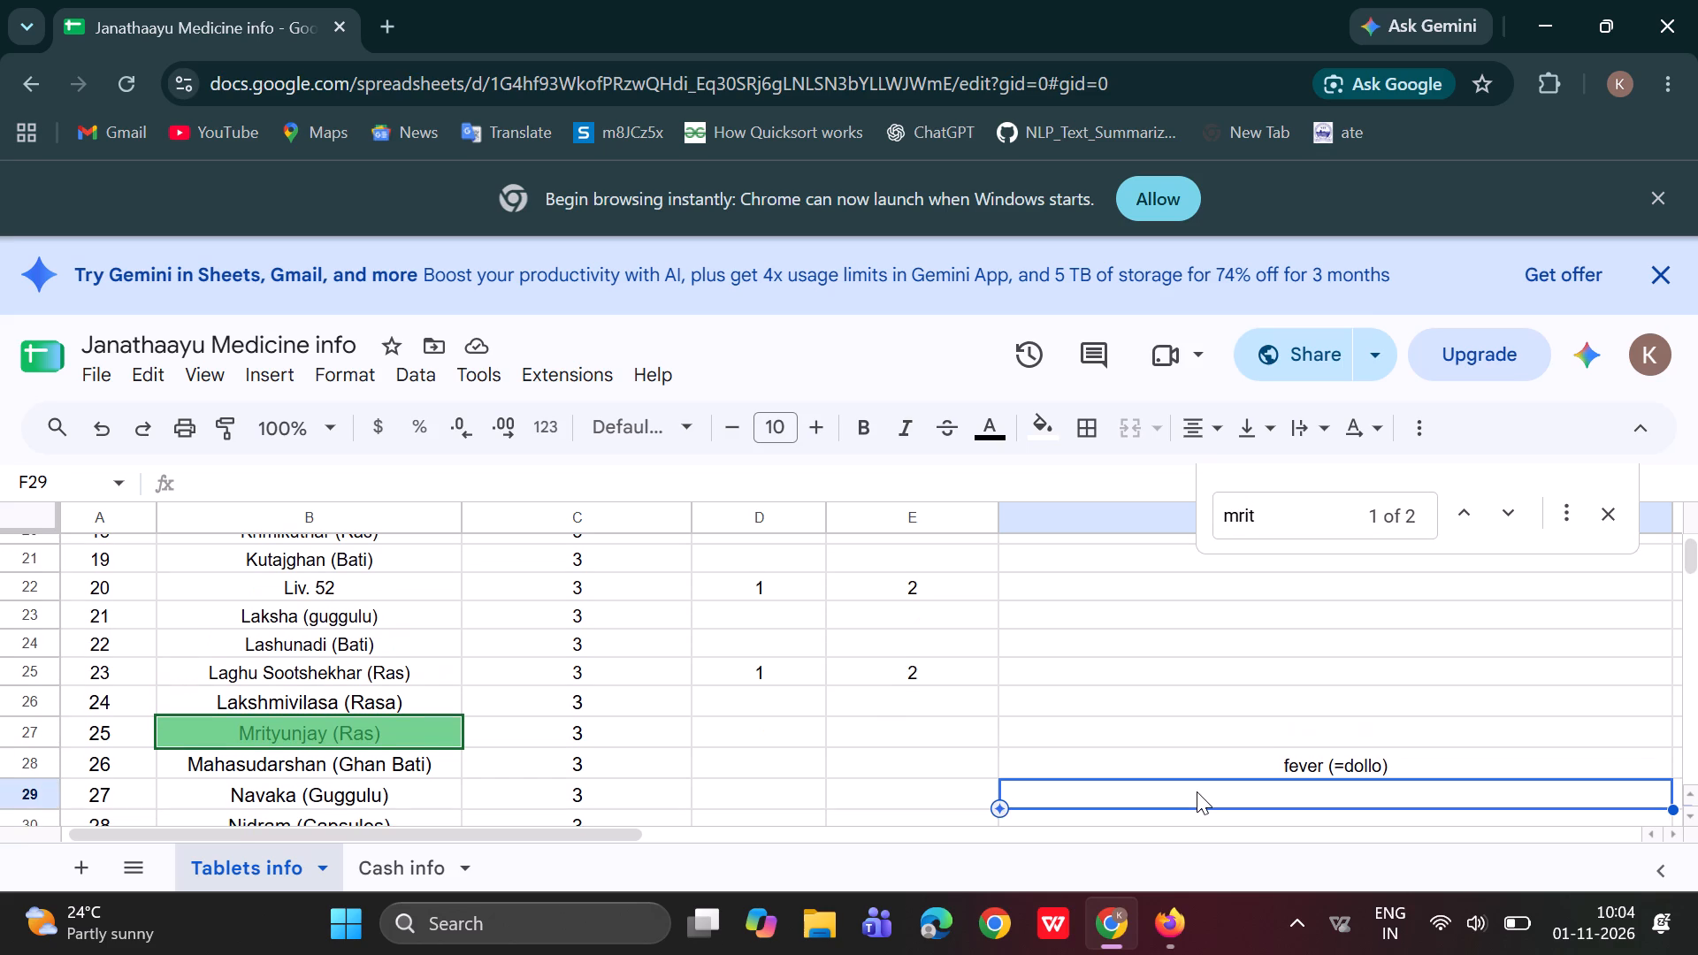
# Correct the Triphala guggulu row in the New section by setting both its purchased and available quantities to 6.
pyautogui.scroll(-14, 1488, 652)
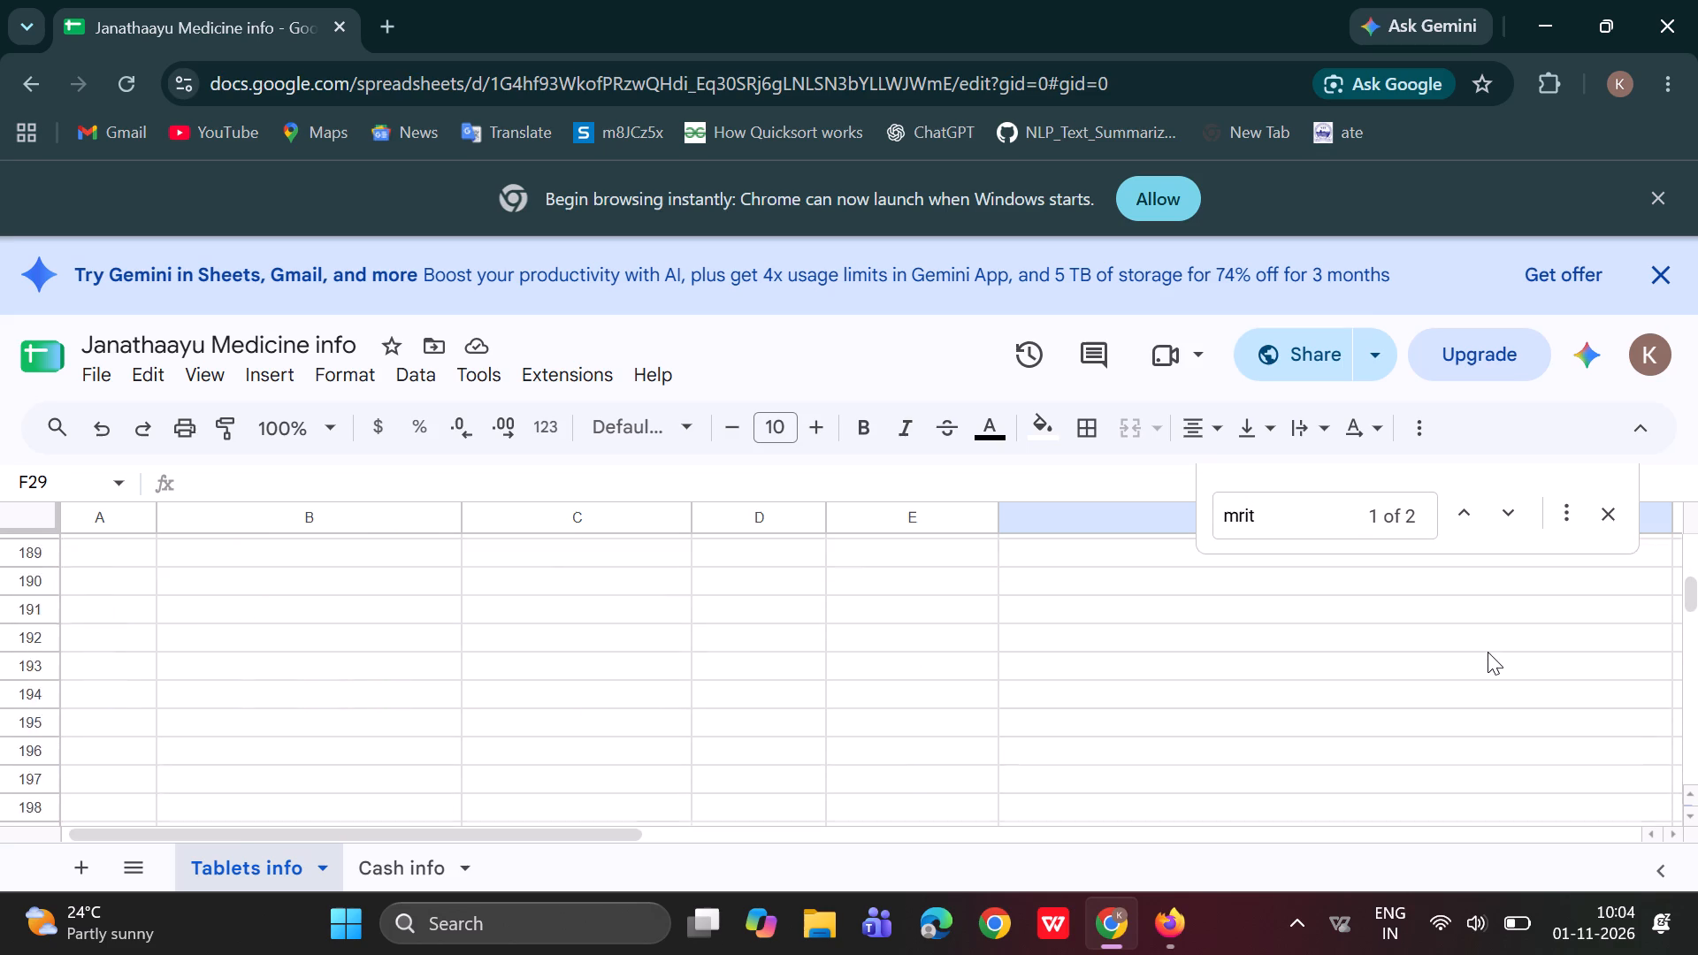
pyautogui.scroll(9, 1488, 652)
pyautogui.scroll(-3, 1488, 652)
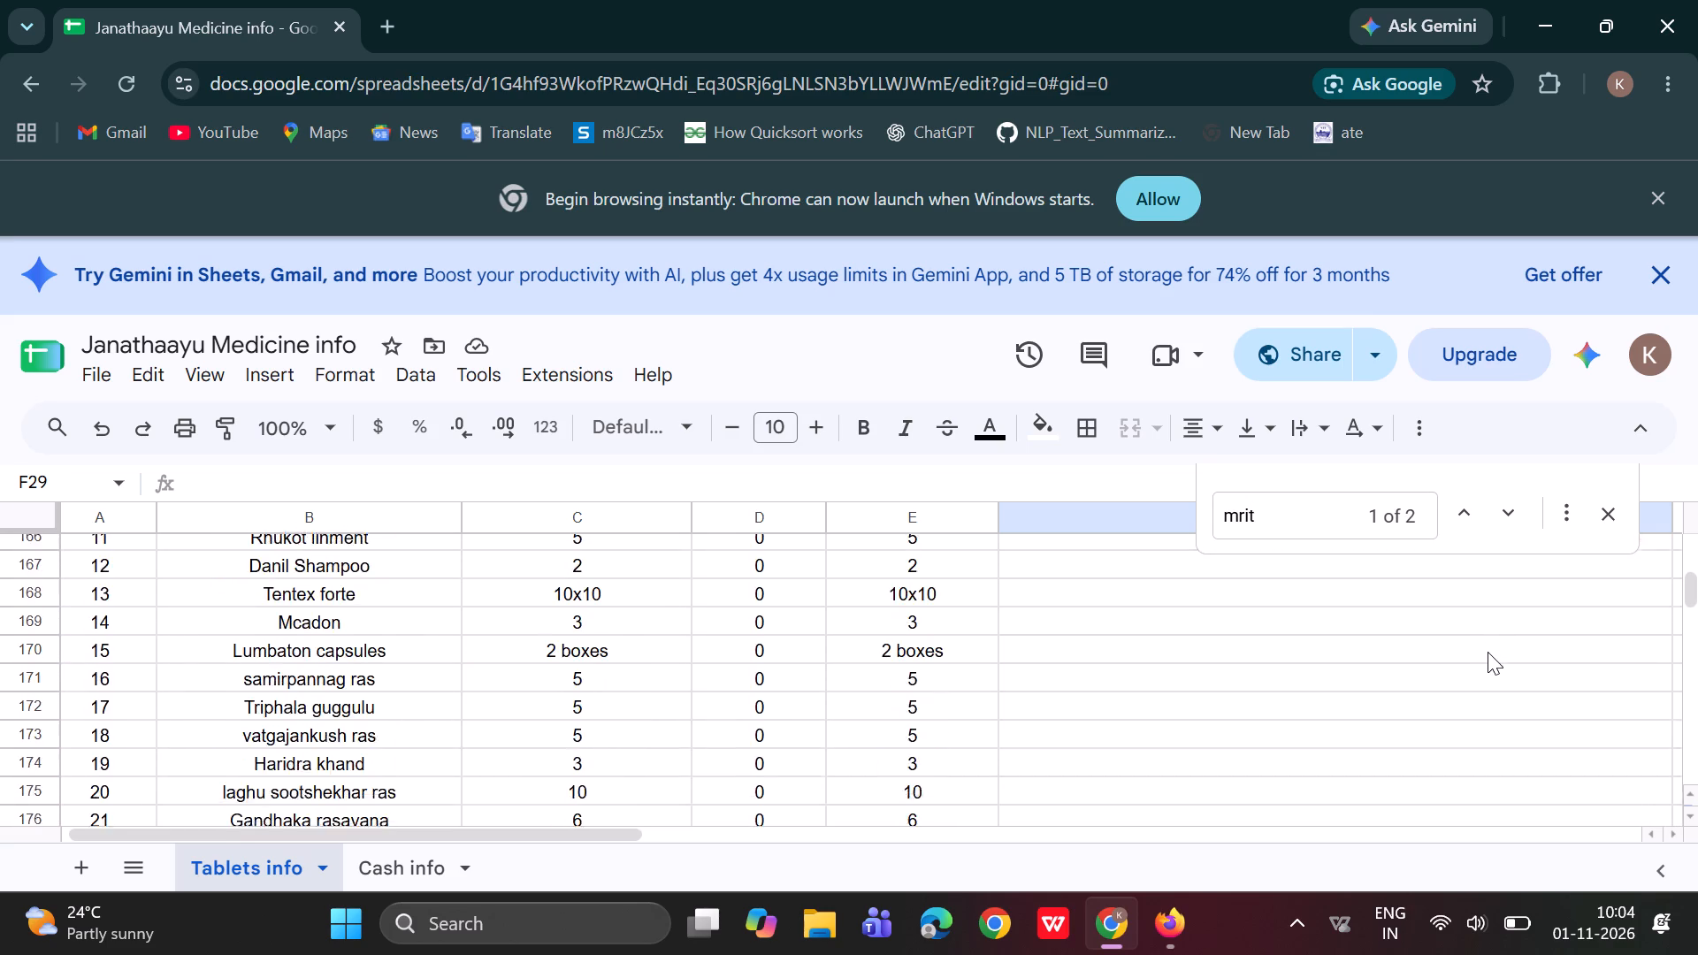
pyautogui.scroll(-1, 1488, 652)
pyautogui.scroll(1, 1488, 652)
pyautogui.scroll(1, 482, 679)
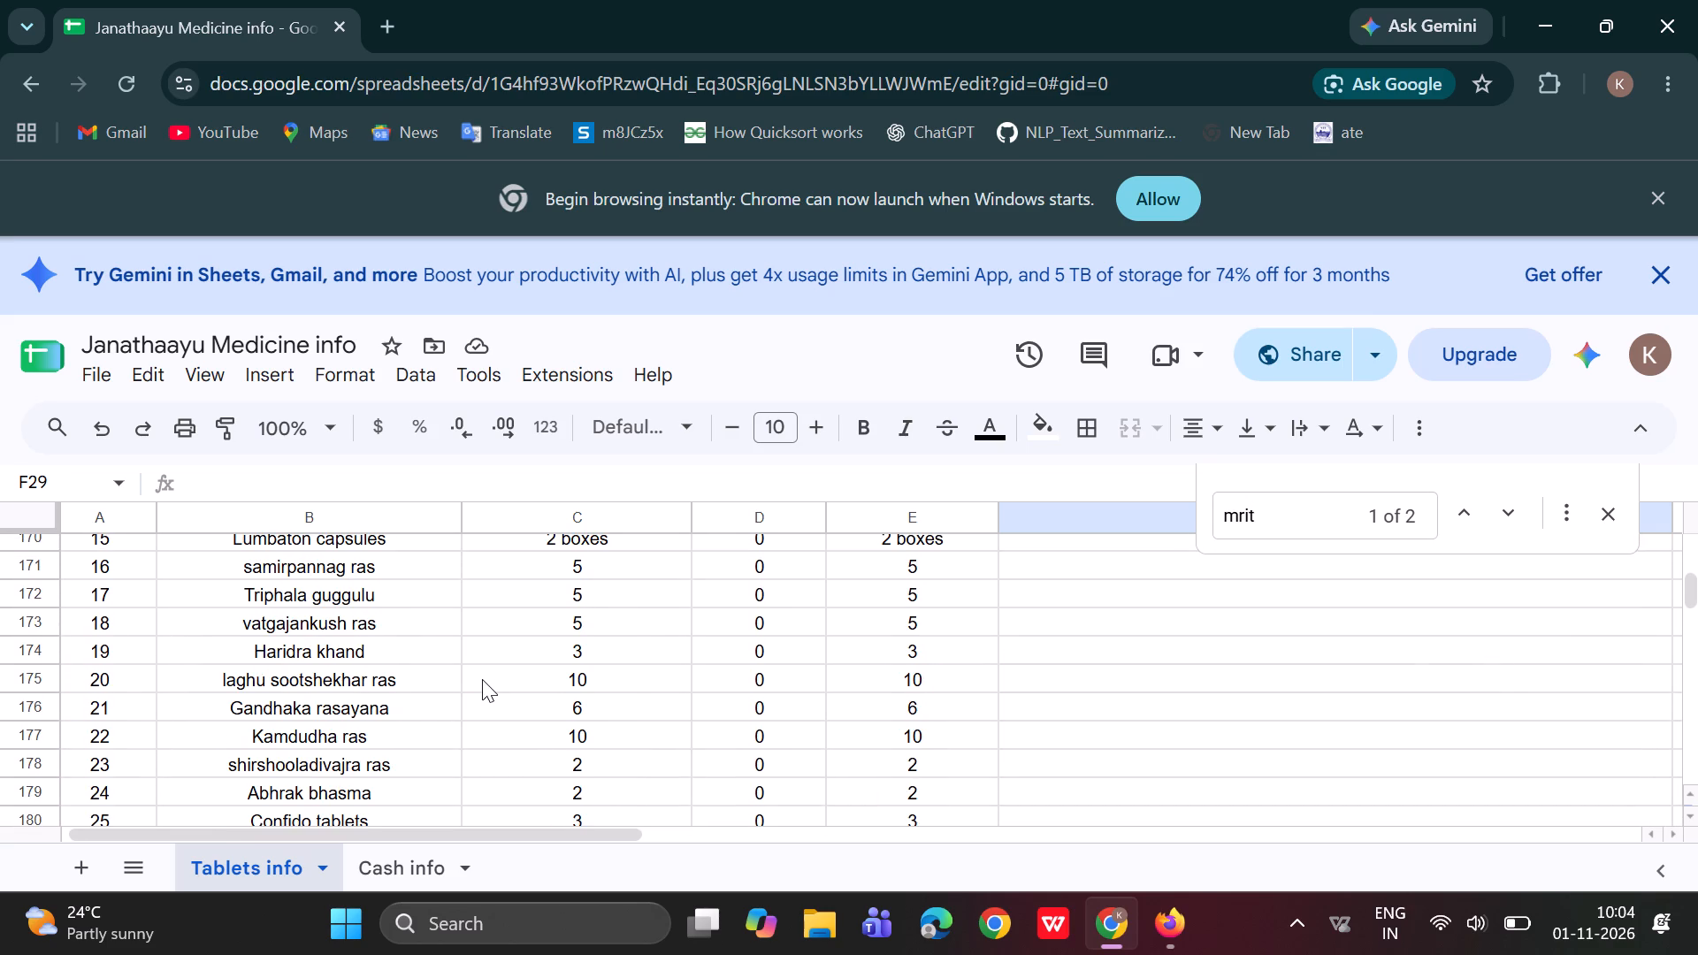
pyautogui.scroll(1, 482, 679)
pyautogui.click(568, 596)
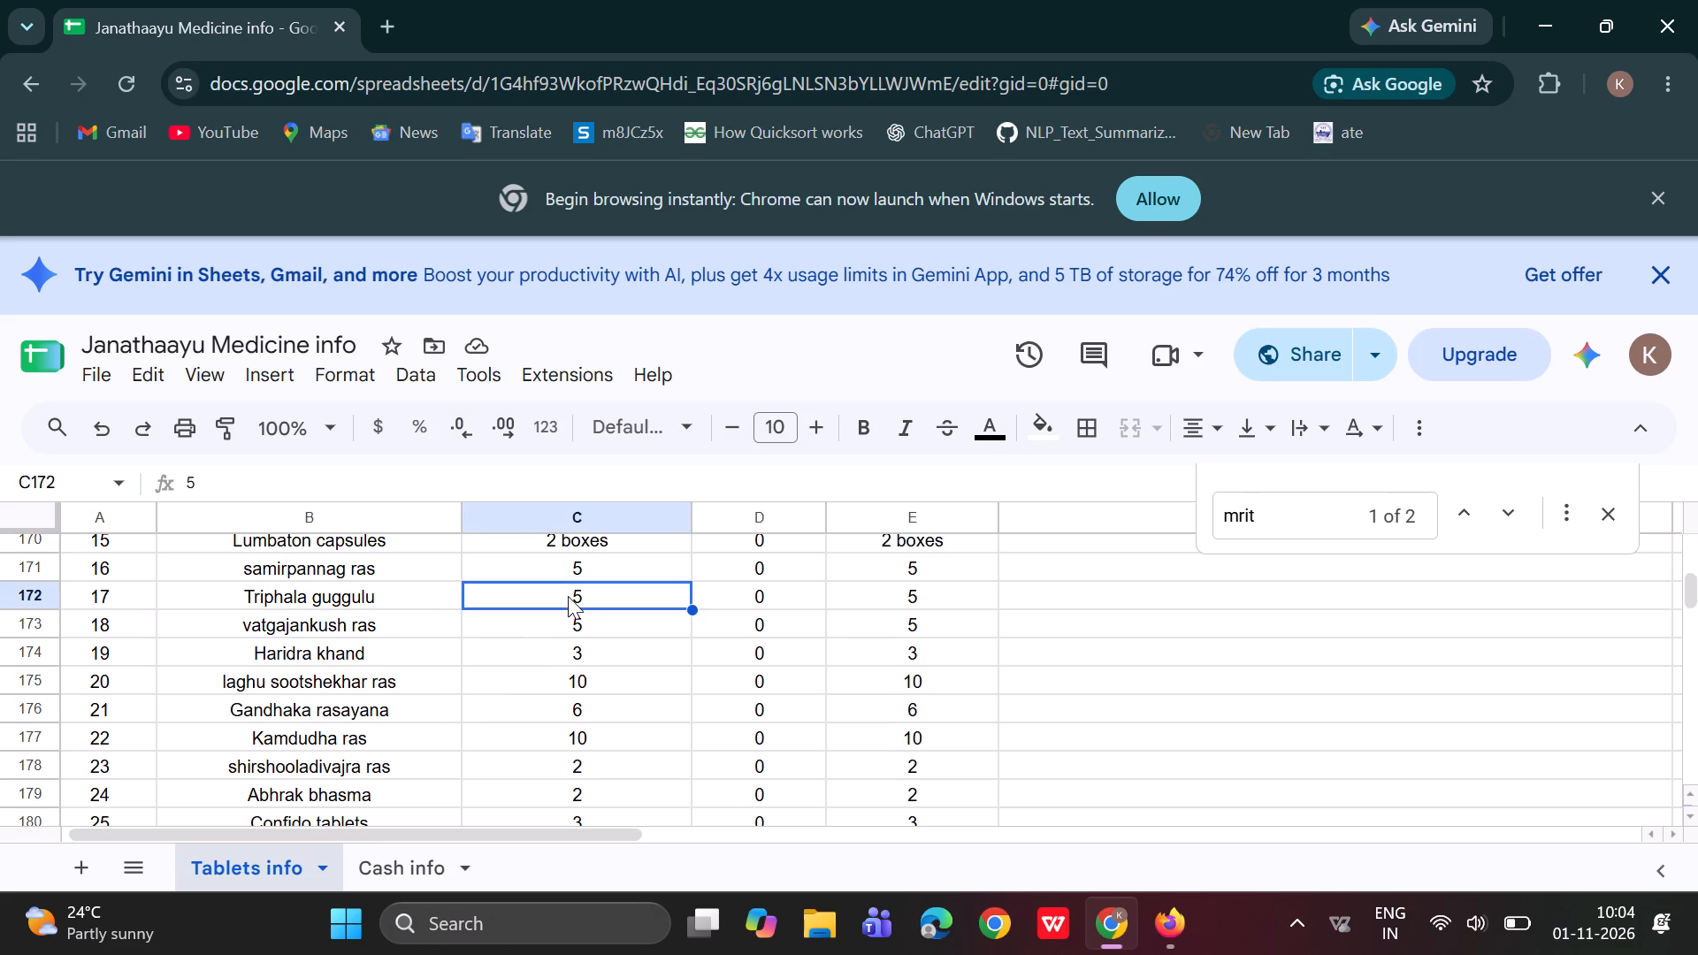
pyautogui.press('BackSpace')
pyautogui.press('6')
pyautogui.press('Right')
pyautogui.press('Right')
pyautogui.press('BackSpace')
pyautogui.press('6')
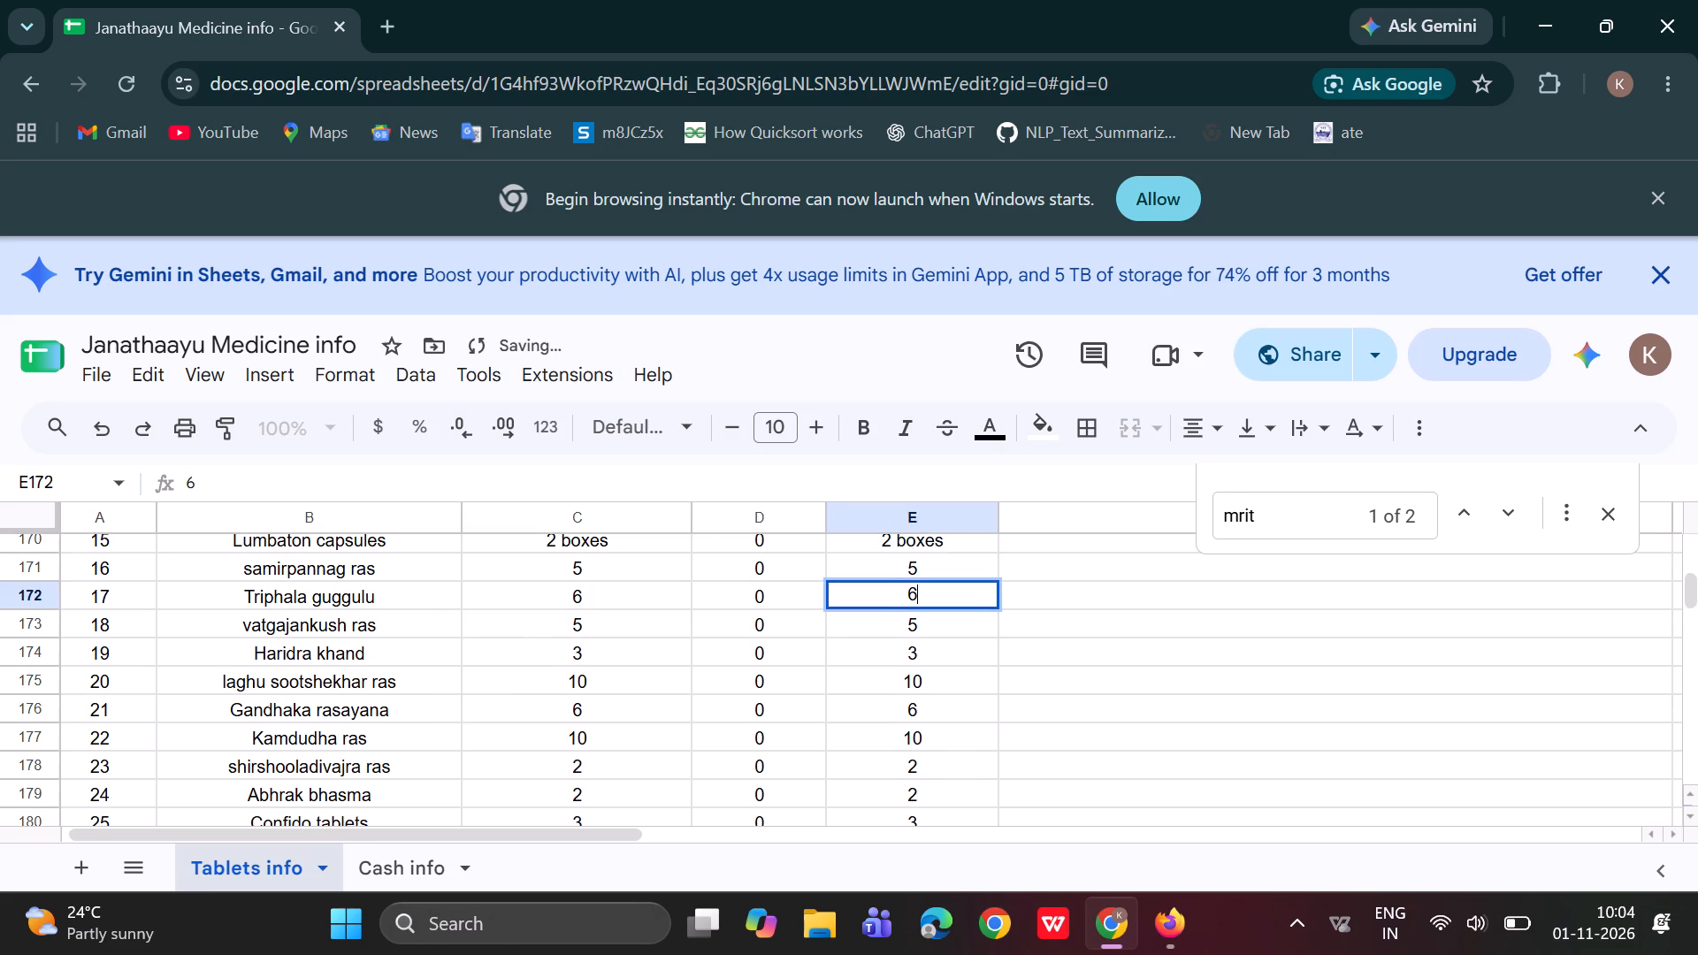
pyautogui.scroll(-1, 568, 596)
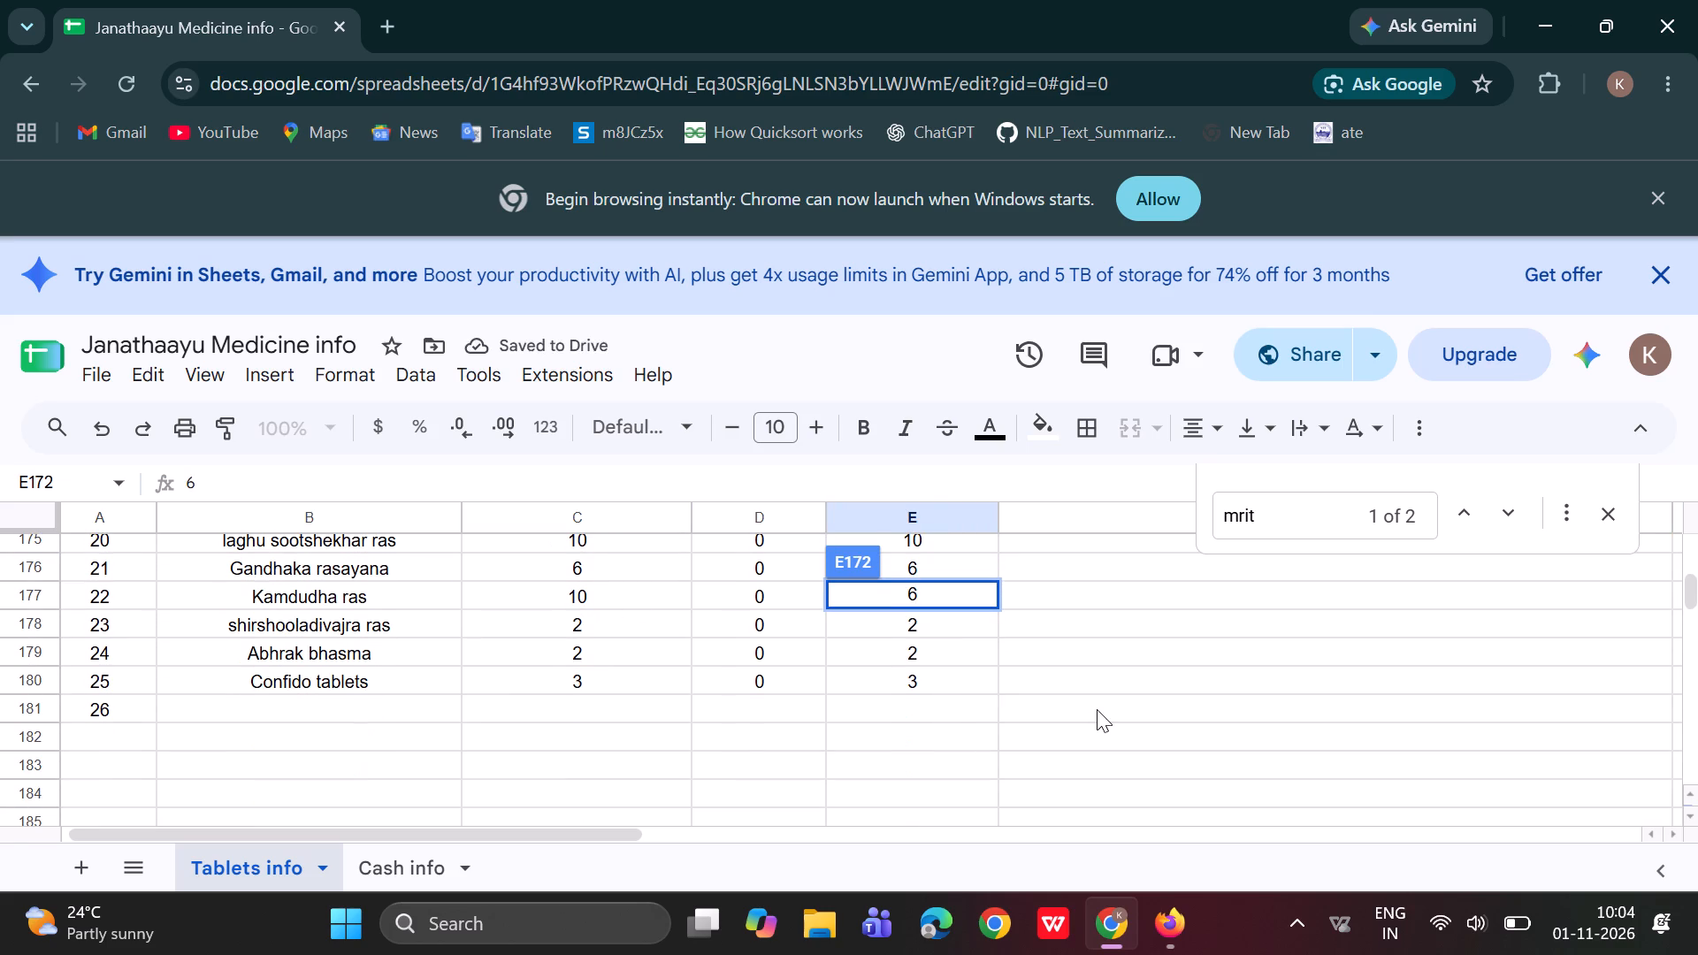
pyautogui.click(1097, 709)
# Correct the shirshooladivajra ras row by setting both its purchased and available quantities to 4.
pyautogui.click(325, 701)
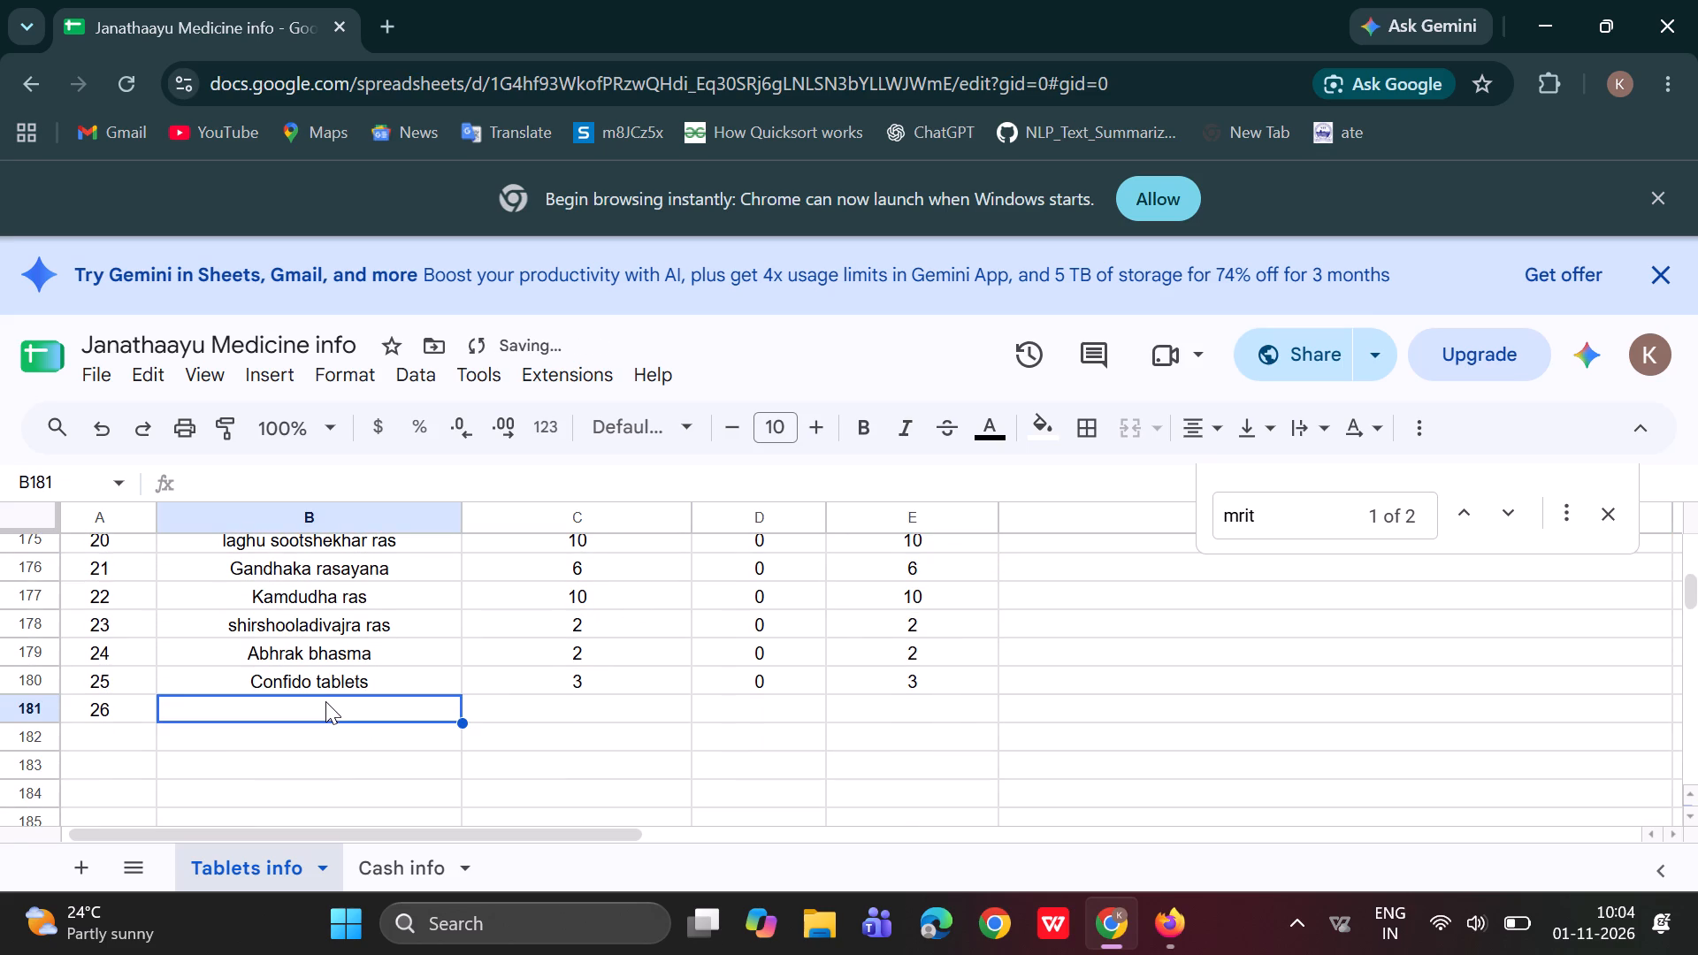
pyautogui.scroll(1, 578, 684)
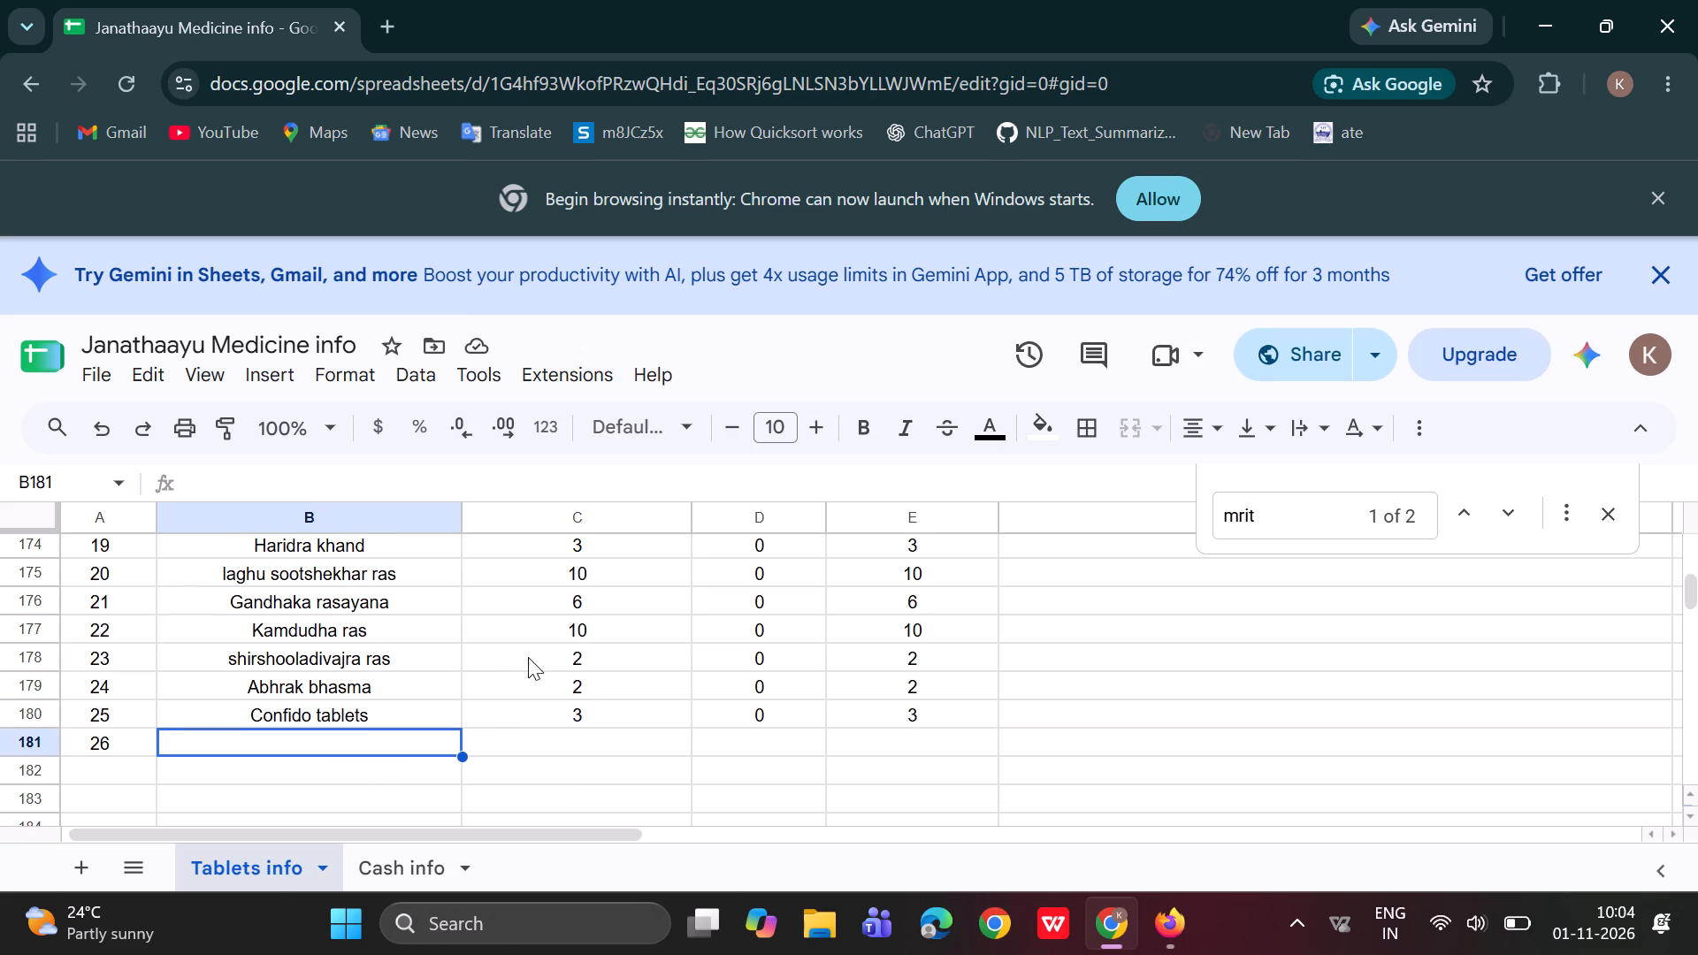
pyautogui.click(563, 654)
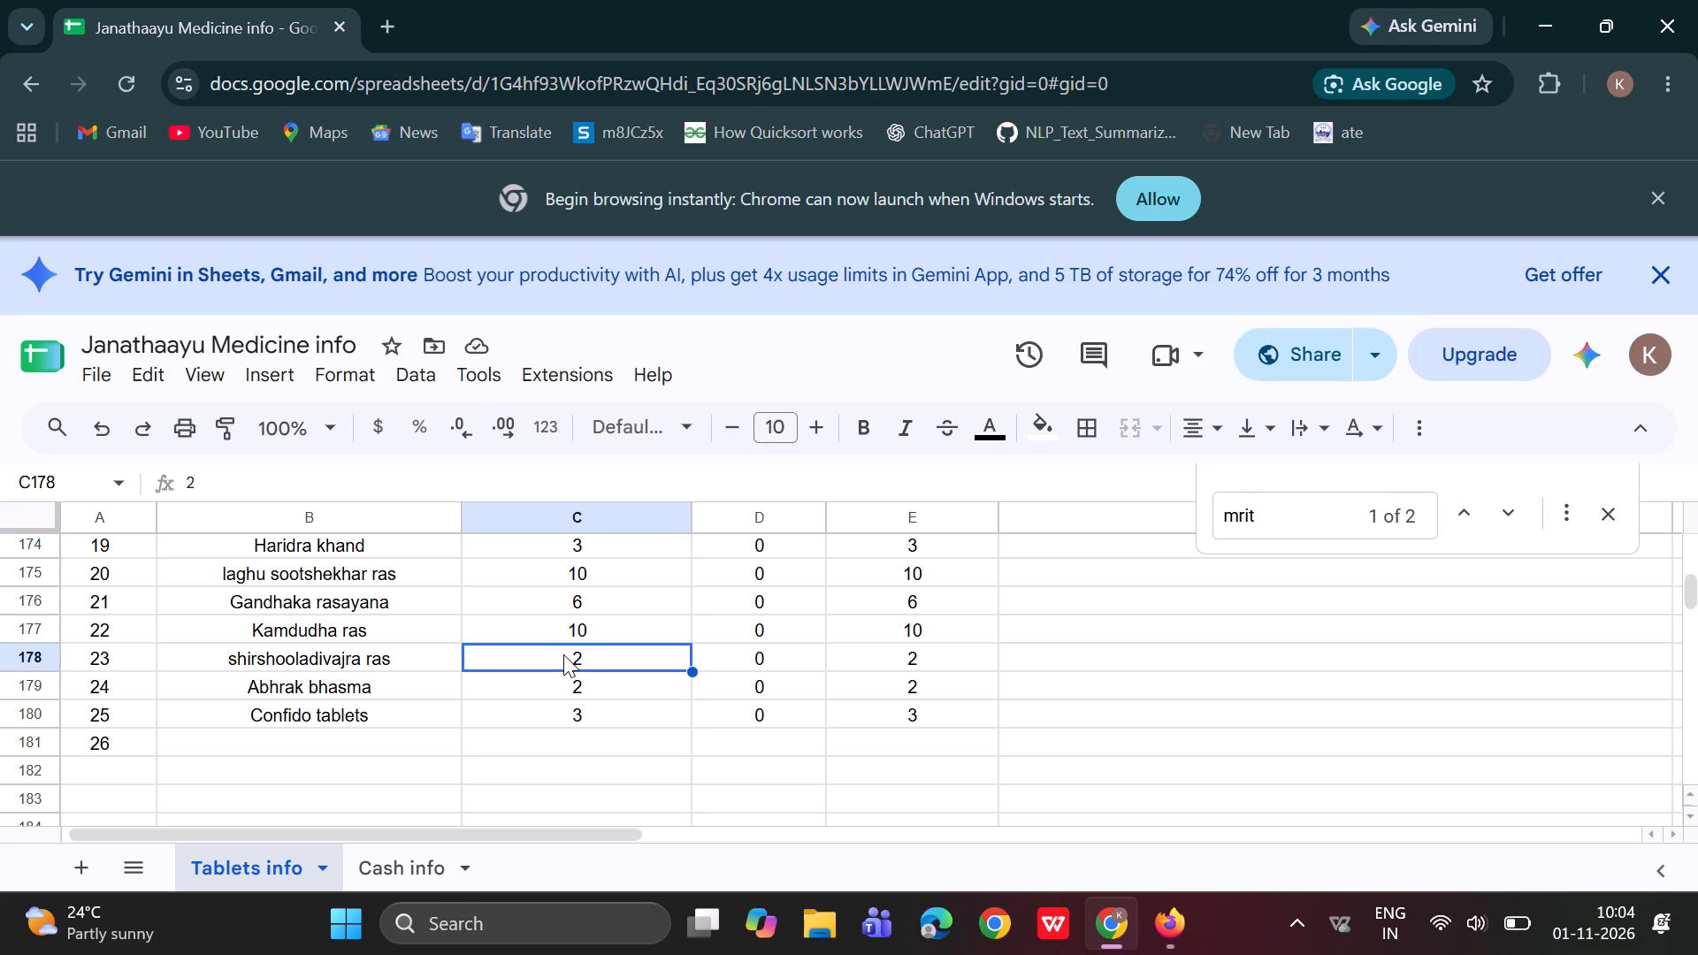
pyautogui.press('BackSpace')
pyautogui.press('4')
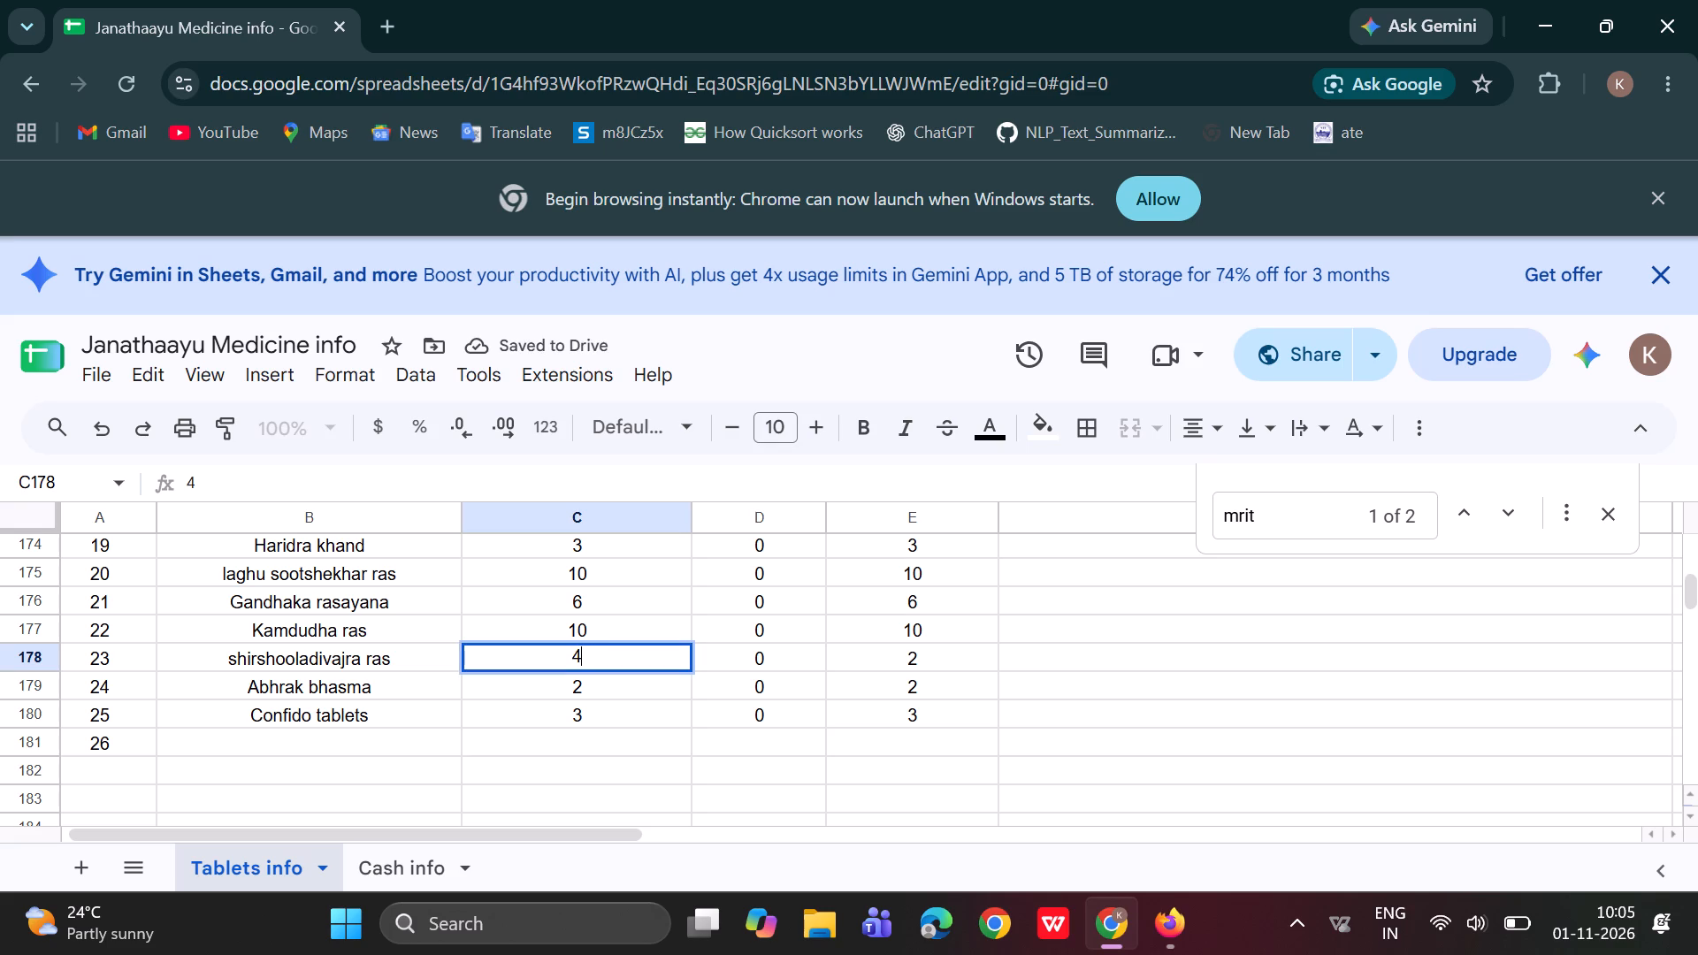
pyautogui.press('Right')
pyautogui.press('Right')
pyautogui.press('BackSpace')
pyautogui.press('4')
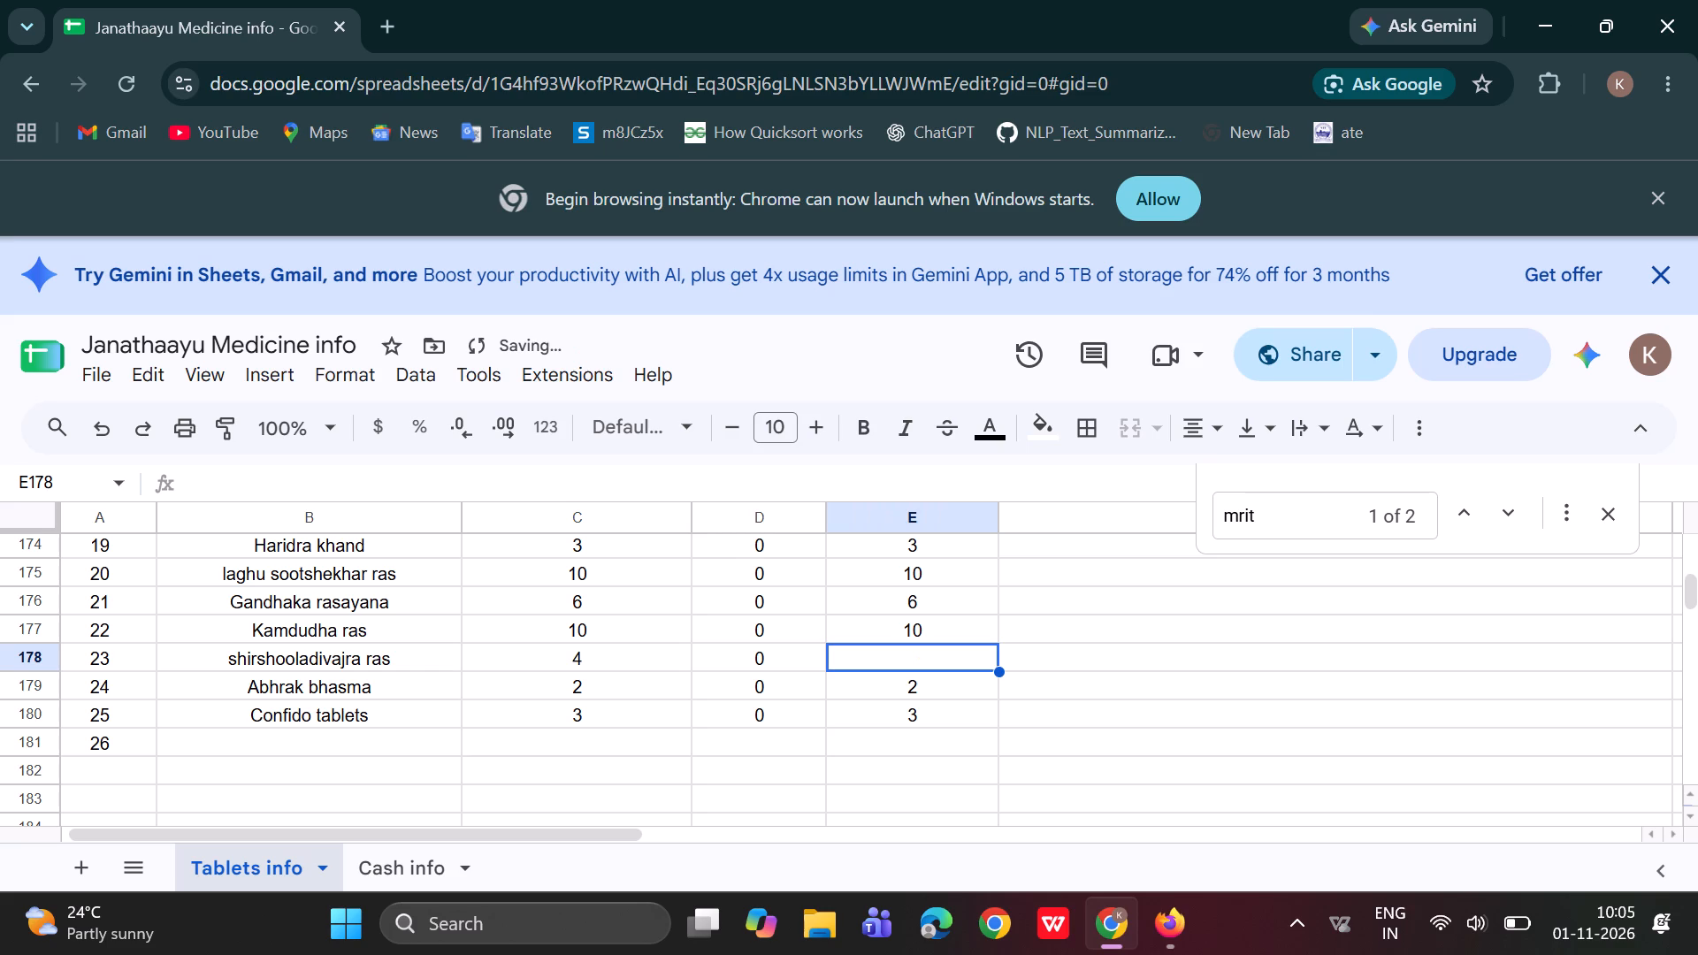
# Fill the row with serial number 26 with the medicine name Mrityunjay ras, purchased 5, sold 0 and available 5.
pyautogui.click(210, 736)
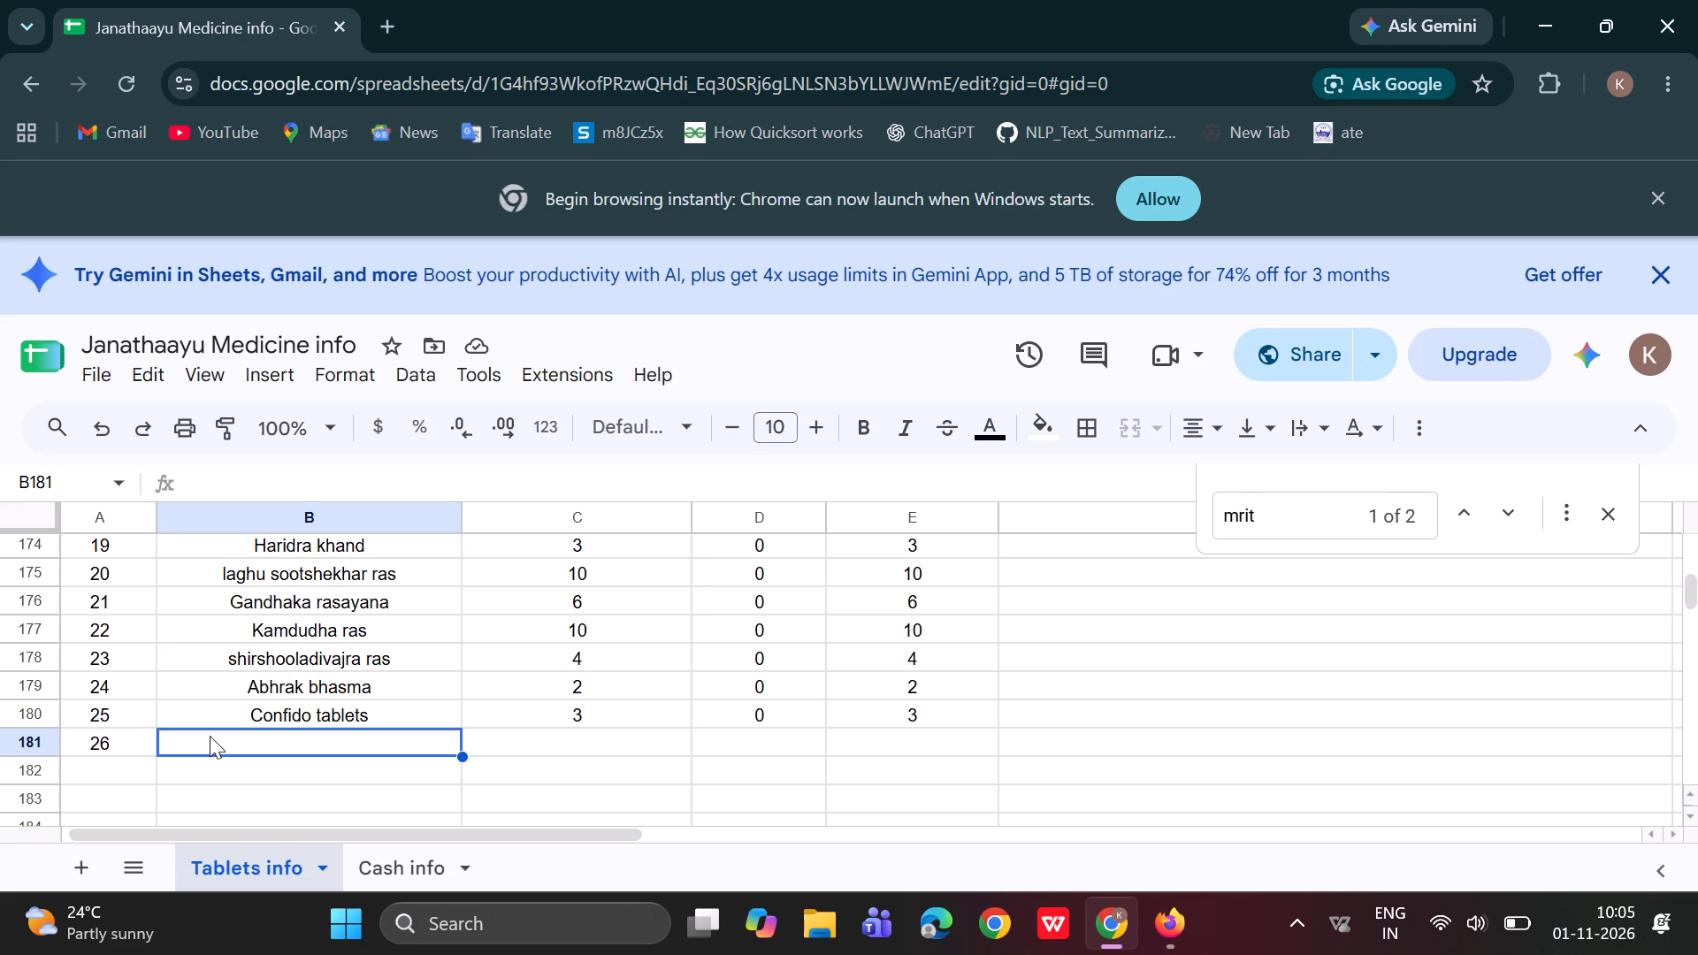
pyautogui.write('Mrit')
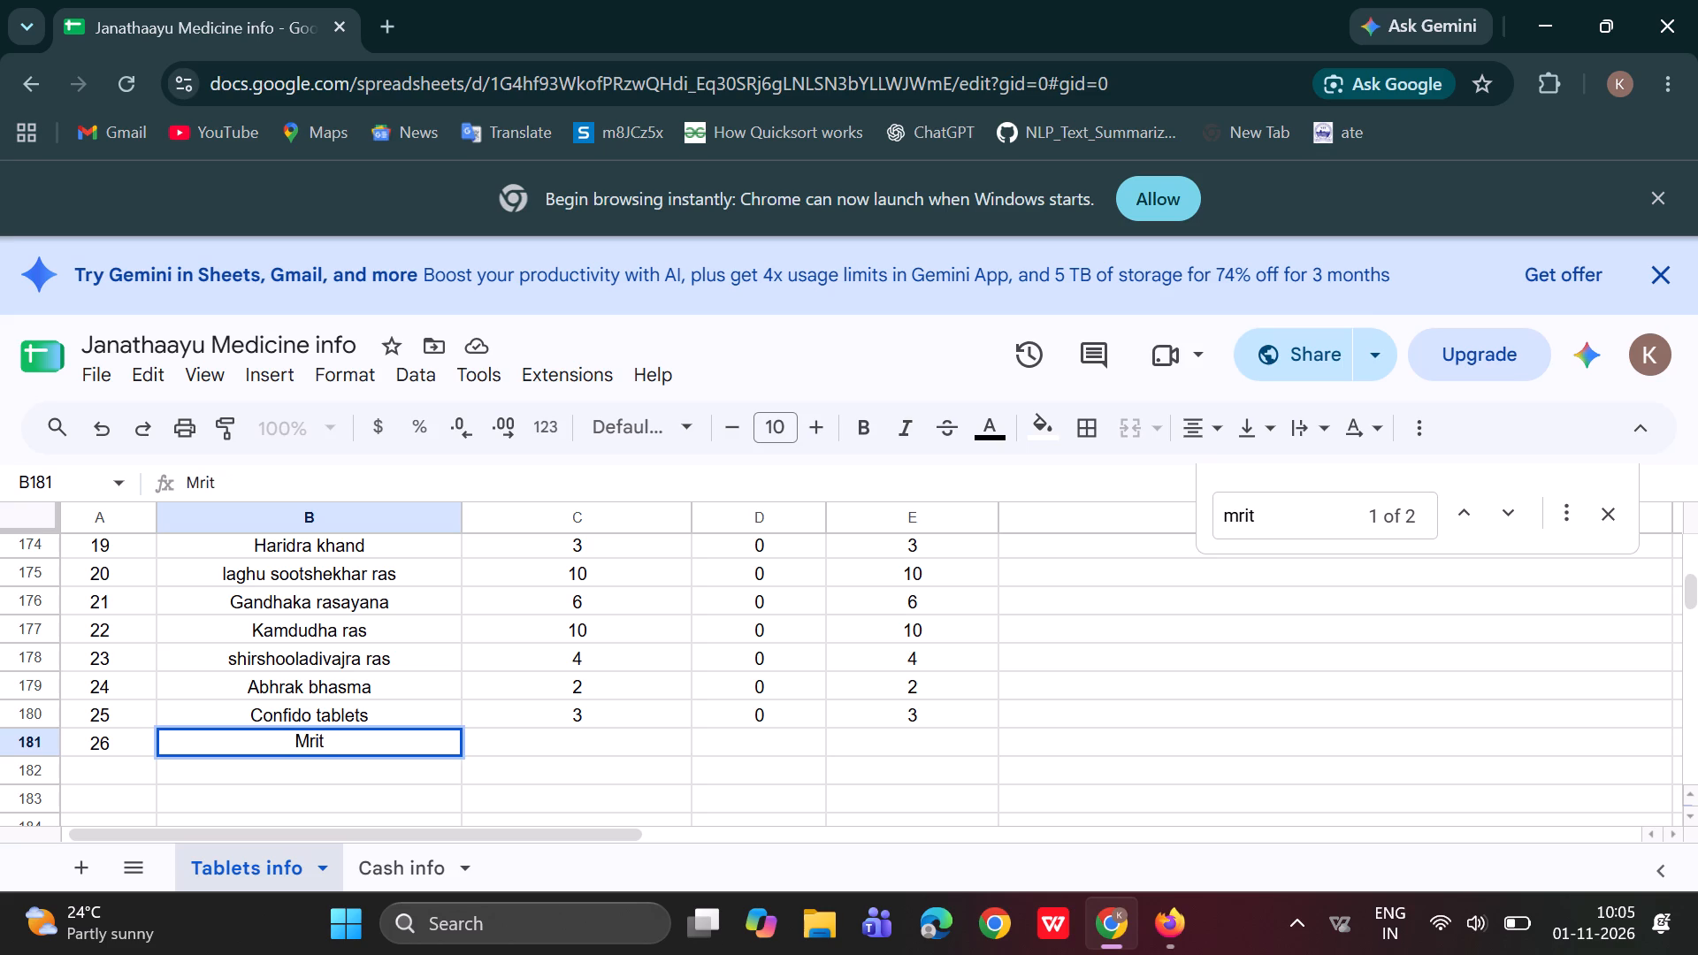
pyautogui.write('yunjat')
pyautogui.press('BackSpace')
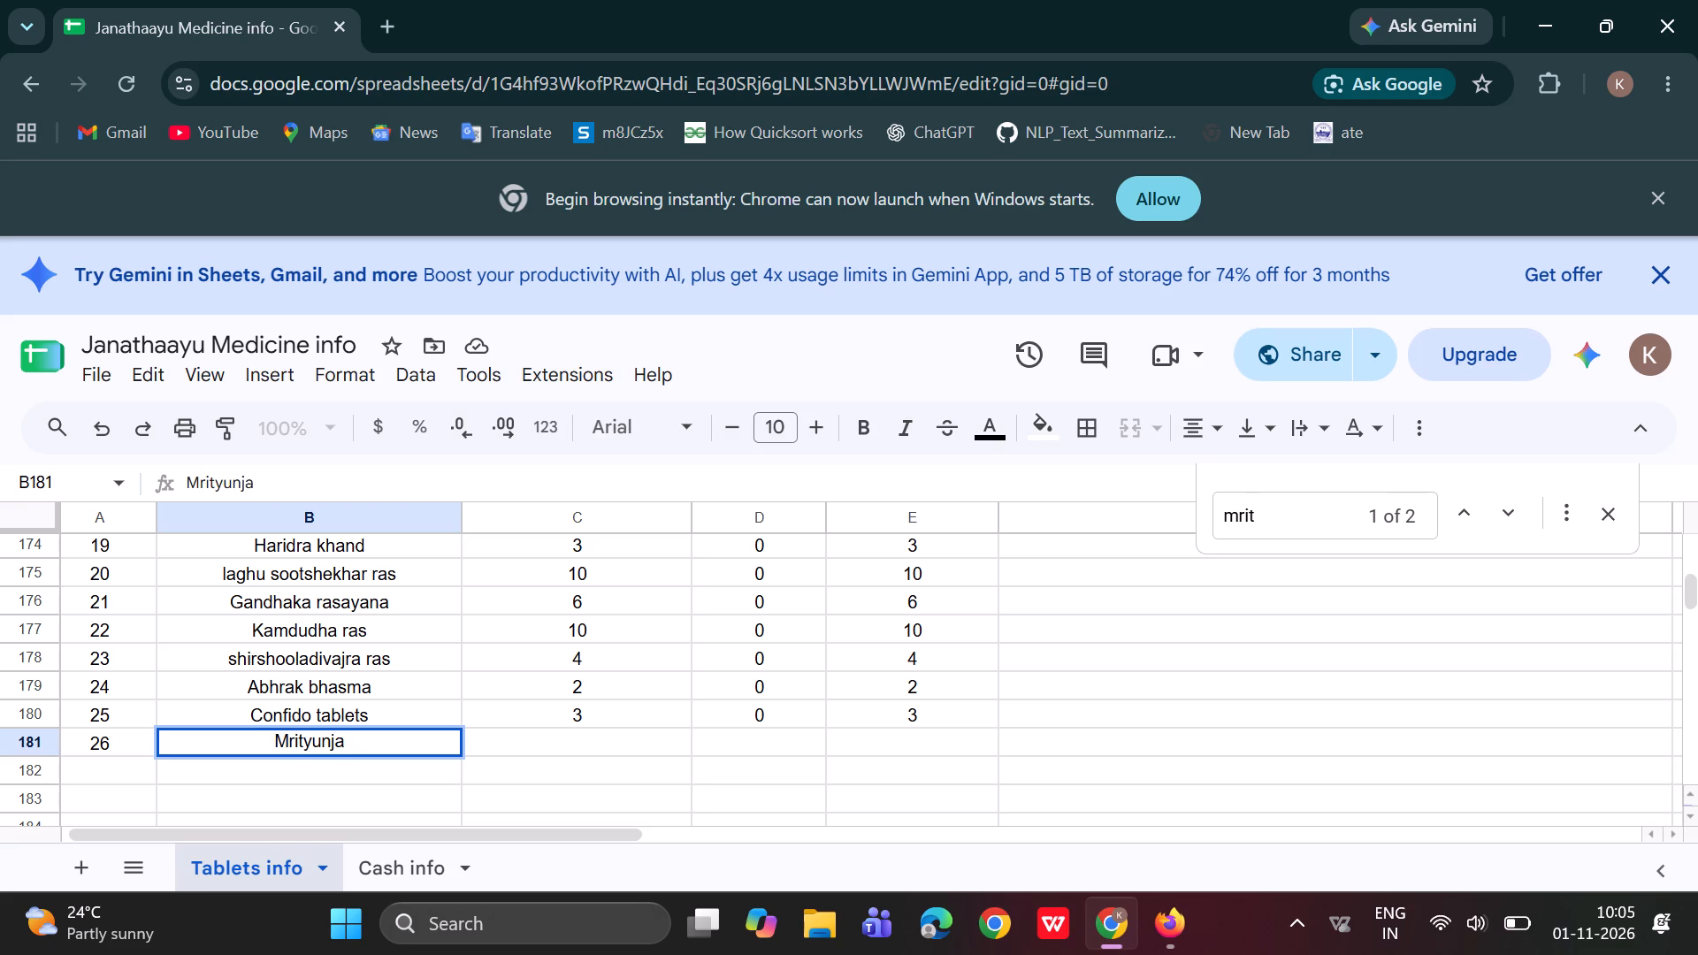
pyautogui.write('y ras')
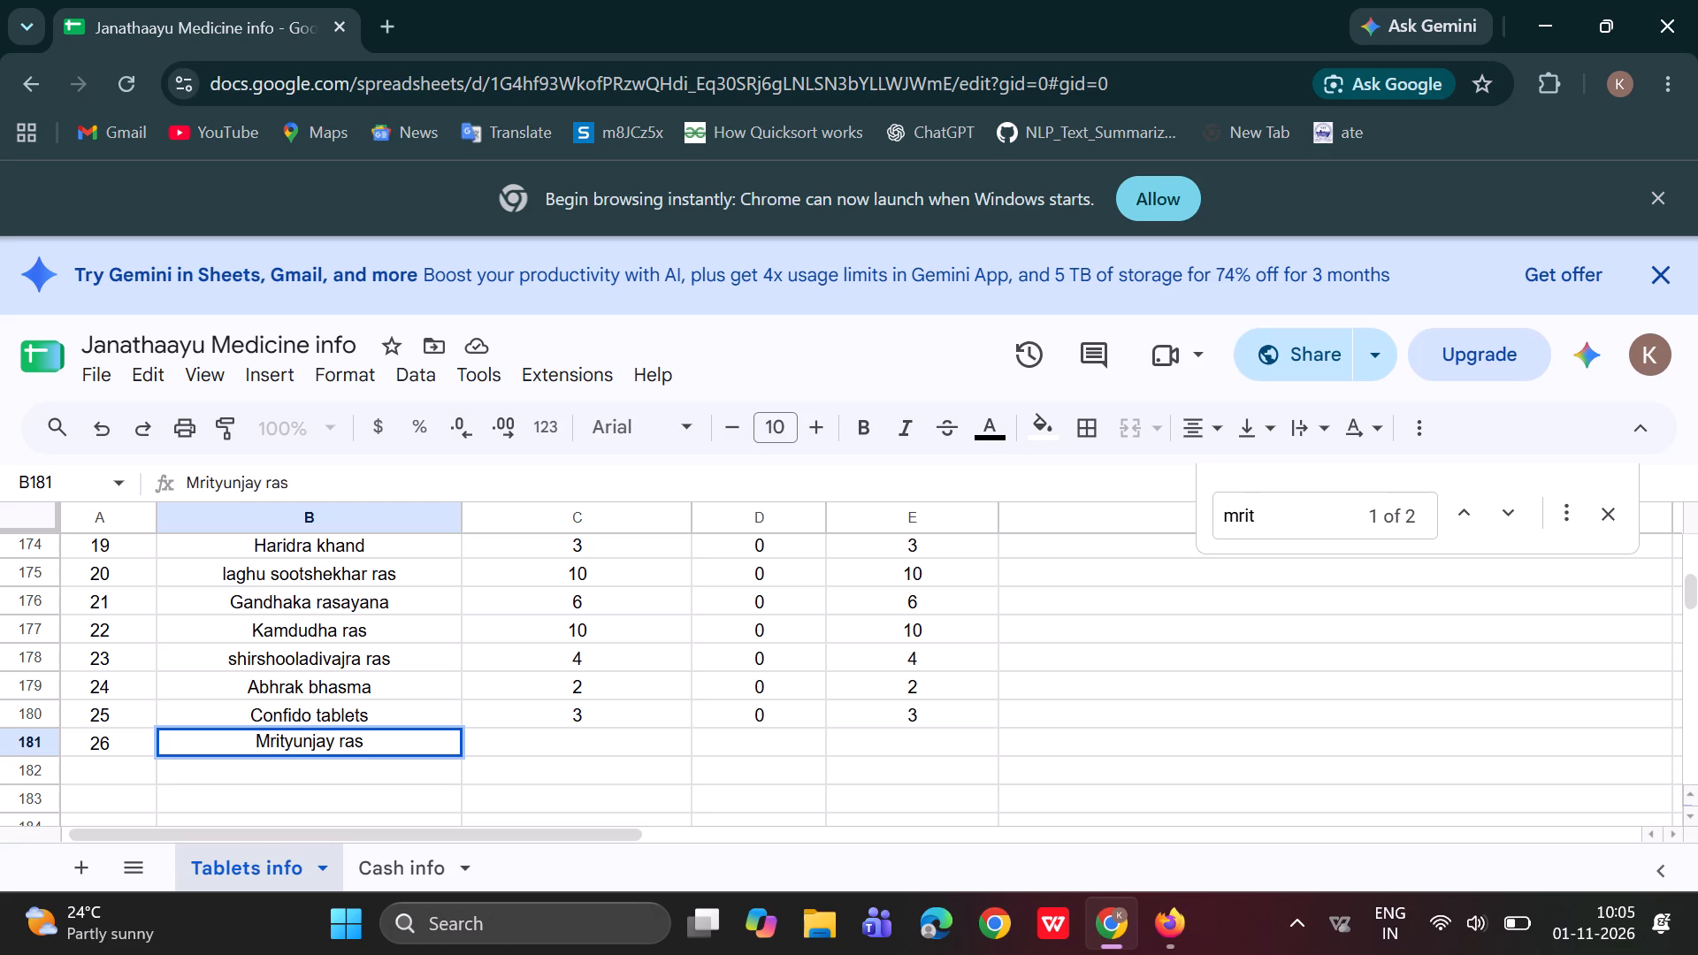
pyautogui.press('Right')
pyautogui.press('5')
pyautogui.press('Right')
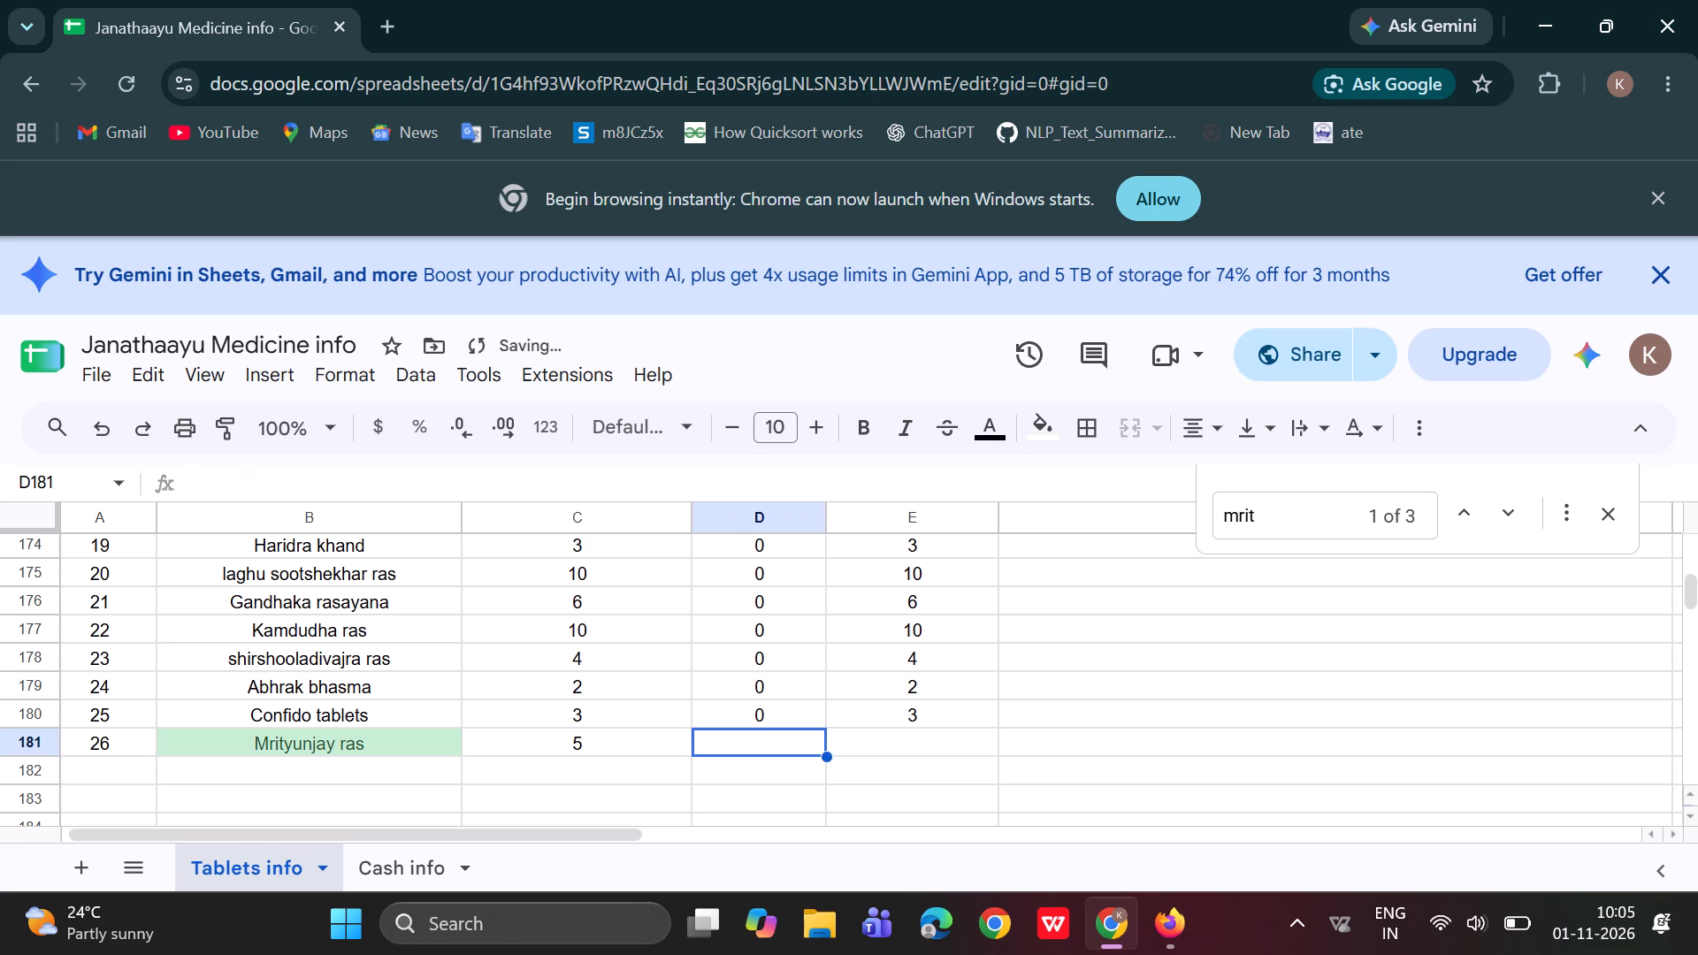
pyautogui.press('0')
pyautogui.press('Right')
pyautogui.press('5')
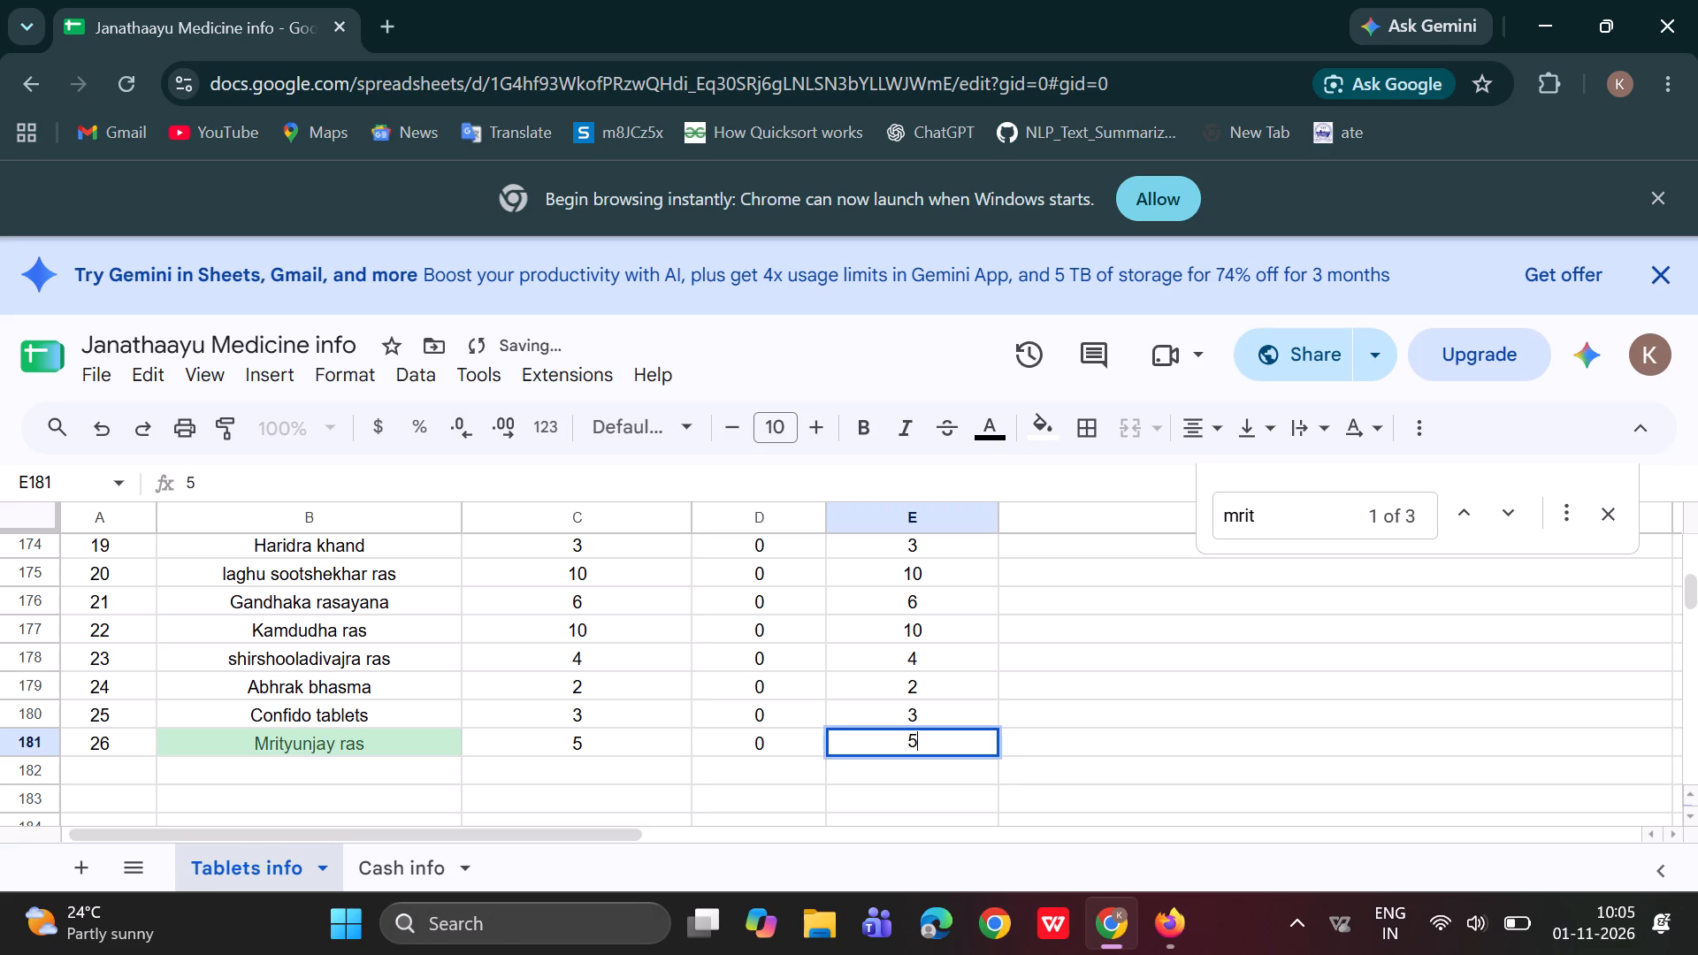
# Start a new row below Mrityunjay ras with serial number 27 and the medicine name Hartal (Godanti) bhasma.
pyautogui.press('Down')
pyautogui.press('Left')
pyautogui.press('Left')
pyautogui.press('Left')
pyautogui.press('Left')
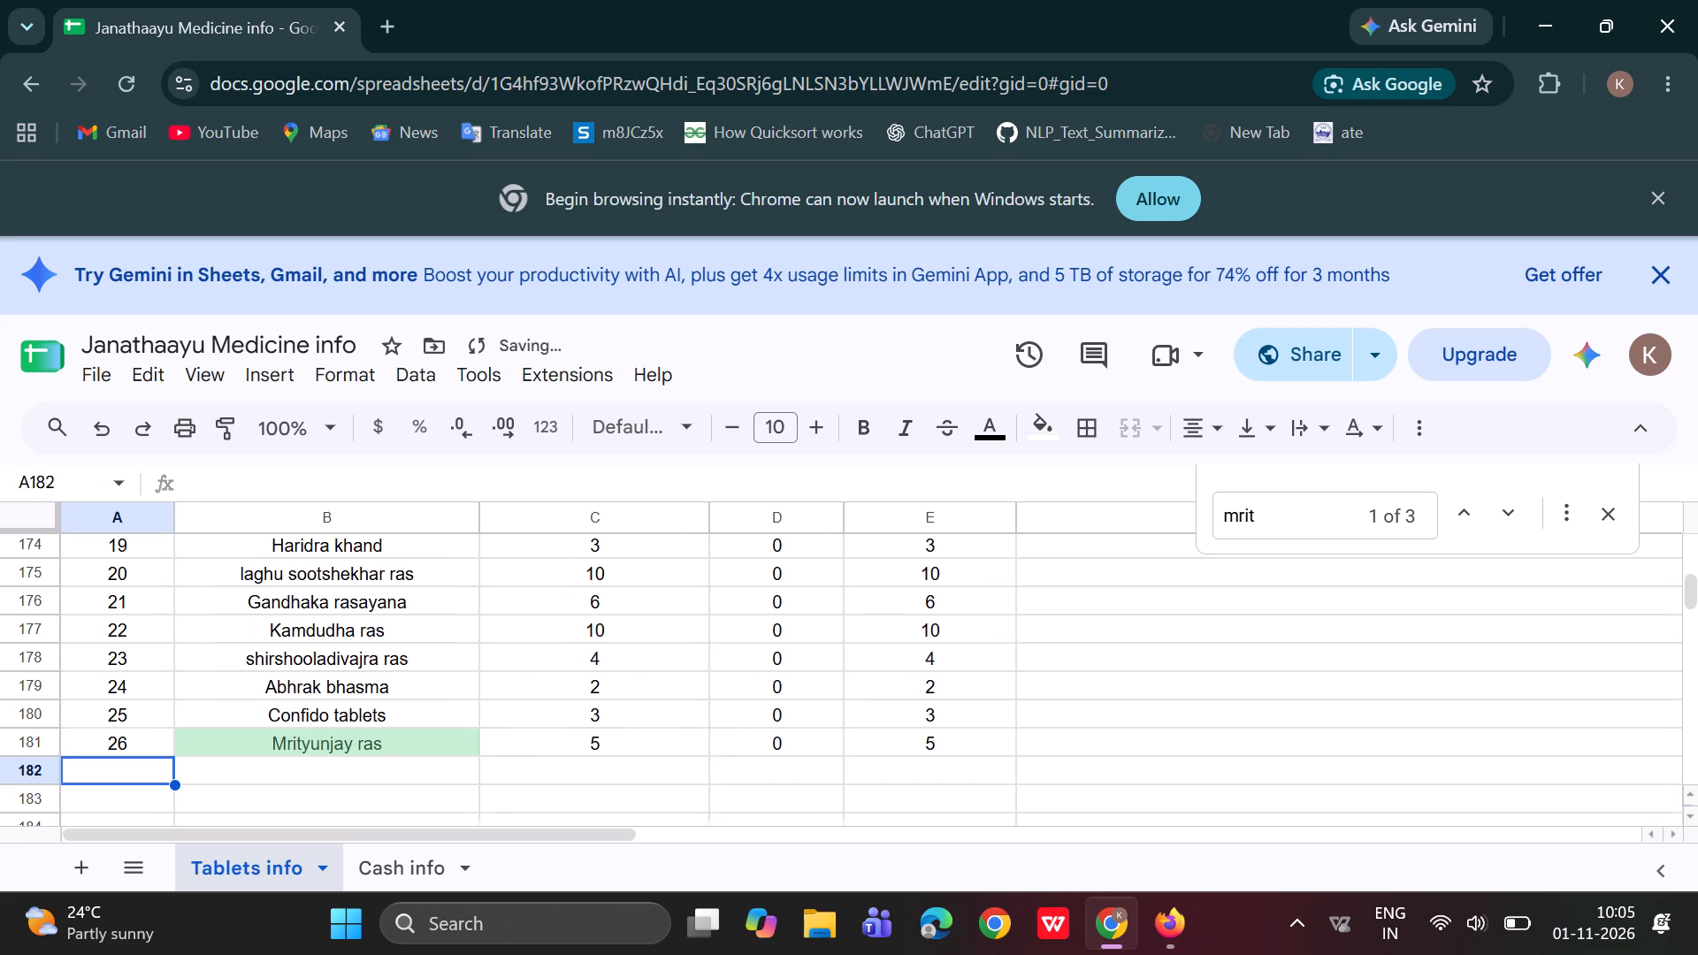
pyautogui.write('27')
pyautogui.press('Right')
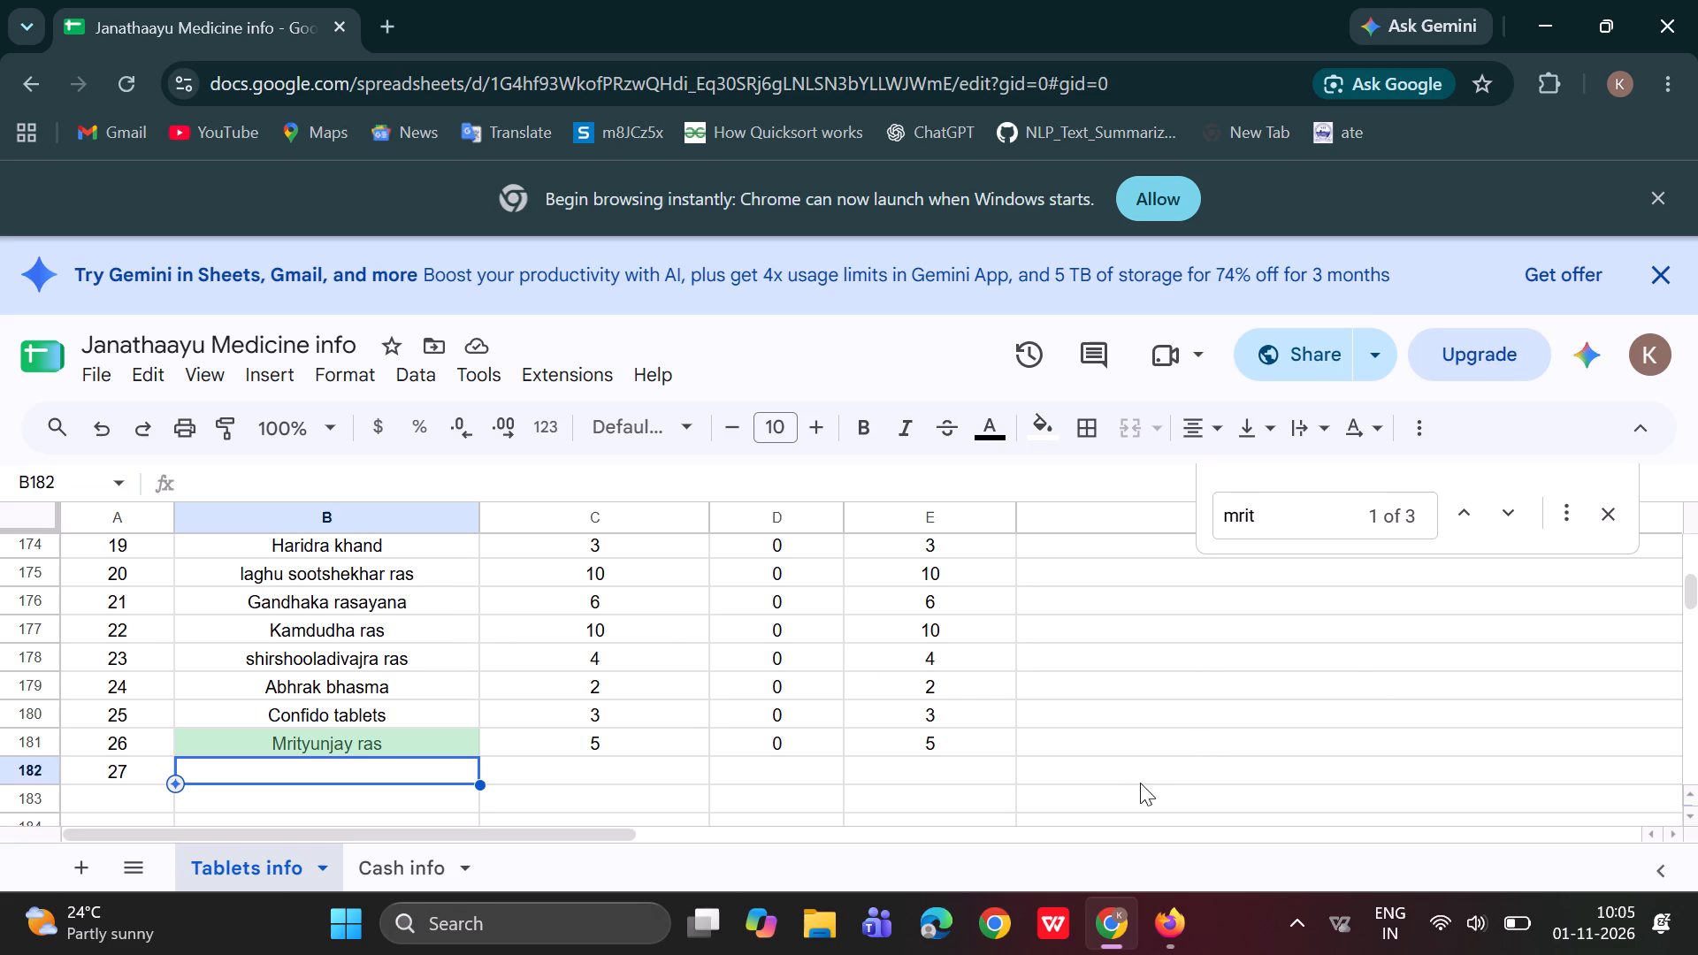
pyautogui.write('Har')
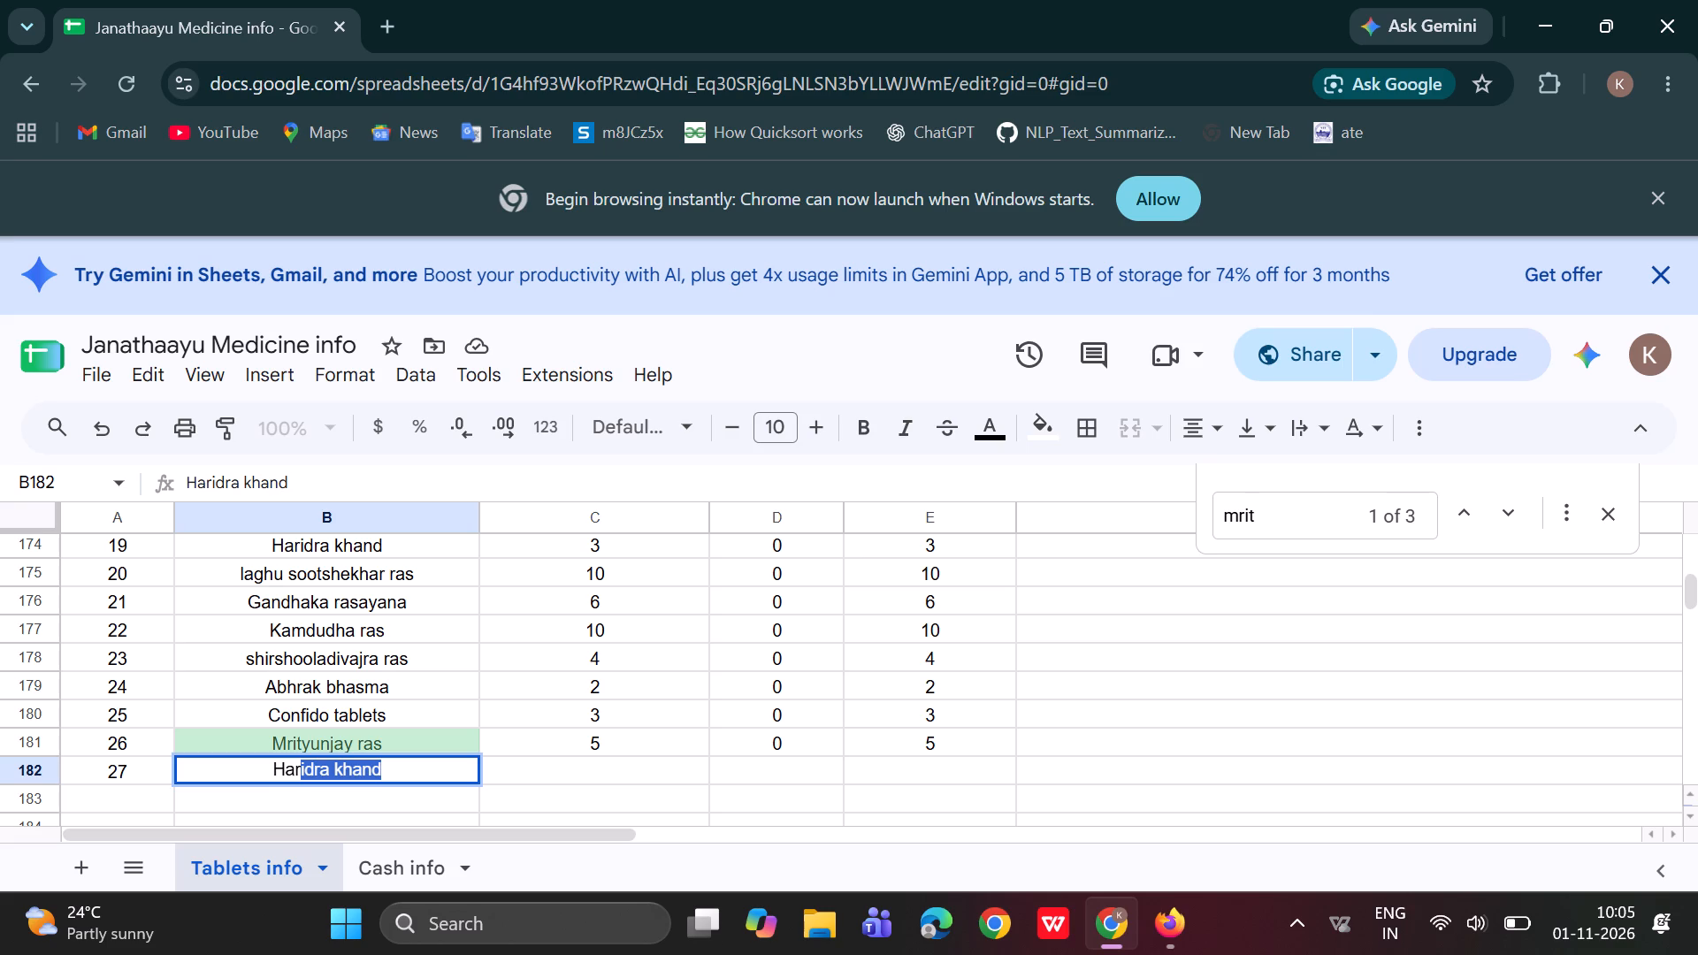
pyautogui.press('t')
pyautogui.press('a')
pyautogui.write('l')
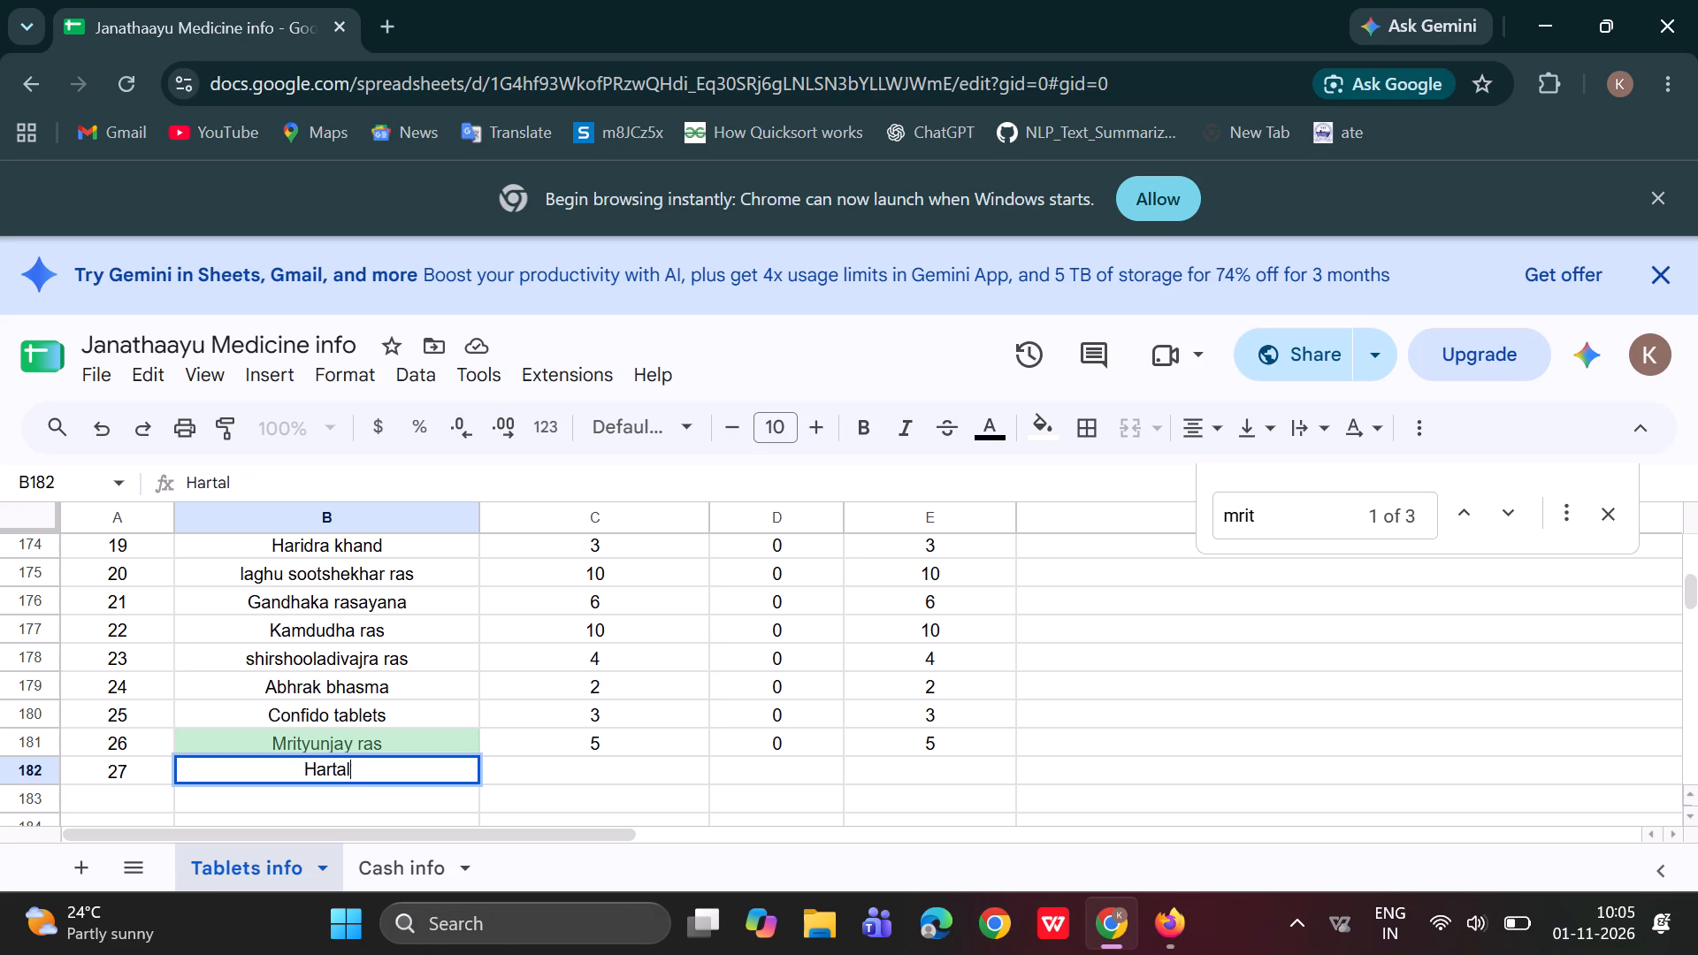
pyautogui.press('space')
pyautogui.hotkey('shift', '(')
pyautogui.write('Godantu')
pyautogui.press('BackSpace')
pyautogui.press('i')
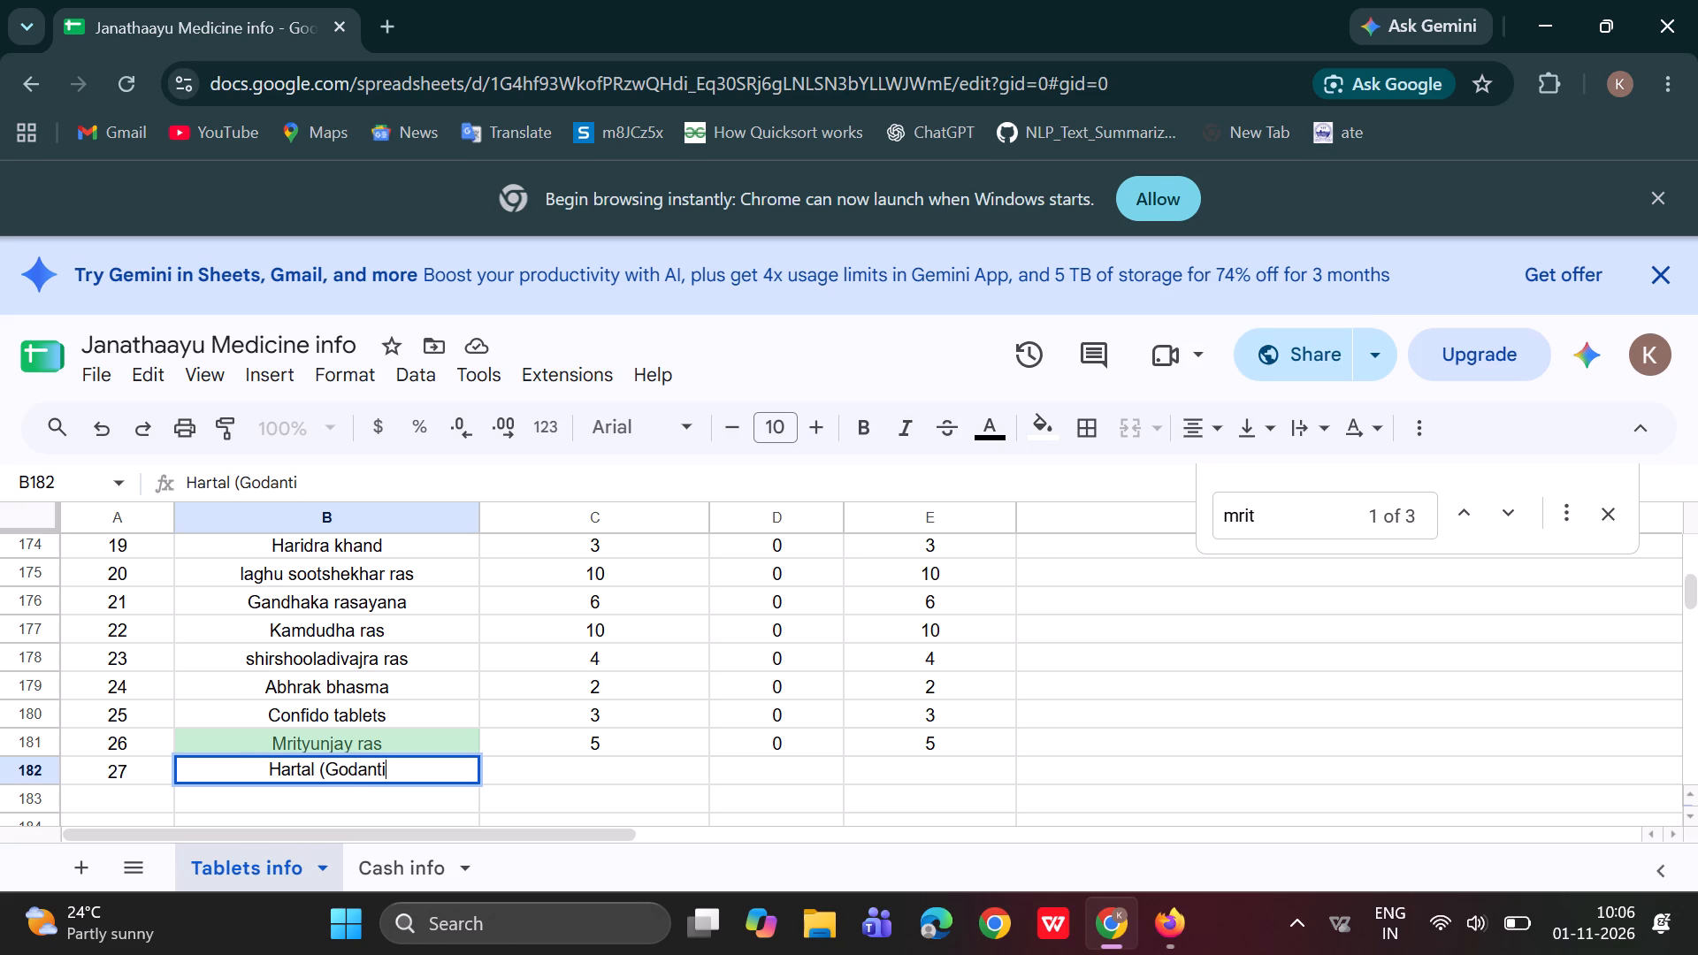
pyautogui.write(')')
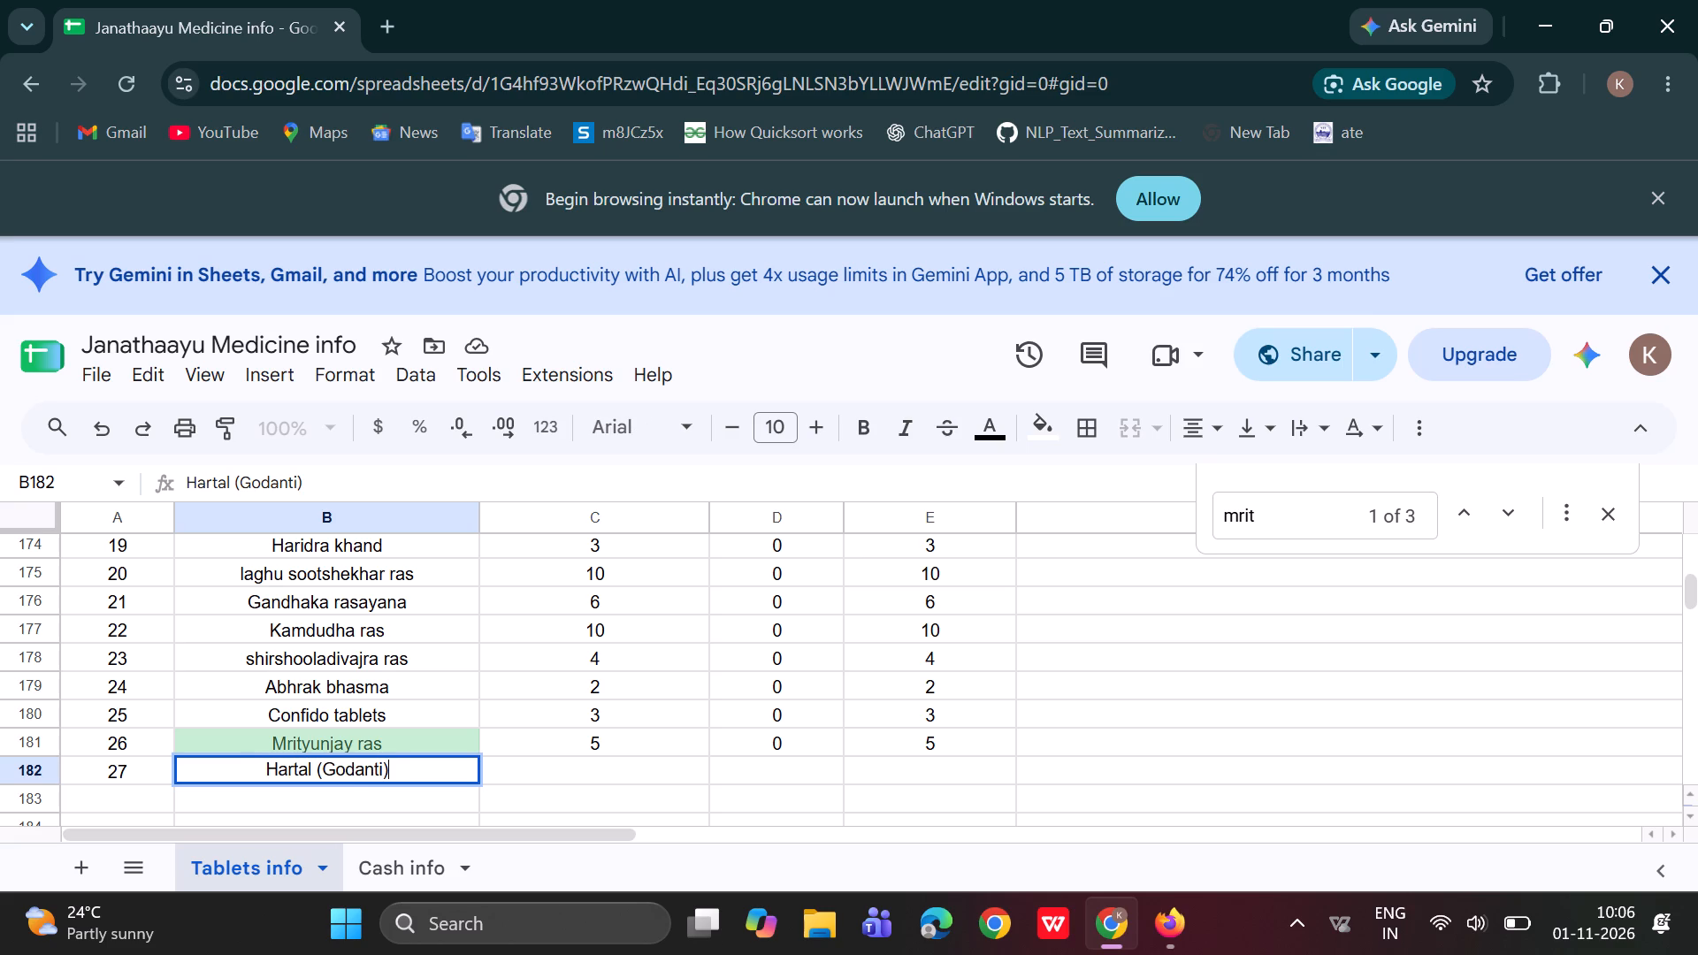
pyautogui.press('space')
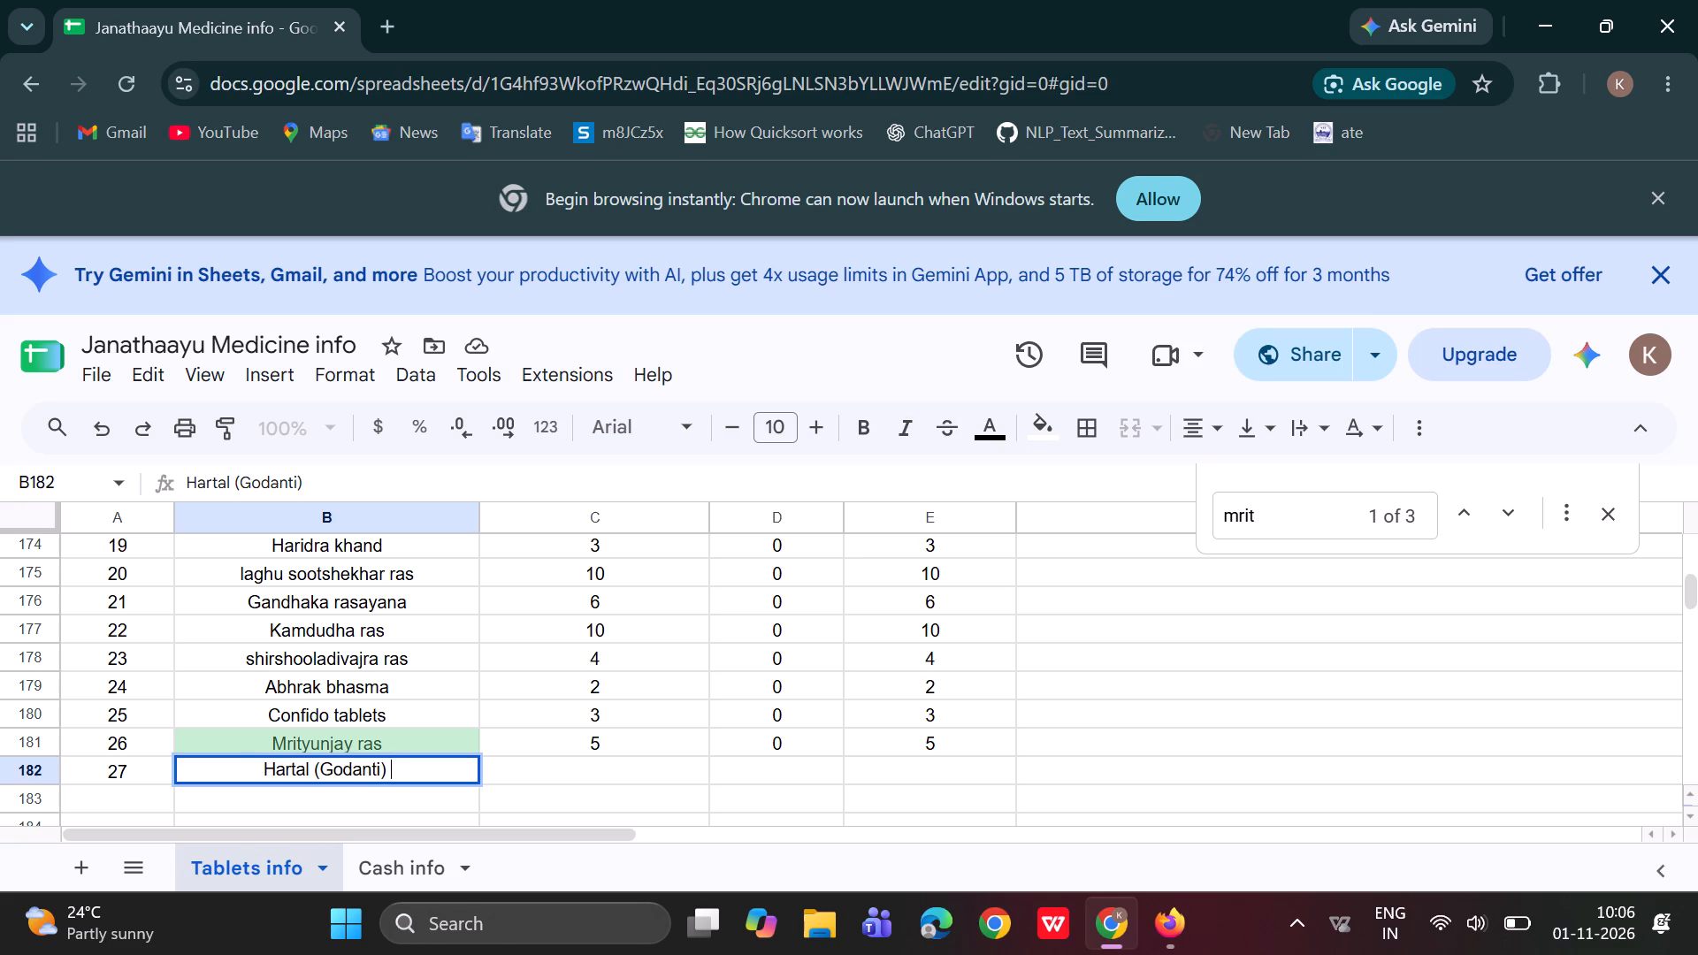
pyautogui.write('bhasm')
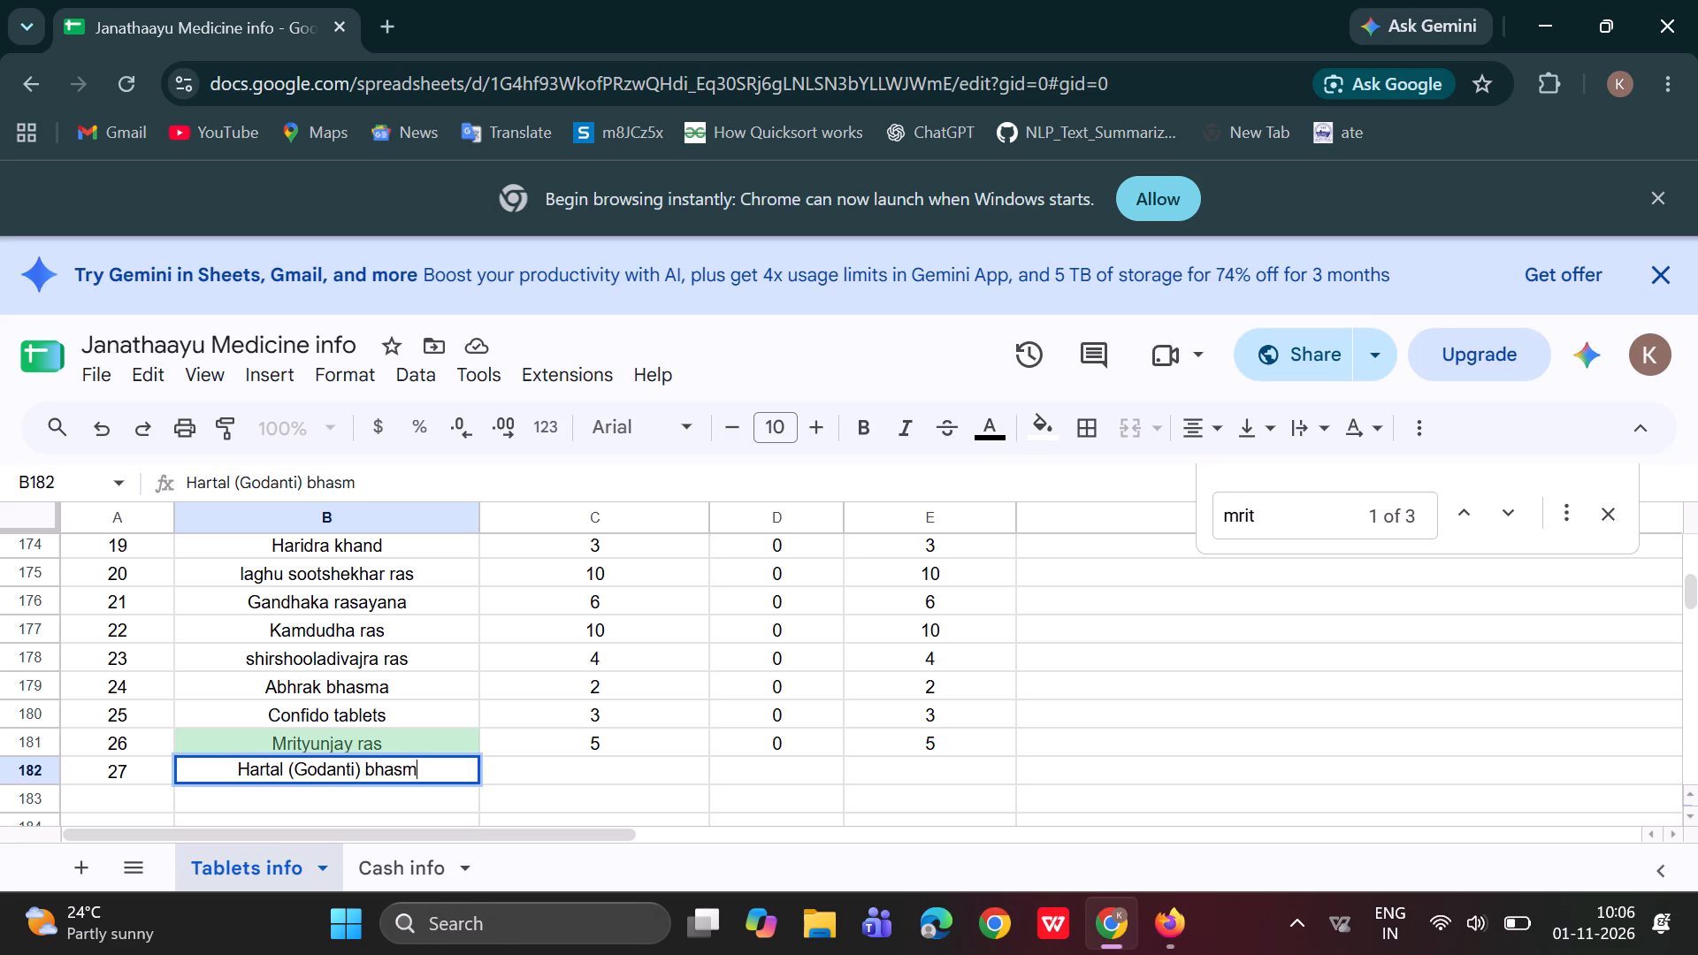
pyautogui.press('a')
# Enter the Hartal (Godanti) bhasma quantities as purchased 5, sold 0 and available 5.
pyautogui.press('Right')
pyautogui.press('5')
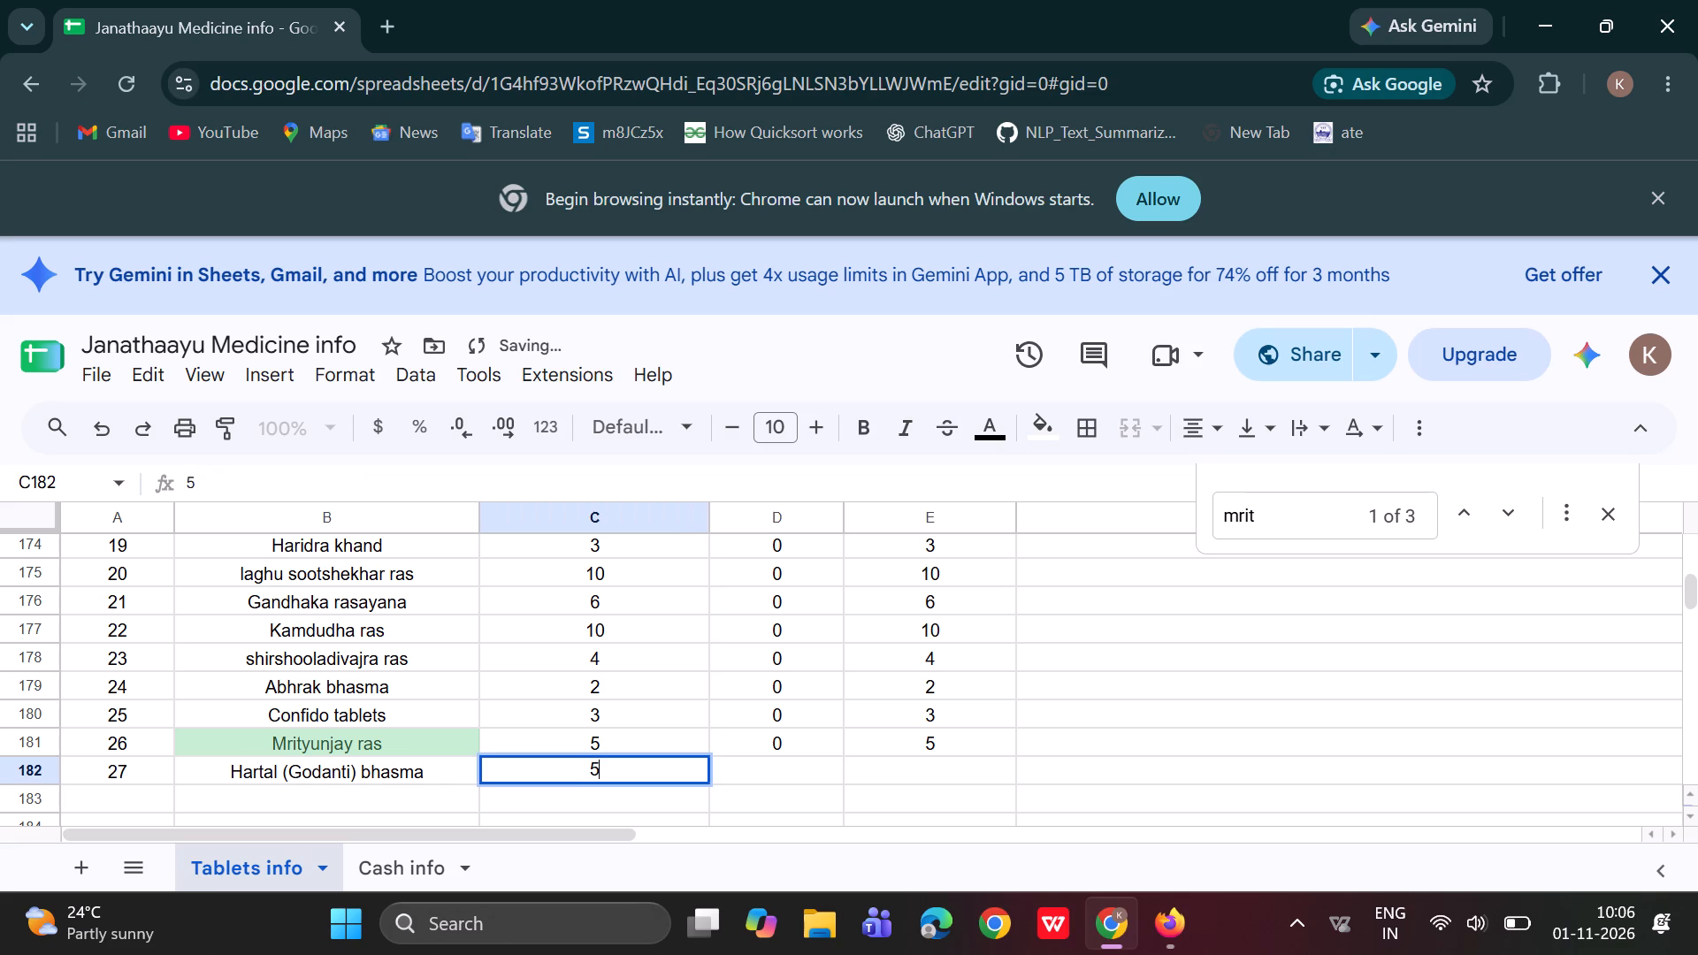
pyautogui.press('Right')
pyautogui.press('0')
pyautogui.press('Right')
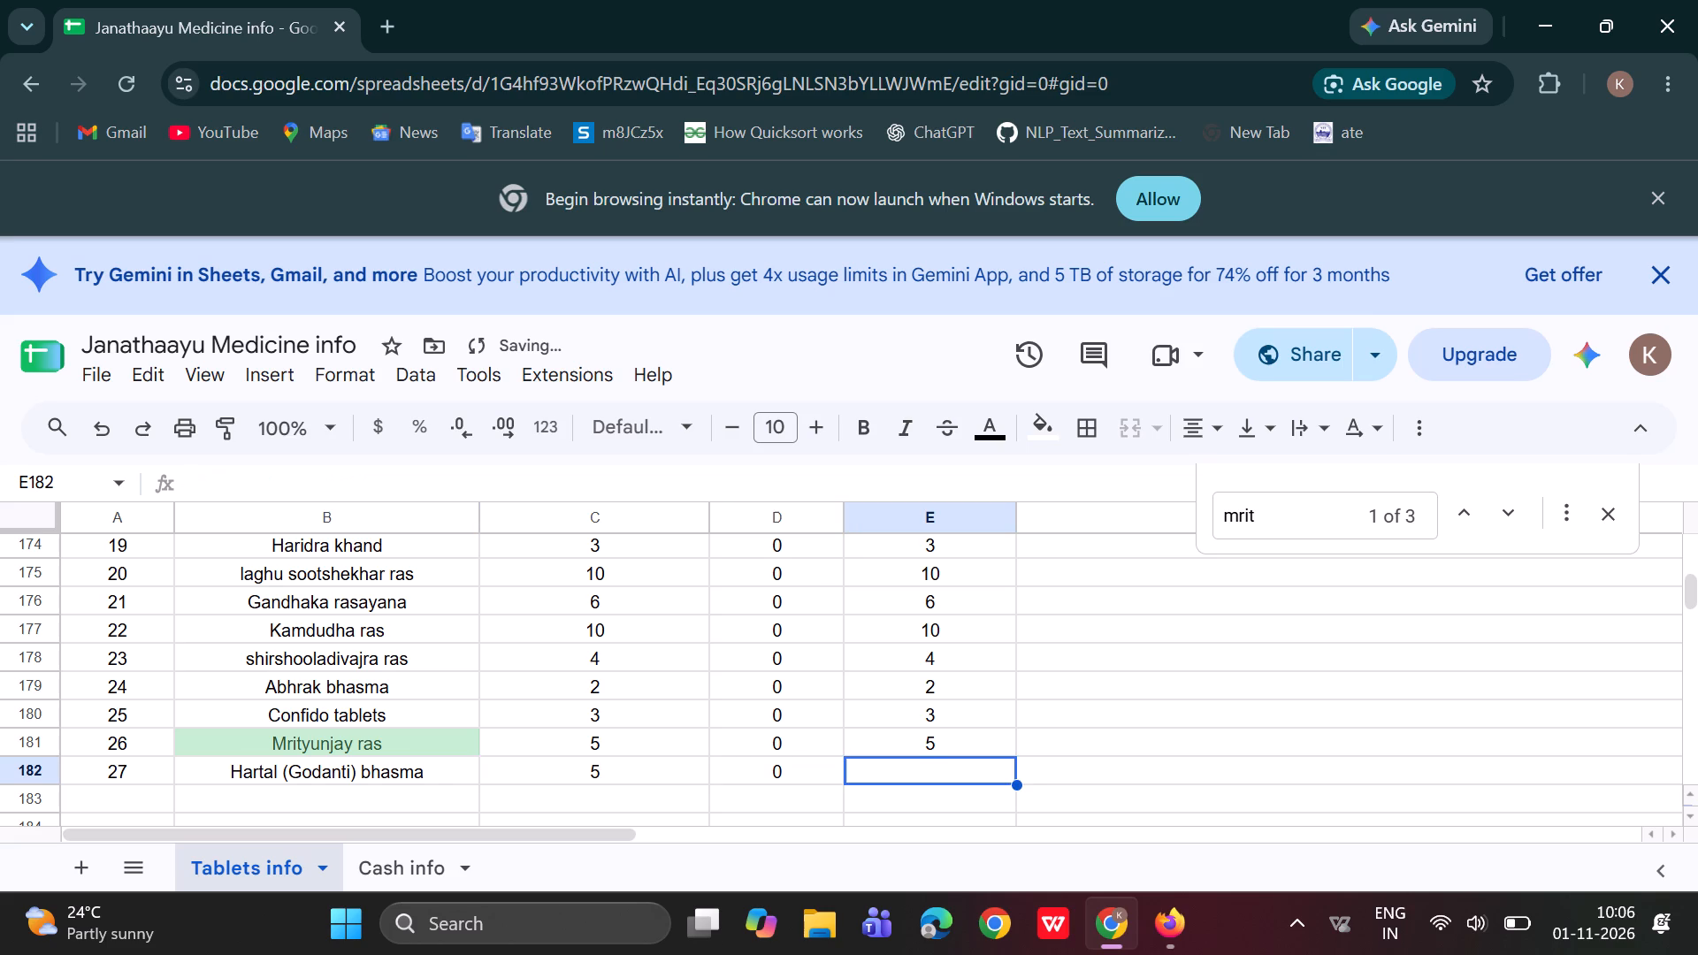
pyautogui.press('5')
# Enter serial number 28 in the empty row below Hartal (Godanti) bhasma.
pyautogui.press('Down')
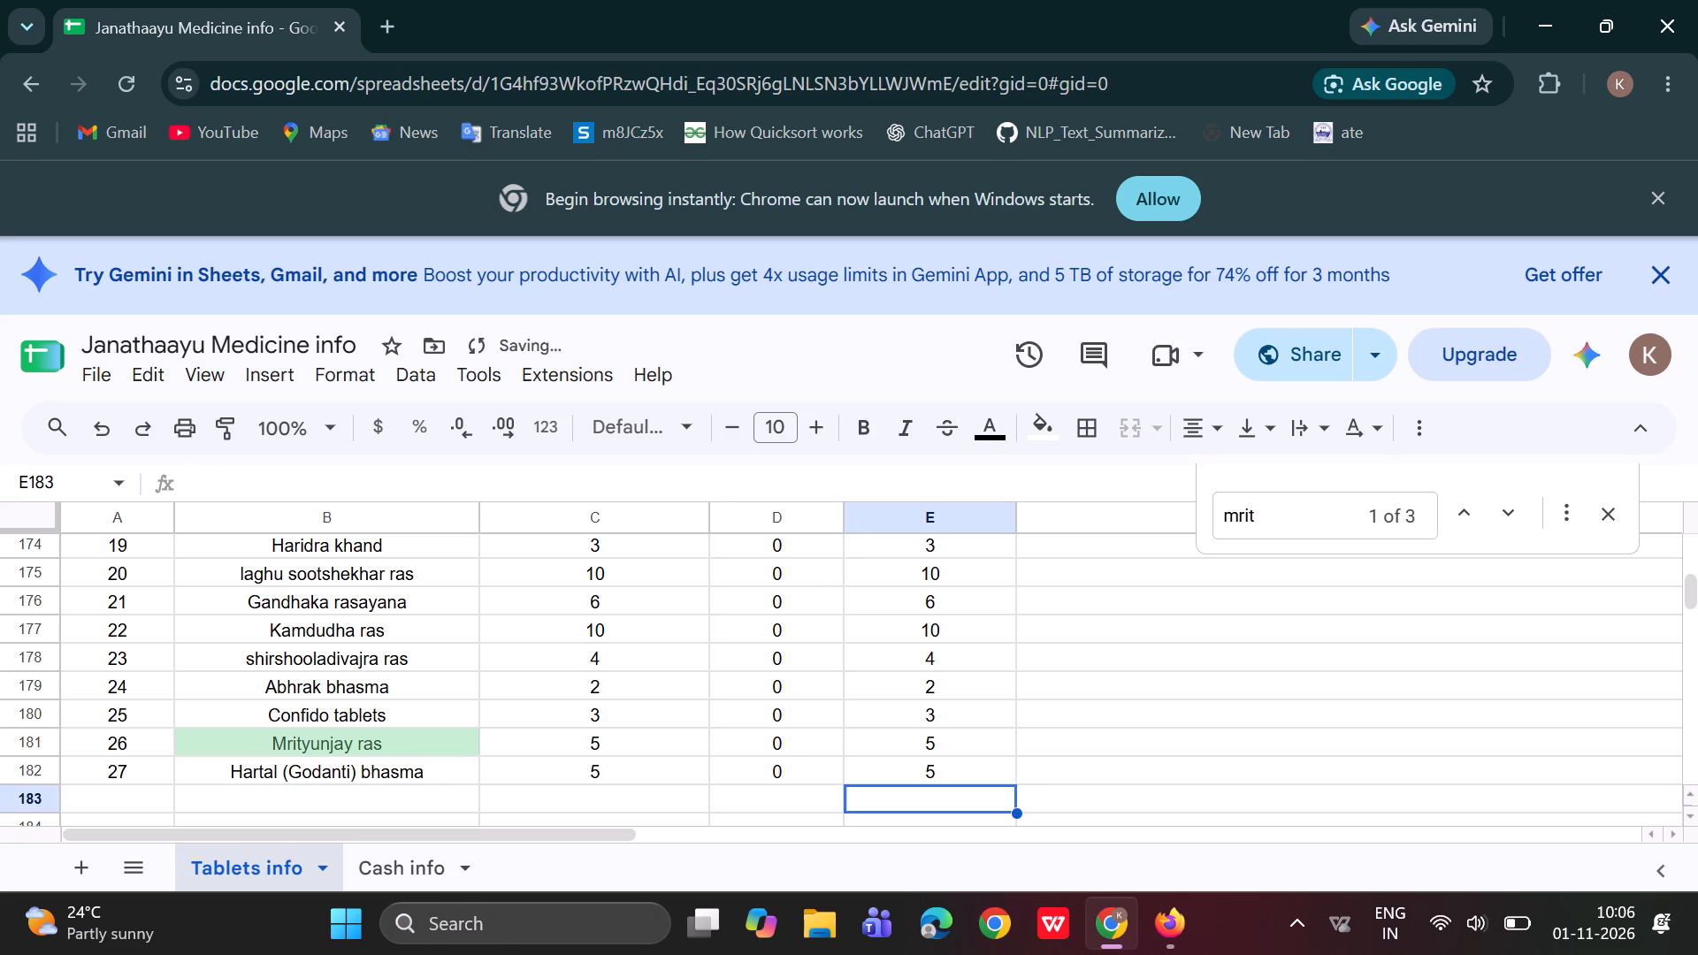
pyautogui.press('Left')
pyautogui.press('Left')
pyautogui.press('Left')
pyautogui.press('Left')
pyautogui.write('28')
pyautogui.press('Right')
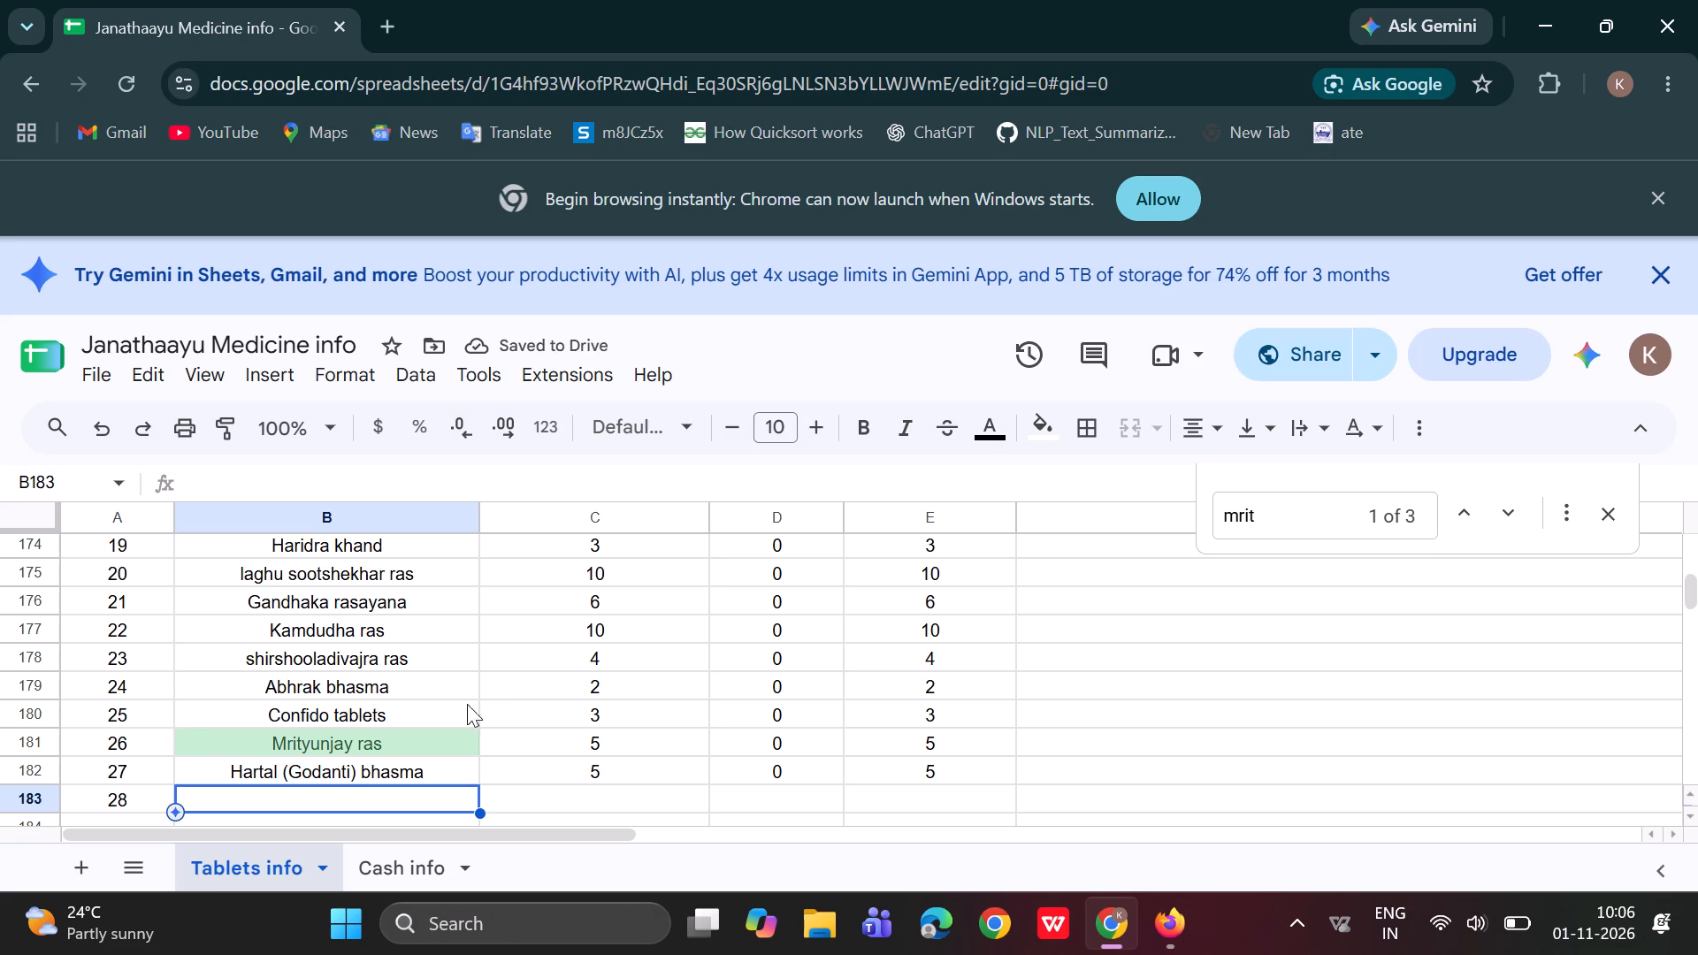
# Correct the Abhrak bhasma row by setting both its purchased and available quantities to 5.
pyautogui.click(601, 684)
pyautogui.press('BackSpace')
pyautogui.press('5')
pyautogui.press('Right')
pyautogui.press('Right')
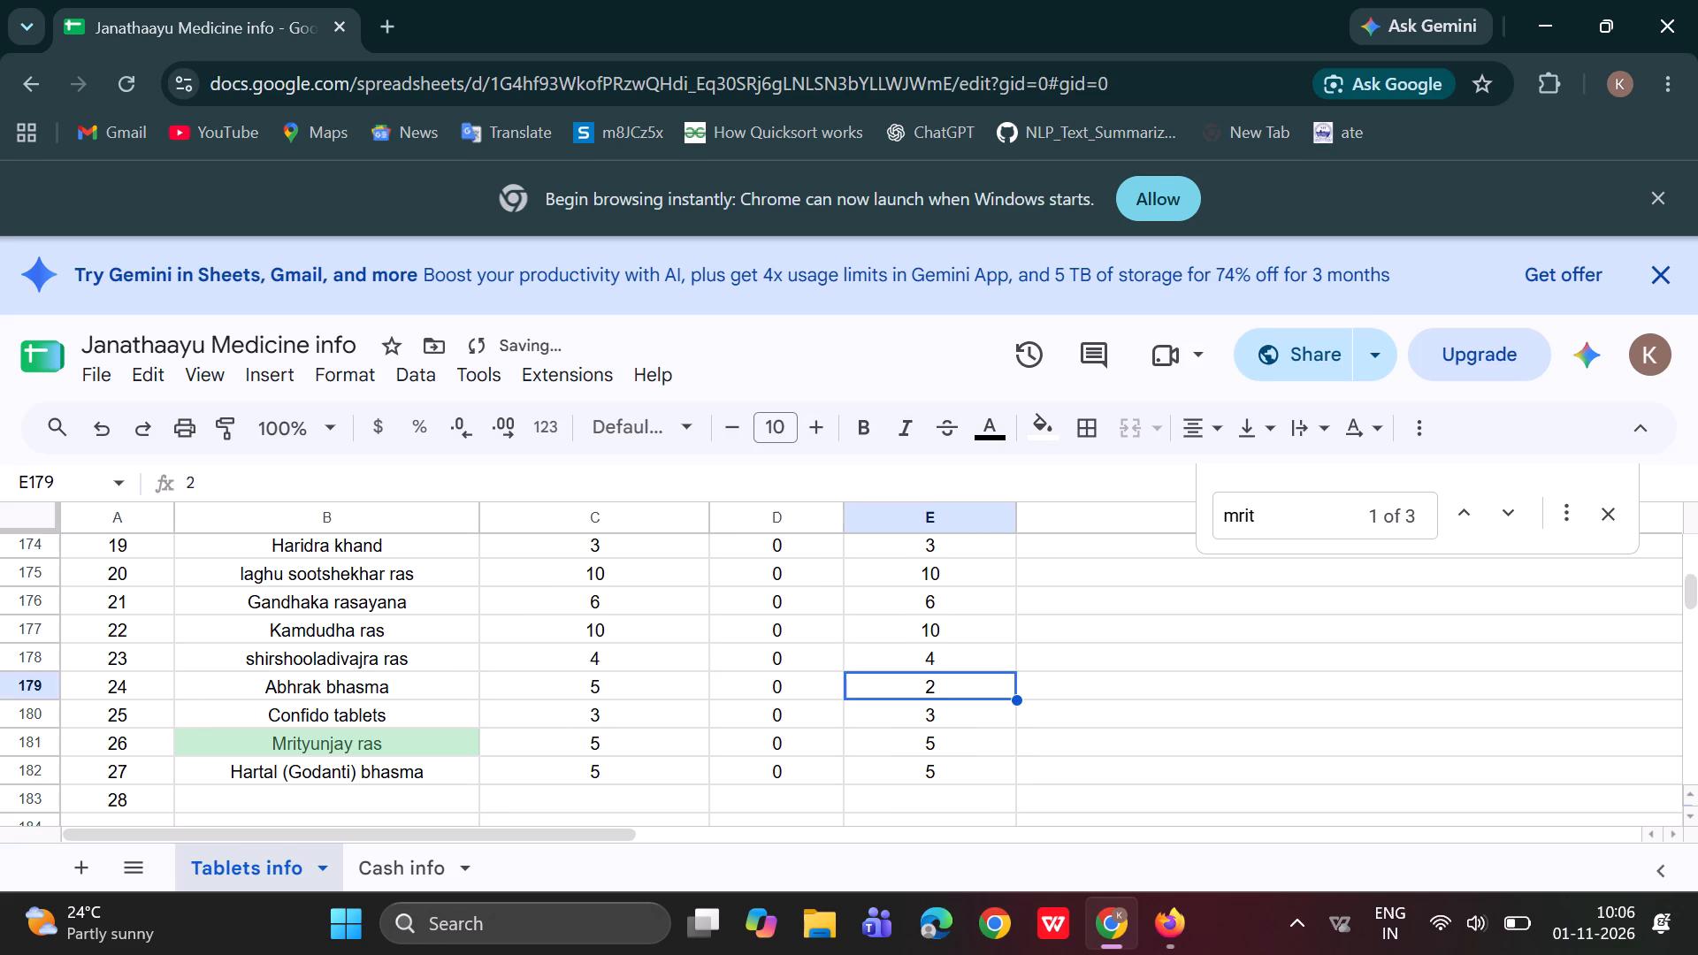
pyautogui.press('BackSpace')
pyautogui.press('5')
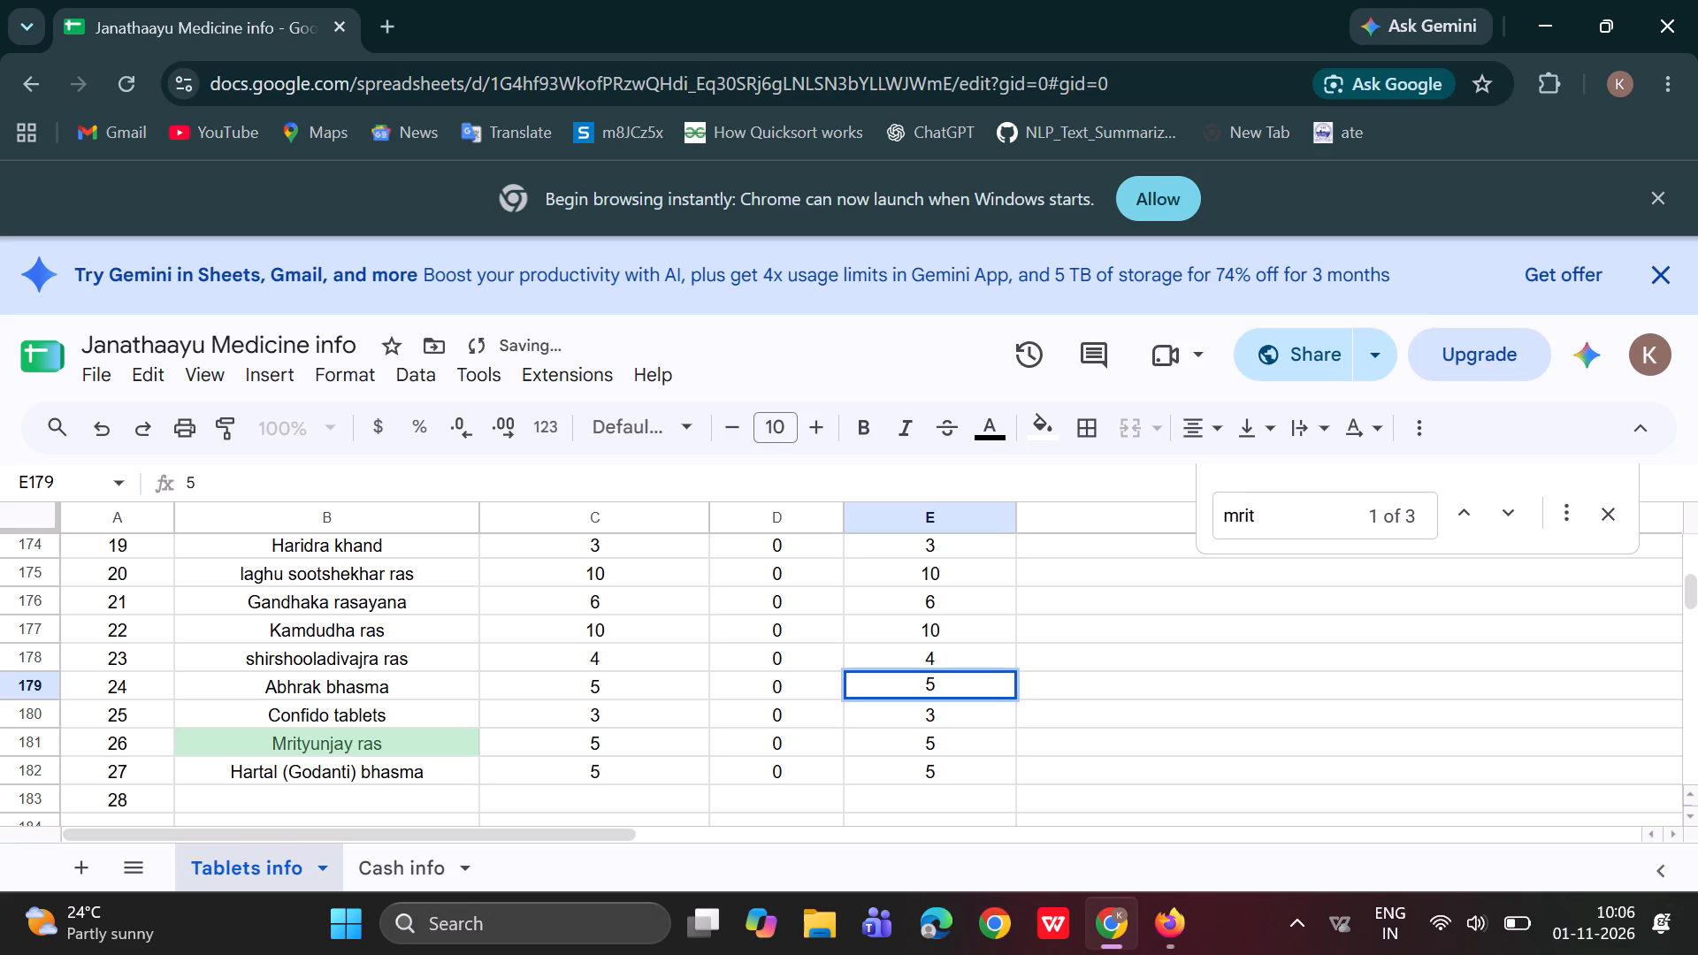
# Fill the row with serial number 28 with the medicine name Vyoshadi bati, purchased 5, sold 0 and available 5.
pyautogui.click(224, 802)
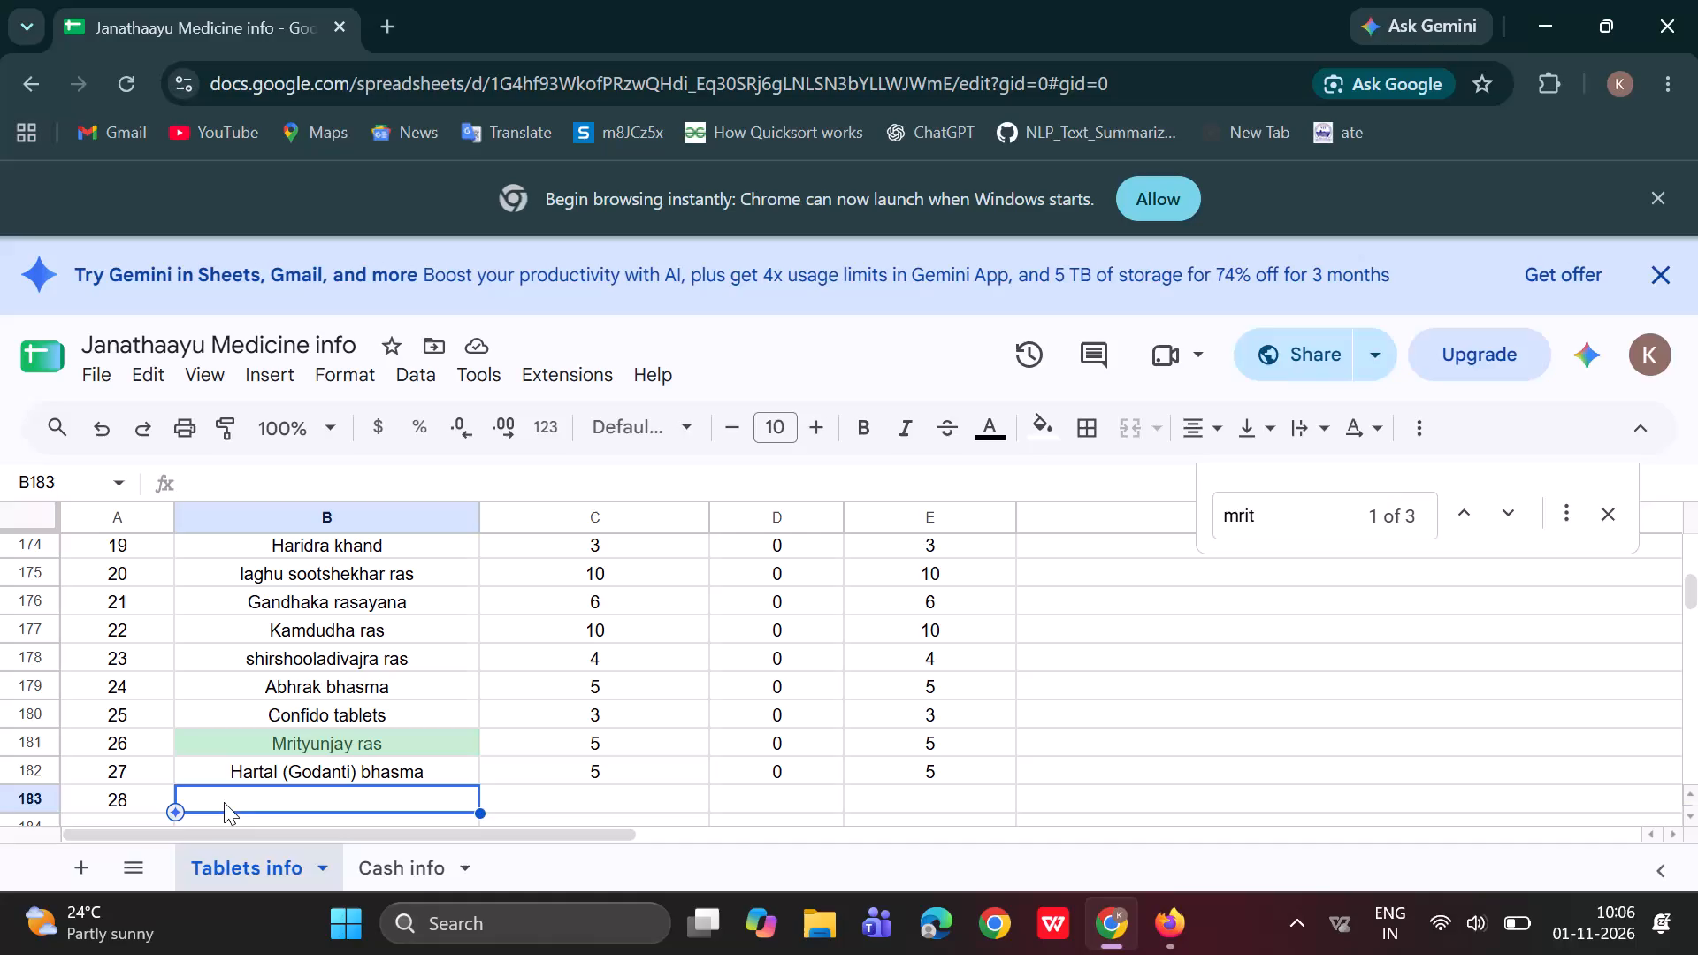
pyautogui.write('Vyo')
pyautogui.press('s')
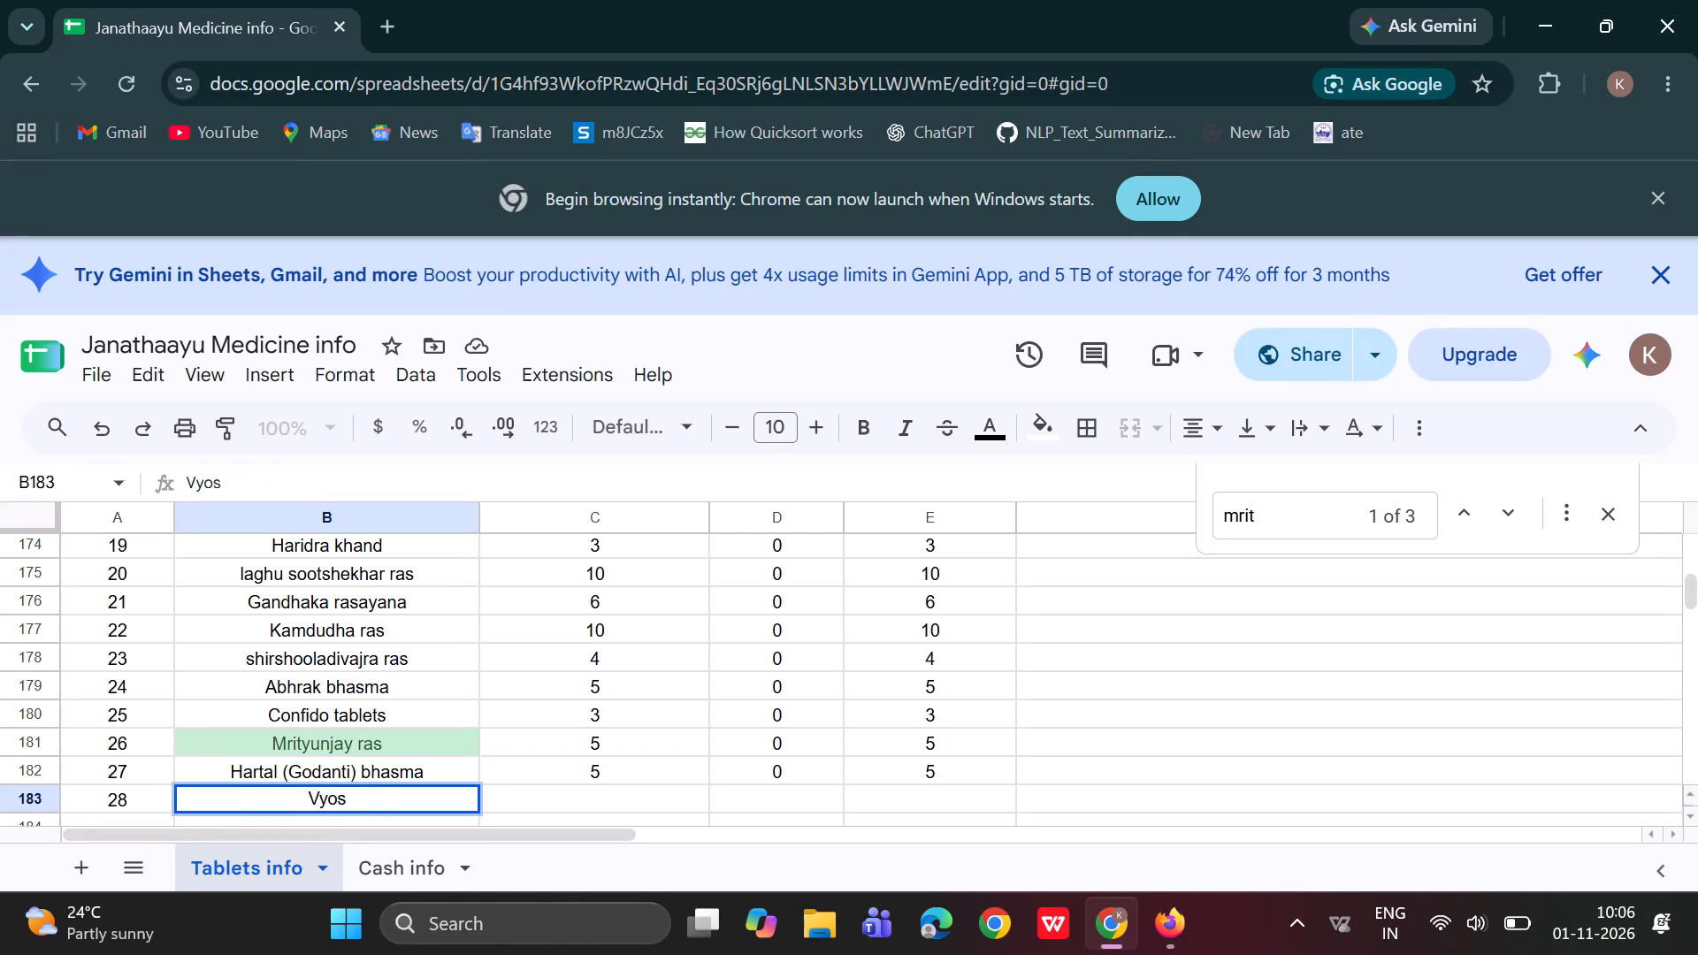
pyautogui.write('hadi bati')
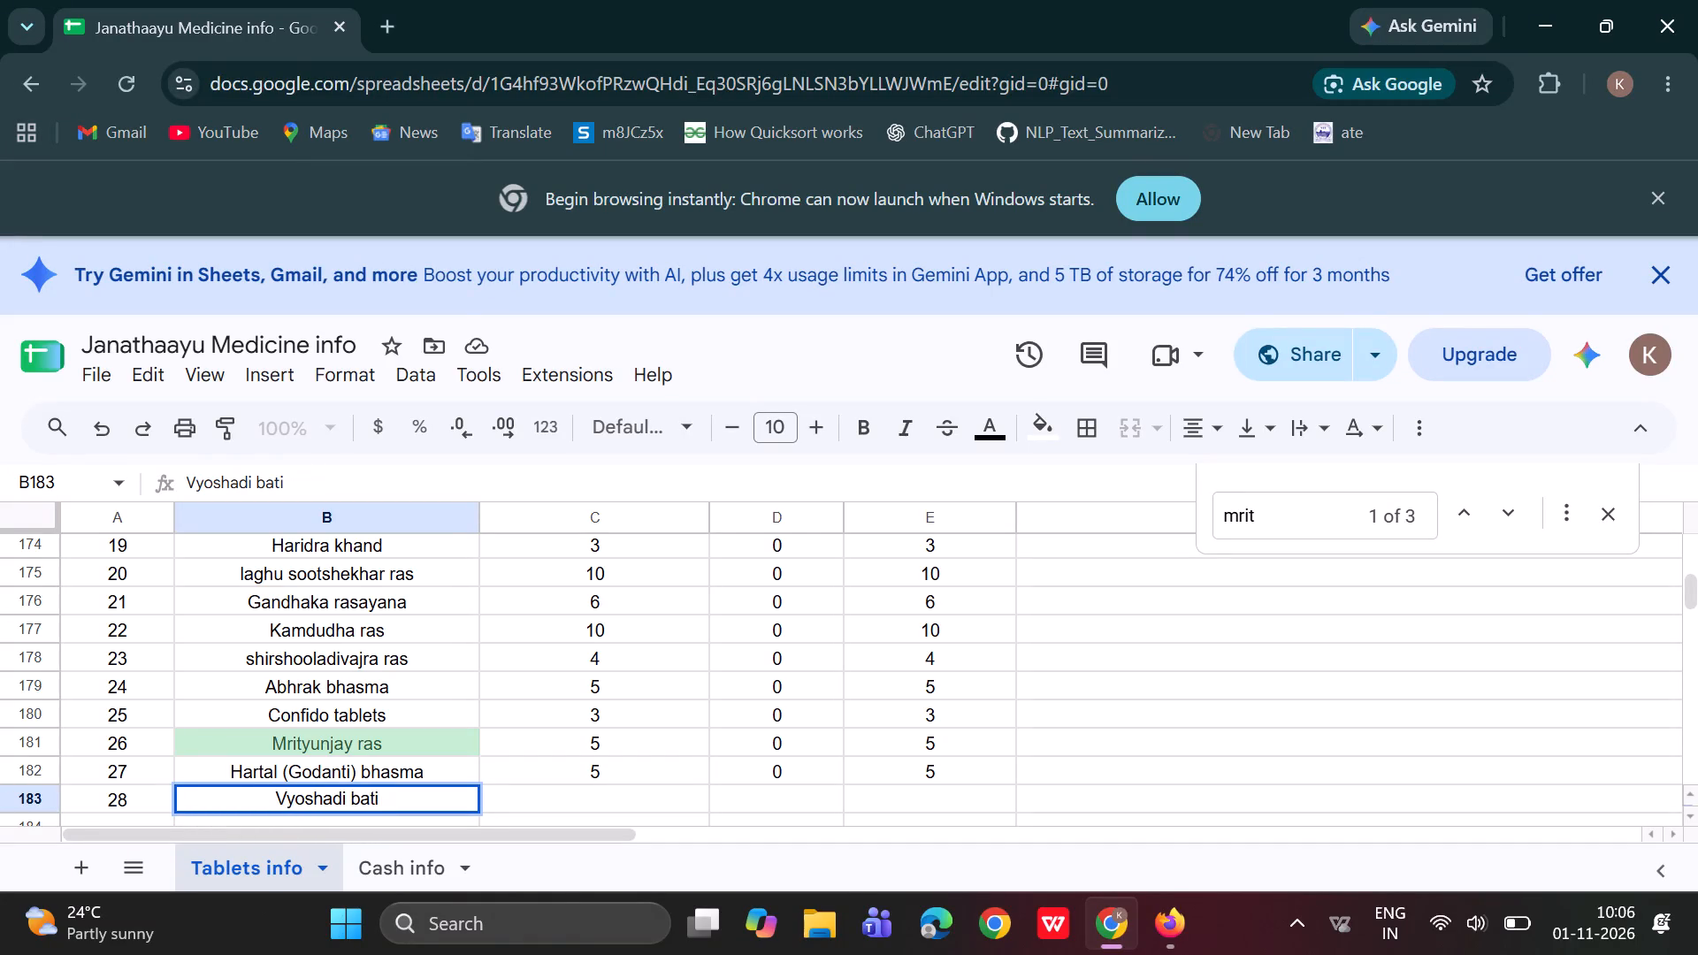
pyautogui.press('Right')
pyautogui.press('5')
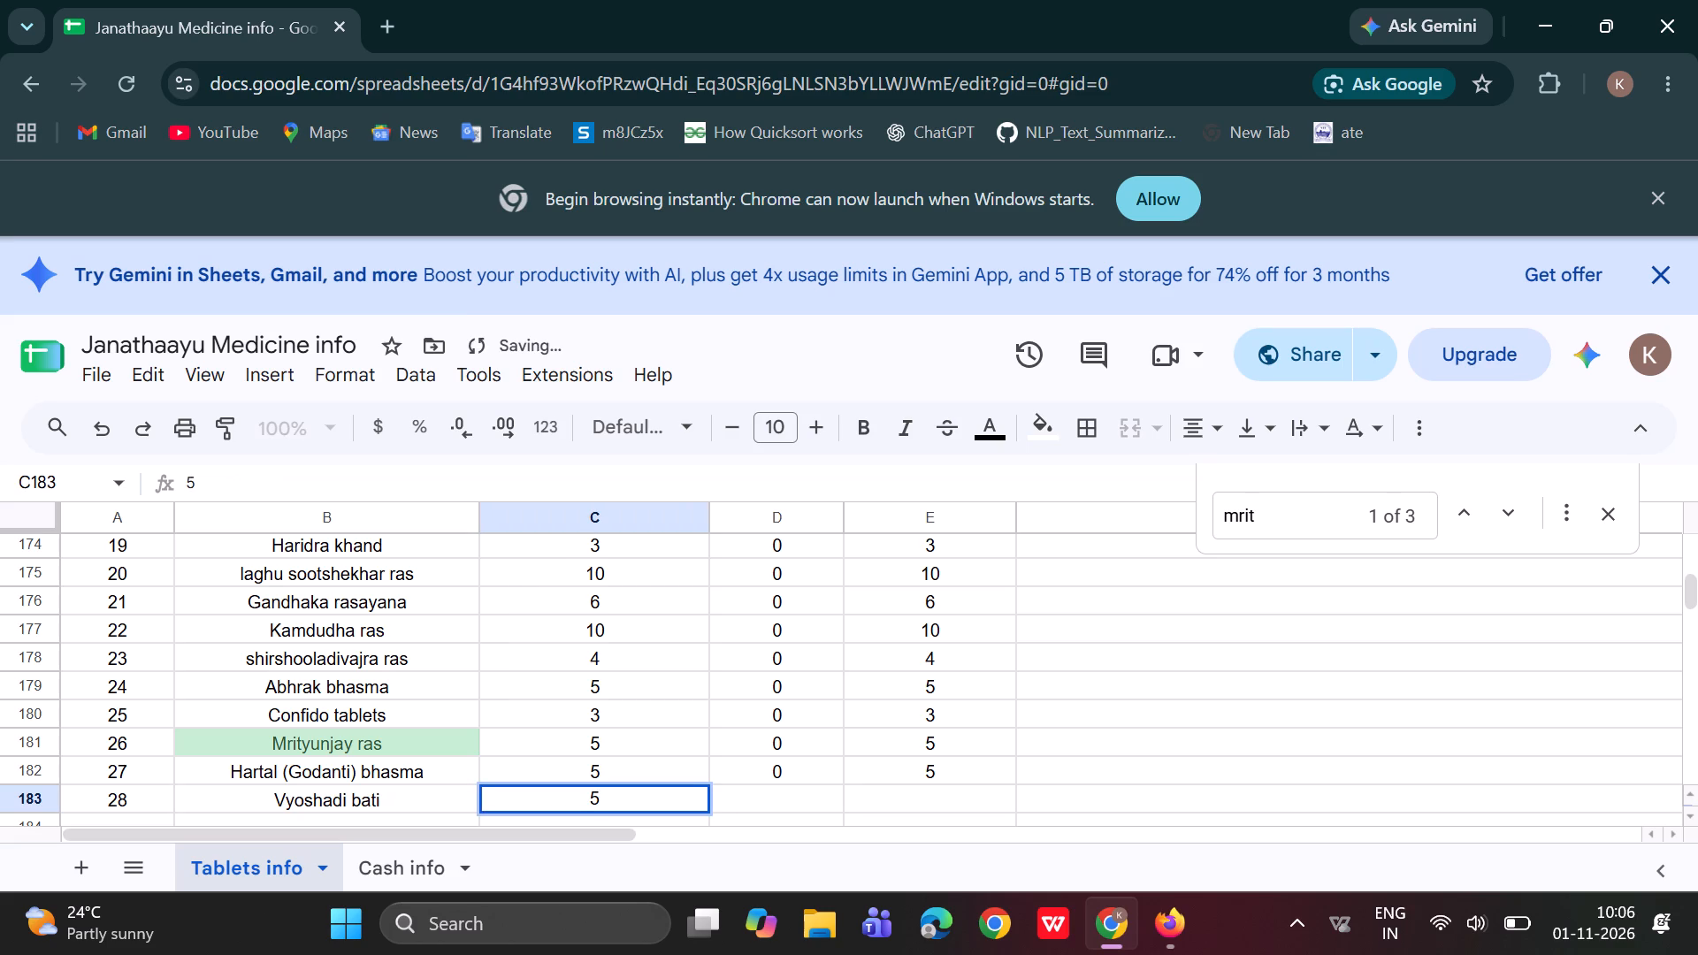
pyautogui.press('Right')
pyautogui.press('0')
pyautogui.press('Right')
pyautogui.press('5')
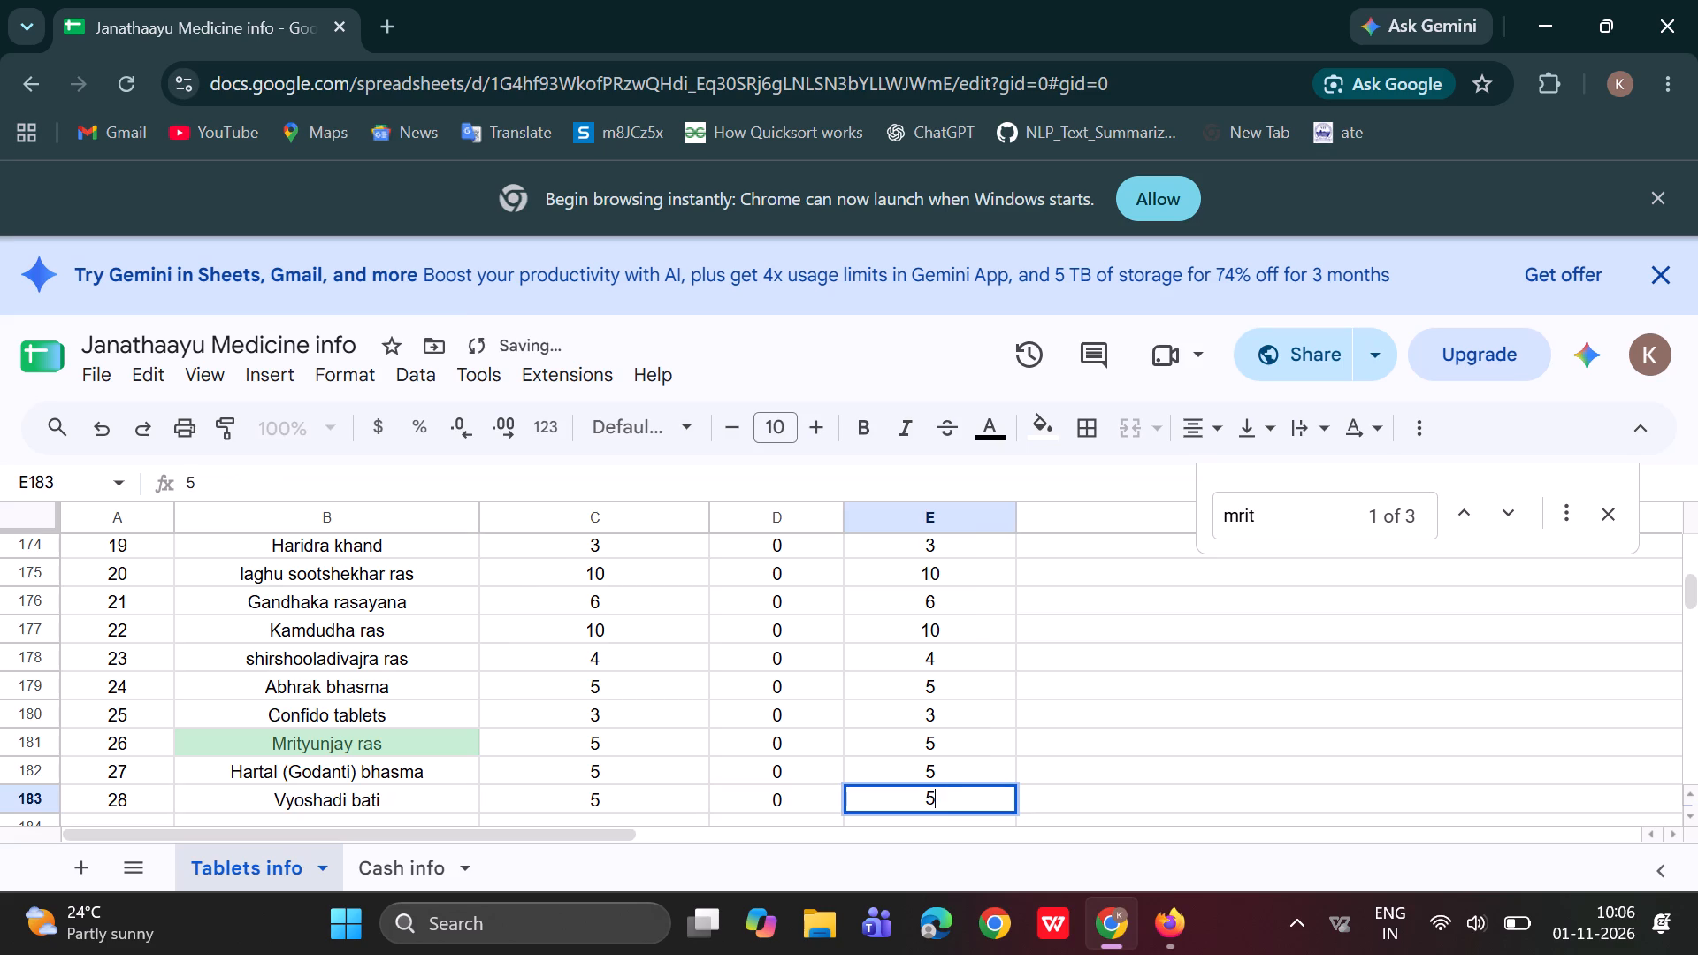
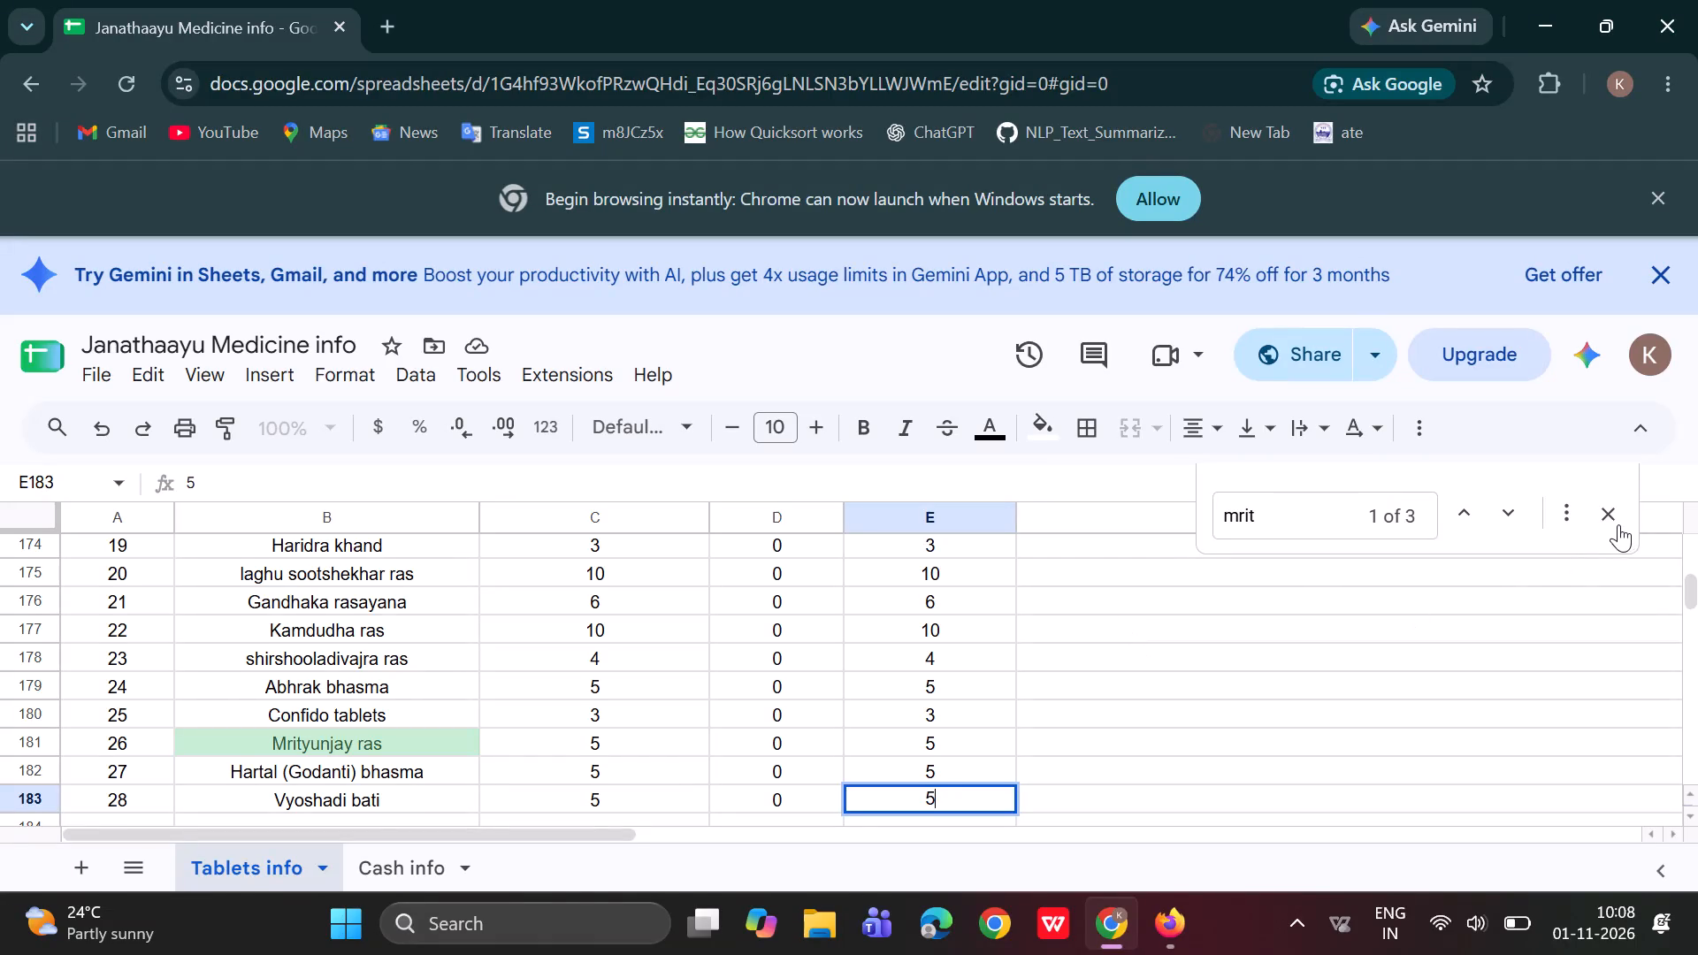
# Close the in-sheet search for "mrit" and commit the available quantity of 5 for Vyoshadi bati.
pyautogui.click(1610, 521)
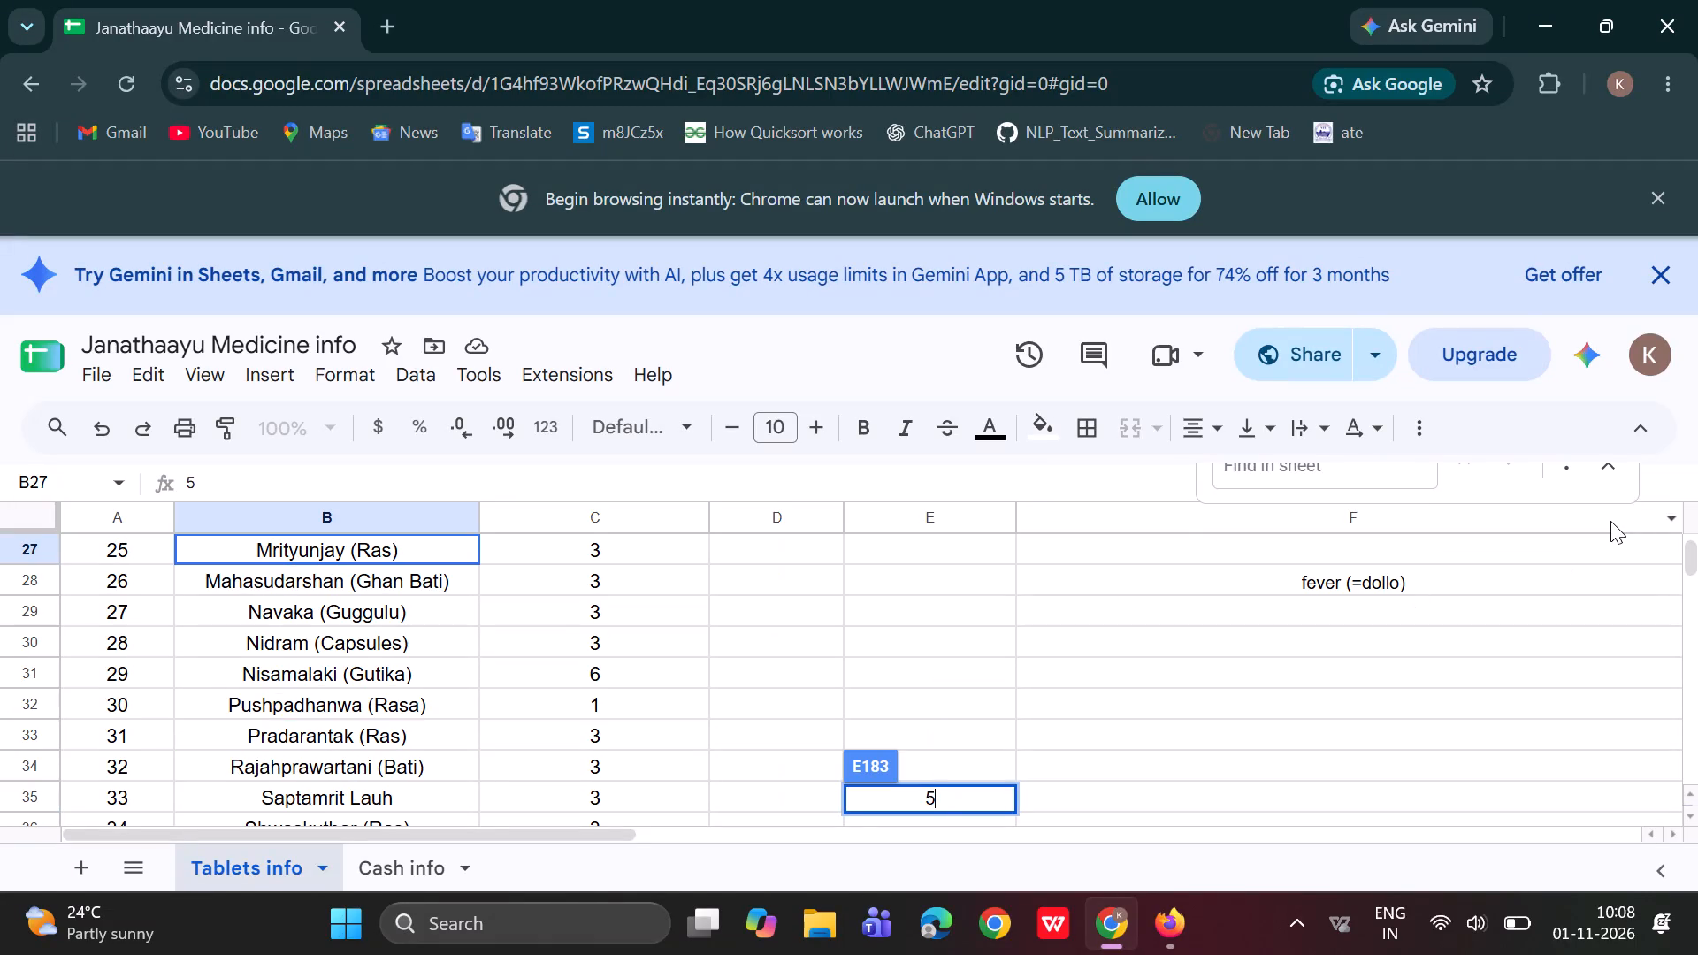
pyautogui.click(1235, 652)
# Review the medicine lists in the Tablets info sheet, from the earlier stock entries through the New section.
pyautogui.scroll(-5, 1235, 652)
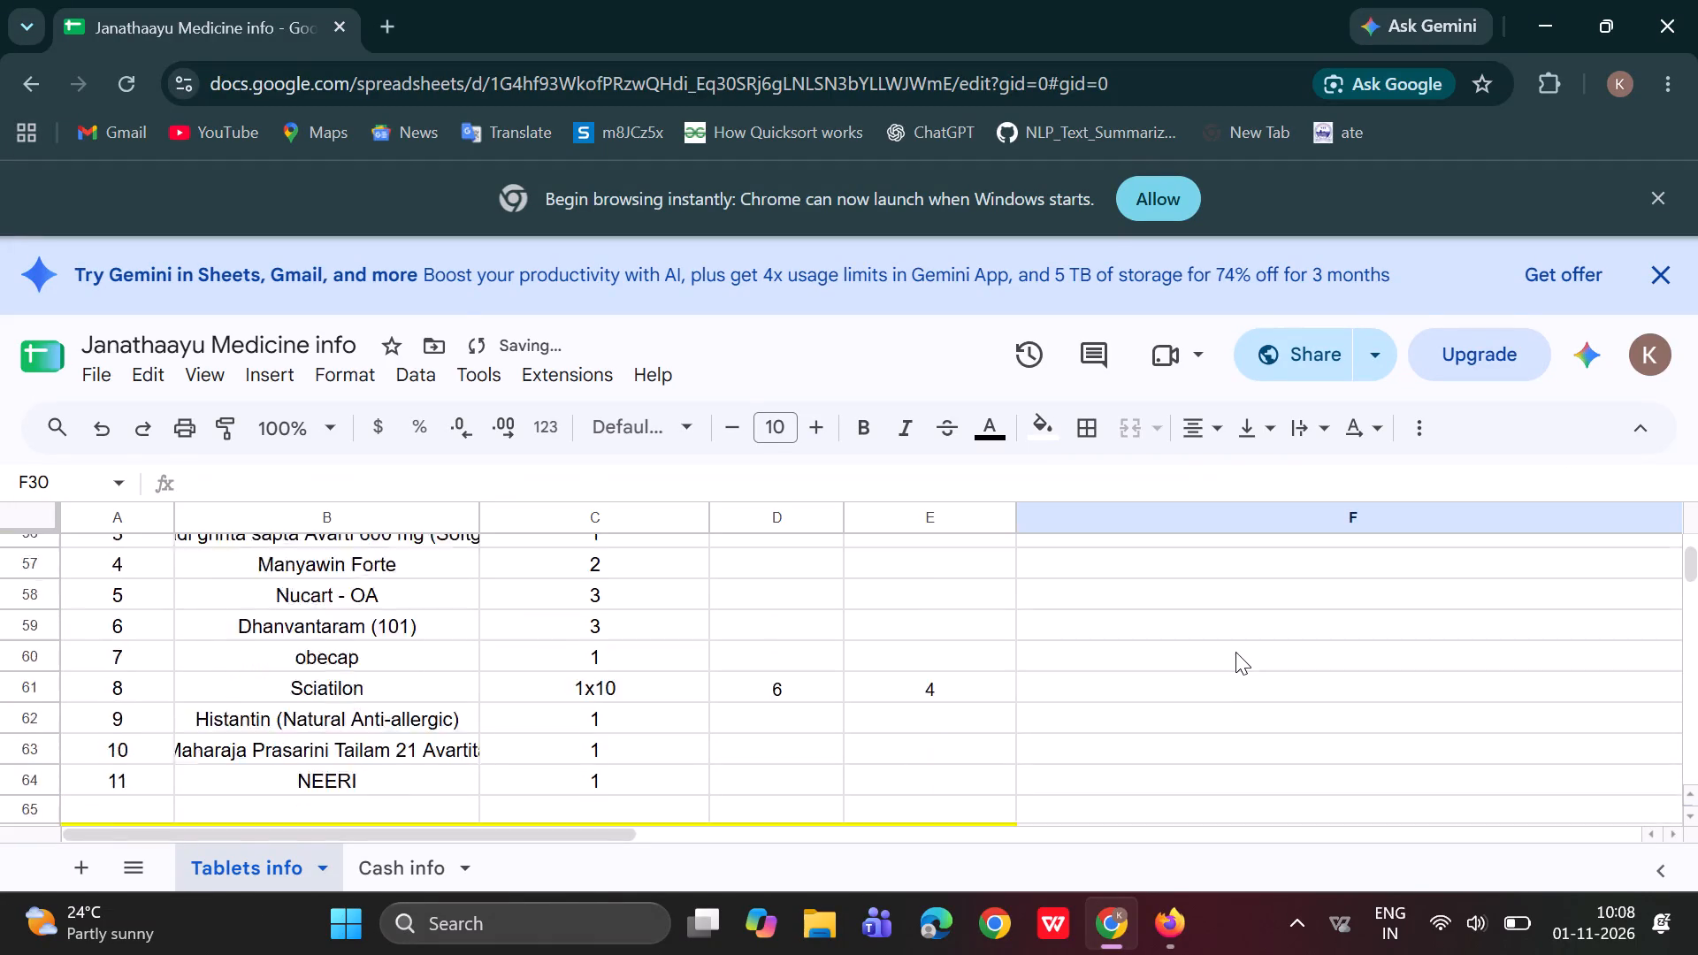
pyautogui.scroll(-8, 1235, 652)
pyautogui.scroll(4, 1235, 652)
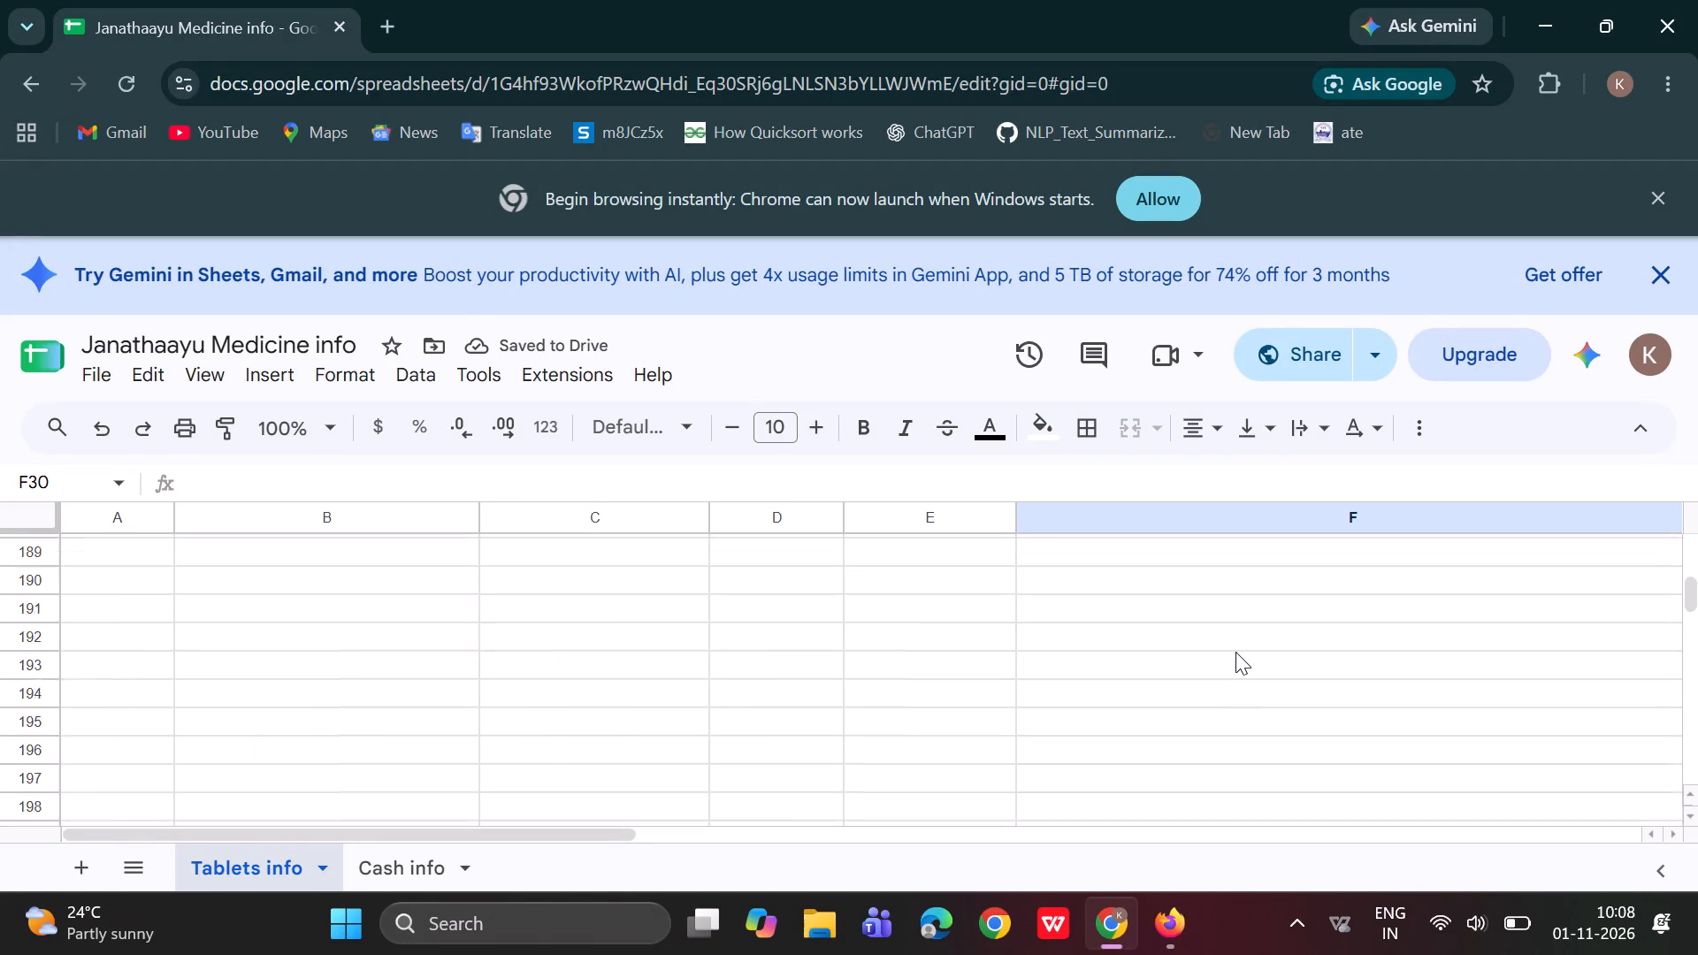
pyautogui.scroll(6, 1235, 652)
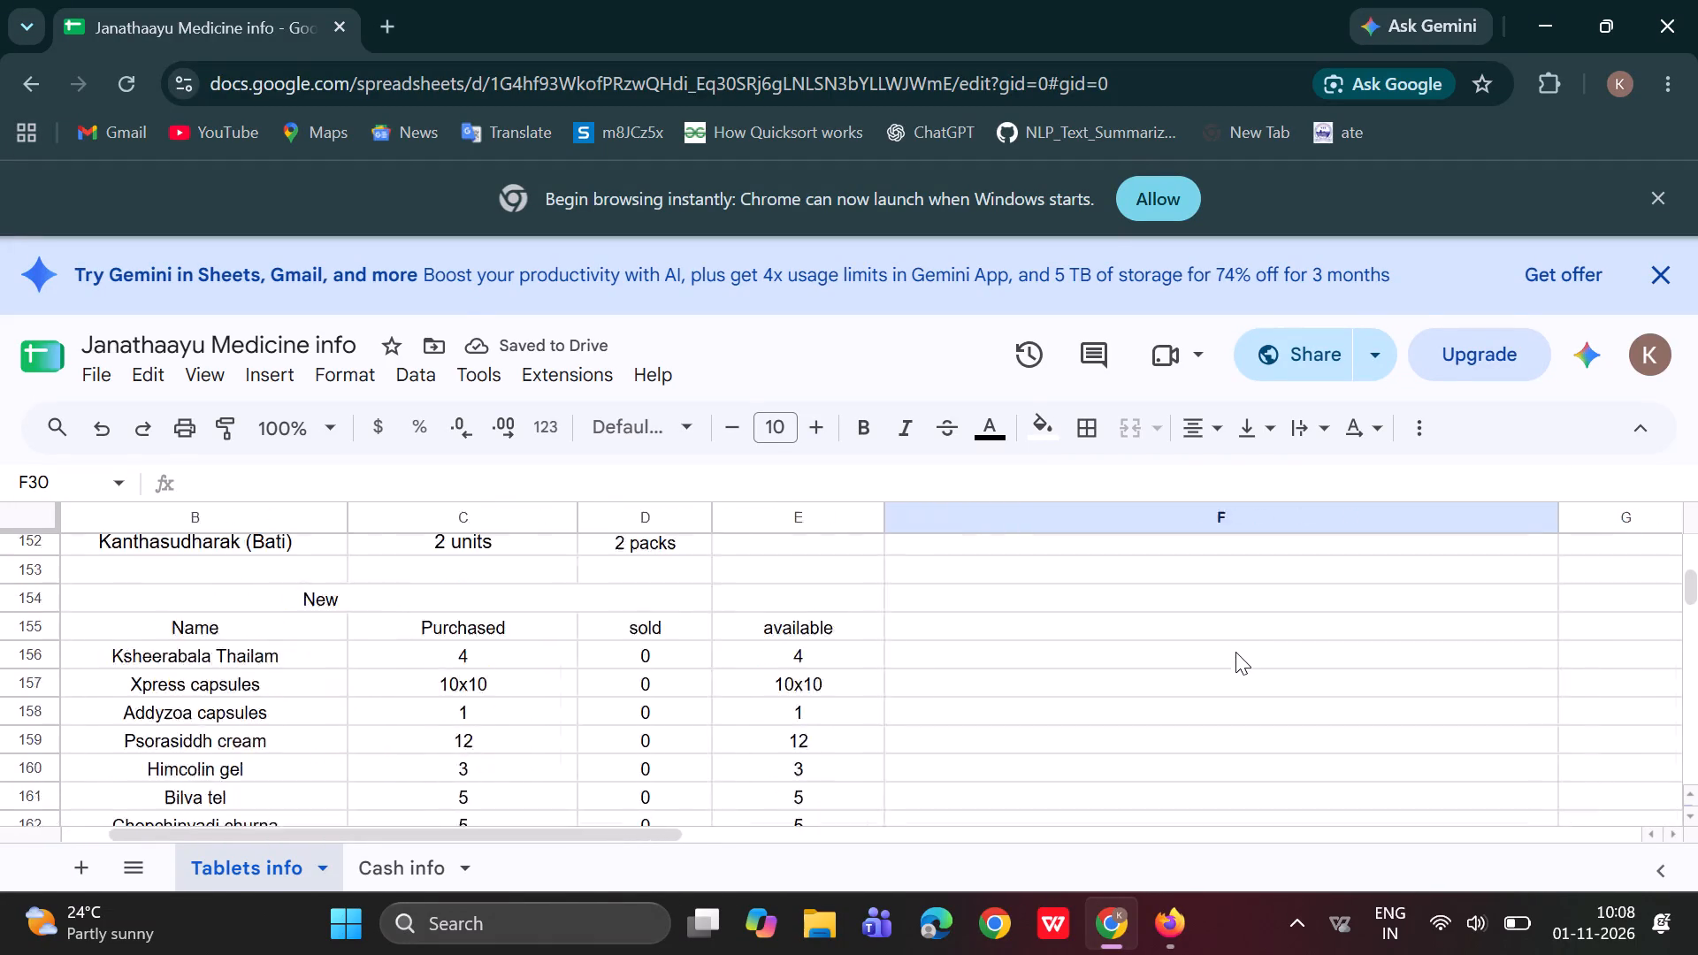
pyautogui.scroll(7, 1235, 652)
pyautogui.hscroll(8, 1235, 652)
pyautogui.scroll(12, 1235, 652)
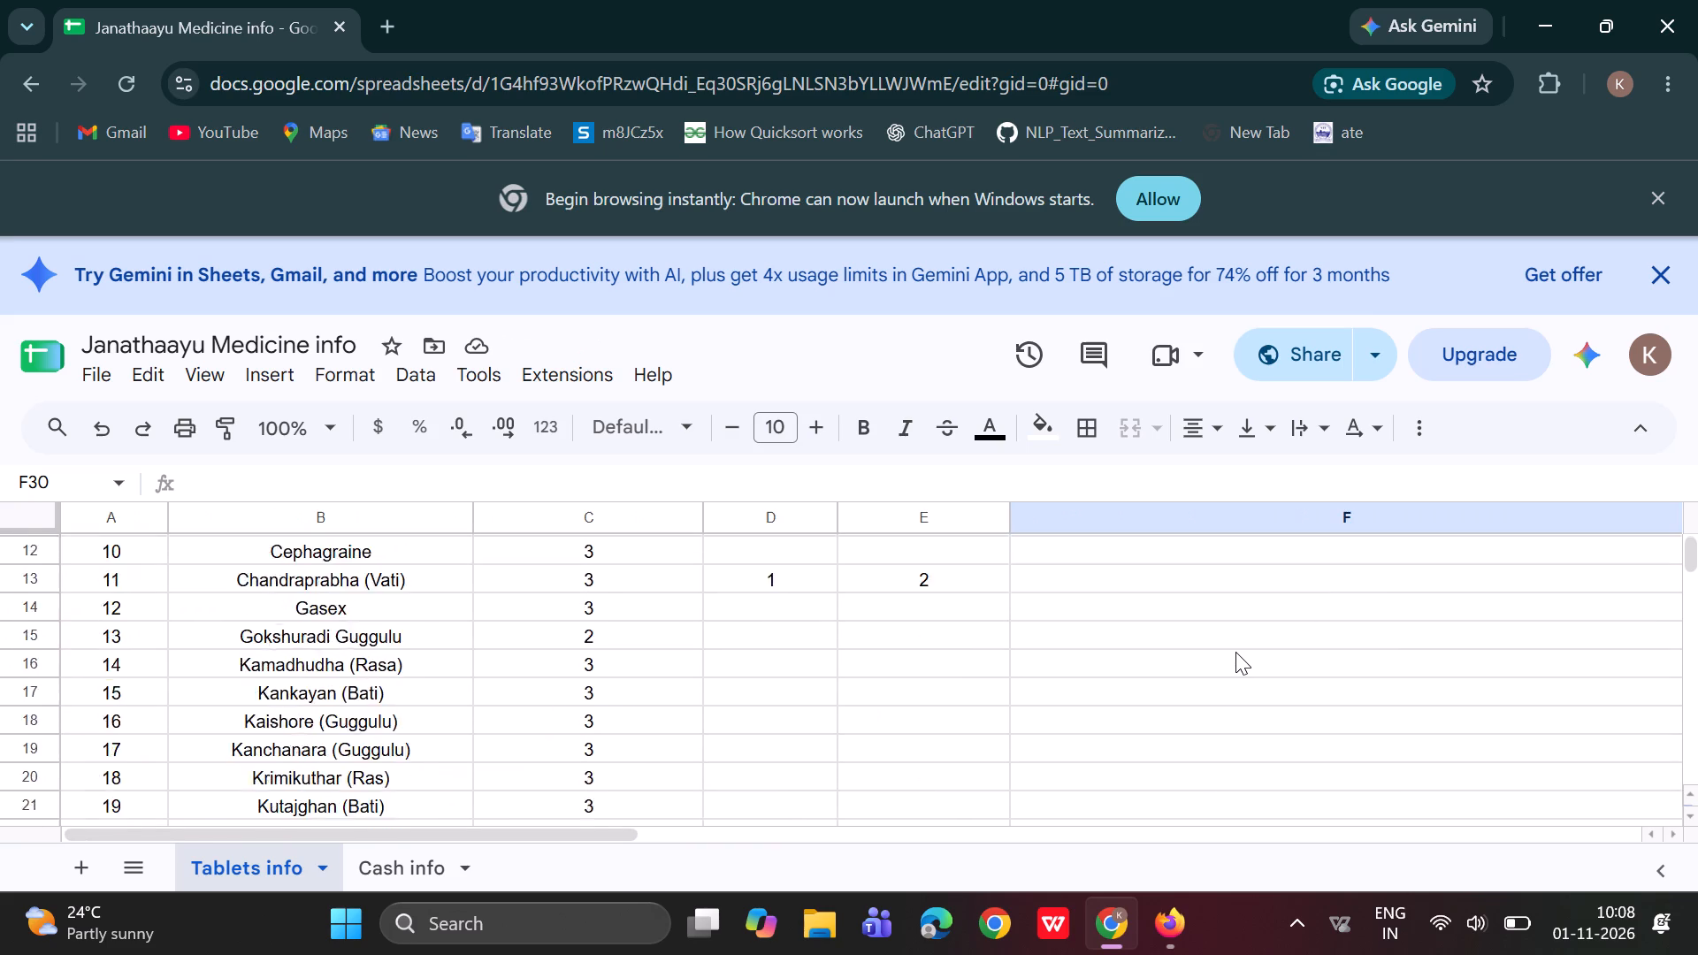
pyautogui.scroll(5, 1235, 652)
pyautogui.scroll(-6, 1235, 652)
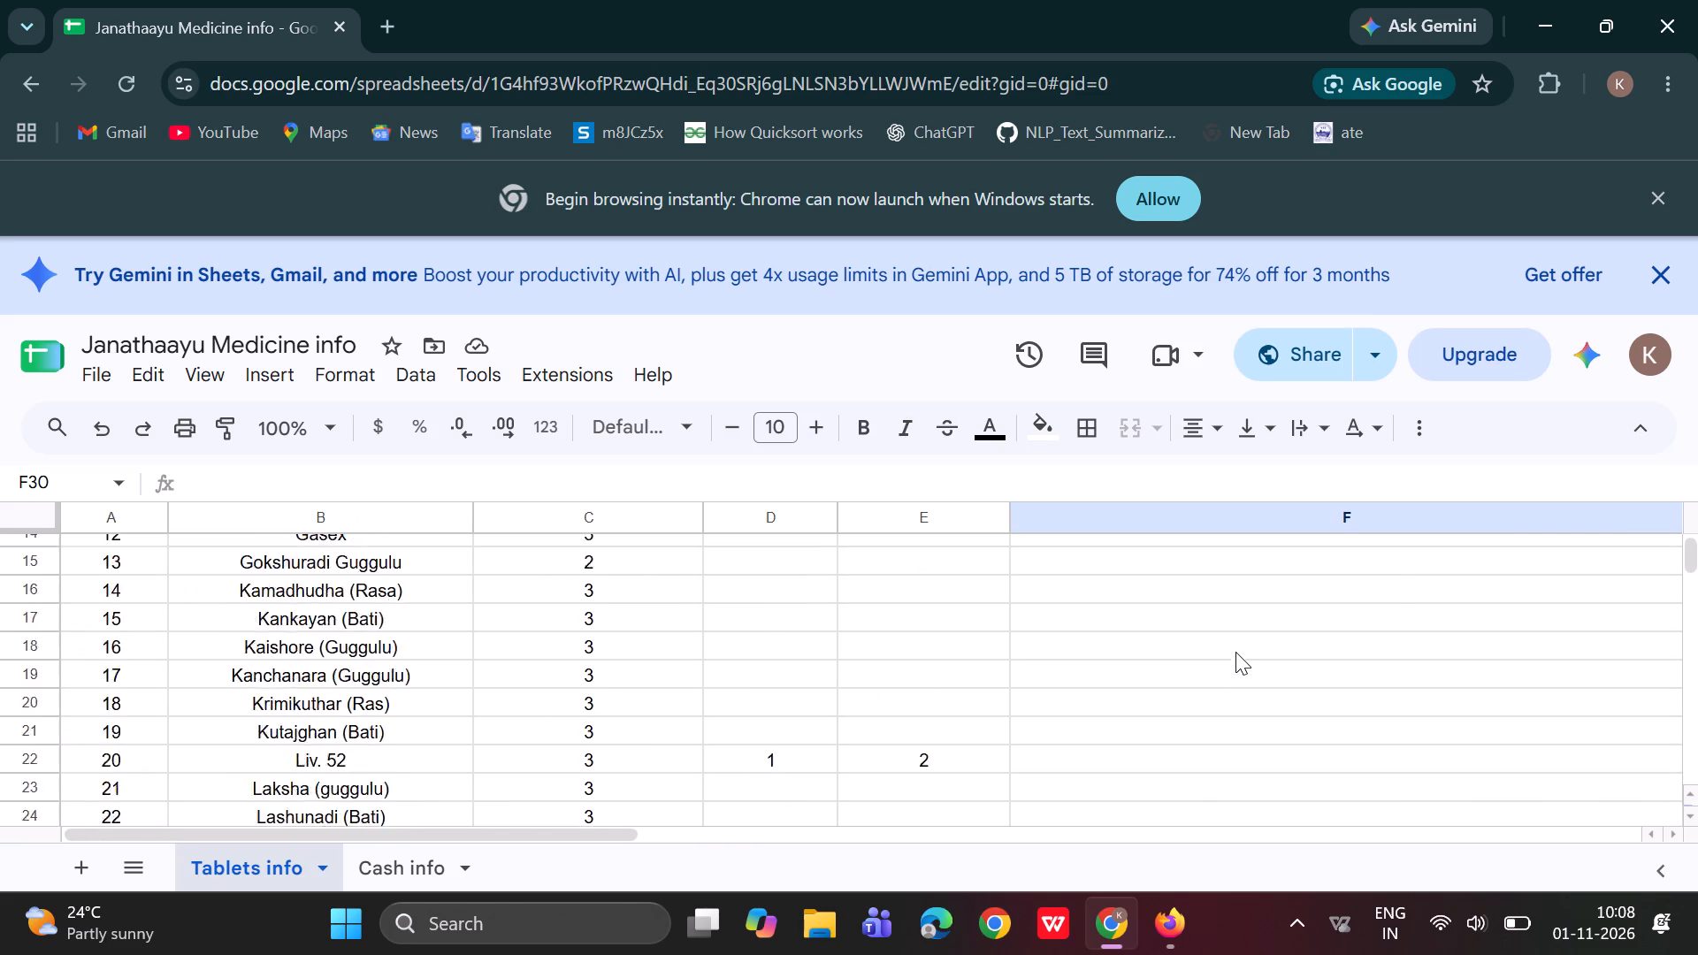
pyautogui.scroll(-15, 1235, 652)
pyautogui.scroll(1, 1235, 652)
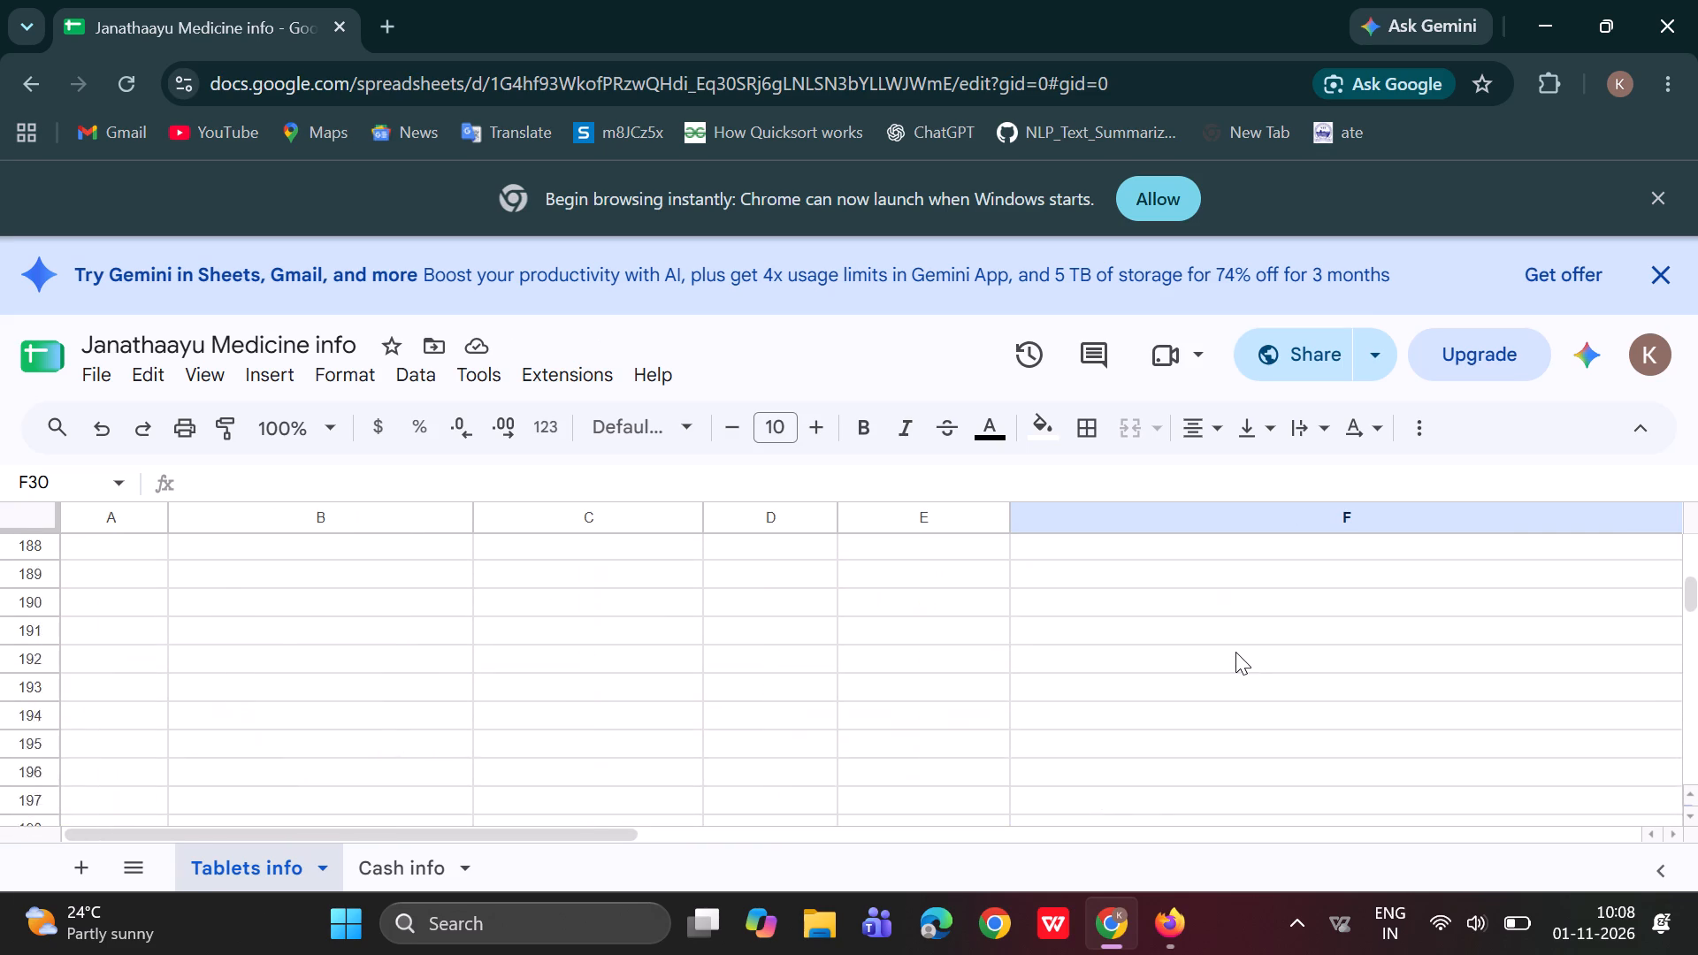
pyautogui.scroll(6, 1235, 652)
pyautogui.hscroll(1, 1235, 652)
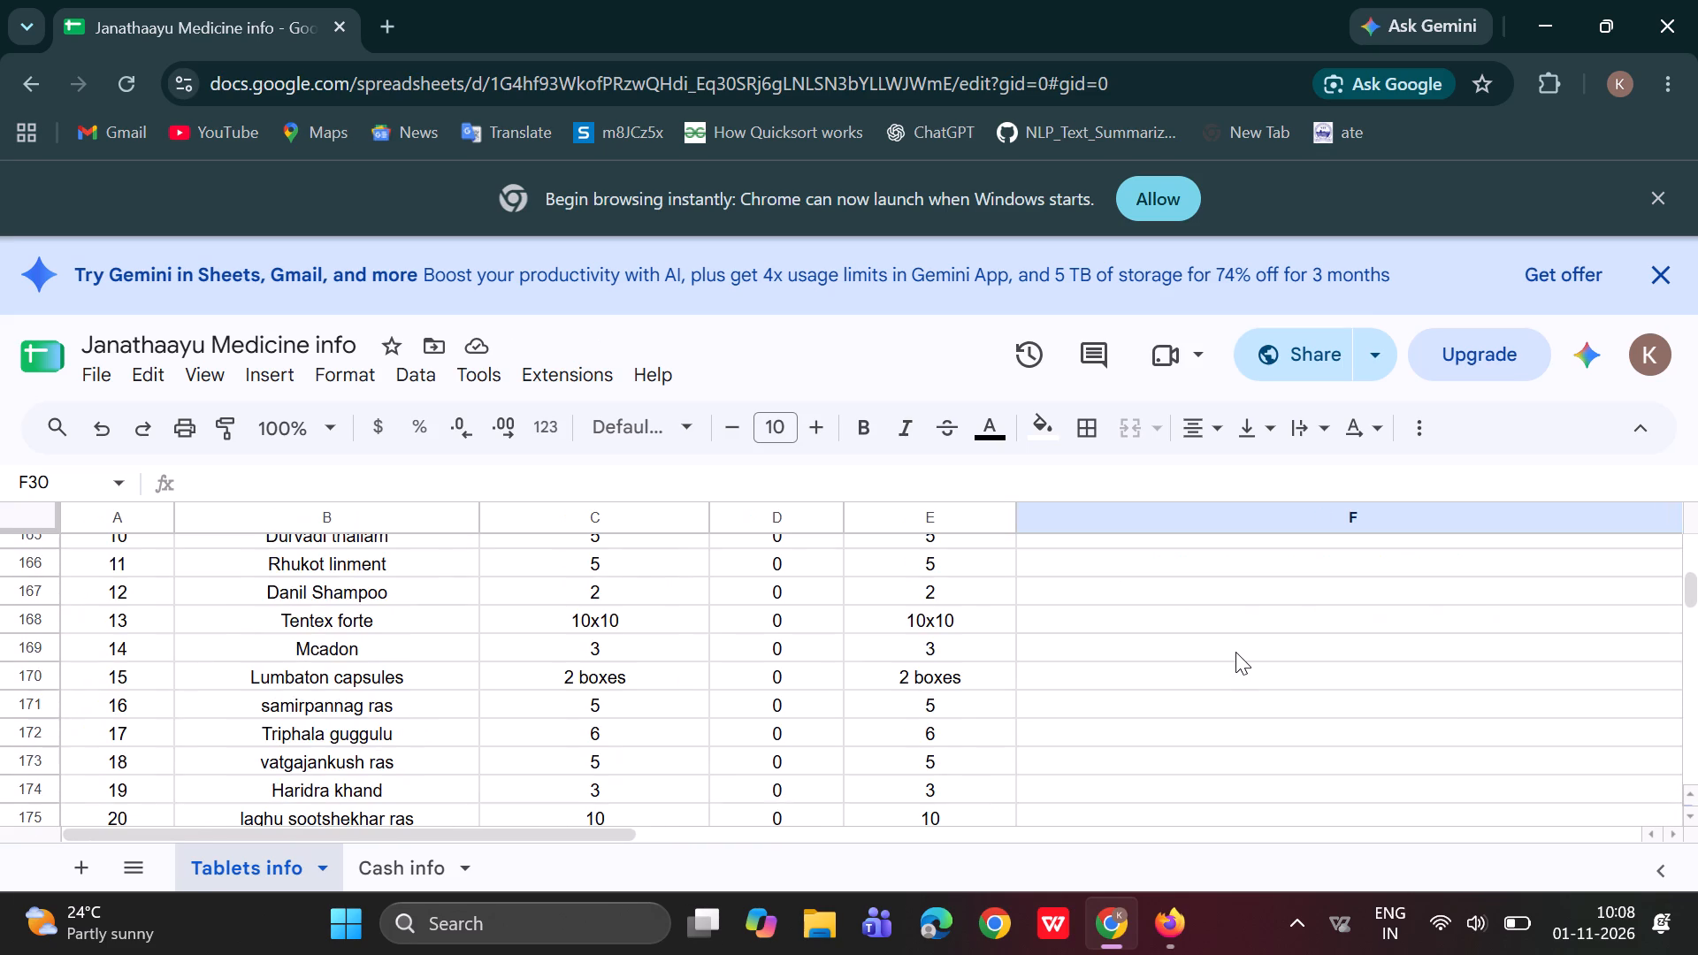
pyautogui.scroll(2, 1235, 652)
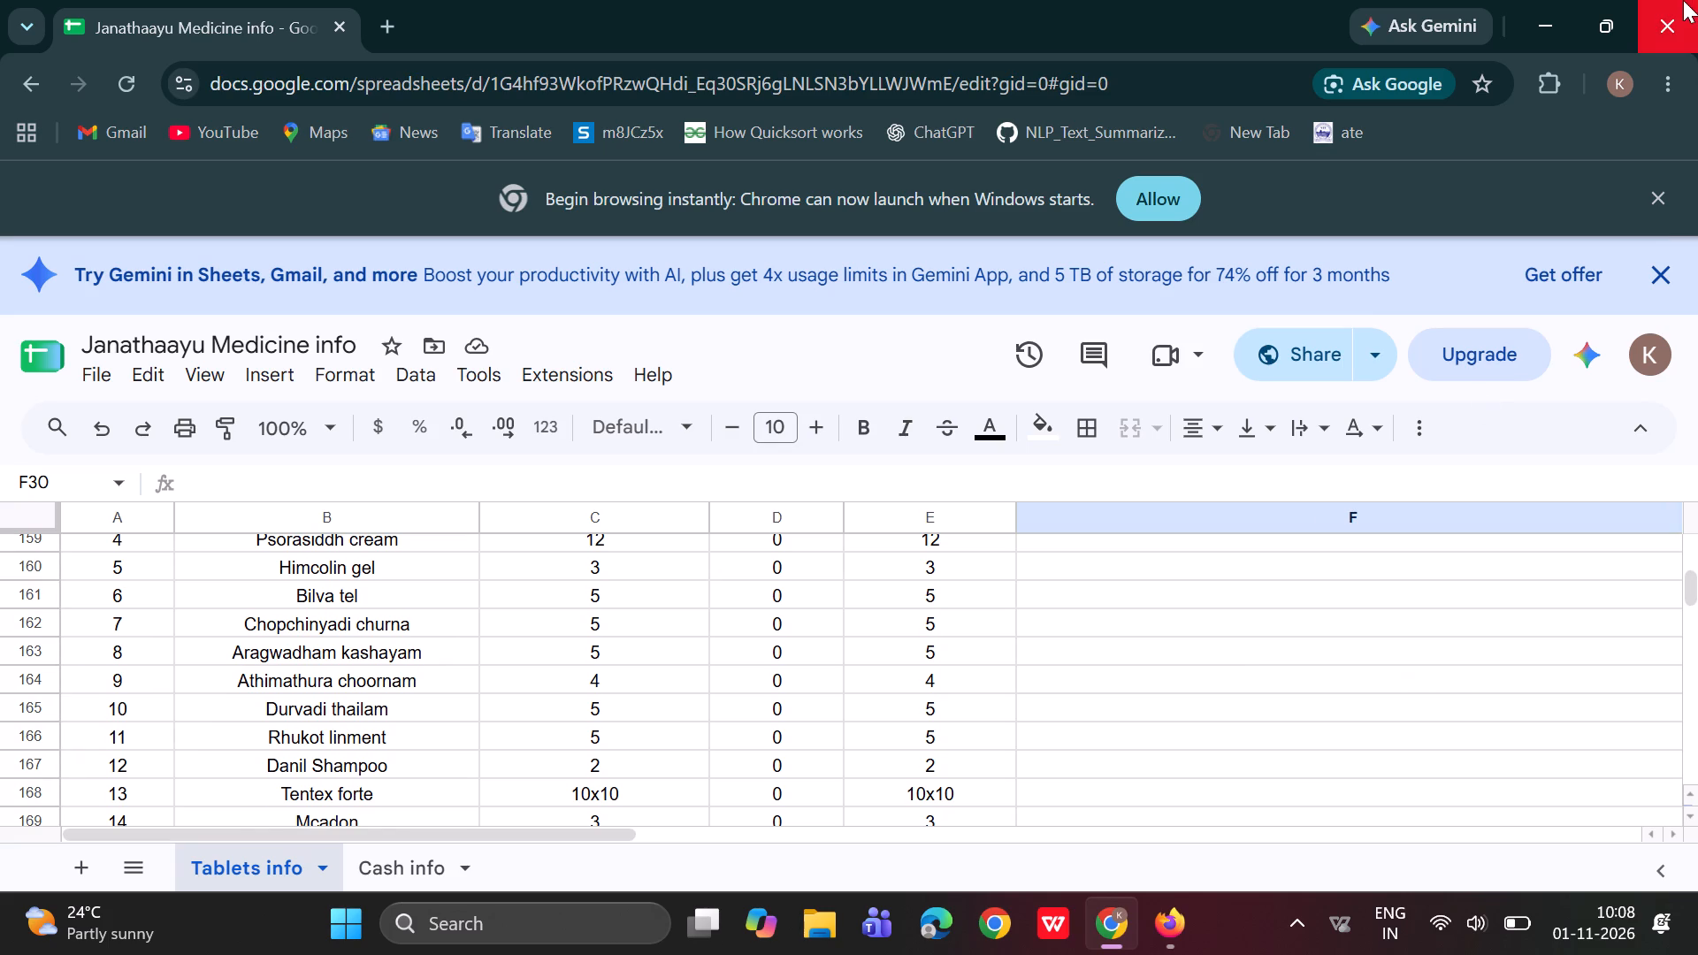
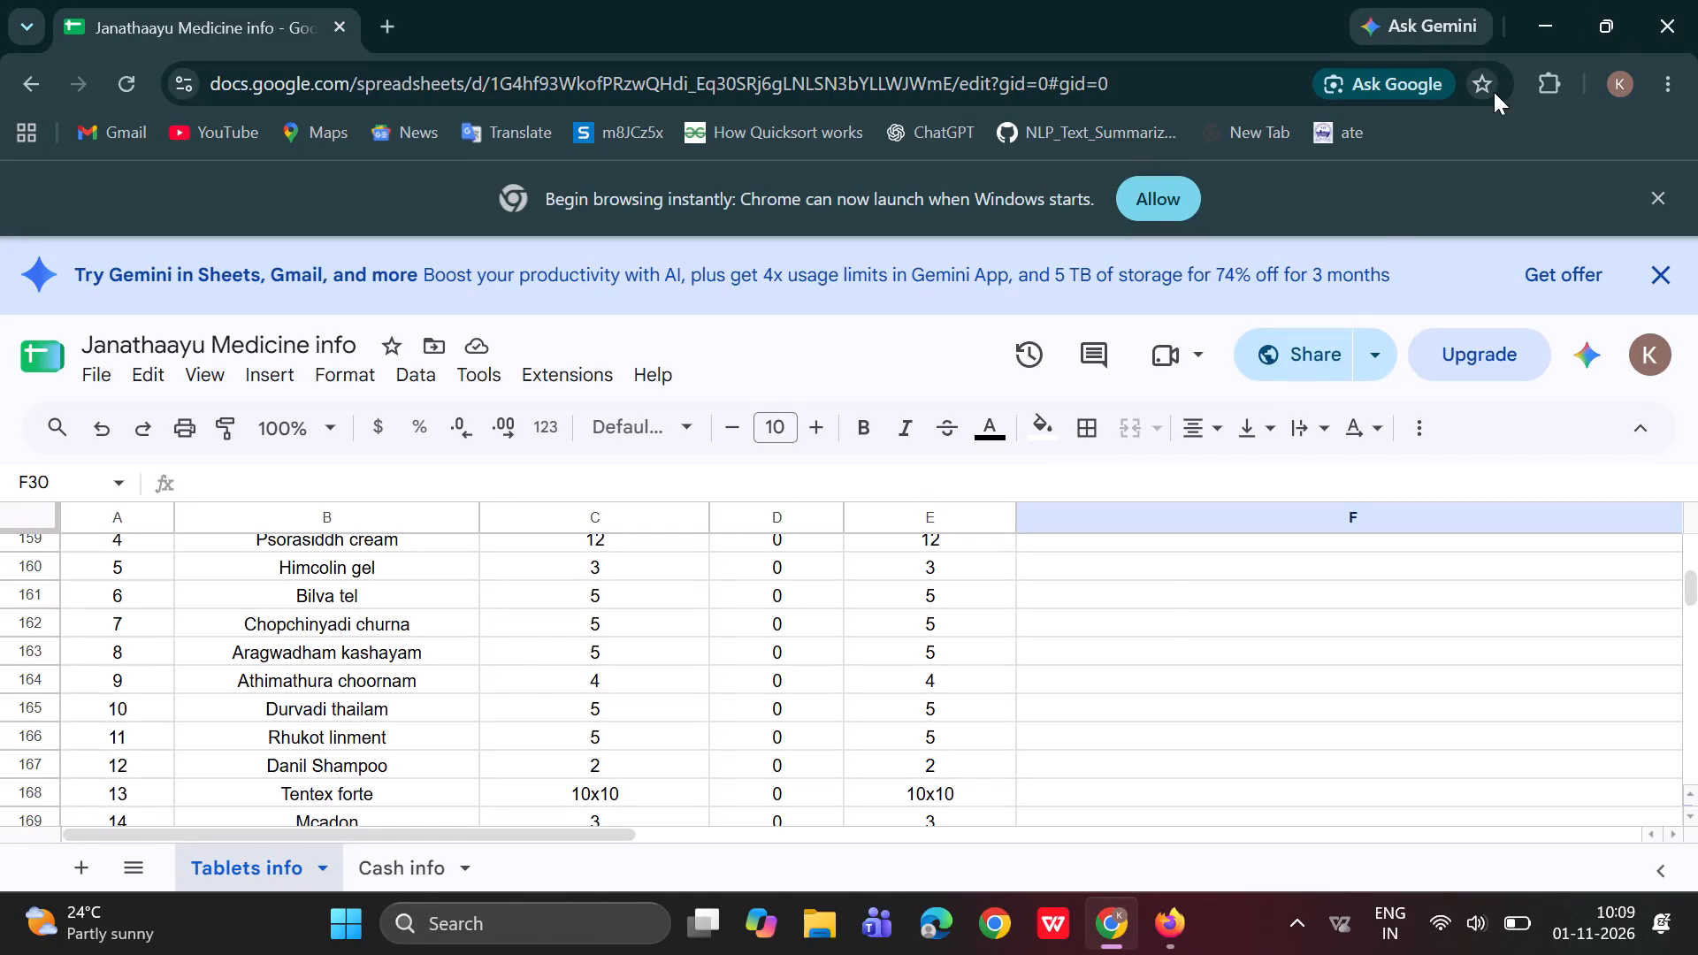
# Review the medicine lists in the Tablets info sheet, from the Tablets section at the top through the New section.
pyautogui.scroll(-1, 1159, 633)
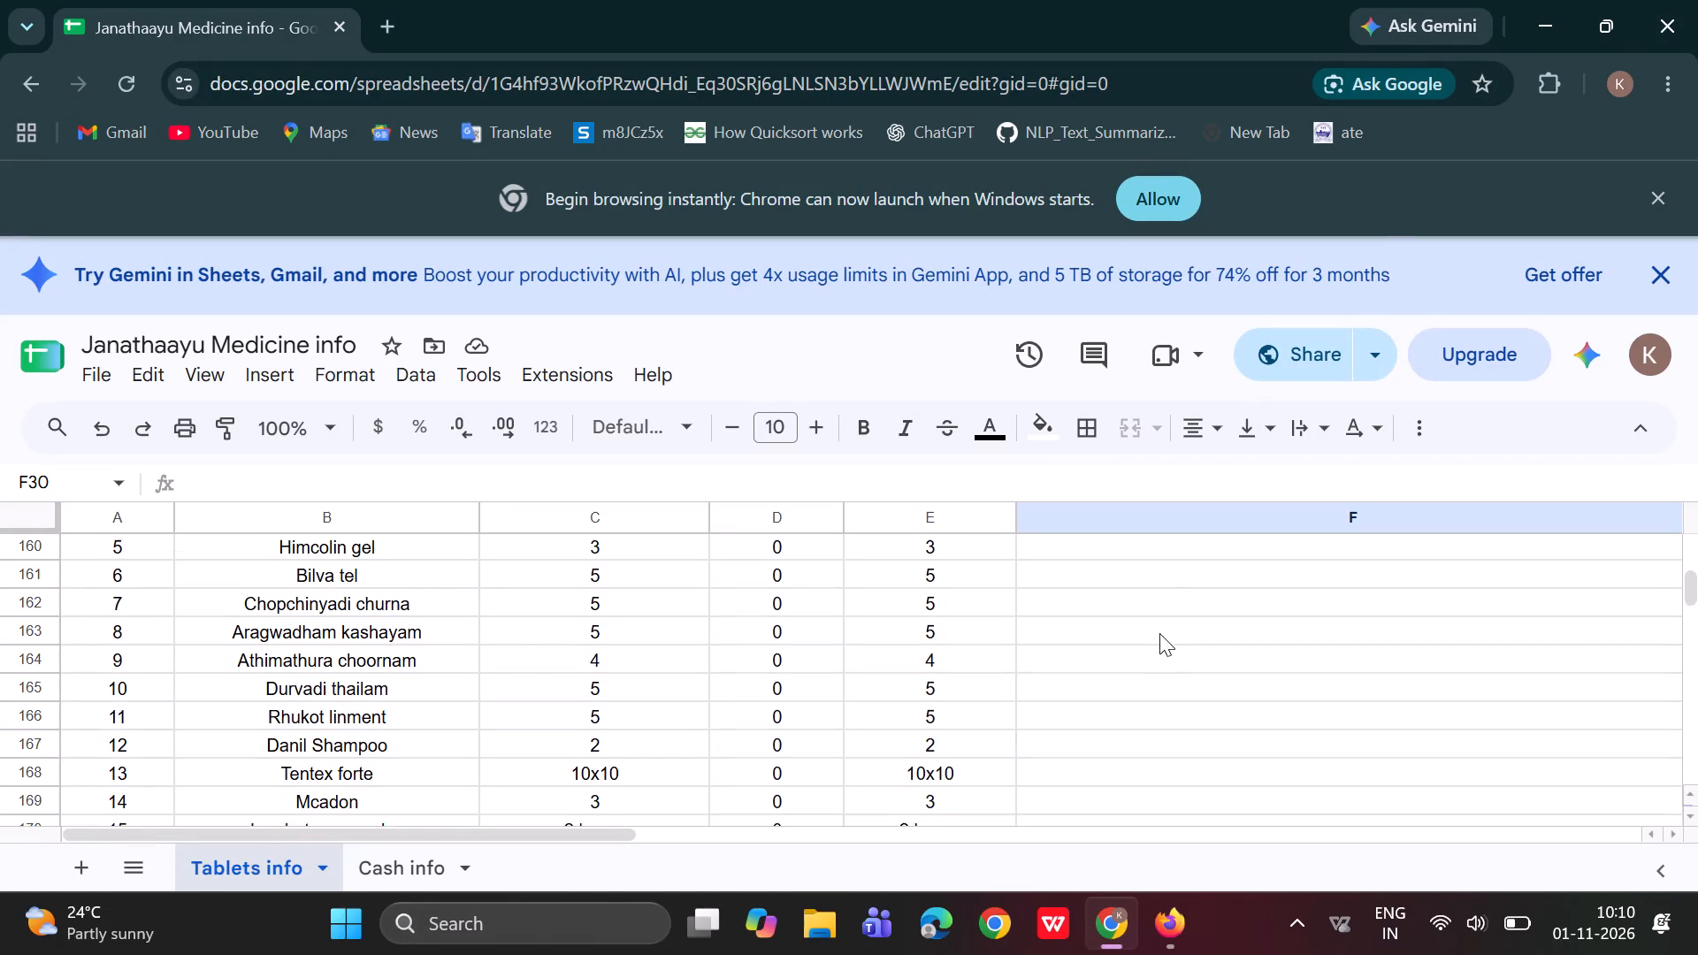
pyautogui.scroll(-1, 1159, 633)
pyautogui.click(1159, 633)
pyautogui.scroll(-1, 1159, 633)
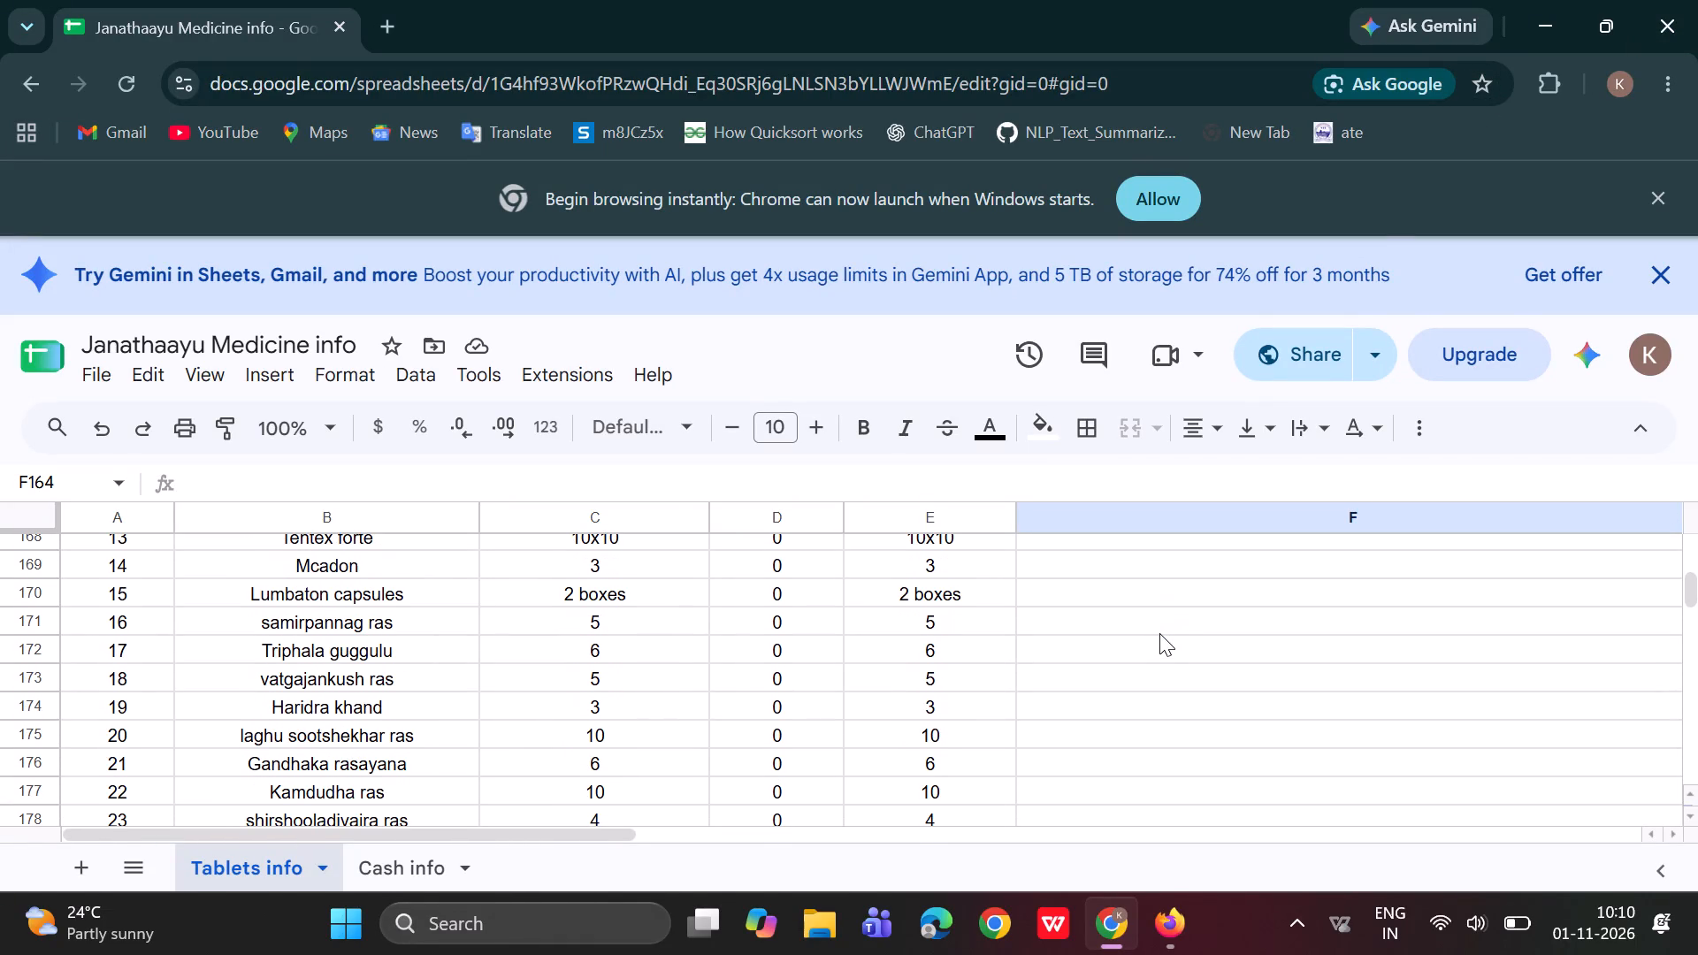
pyautogui.scroll(1, 1159, 633)
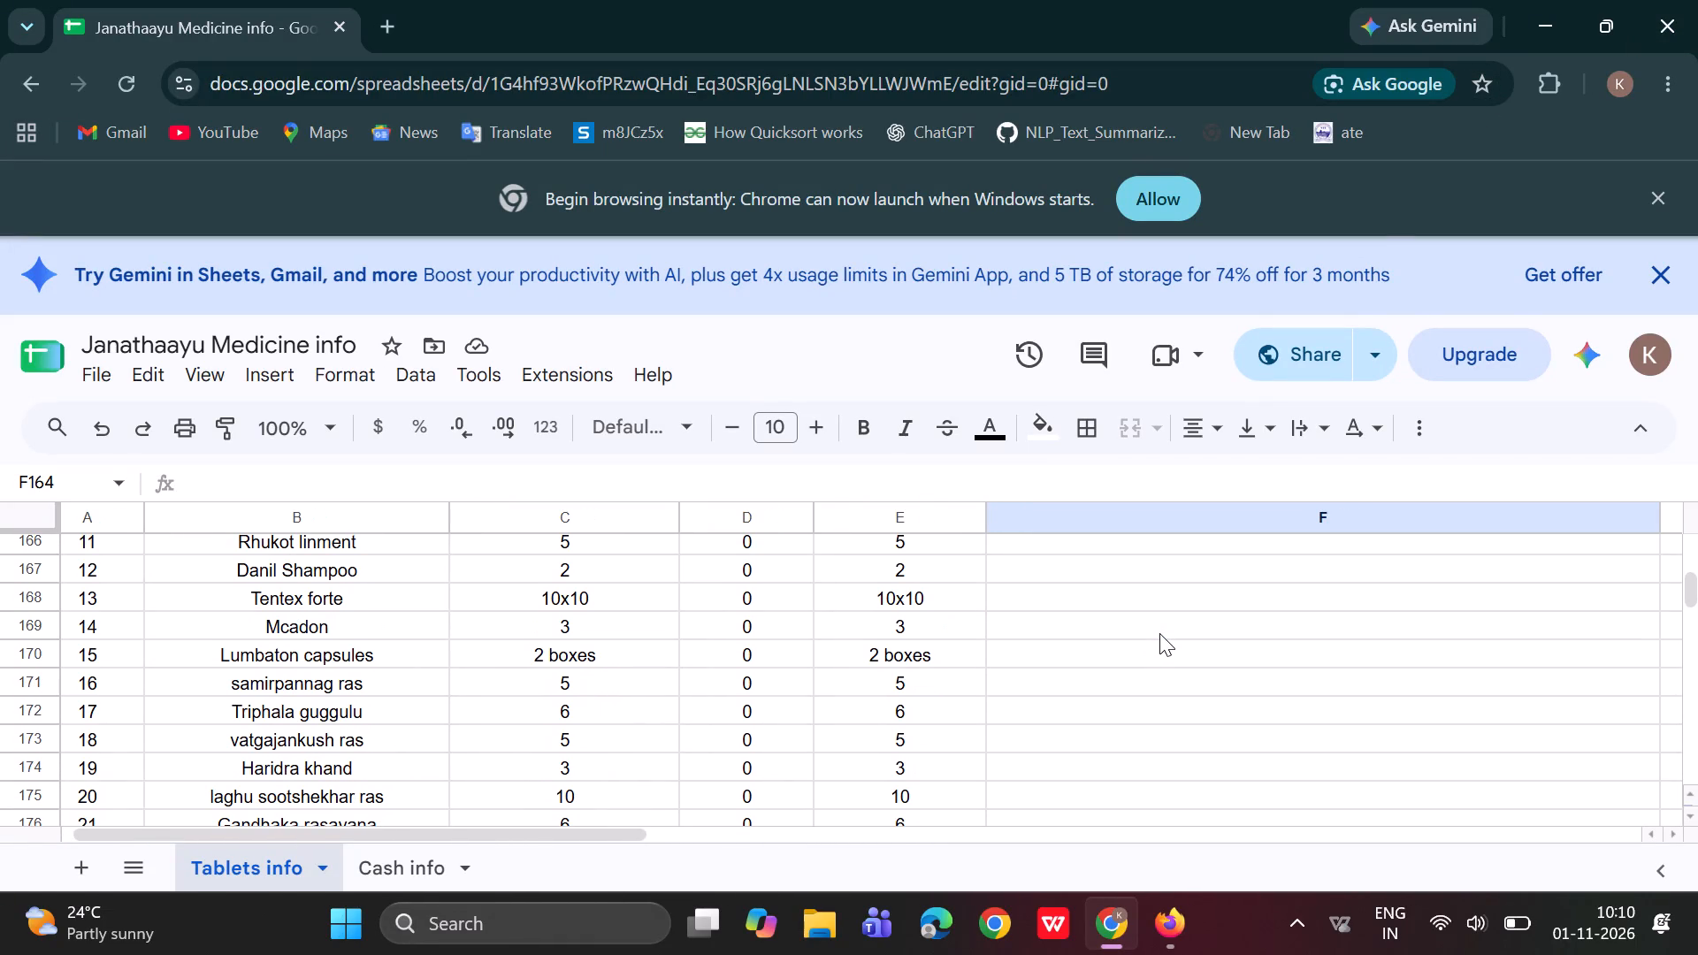
pyautogui.scroll(13, 1159, 633)
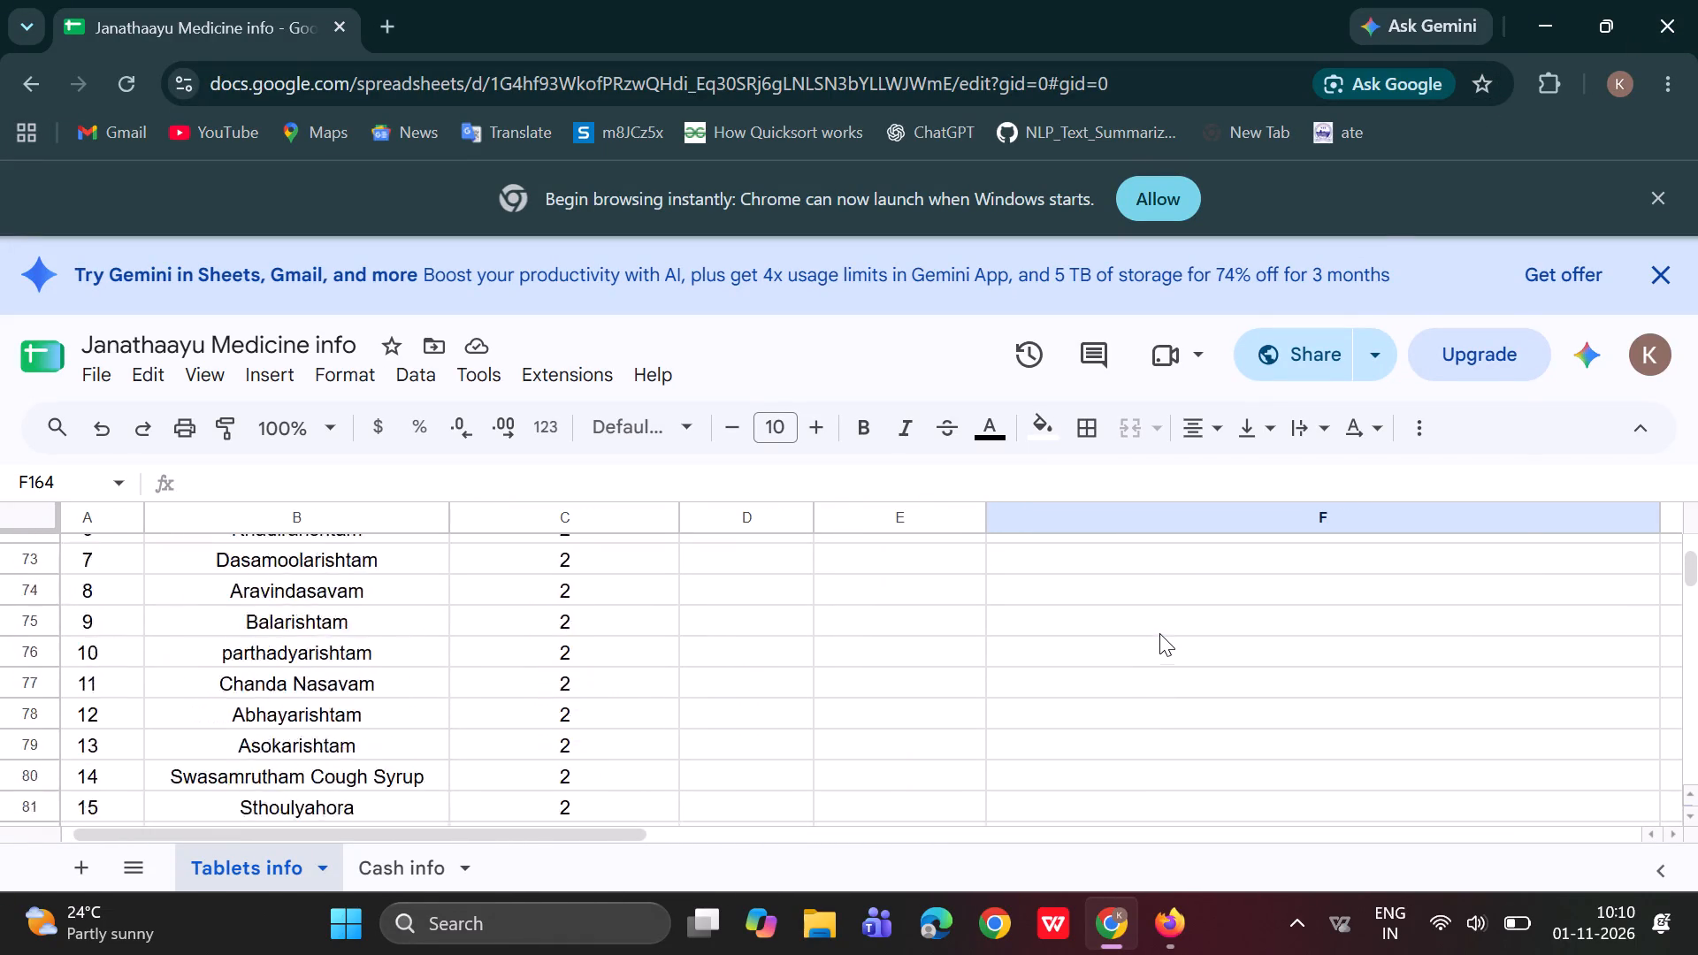
pyautogui.scroll(8, 1159, 633)
pyautogui.hscroll(10, 1159, 633)
pyautogui.scroll(5, 1159, 633)
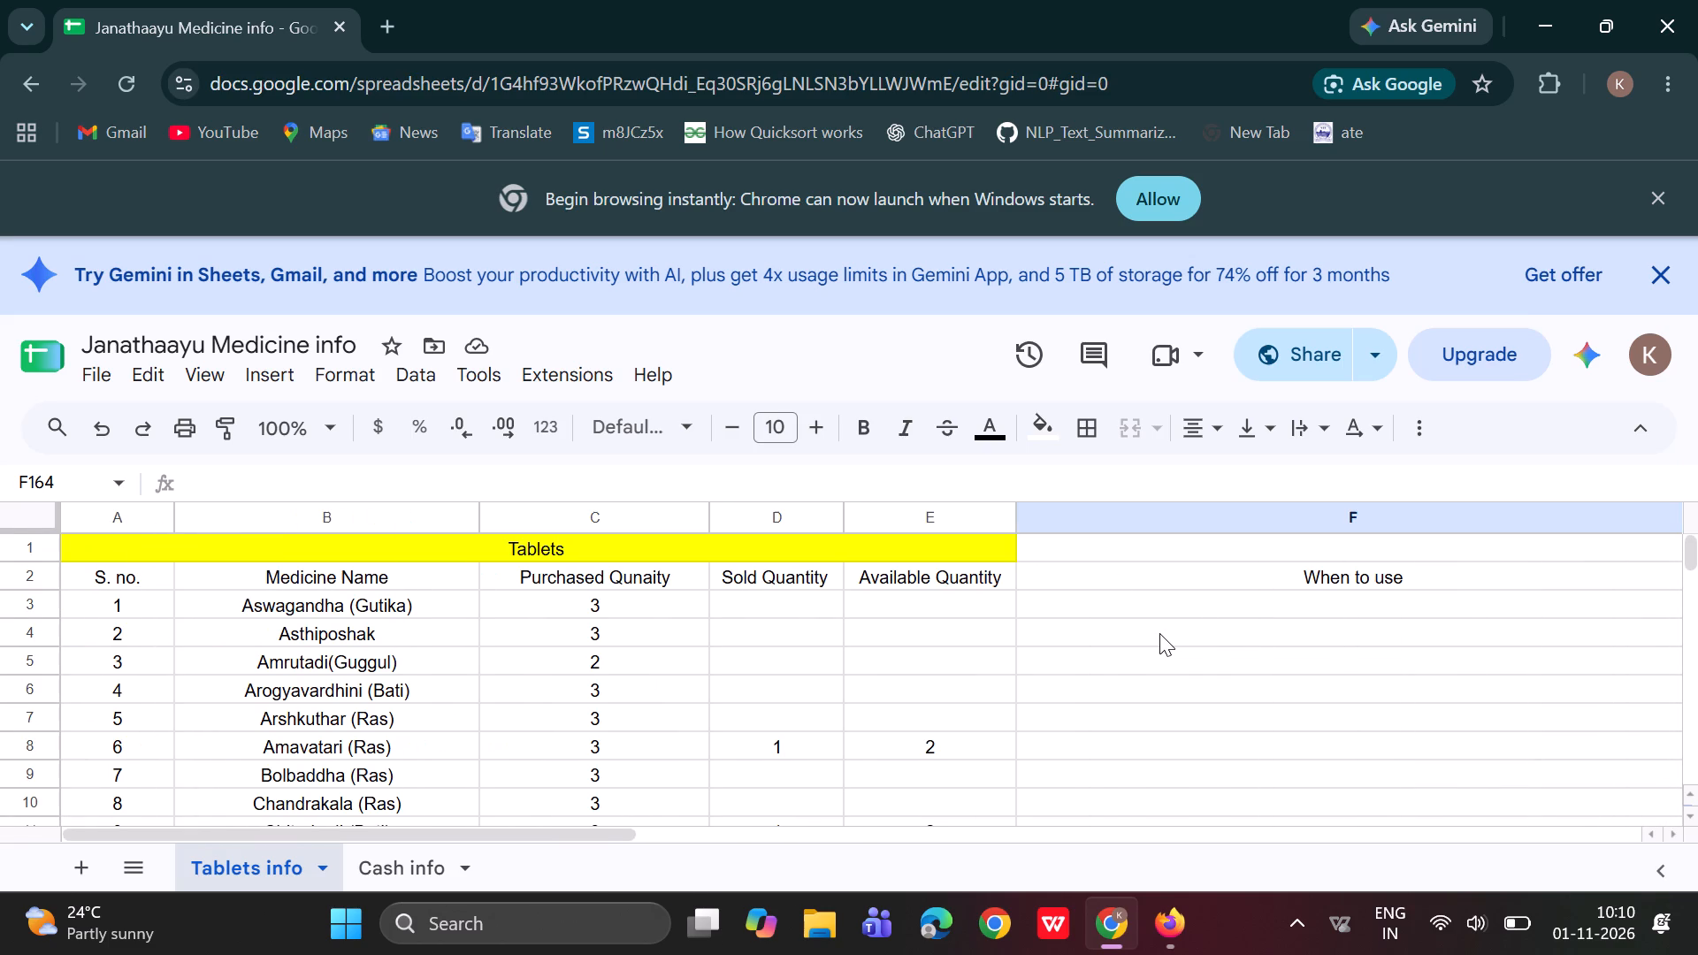
pyautogui.scroll(6, 1159, 633)
pyautogui.scroll(-13, 1159, 633)
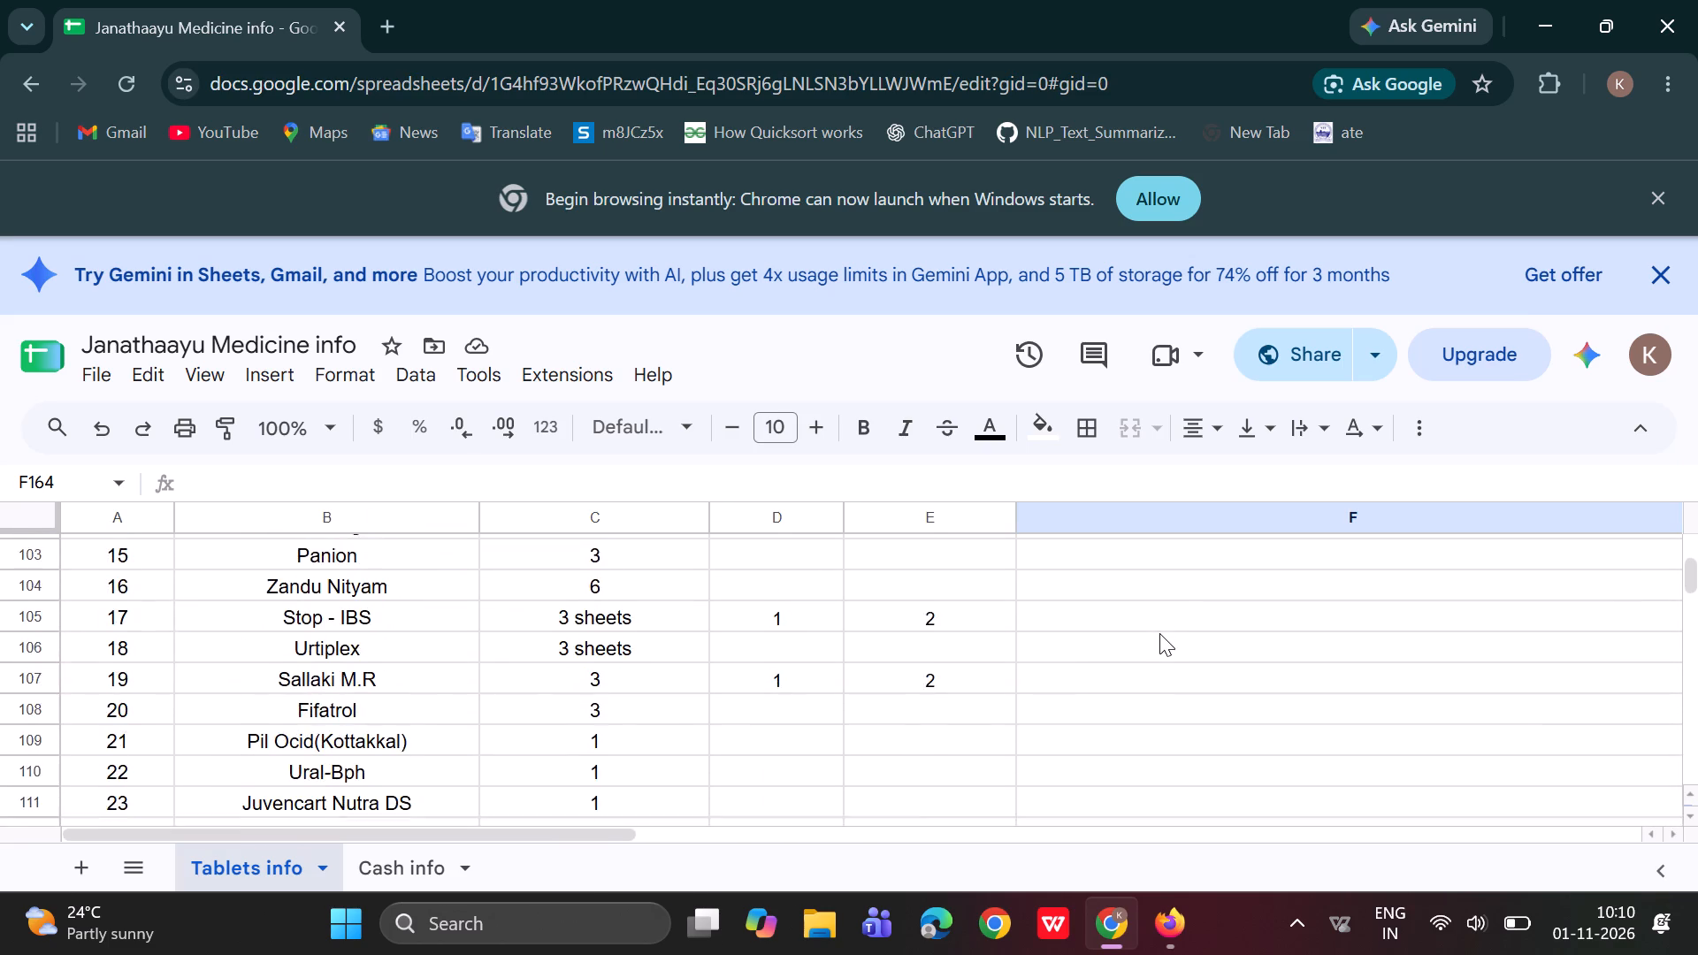
pyautogui.scroll(-4, 1159, 633)
pyautogui.scroll(10, 1159, 633)
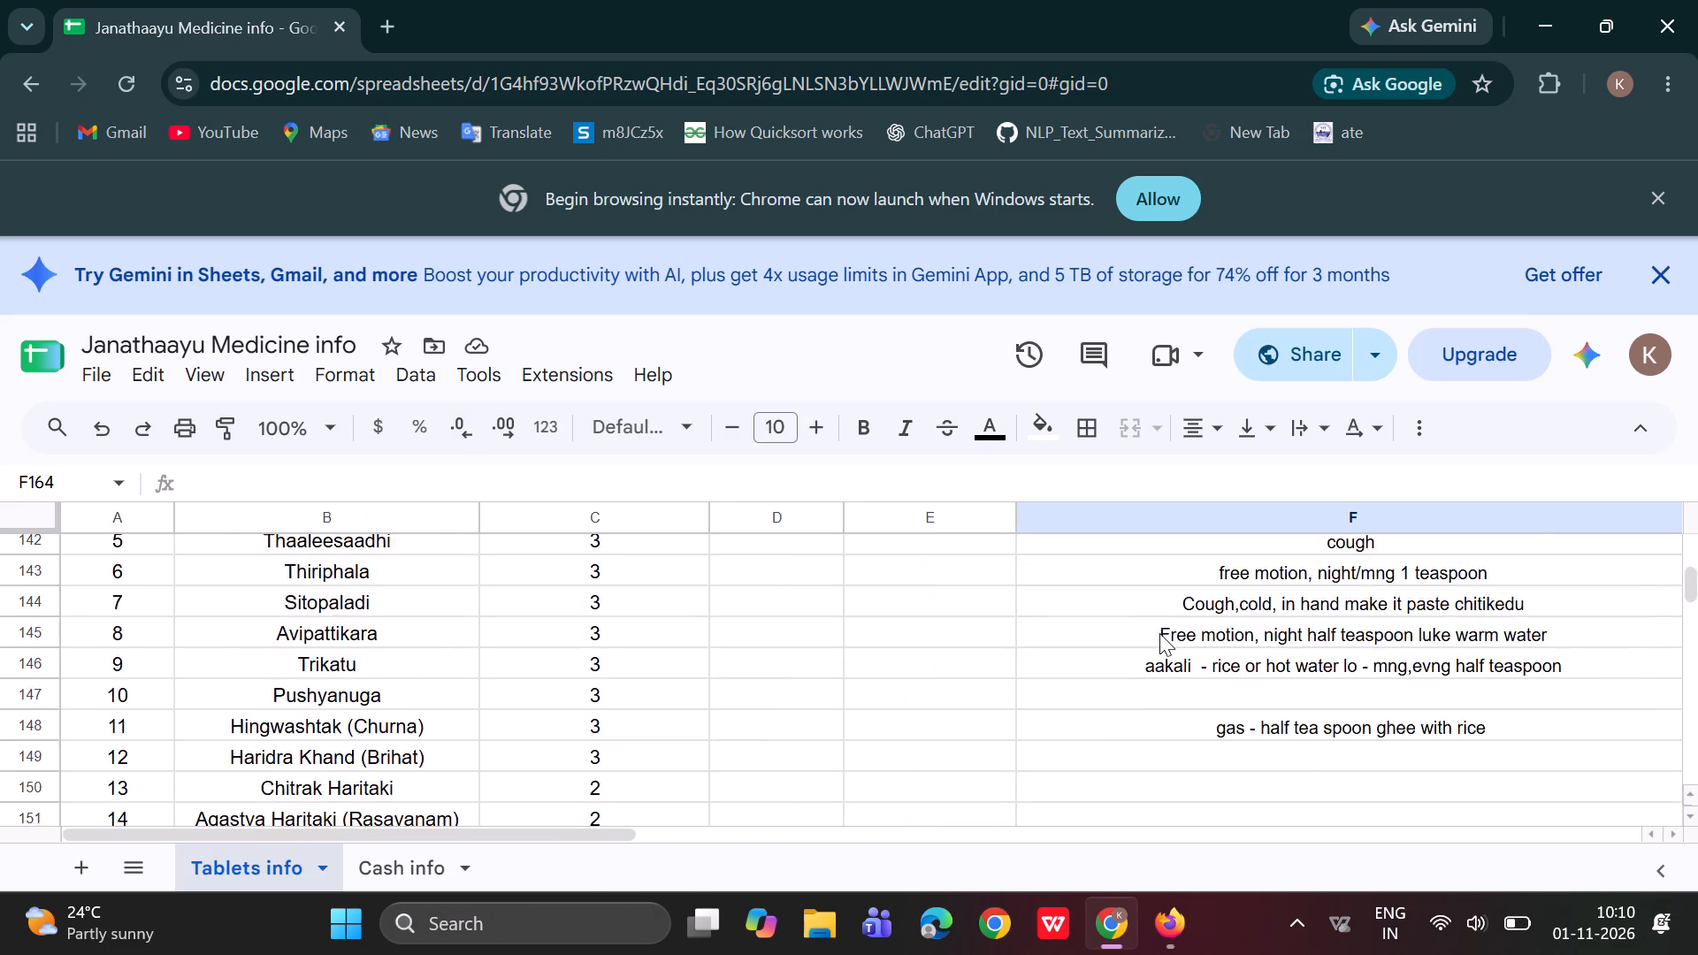
pyautogui.scroll(1, 1159, 633)
pyautogui.scroll(-5, 1159, 633)
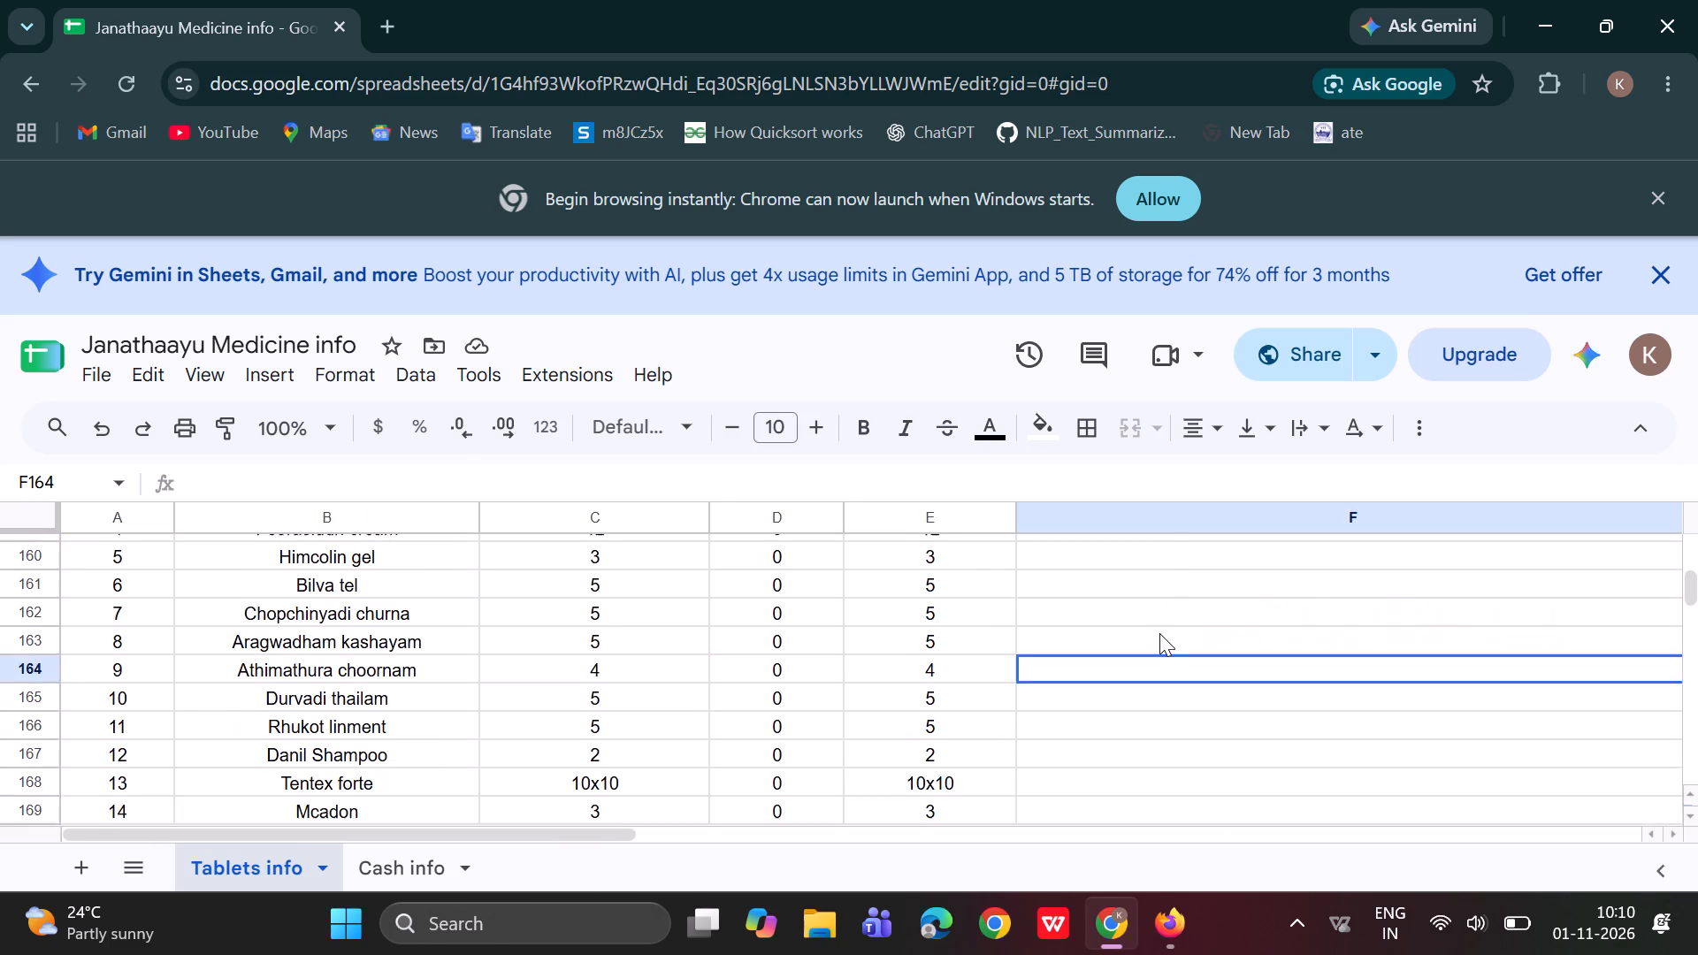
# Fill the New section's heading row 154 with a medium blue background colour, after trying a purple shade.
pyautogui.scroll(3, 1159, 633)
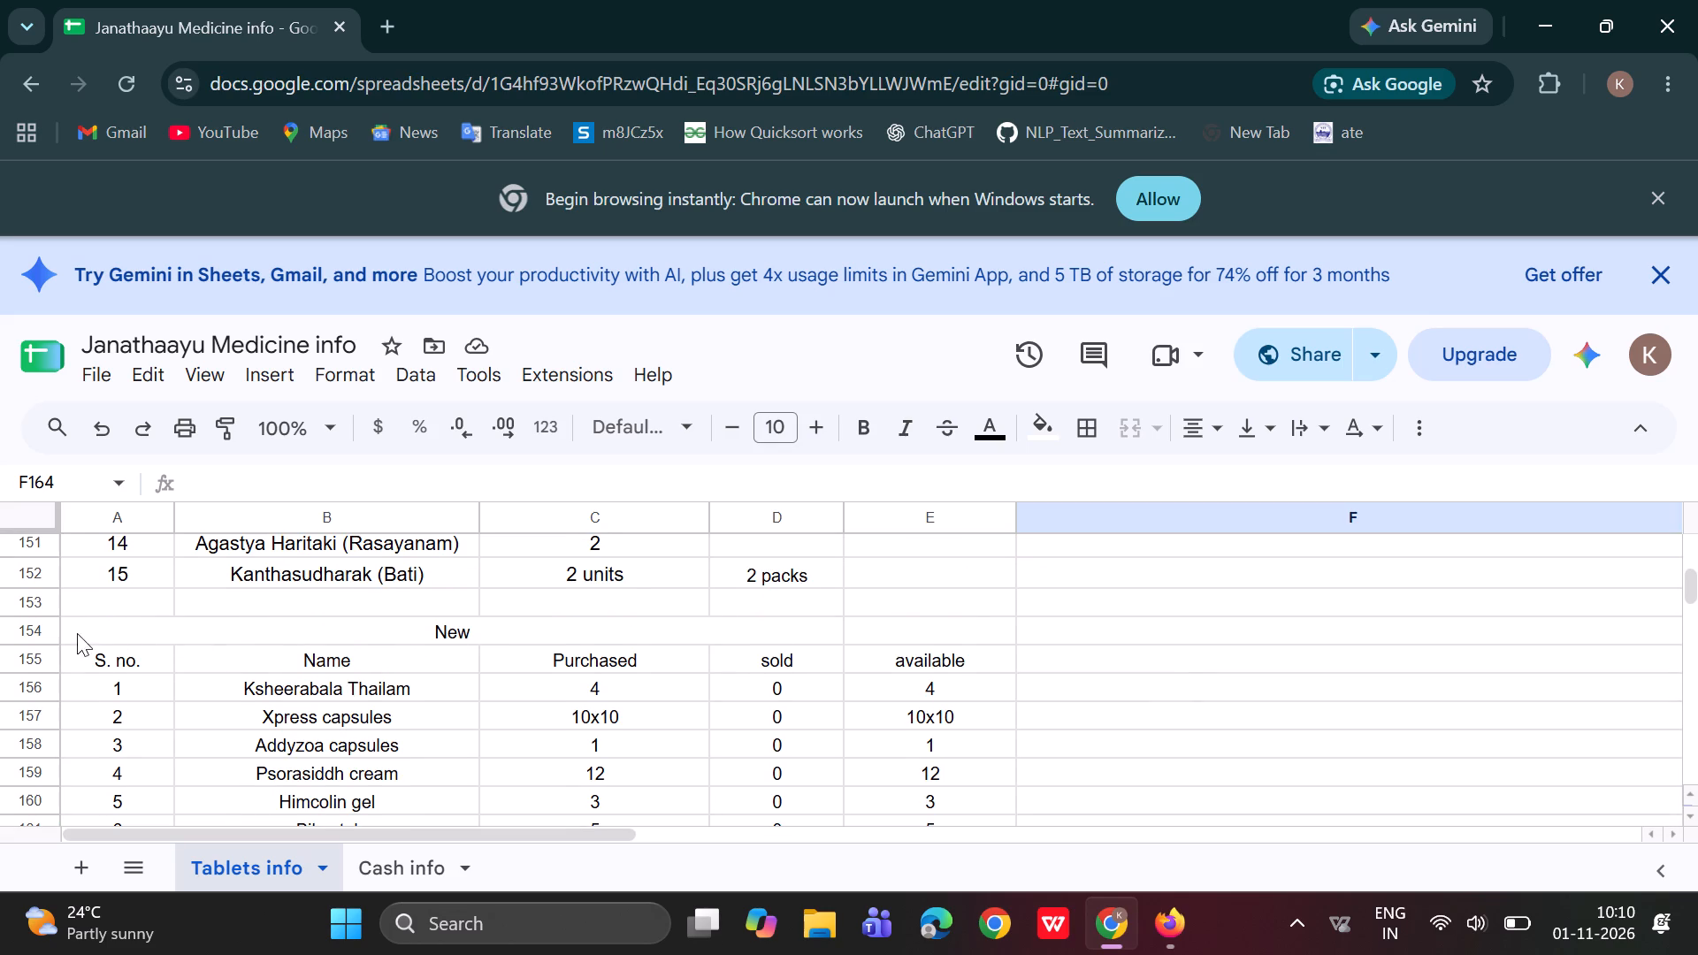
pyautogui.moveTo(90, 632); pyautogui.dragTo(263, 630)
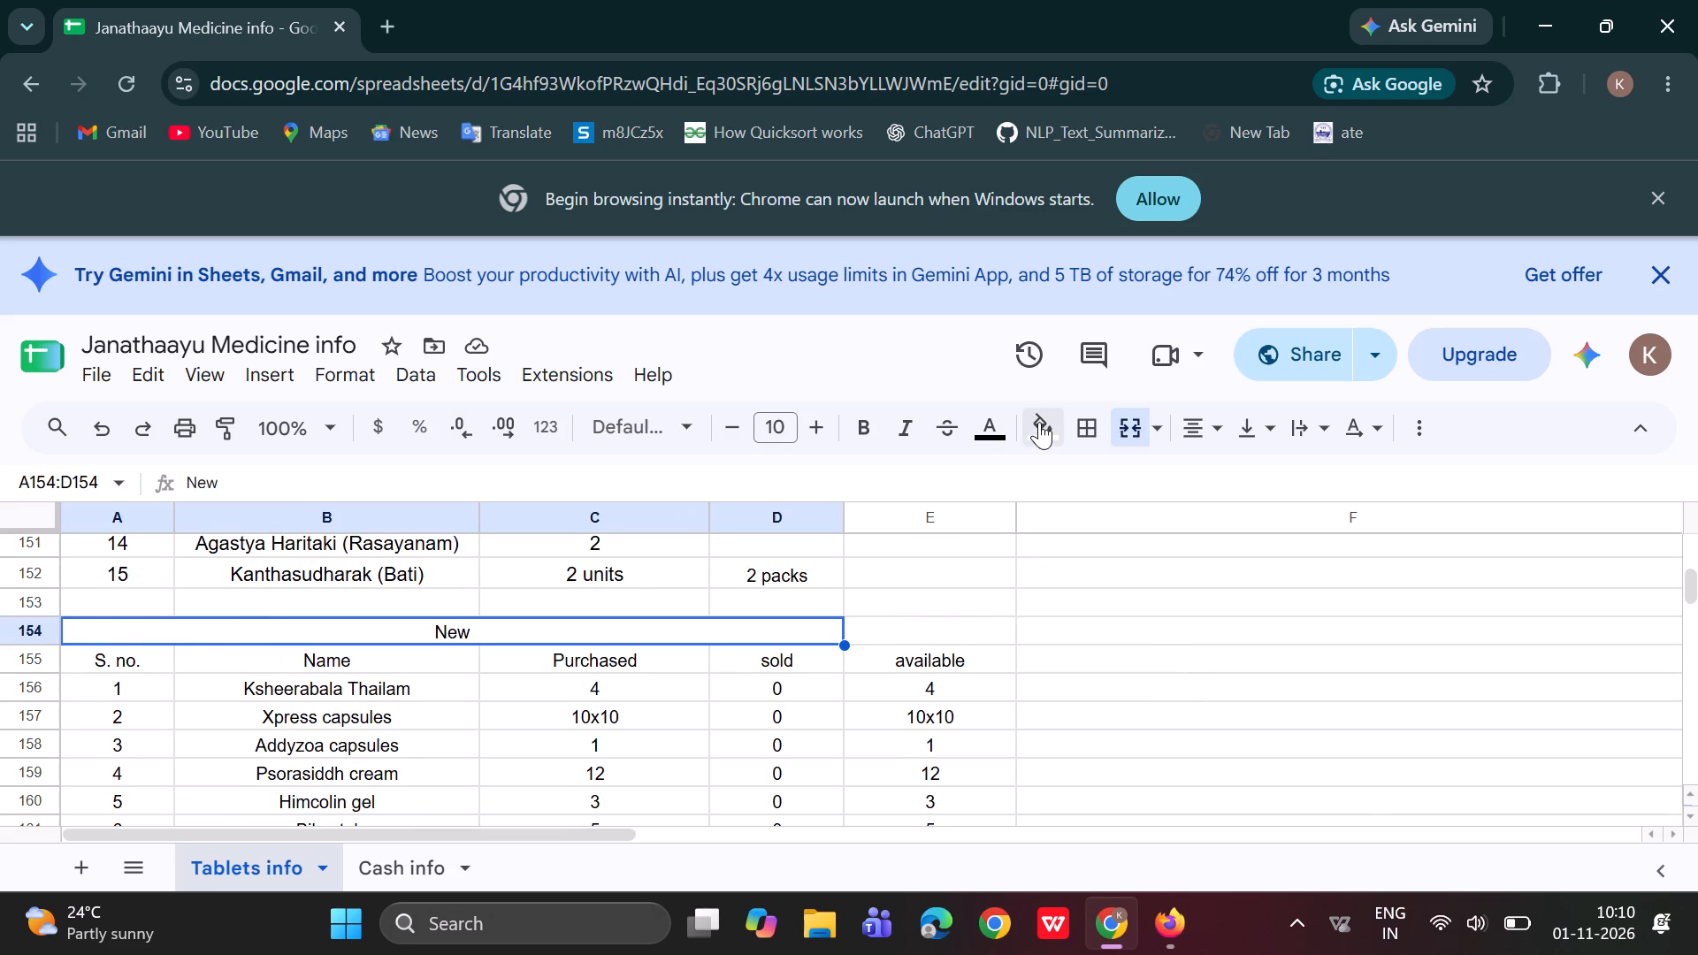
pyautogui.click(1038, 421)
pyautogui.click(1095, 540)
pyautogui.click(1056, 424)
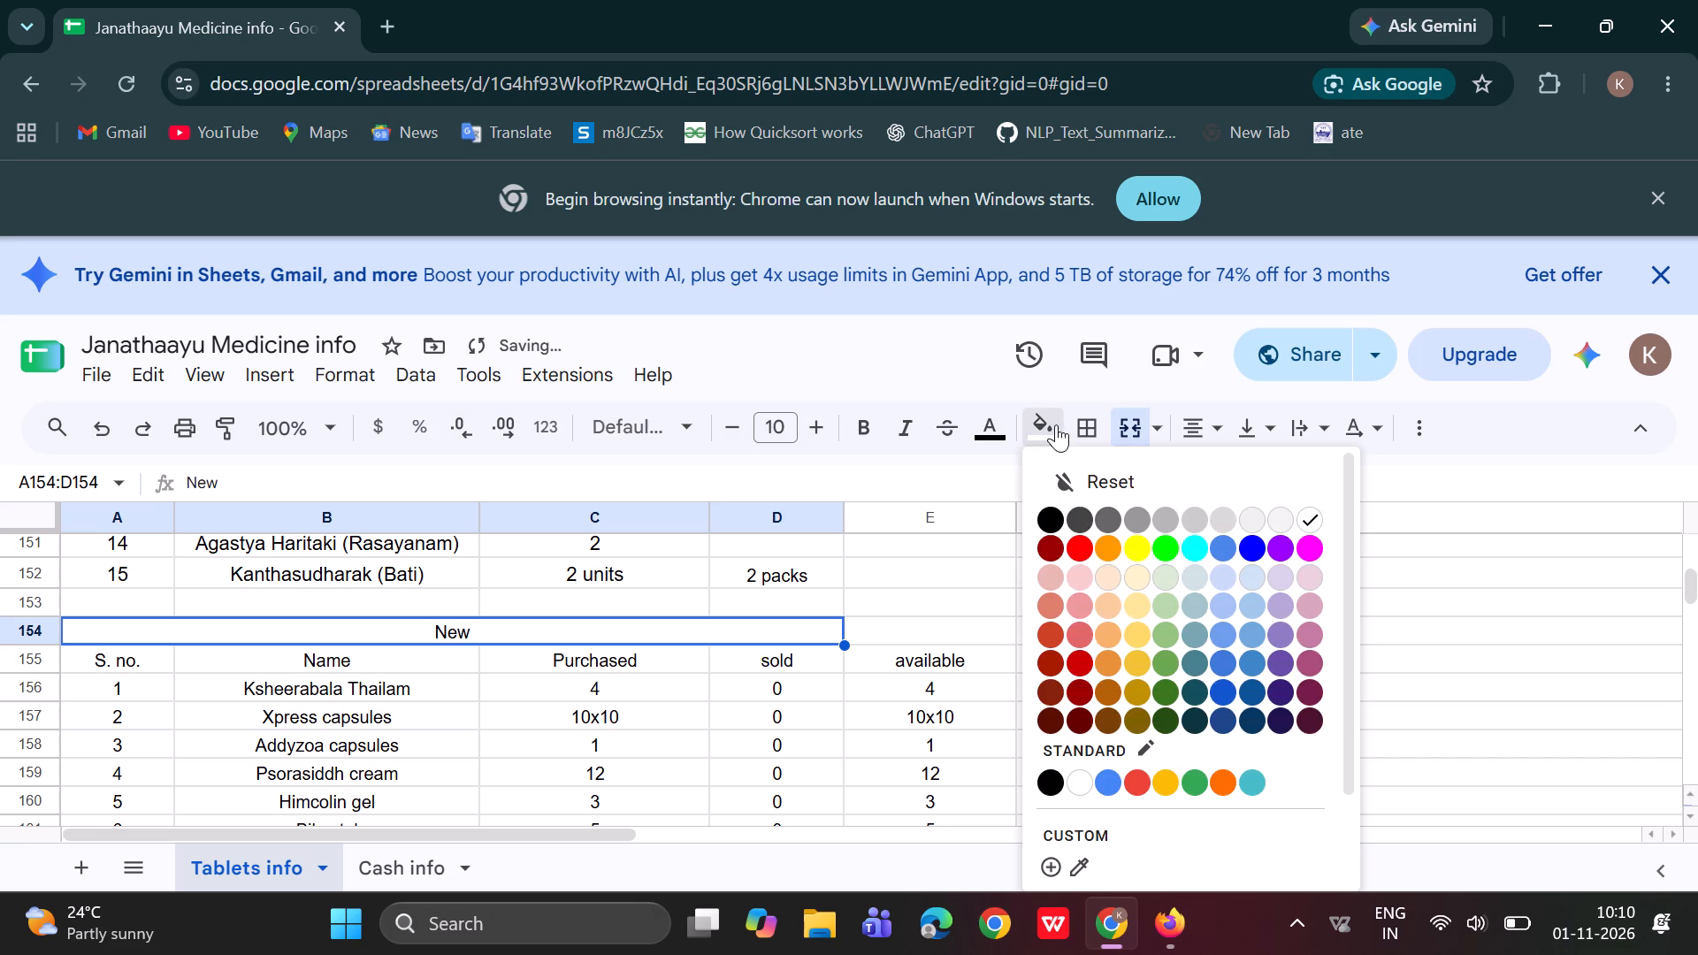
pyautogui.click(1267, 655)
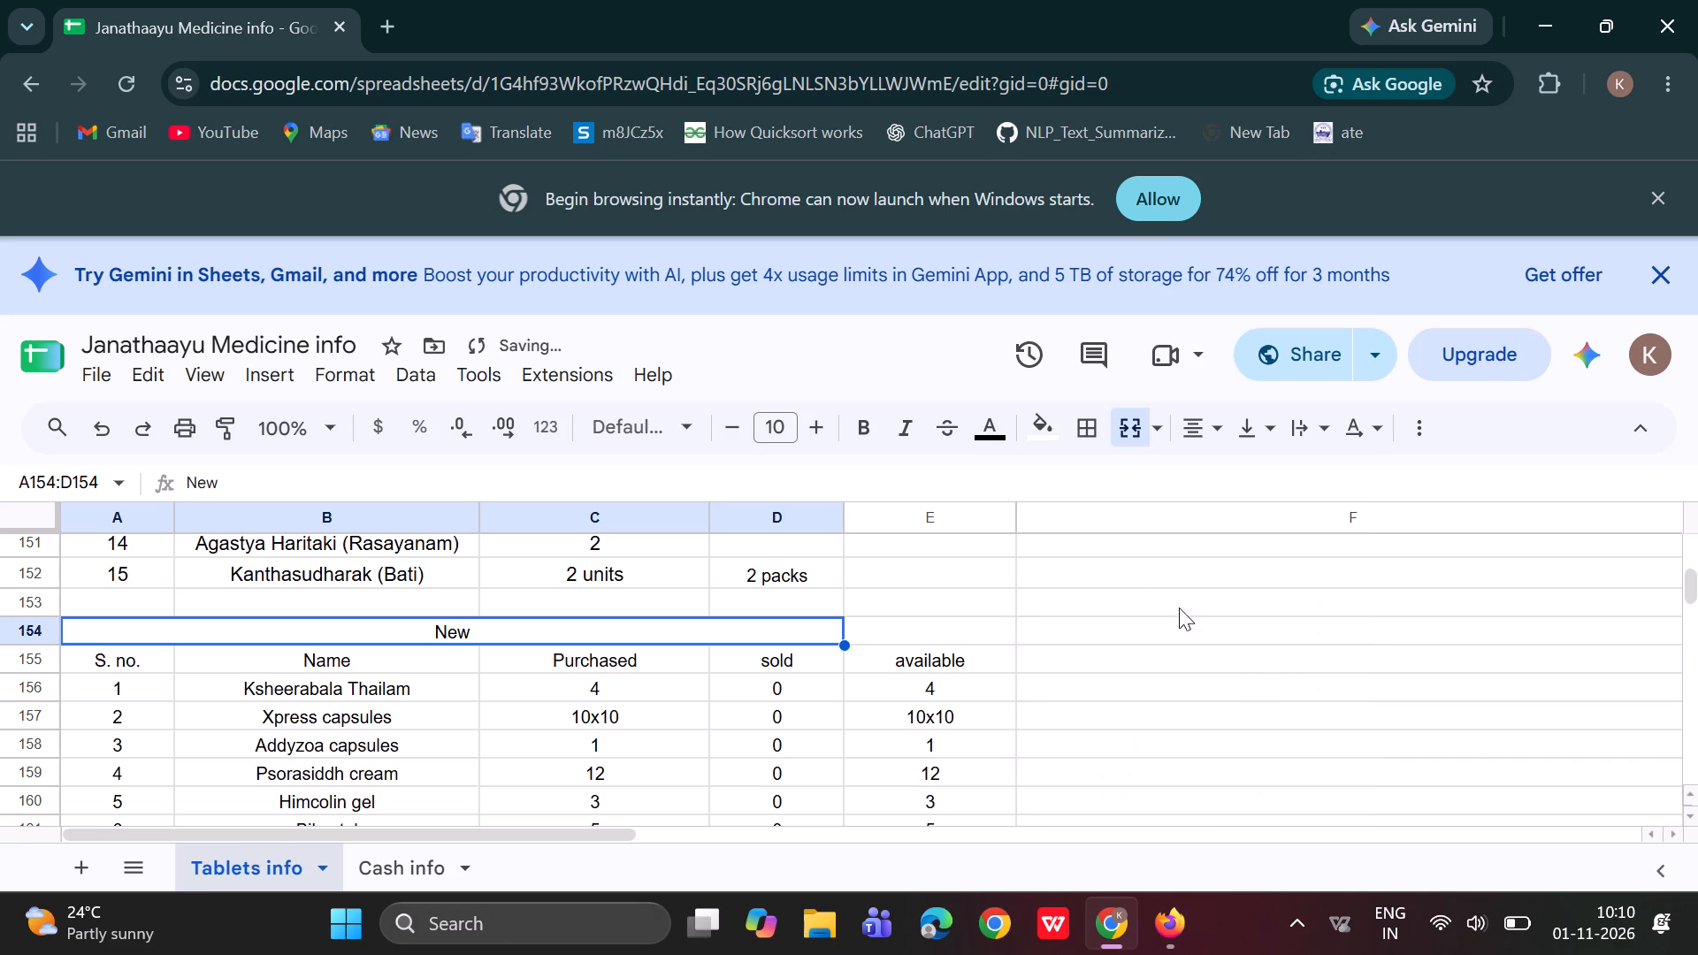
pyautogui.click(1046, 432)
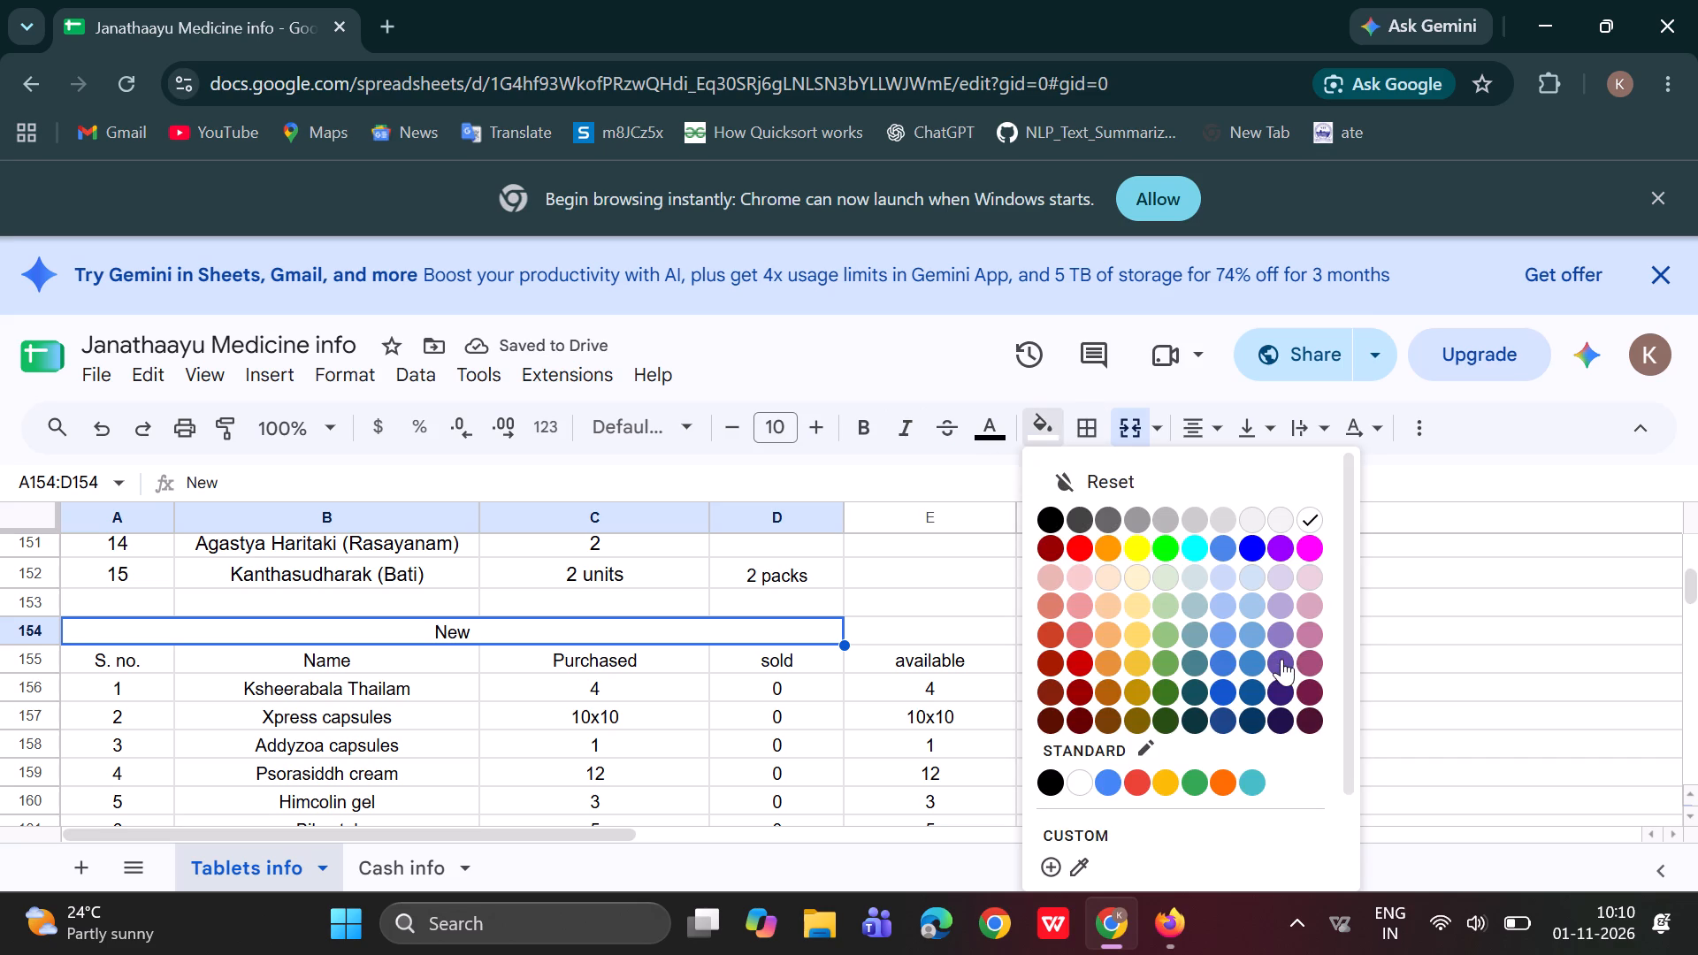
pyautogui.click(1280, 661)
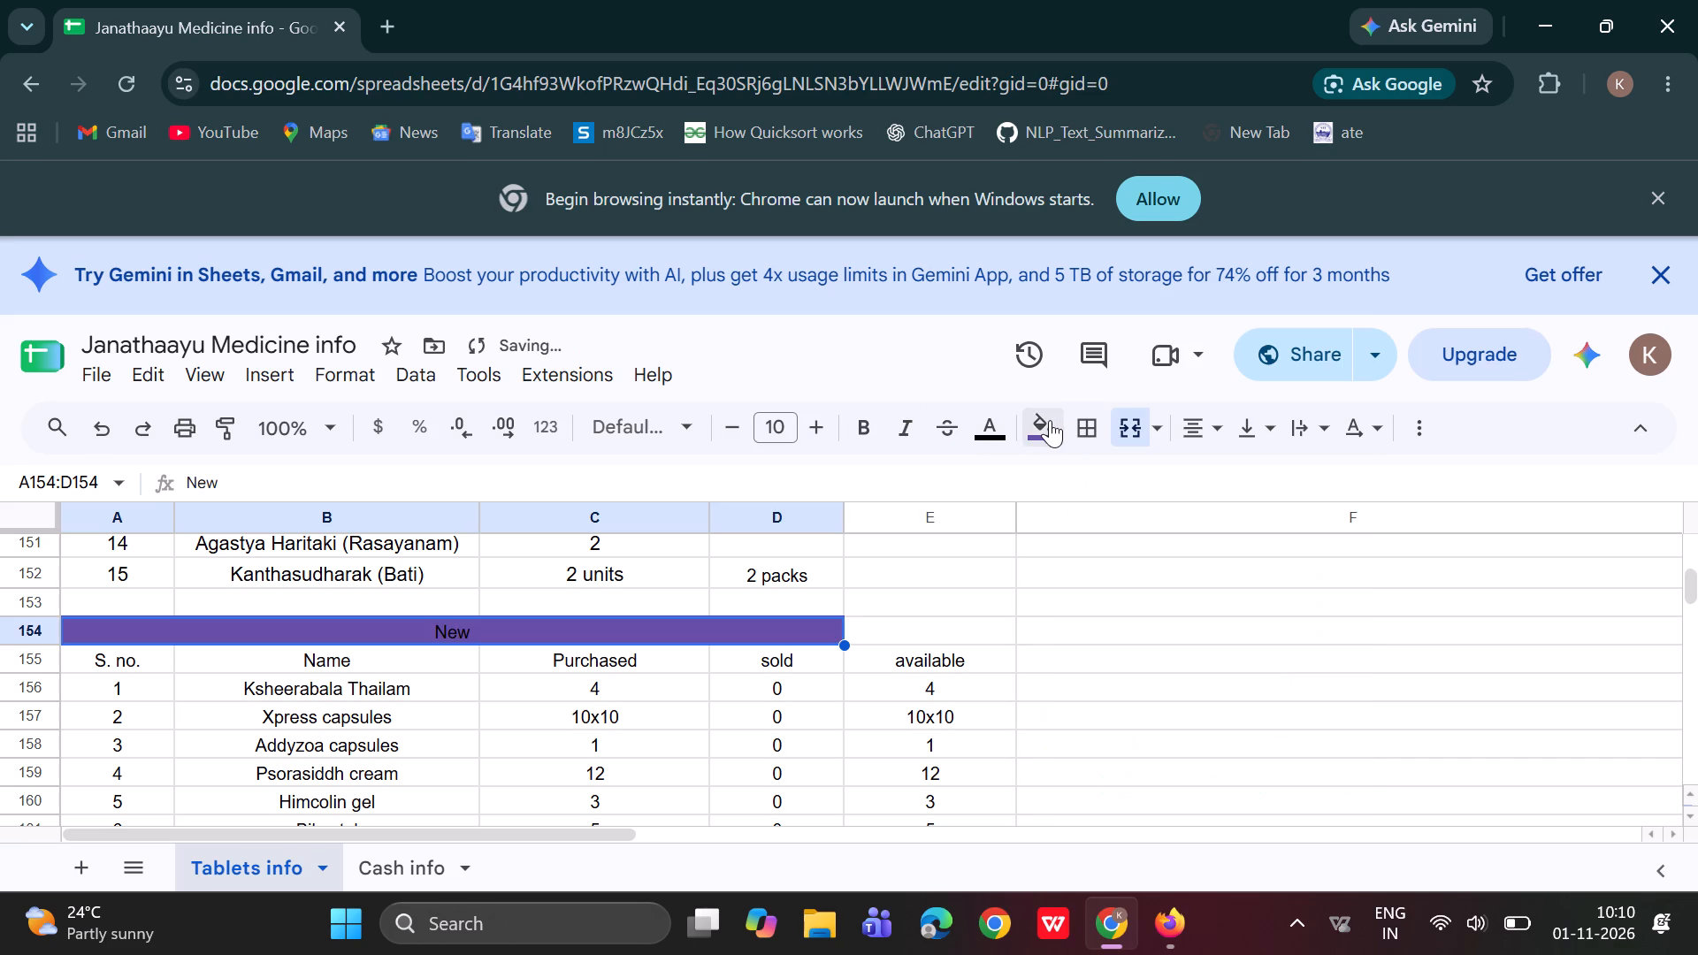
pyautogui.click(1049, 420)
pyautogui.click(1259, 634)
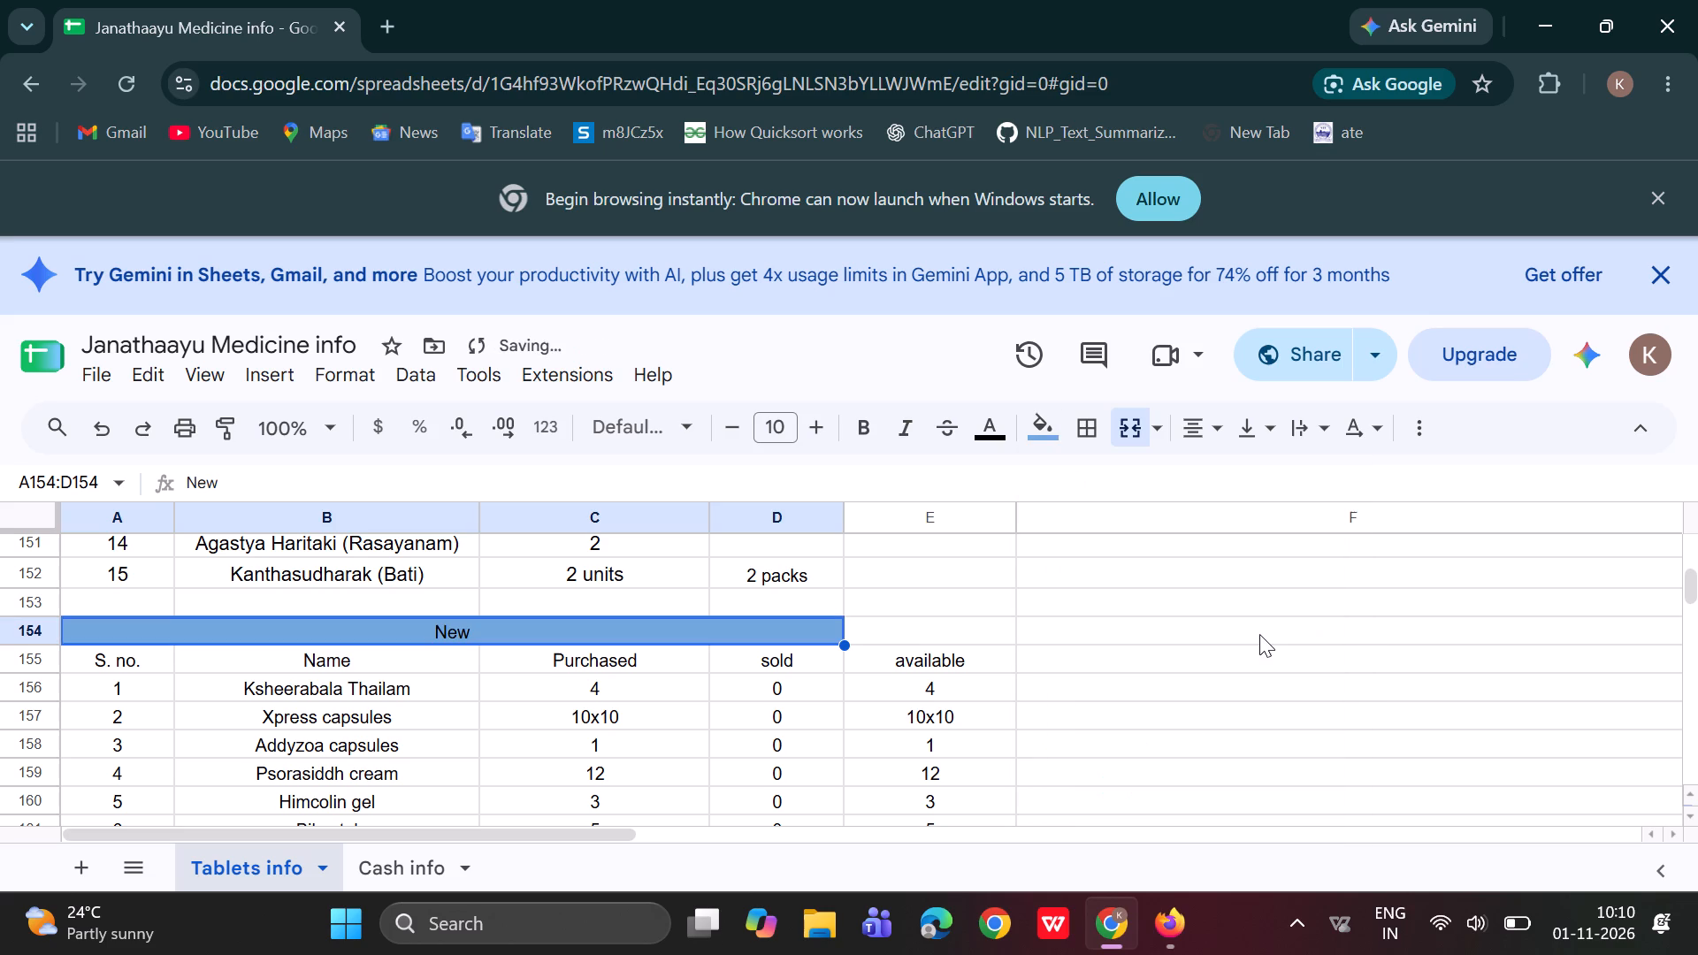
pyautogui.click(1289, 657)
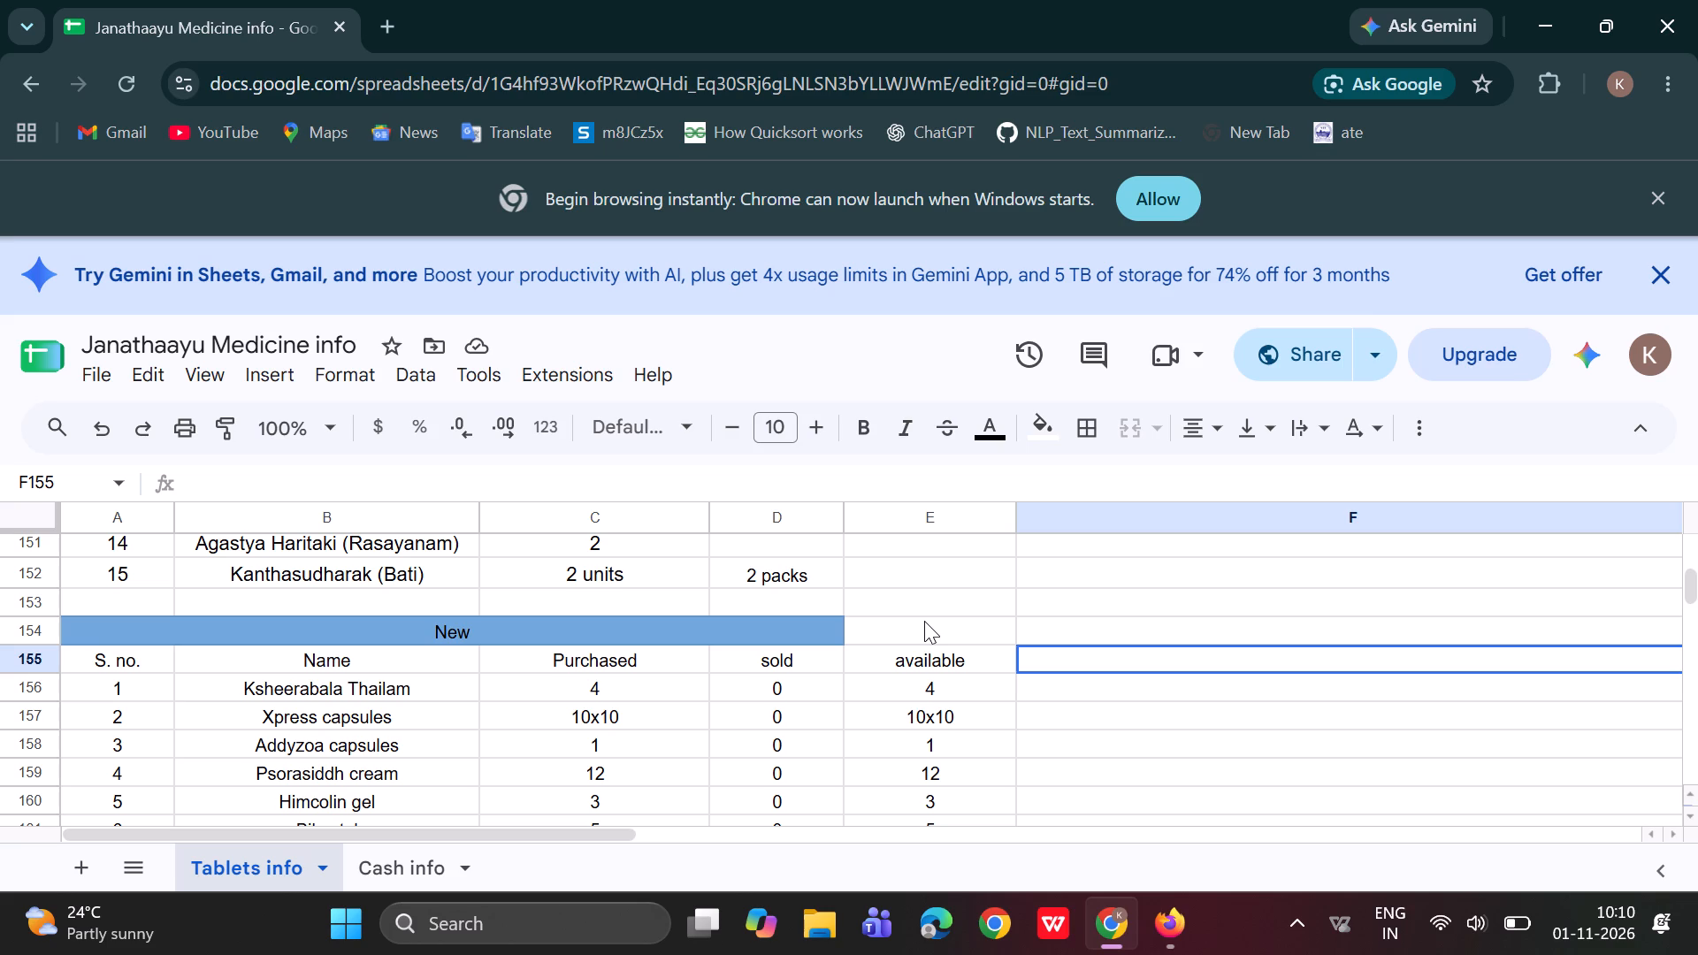
# Look over the earlier sections of the Tablets info sheet above the New heading.
pyautogui.click(924, 621)
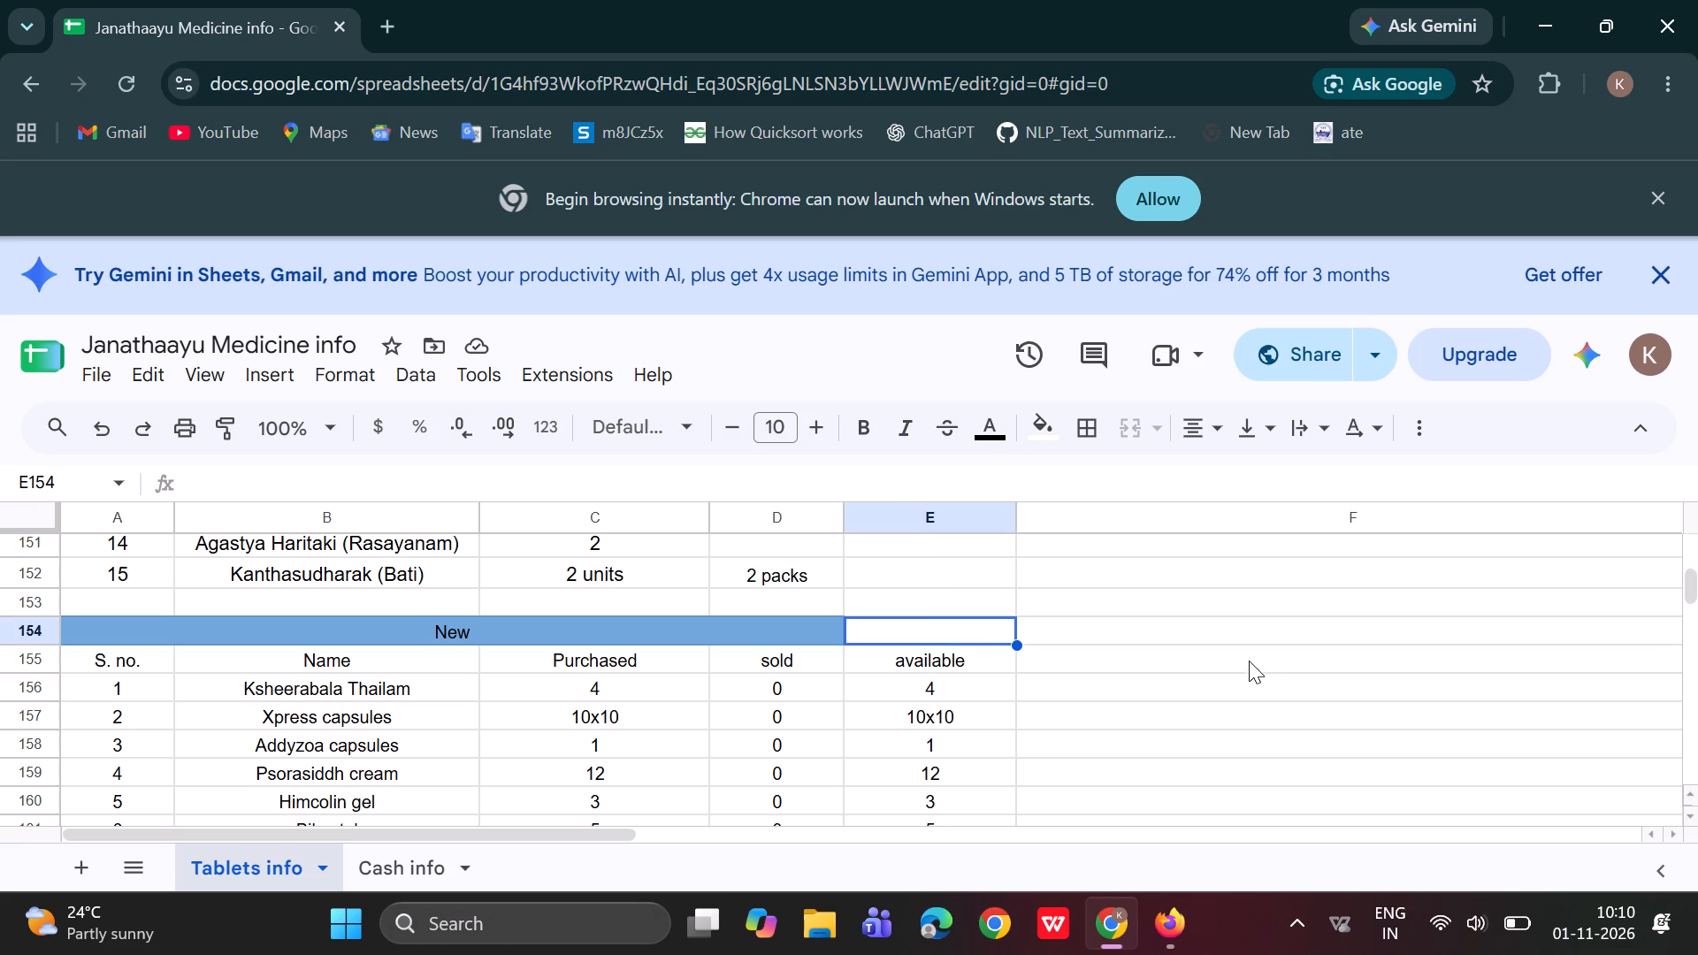
pyautogui.click(1257, 664)
pyautogui.scroll(12, 1257, 664)
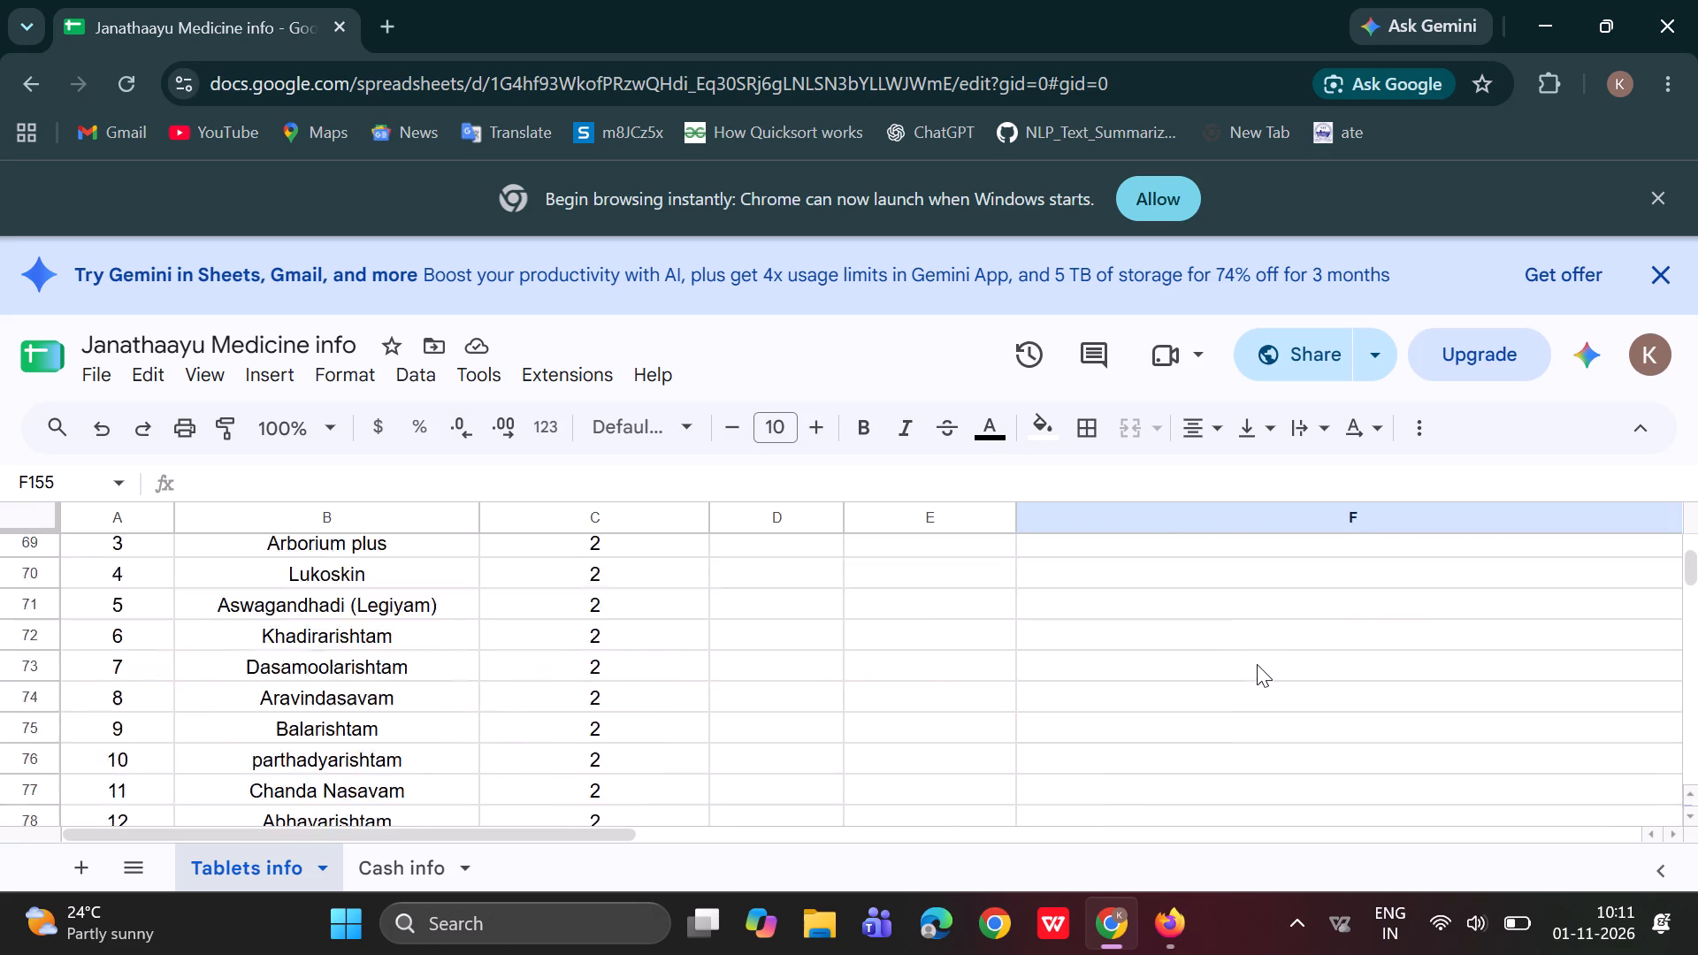
pyautogui.scroll(8, 1257, 664)
pyautogui.scroll(-10, 1257, 664)
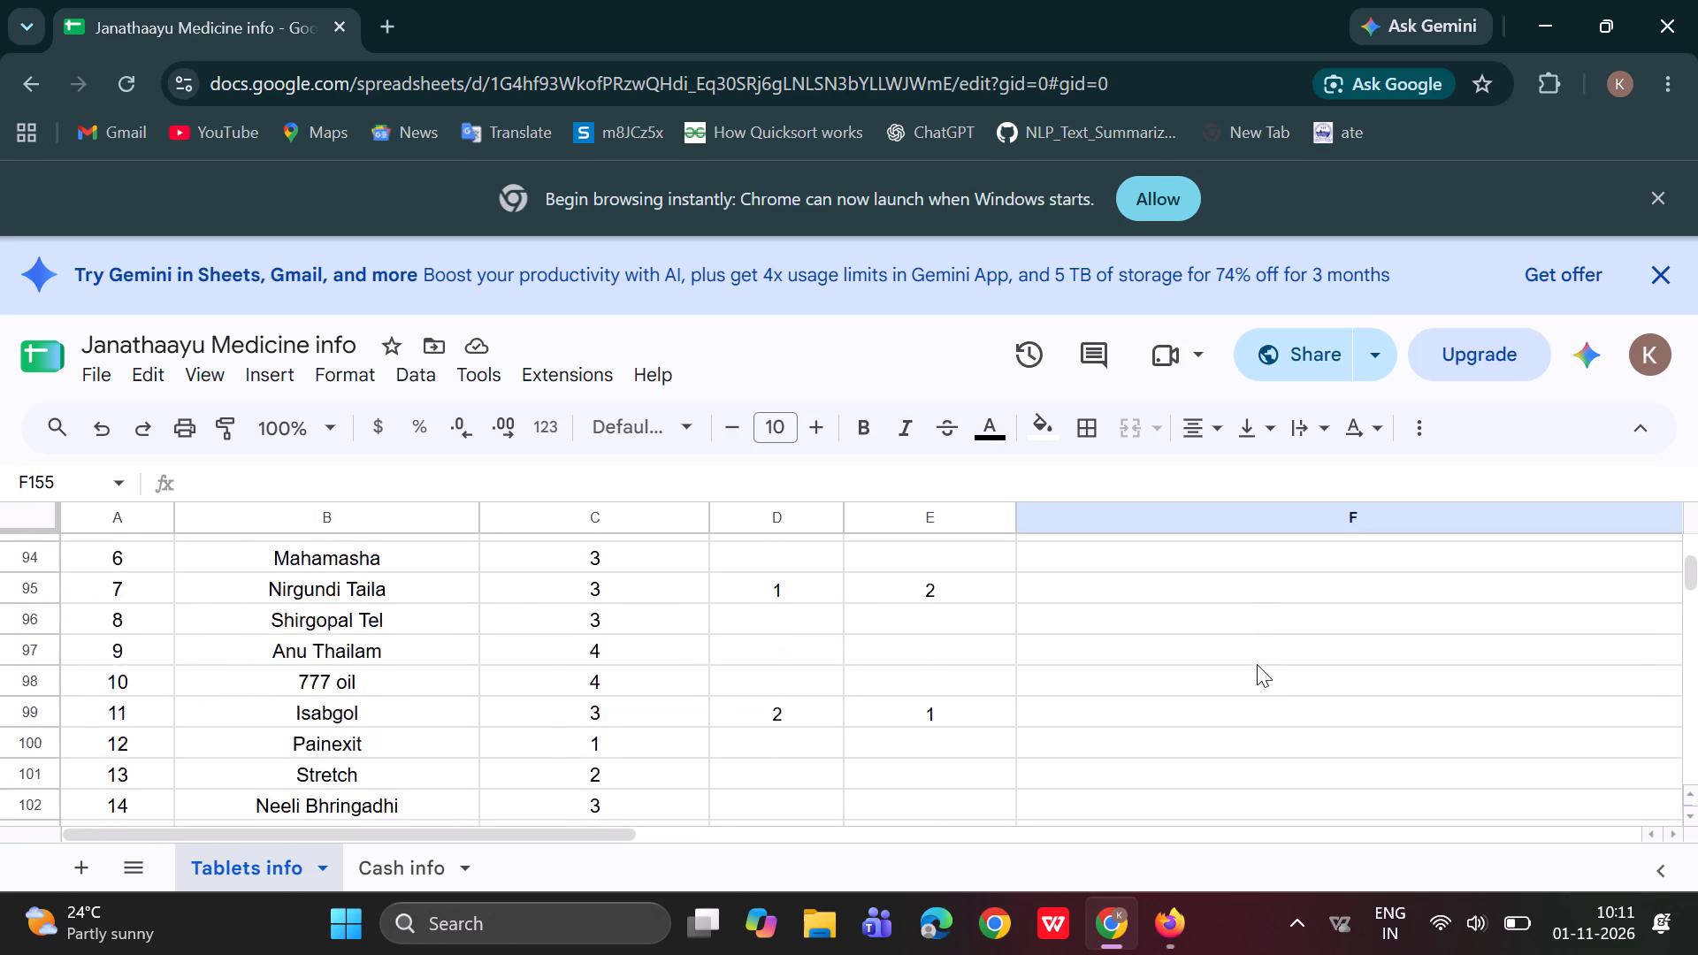
pyautogui.scroll(-3, 1257, 664)
pyautogui.hscroll(1, 1257, 664)
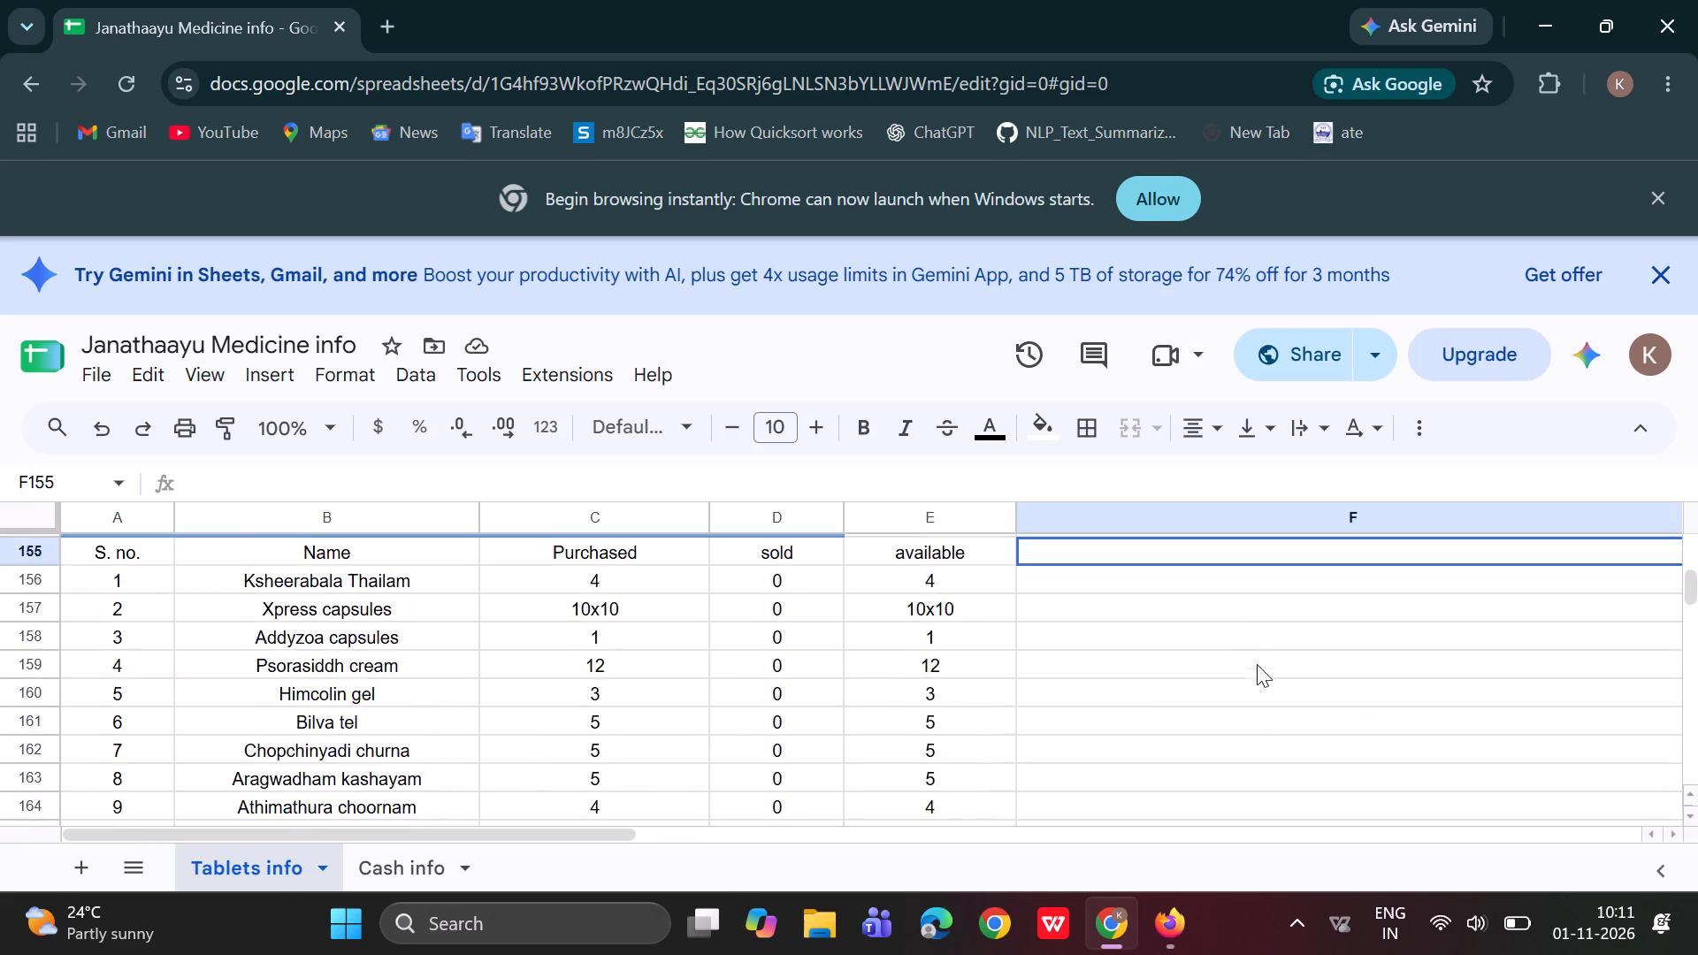
pyautogui.hscroll(1, 1257, 664)
# Merge the New heading horizontally with the adjacent empty cell so it spans columns A to E in row 154.
pyautogui.click(723, 638)
pyautogui.moveTo(723, 638); pyautogui.dragTo(853, 619)
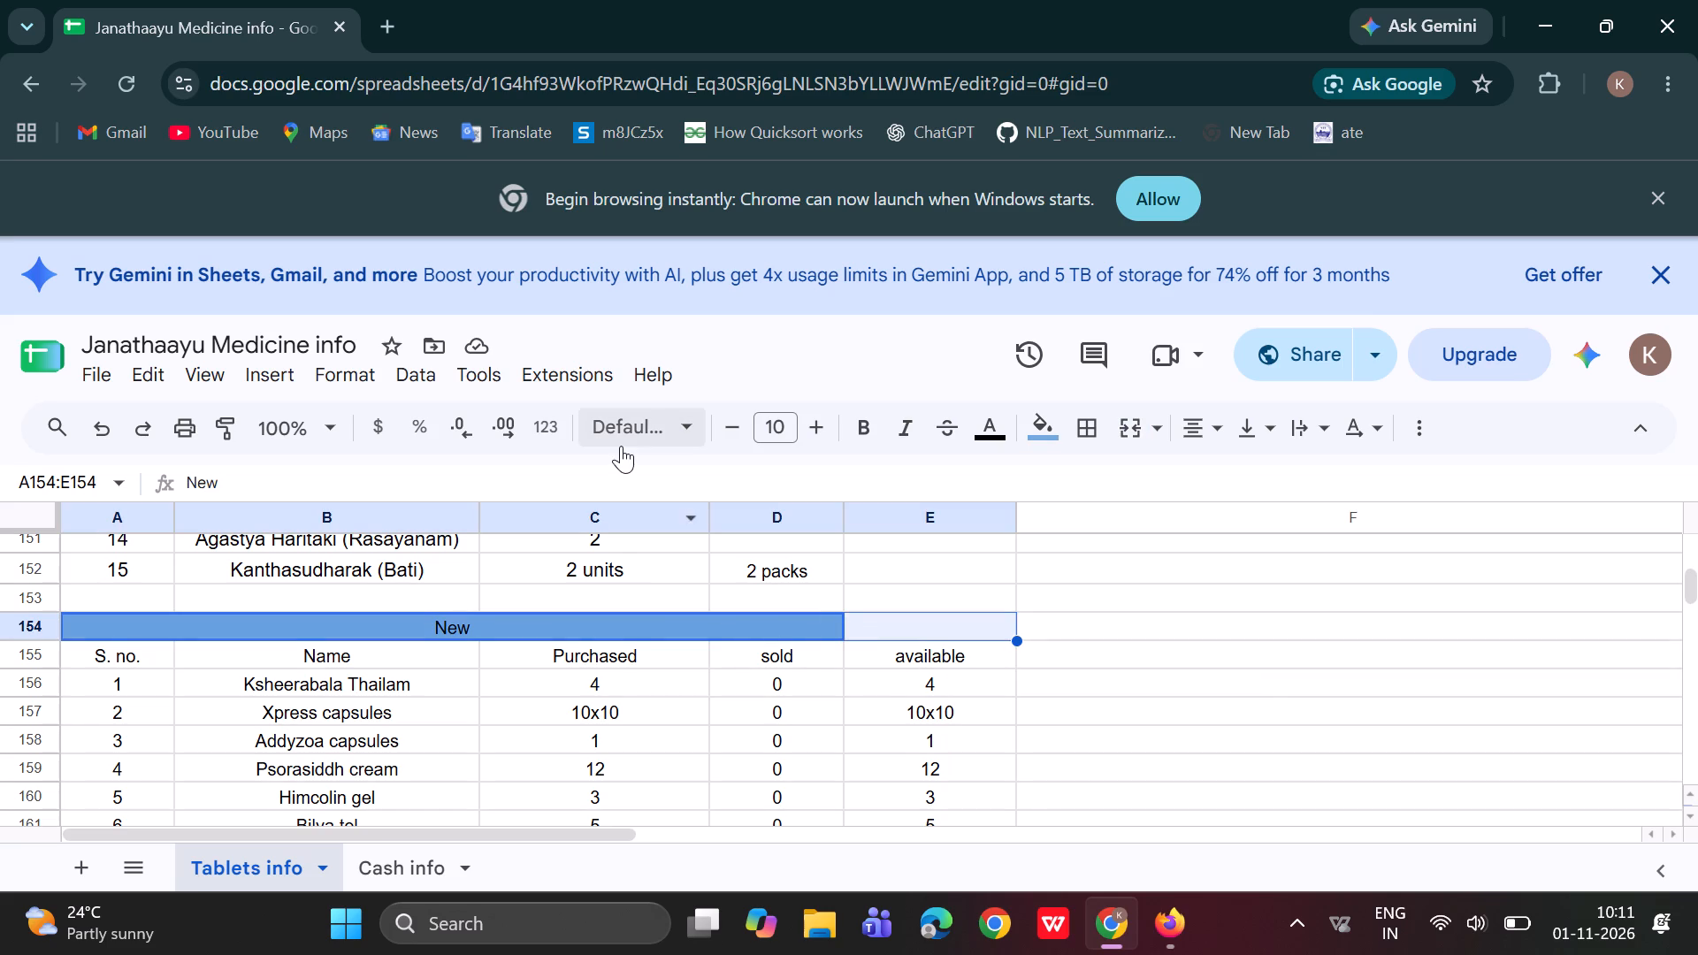
pyautogui.click(356, 383)
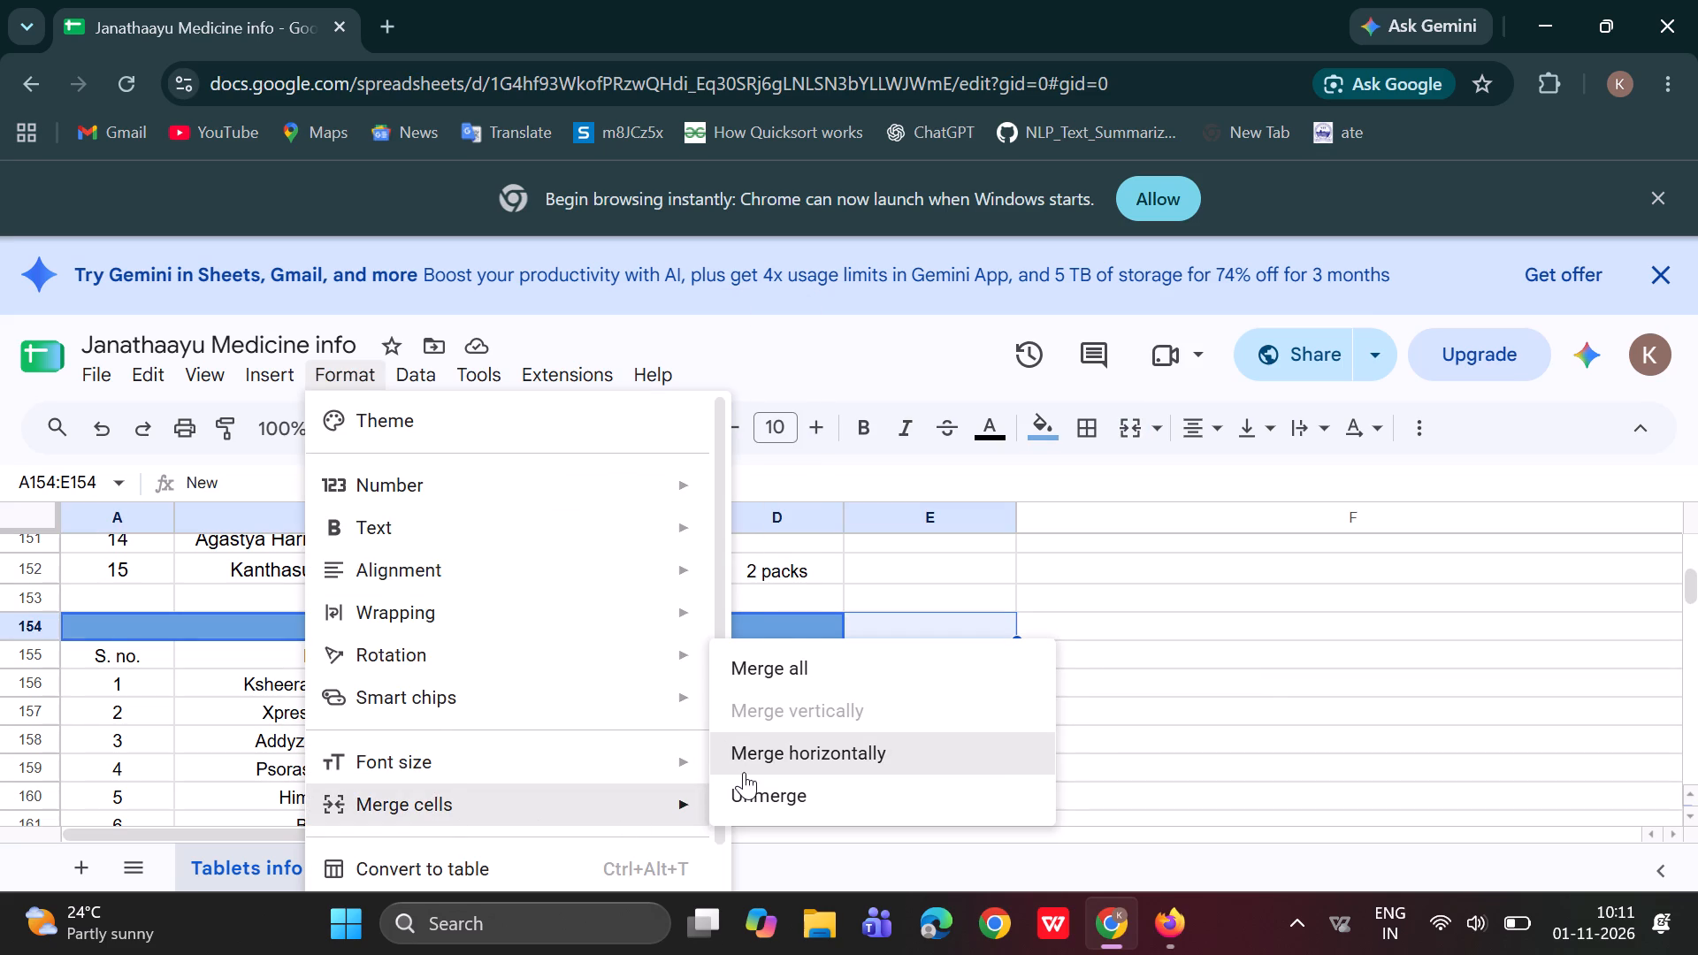
pyautogui.click(744, 772)
pyautogui.click(1087, 691)
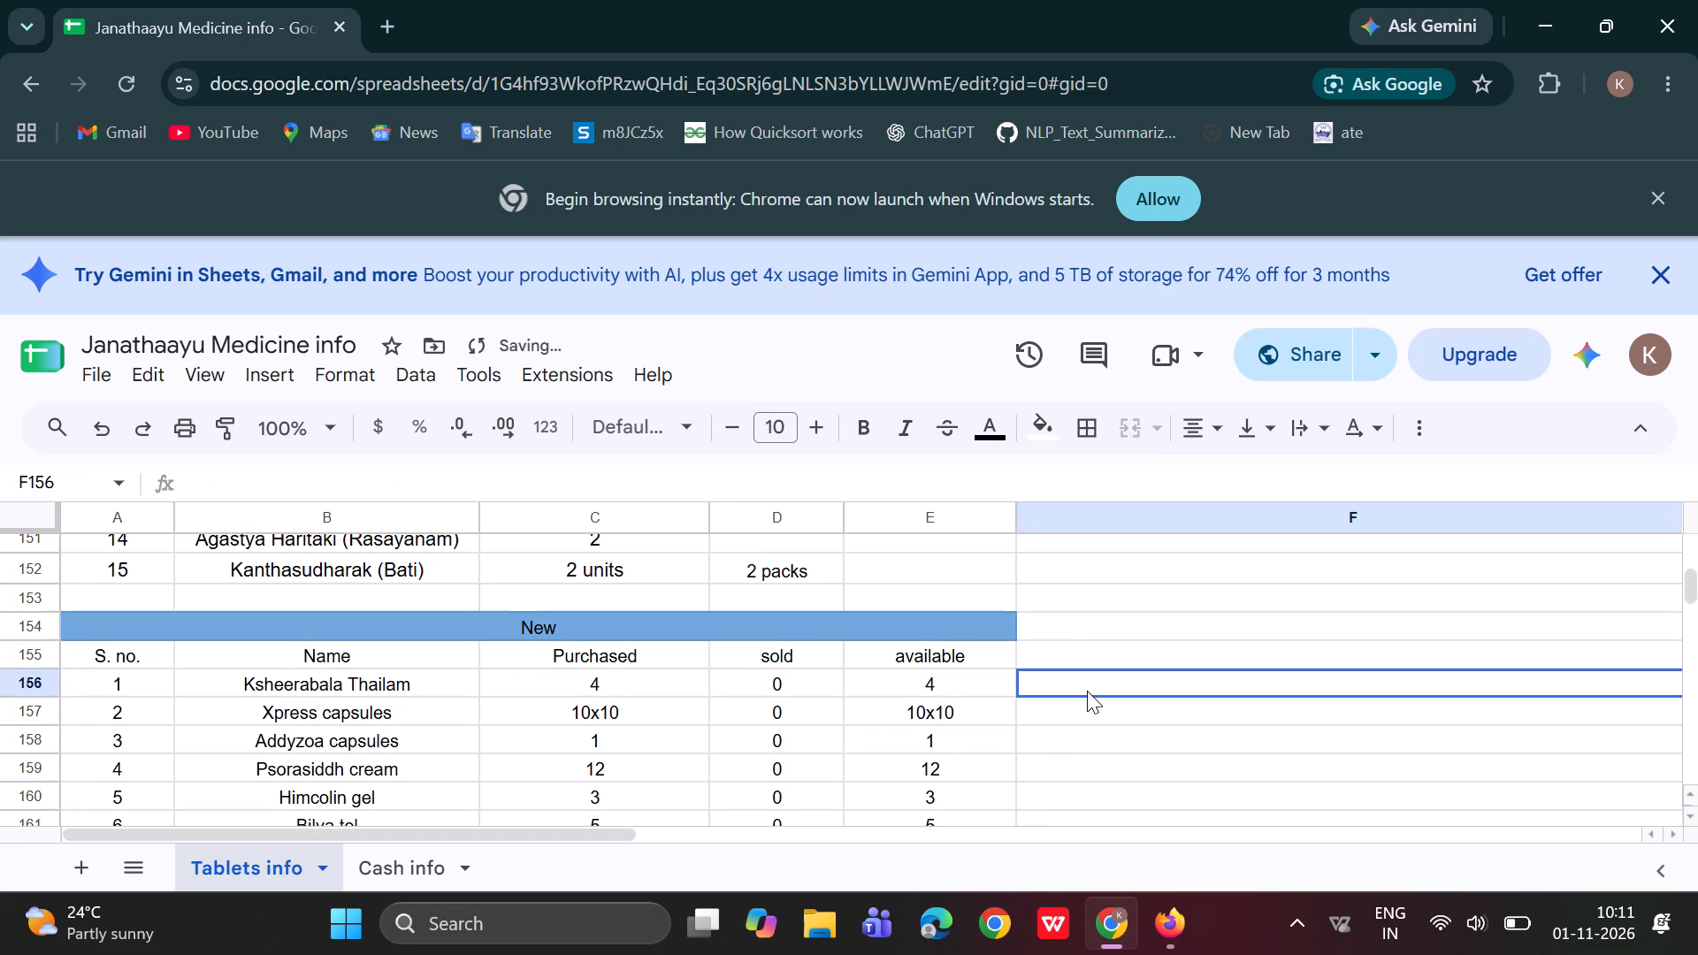
pyautogui.click(1169, 651)
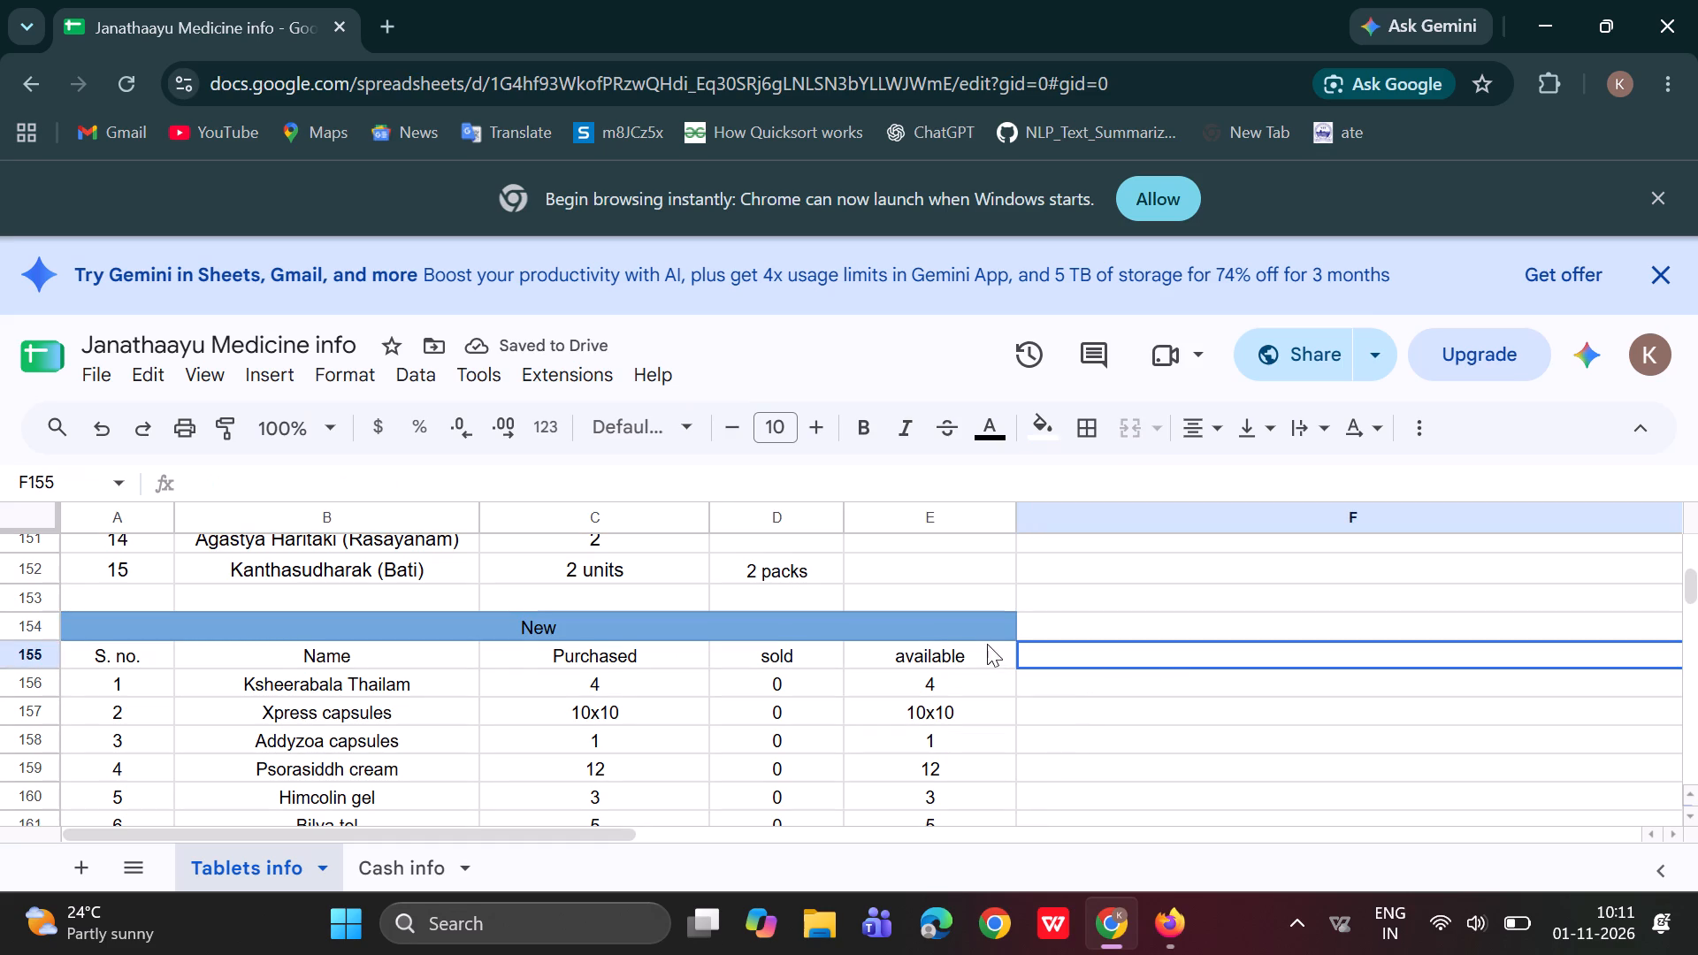
# Set the fill colour of the merged New heading to yellow, matching the Tablets heading.
pyautogui.click(970, 636)
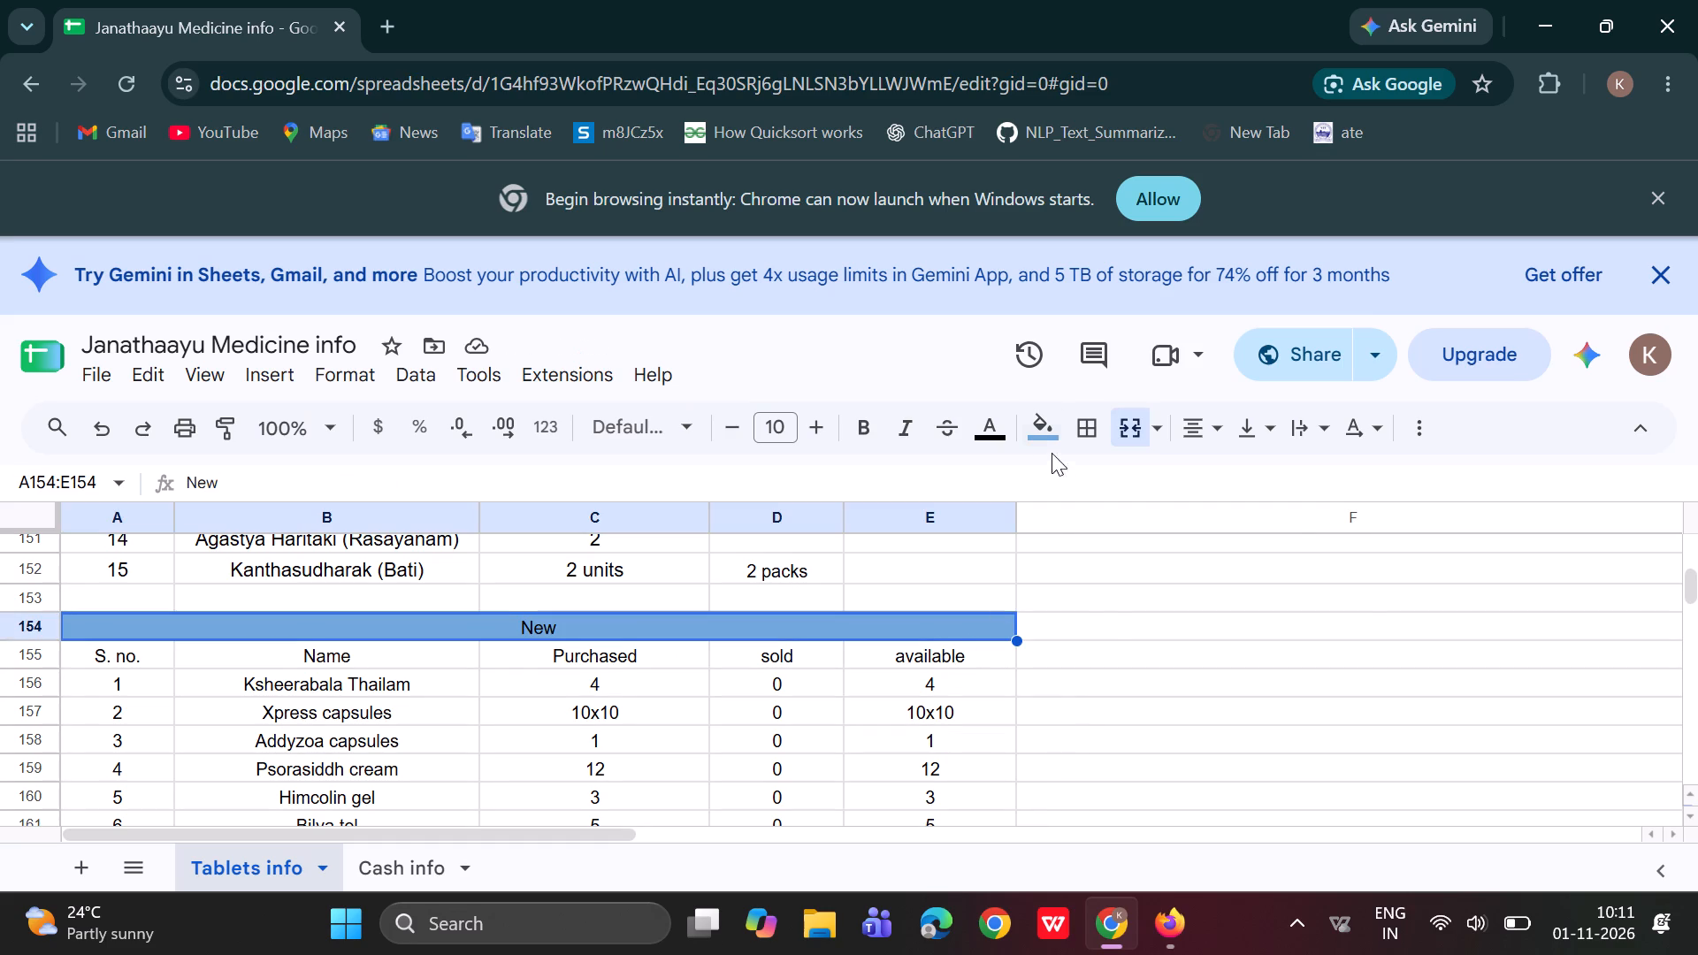
pyautogui.click(1052, 431)
pyautogui.click(1134, 539)
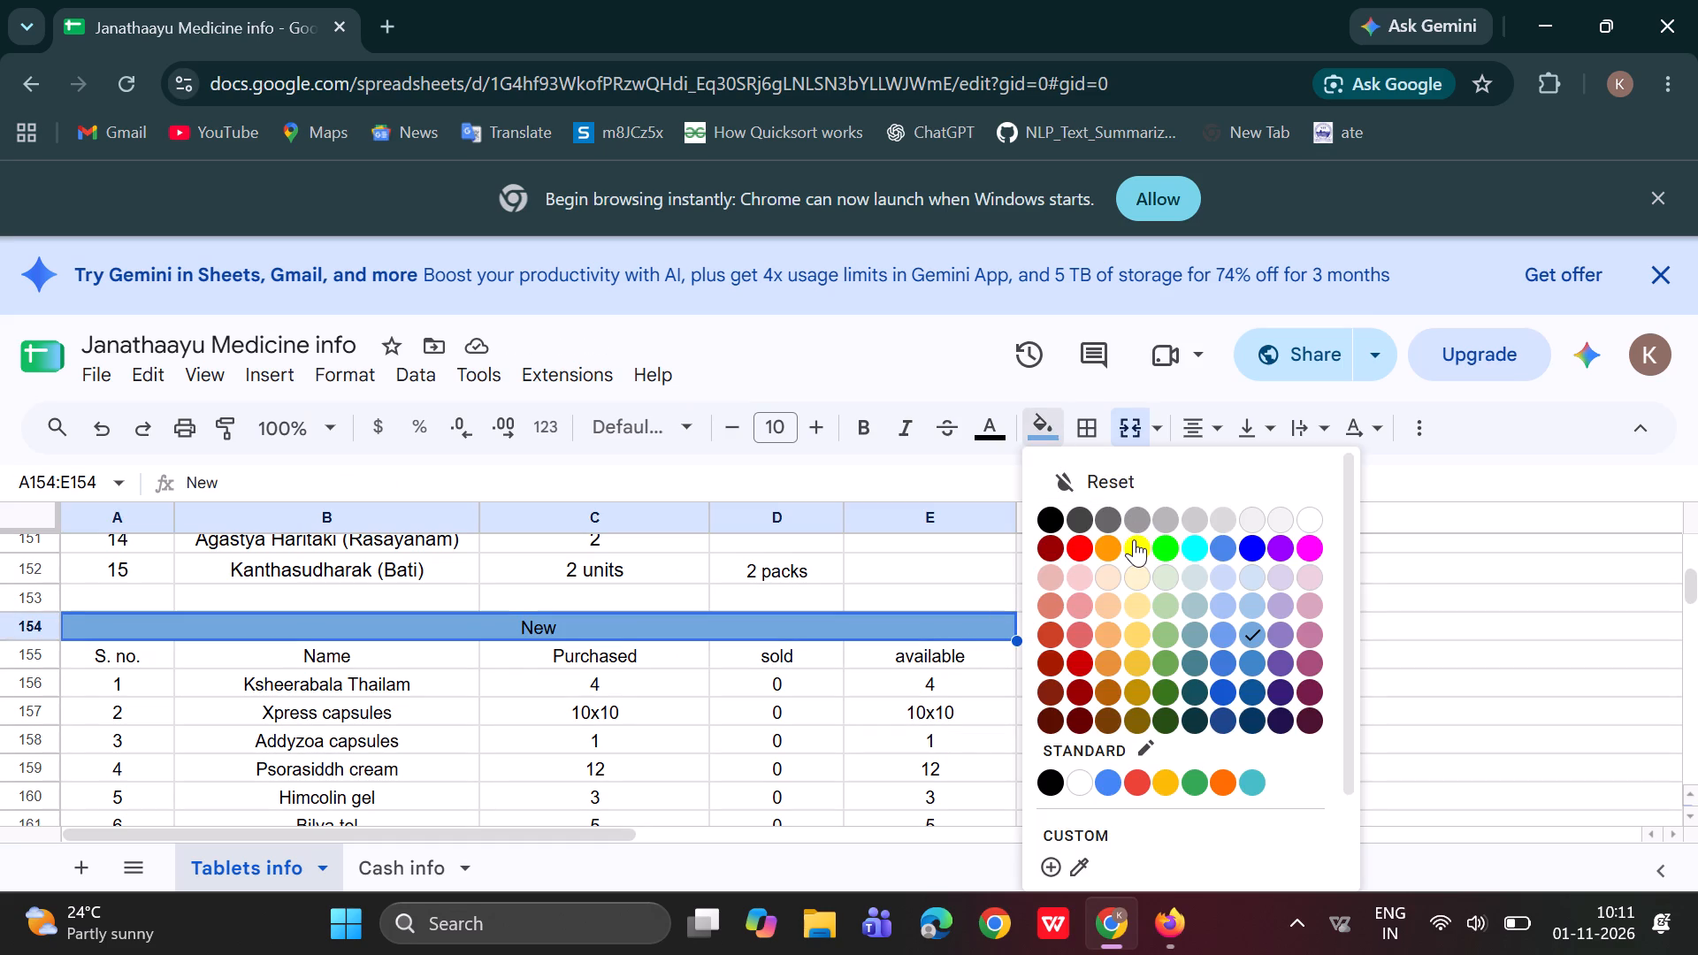
pyautogui.click(1335, 753)
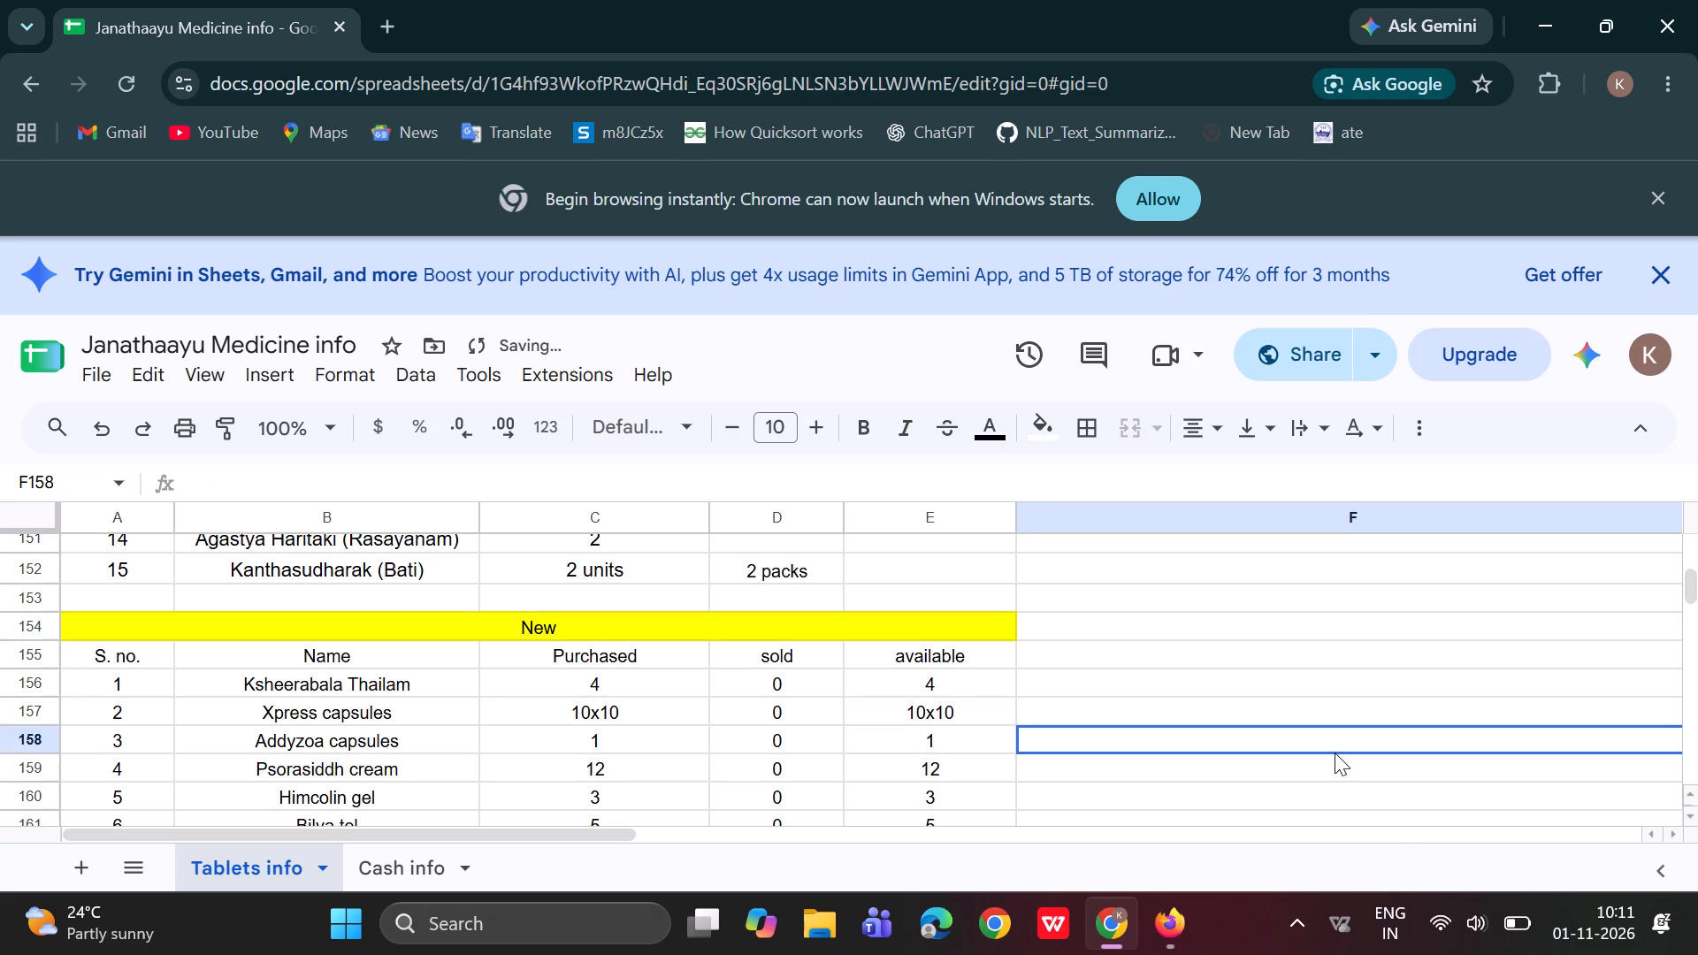
pyautogui.scroll(1, 1438, 653)
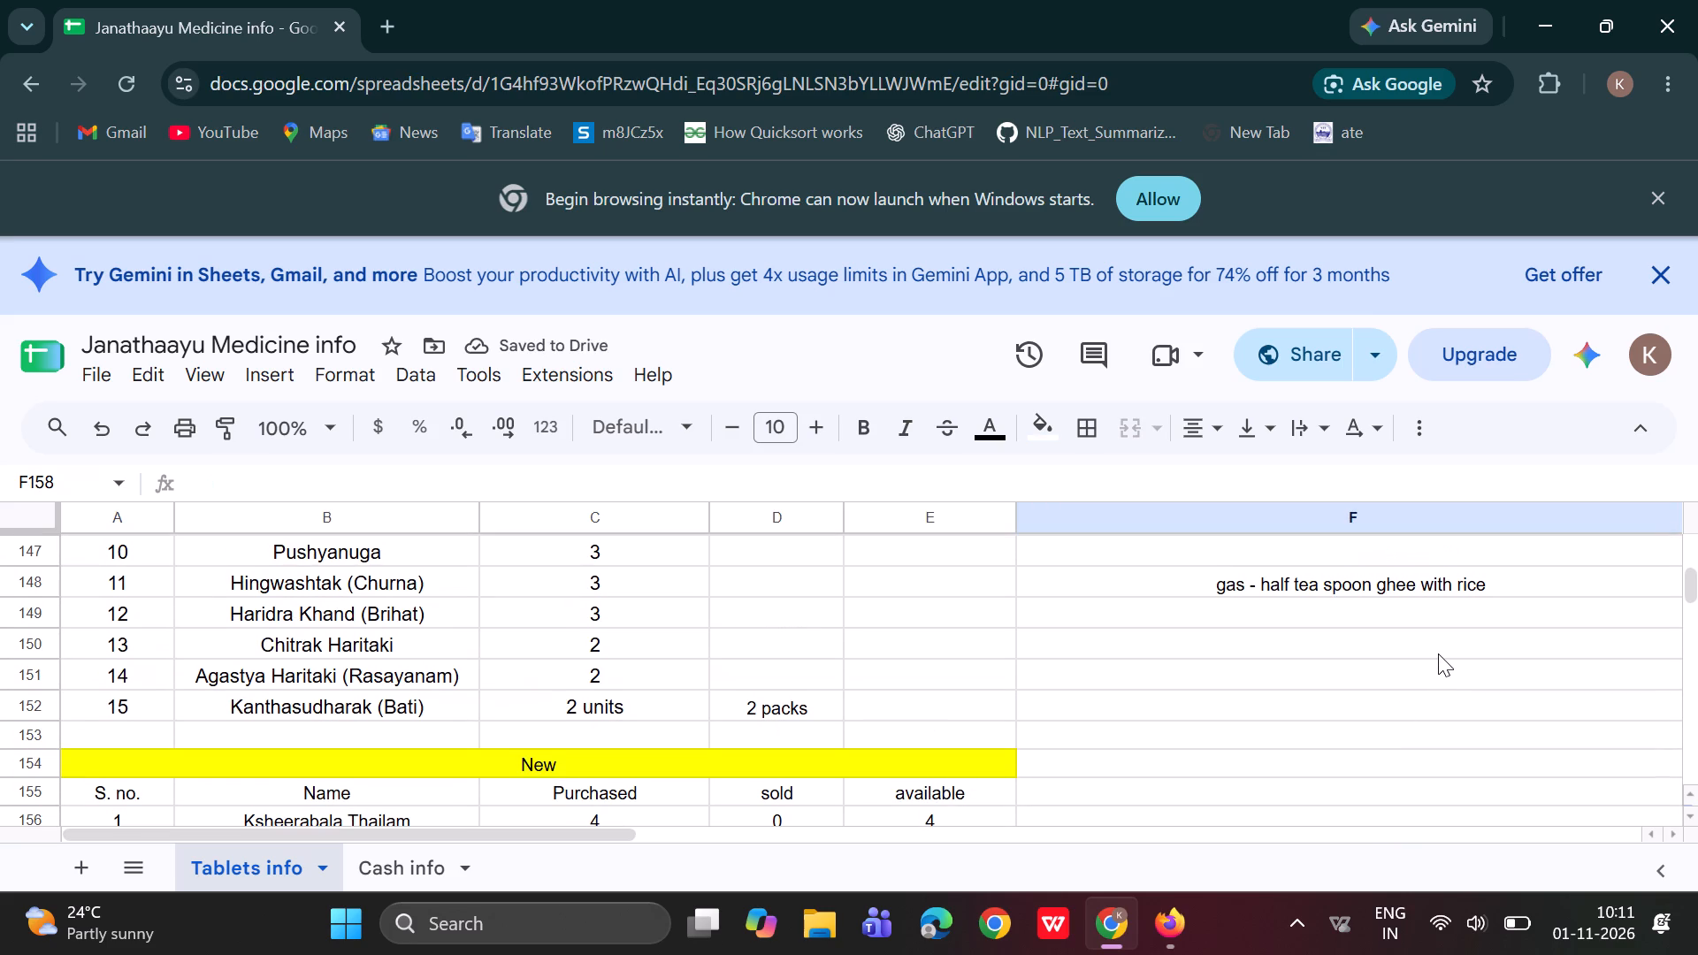
# In the Cash info sheet, enter 0 for Cash, Phonepe and Total on the 31-10-2026 row.
pyautogui.click(432, 859)
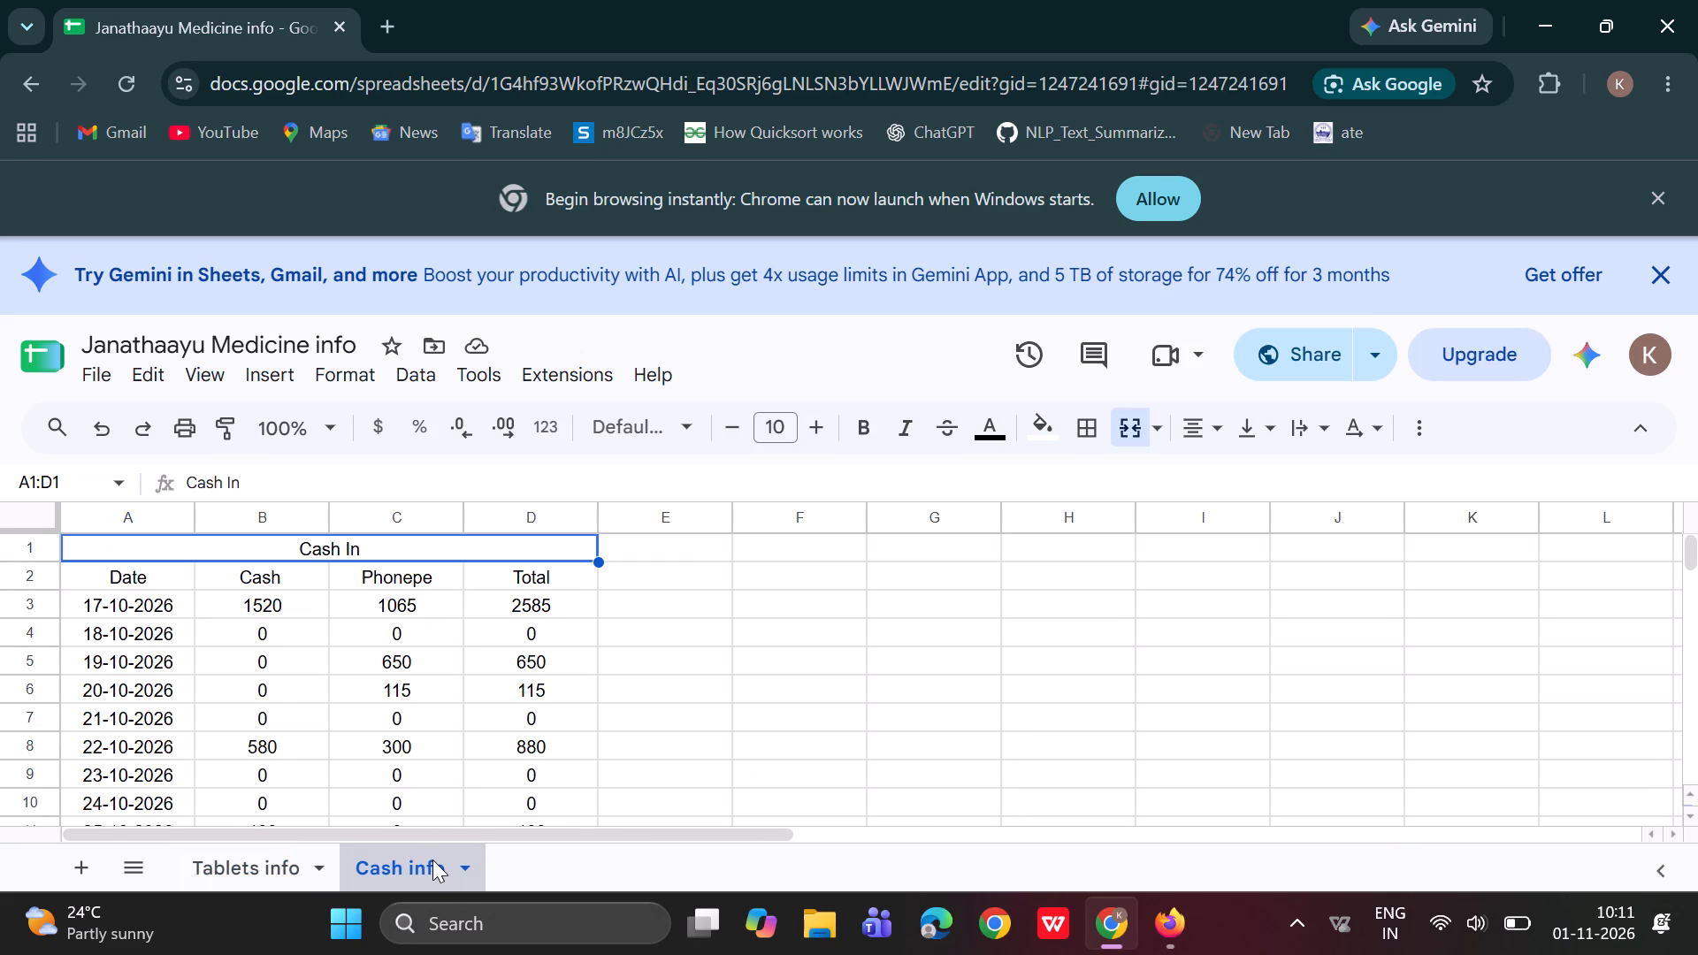
pyautogui.scroll(-2, 998, 753)
pyautogui.scroll(1, 998, 753)
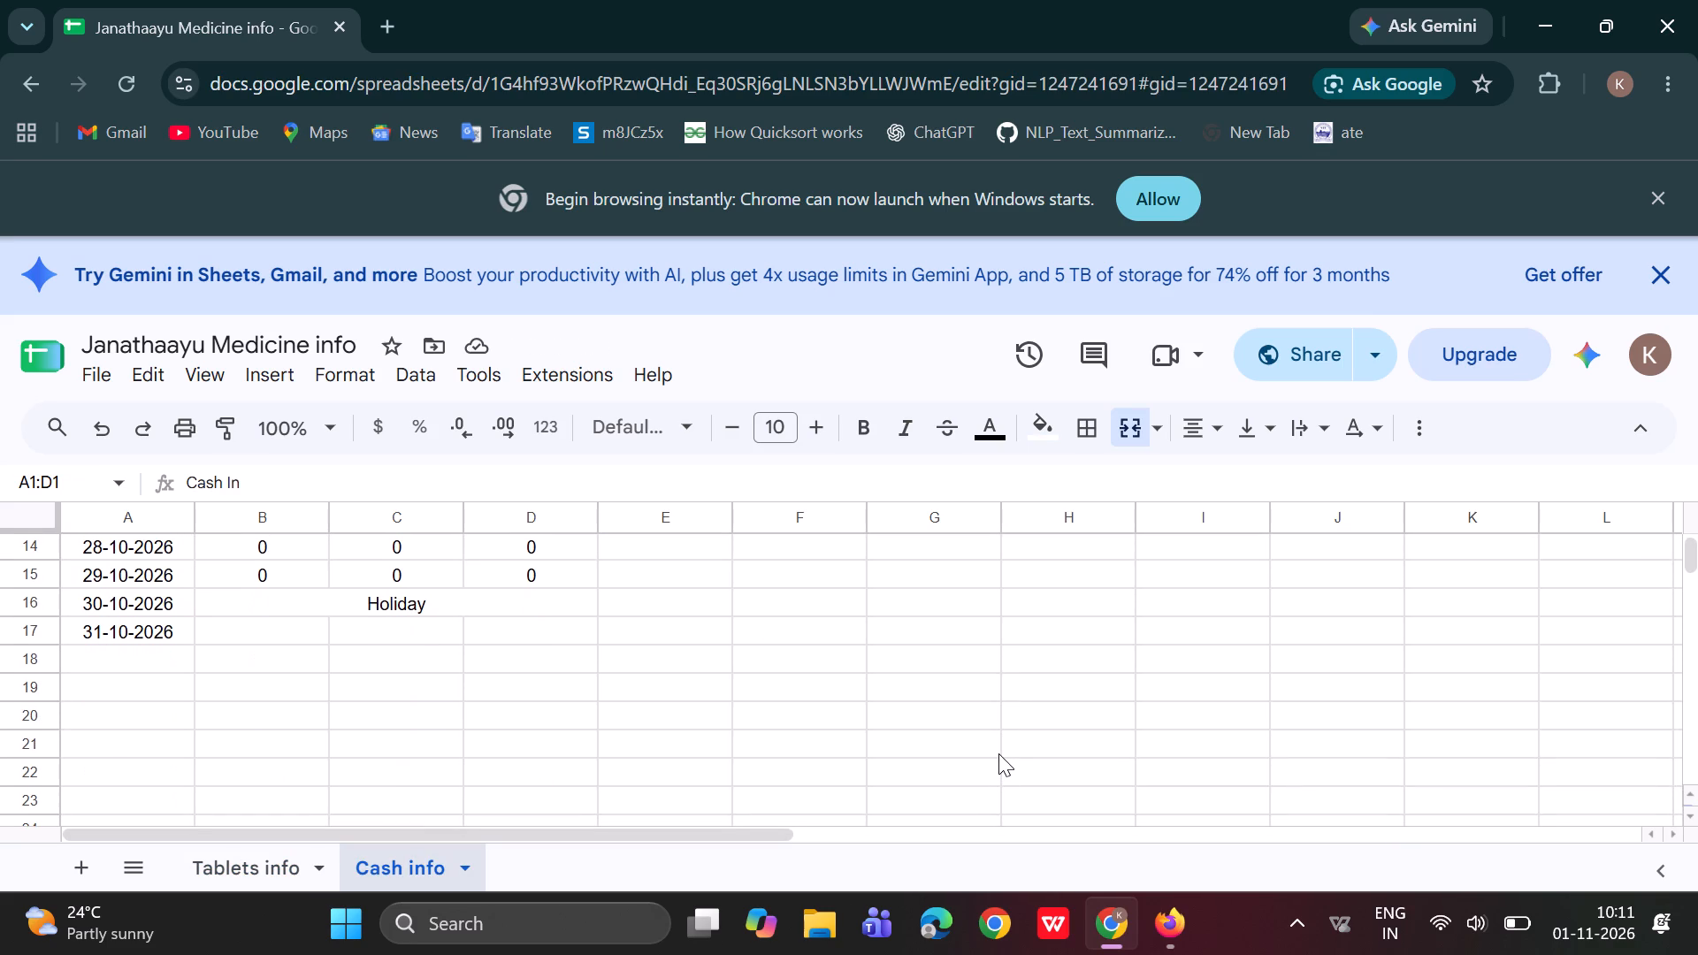
pyautogui.scroll(1, 998, 753)
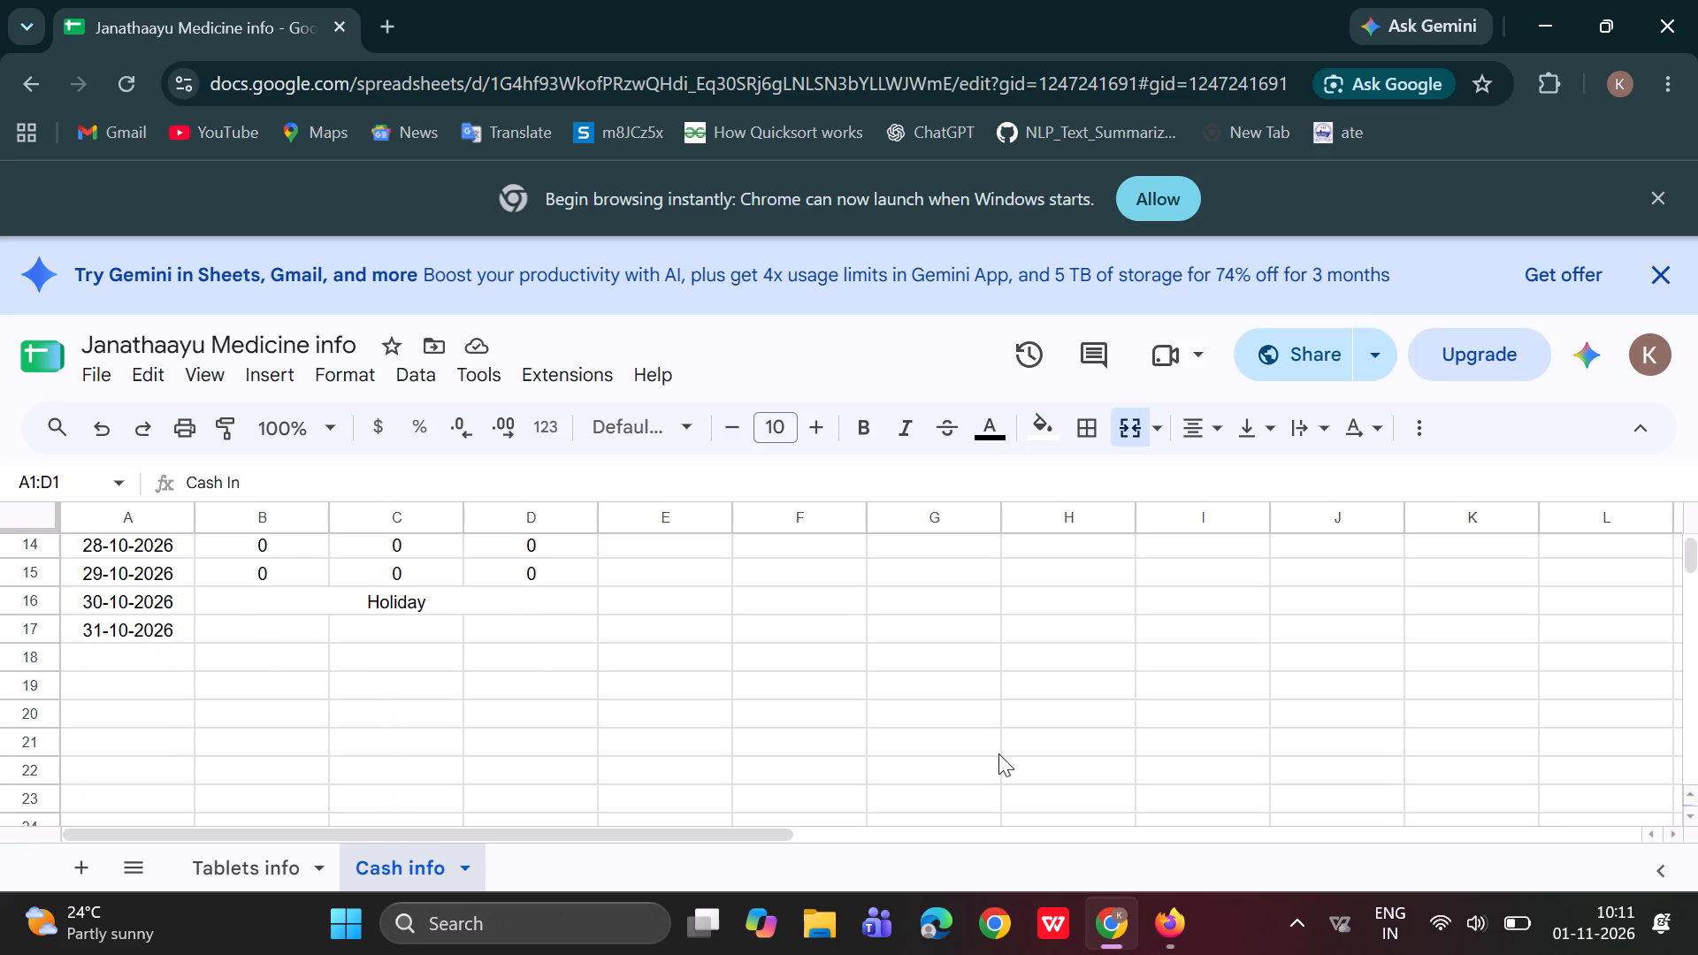
pyautogui.scroll(2, 998, 753)
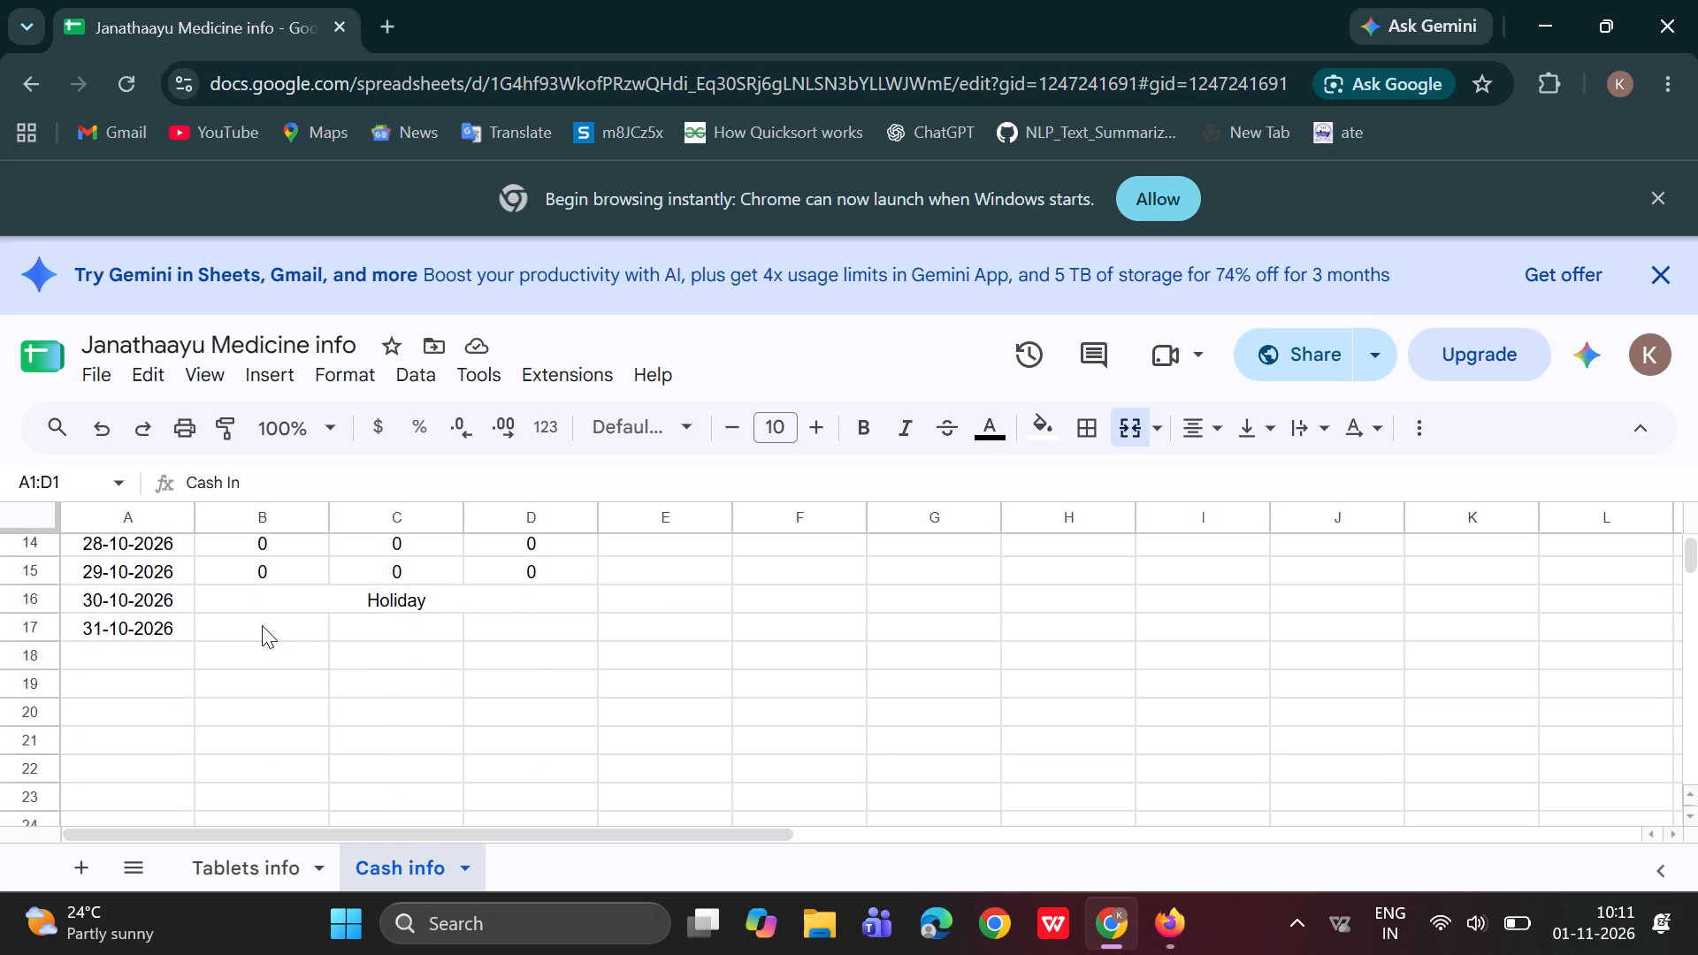
pyautogui.click(262, 625)
pyautogui.press('0')
pyautogui.press('Right')
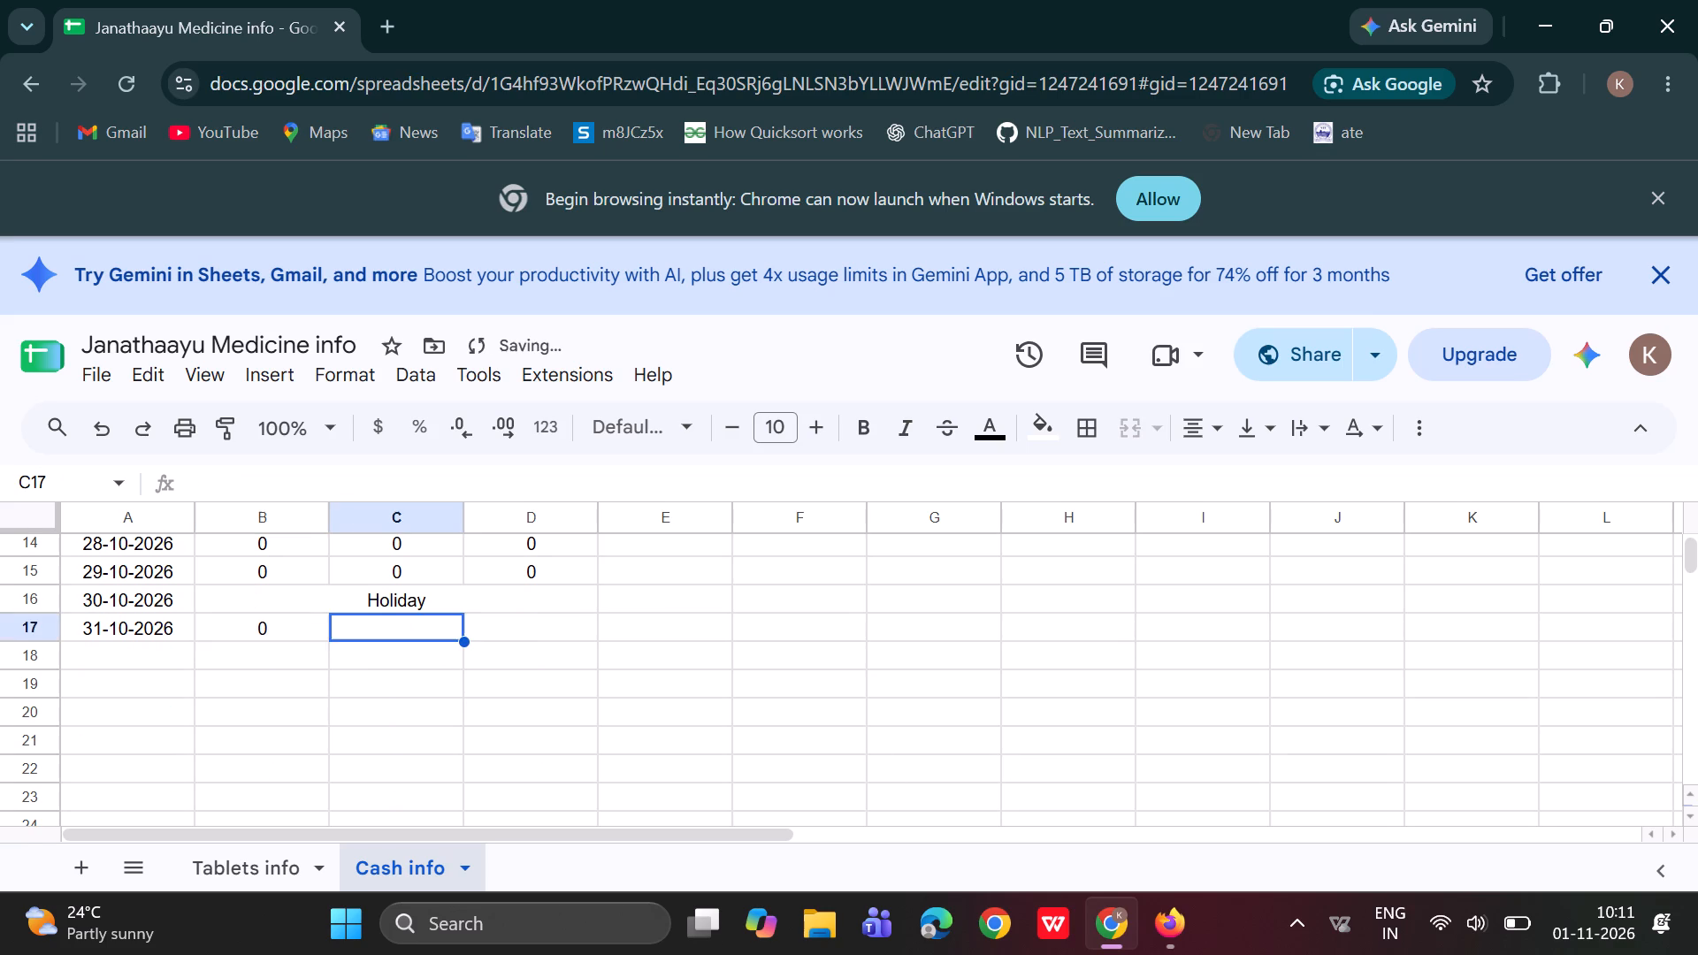
pyautogui.press('0')
pyautogui.press('Right')
pyautogui.press('0')
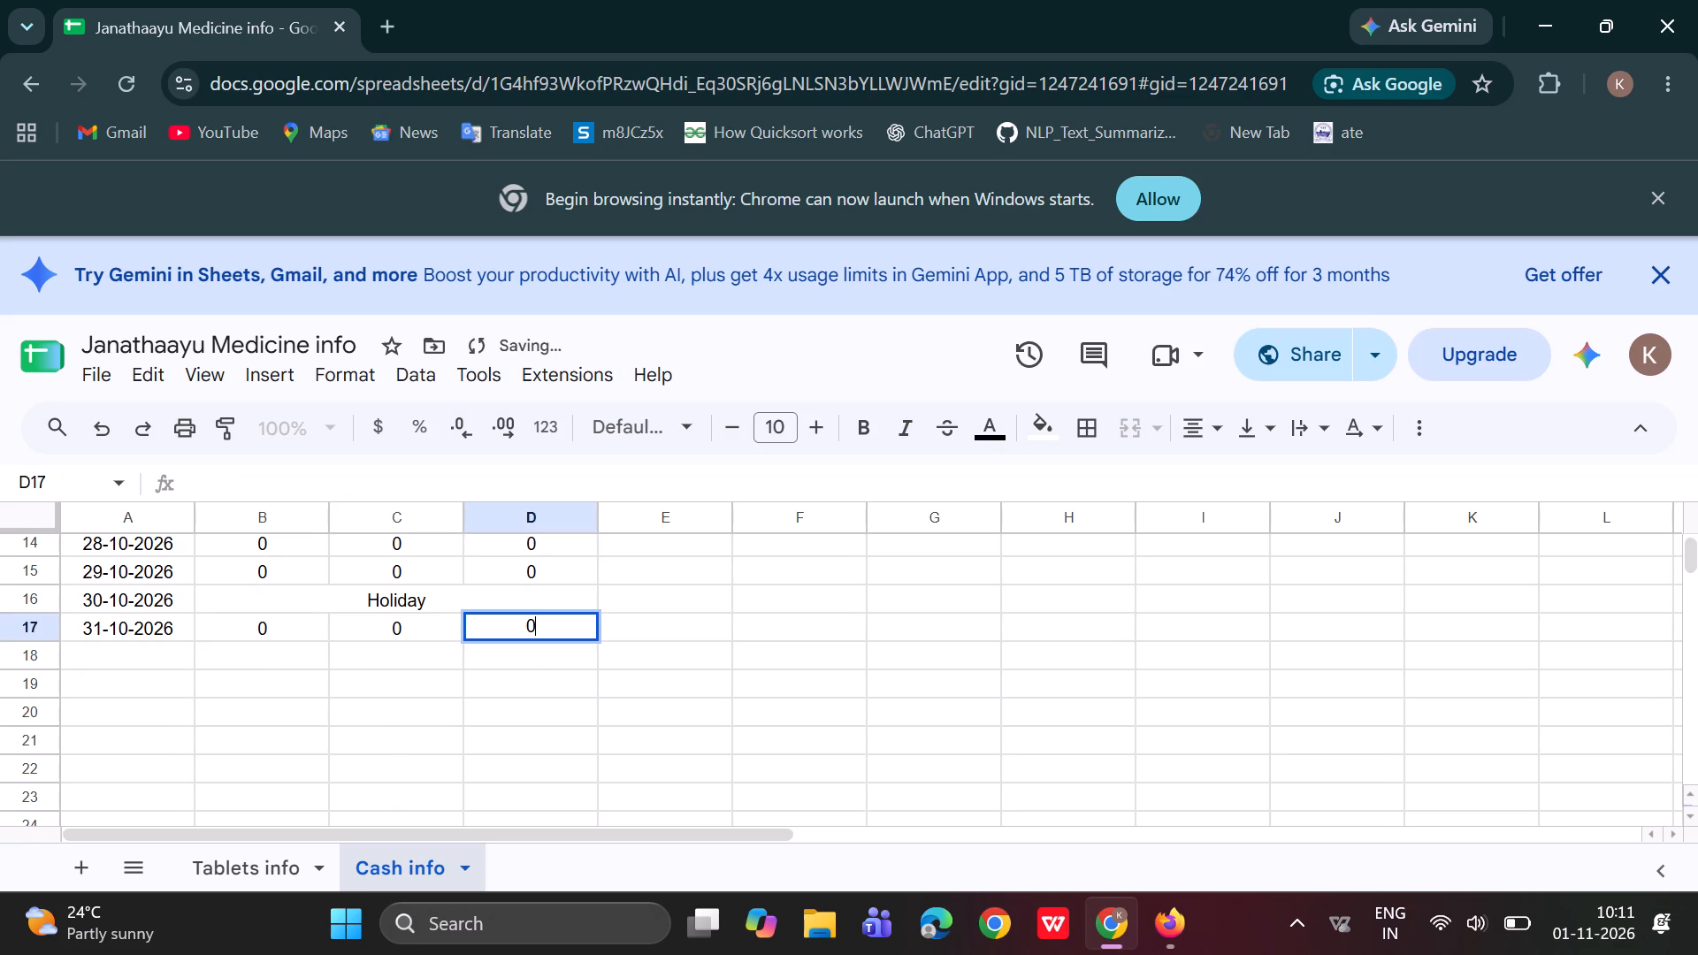
pyautogui.press('Down')
# Enter the date 01-11-2026 in the Date column of row 18, below the 31-10-2026 entry.
pyautogui.press('Left')
pyautogui.press('Left')
pyautogui.press('Left')
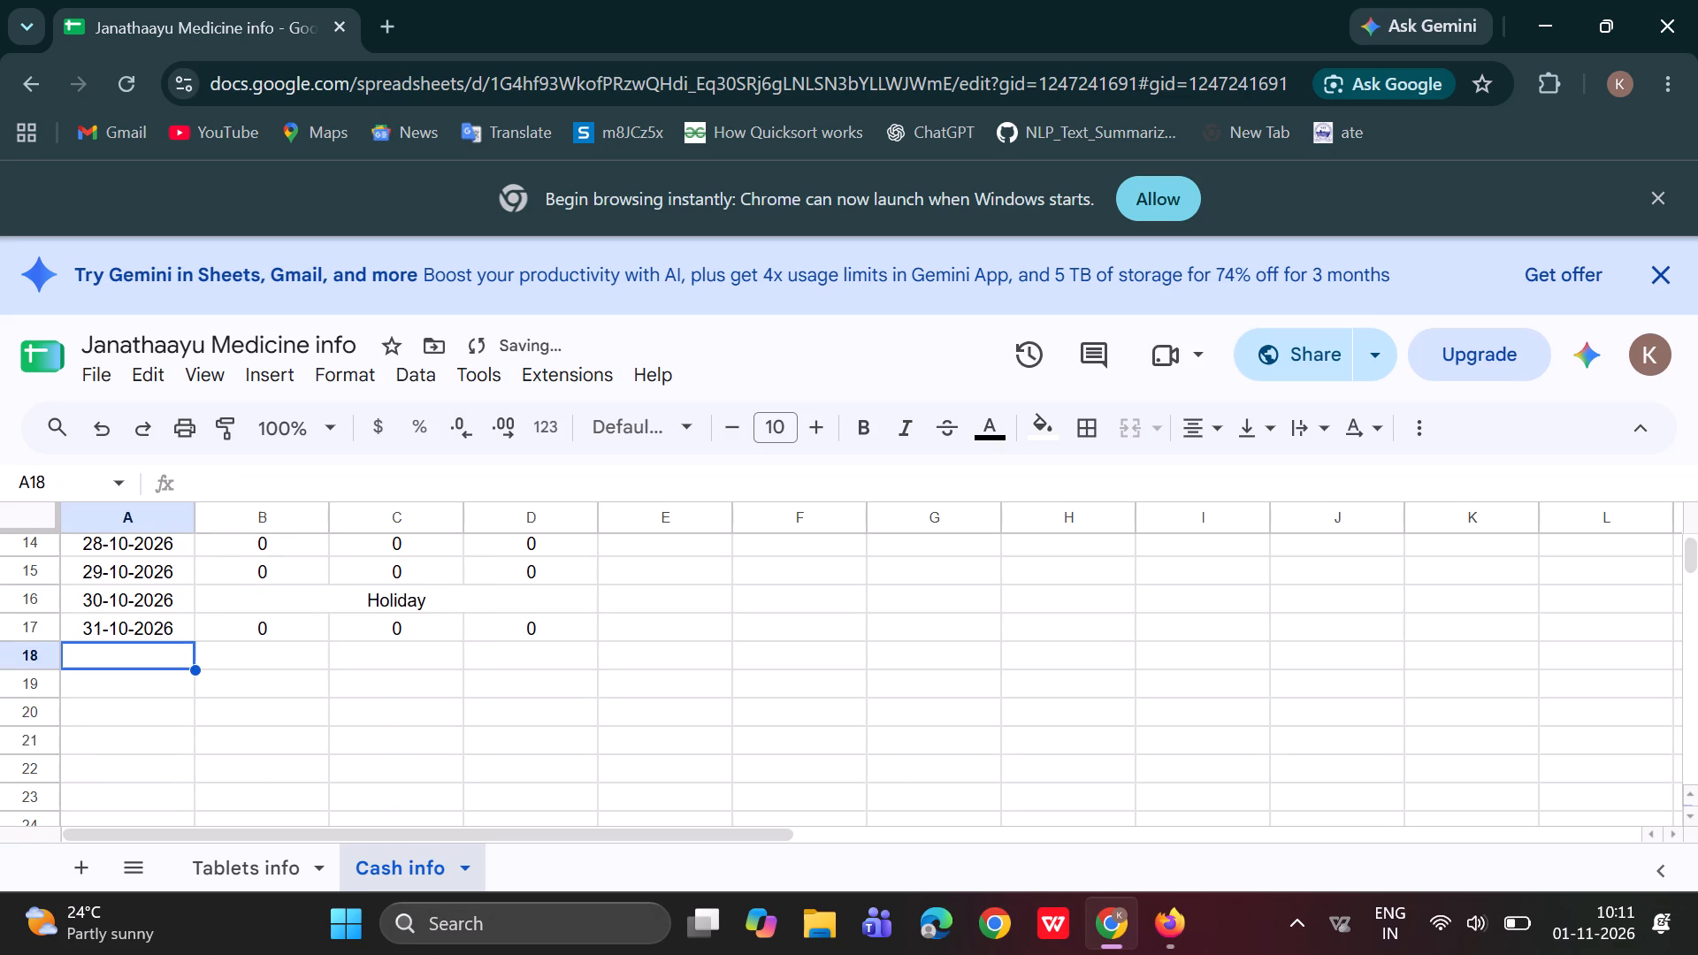
pyautogui.write('01-11-2026')
pyautogui.press('Right')
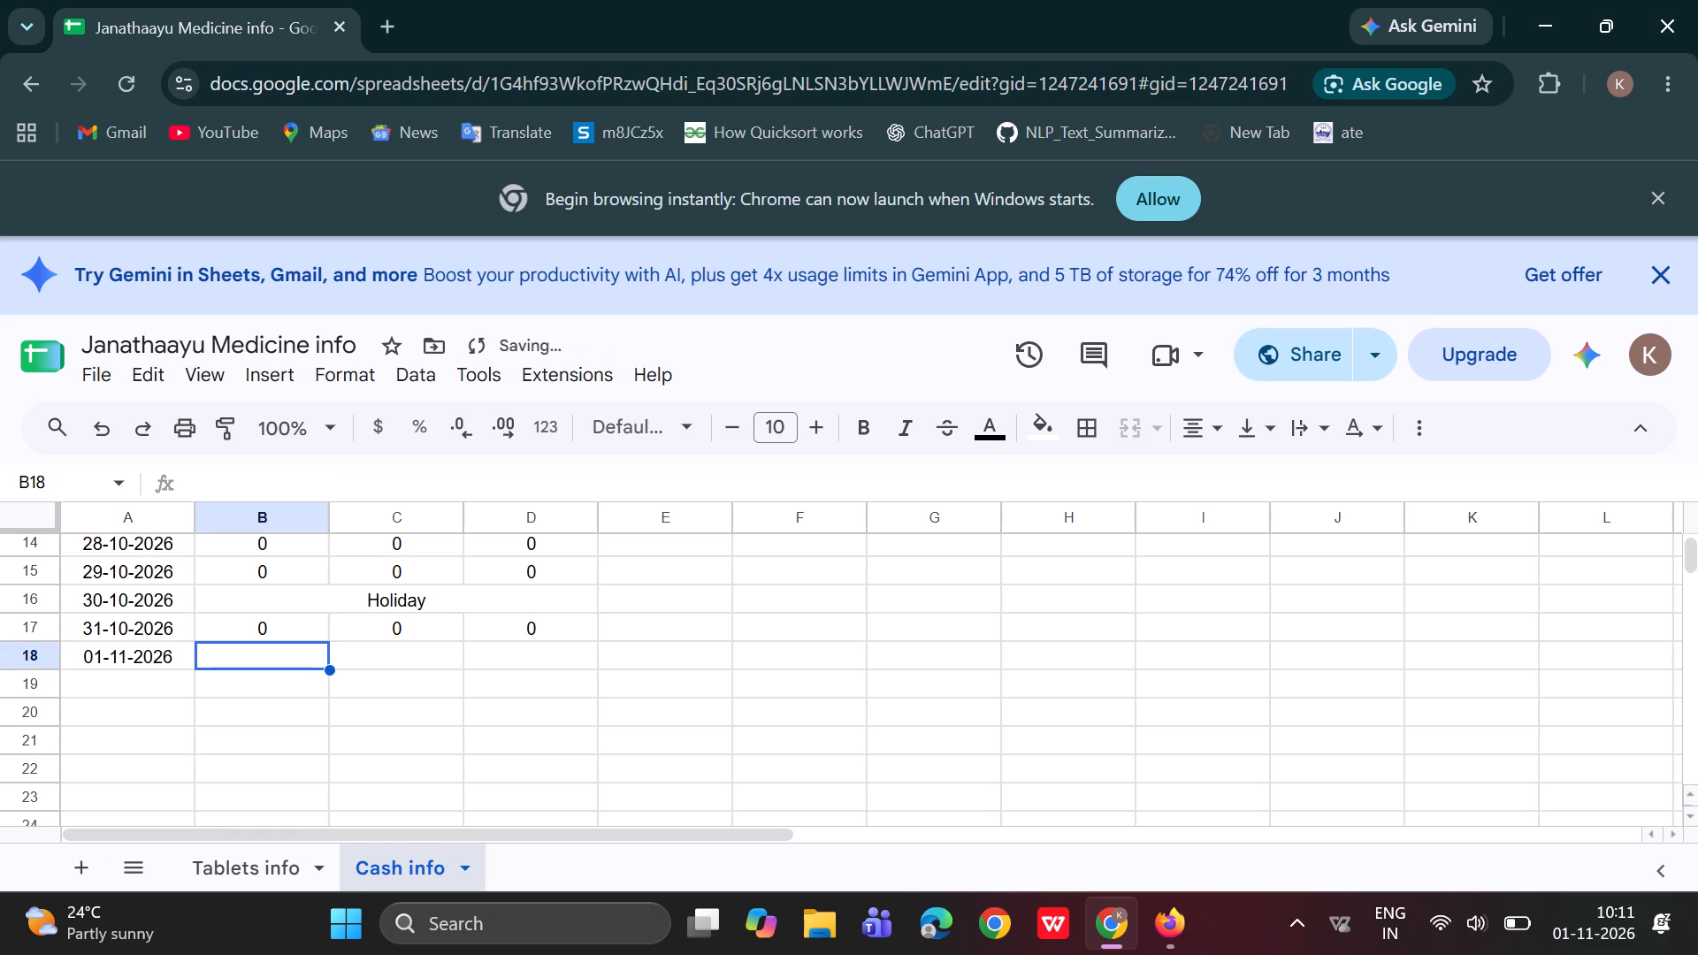
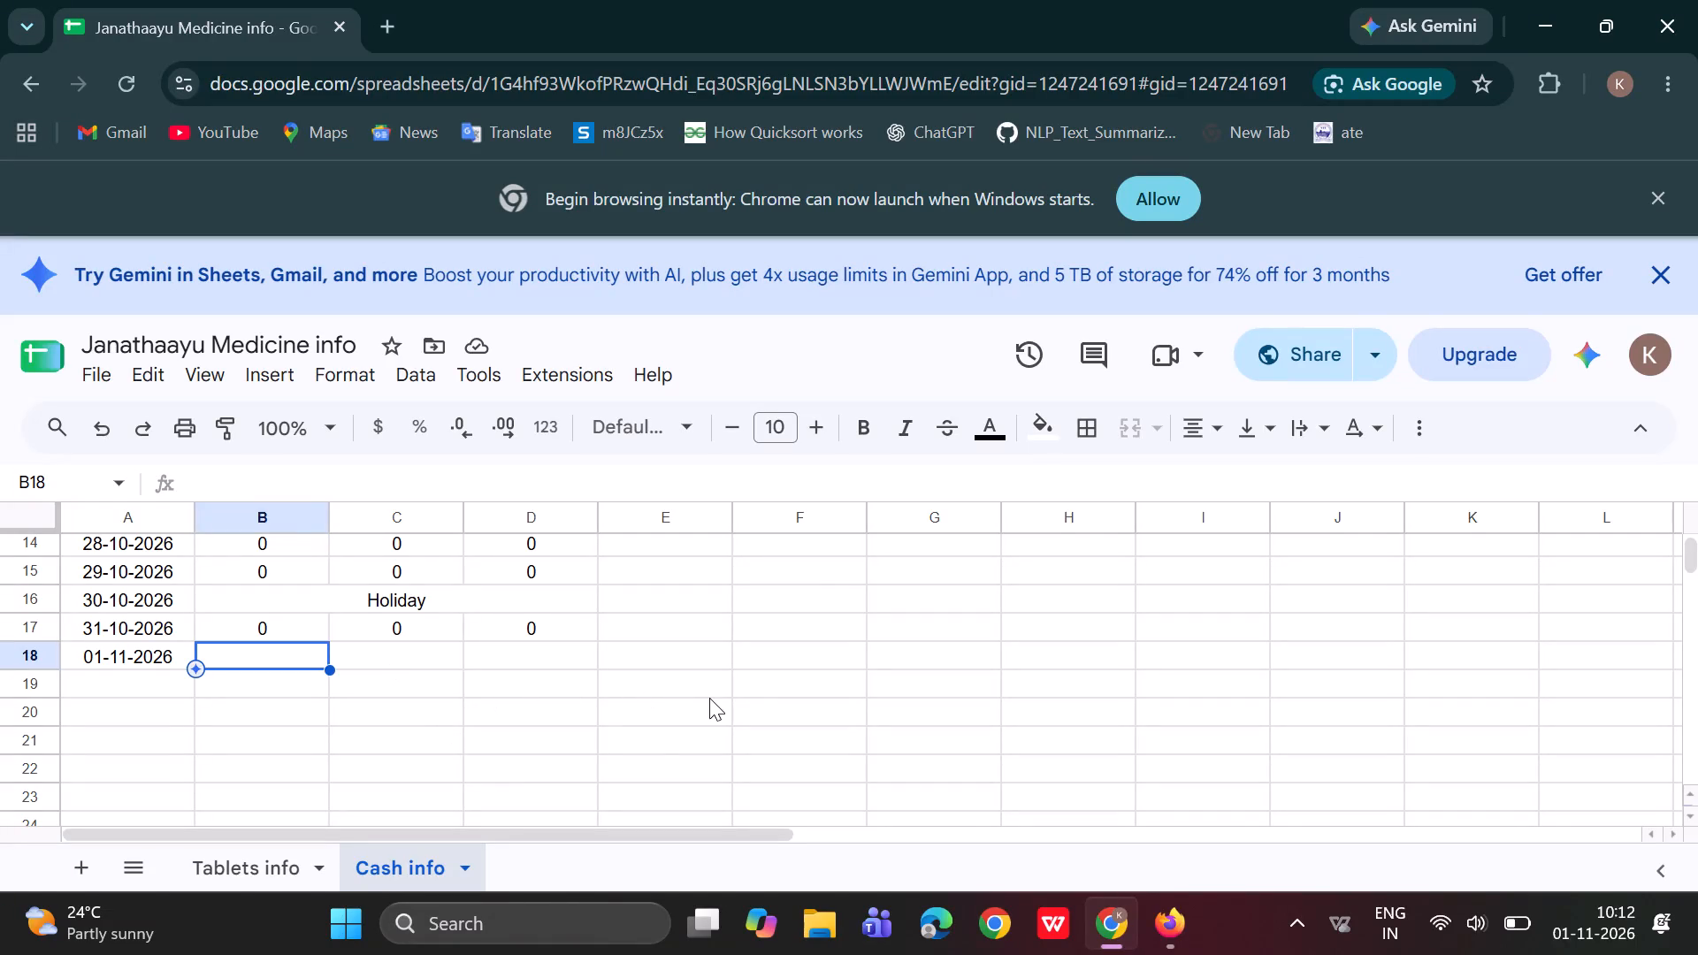
# Return to the Tablets info sheet and view the New medicines section.
pyautogui.click(290, 881)
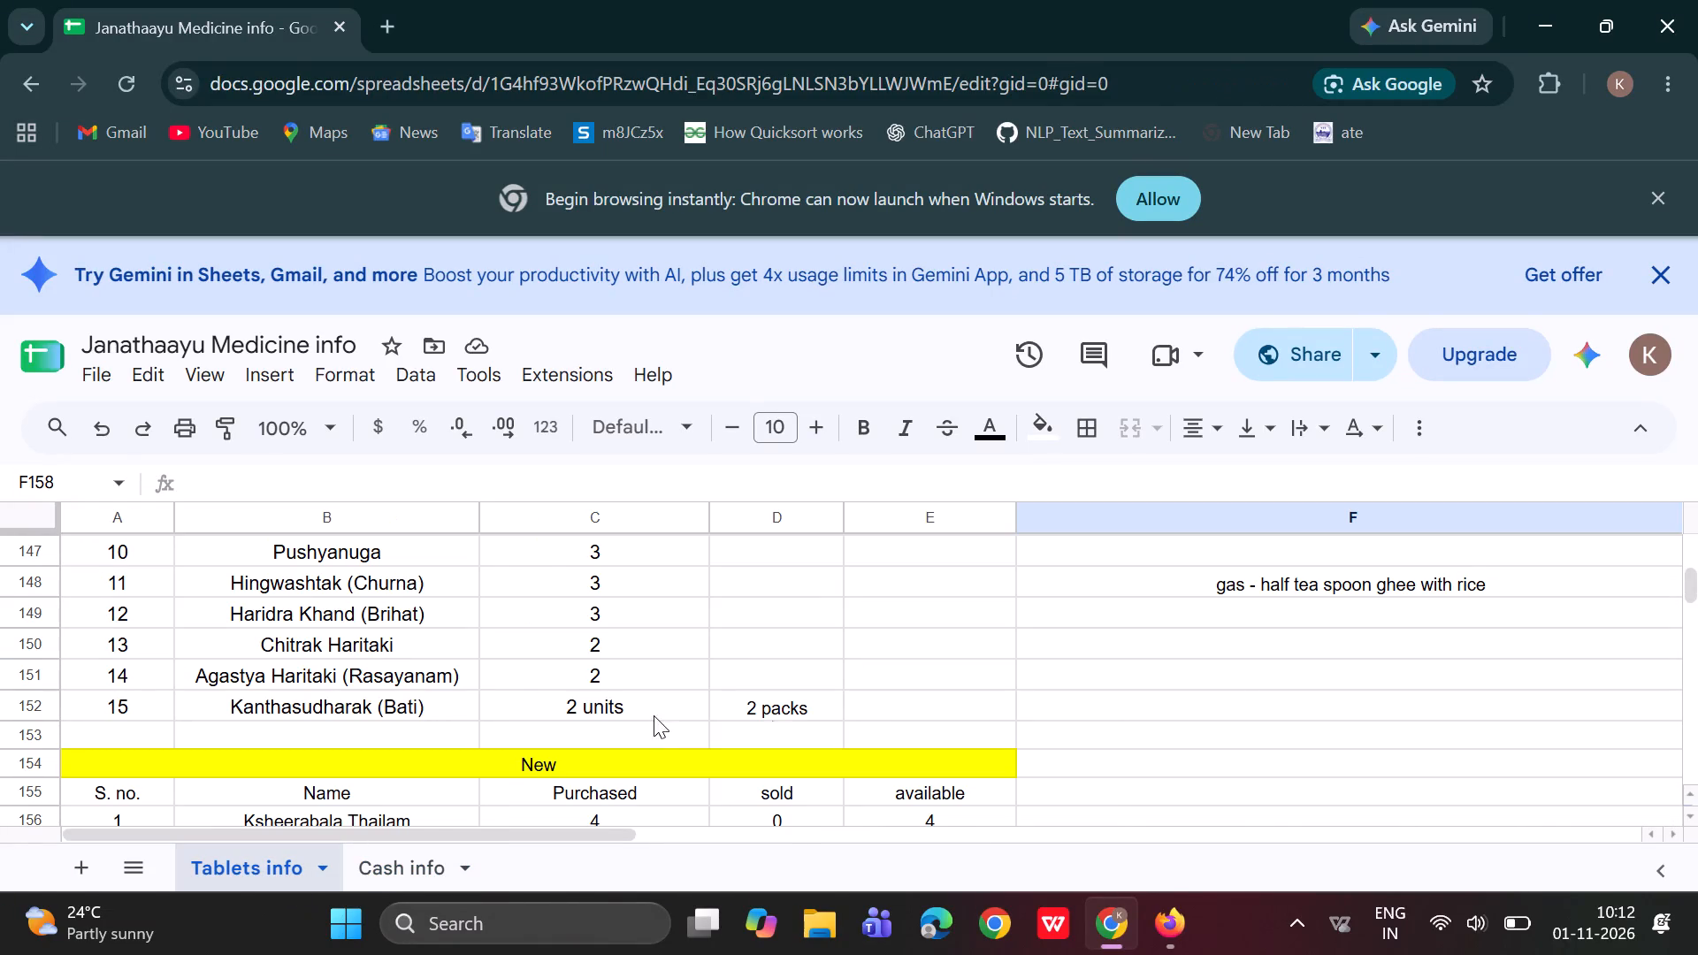
pyautogui.click(1270, 666)
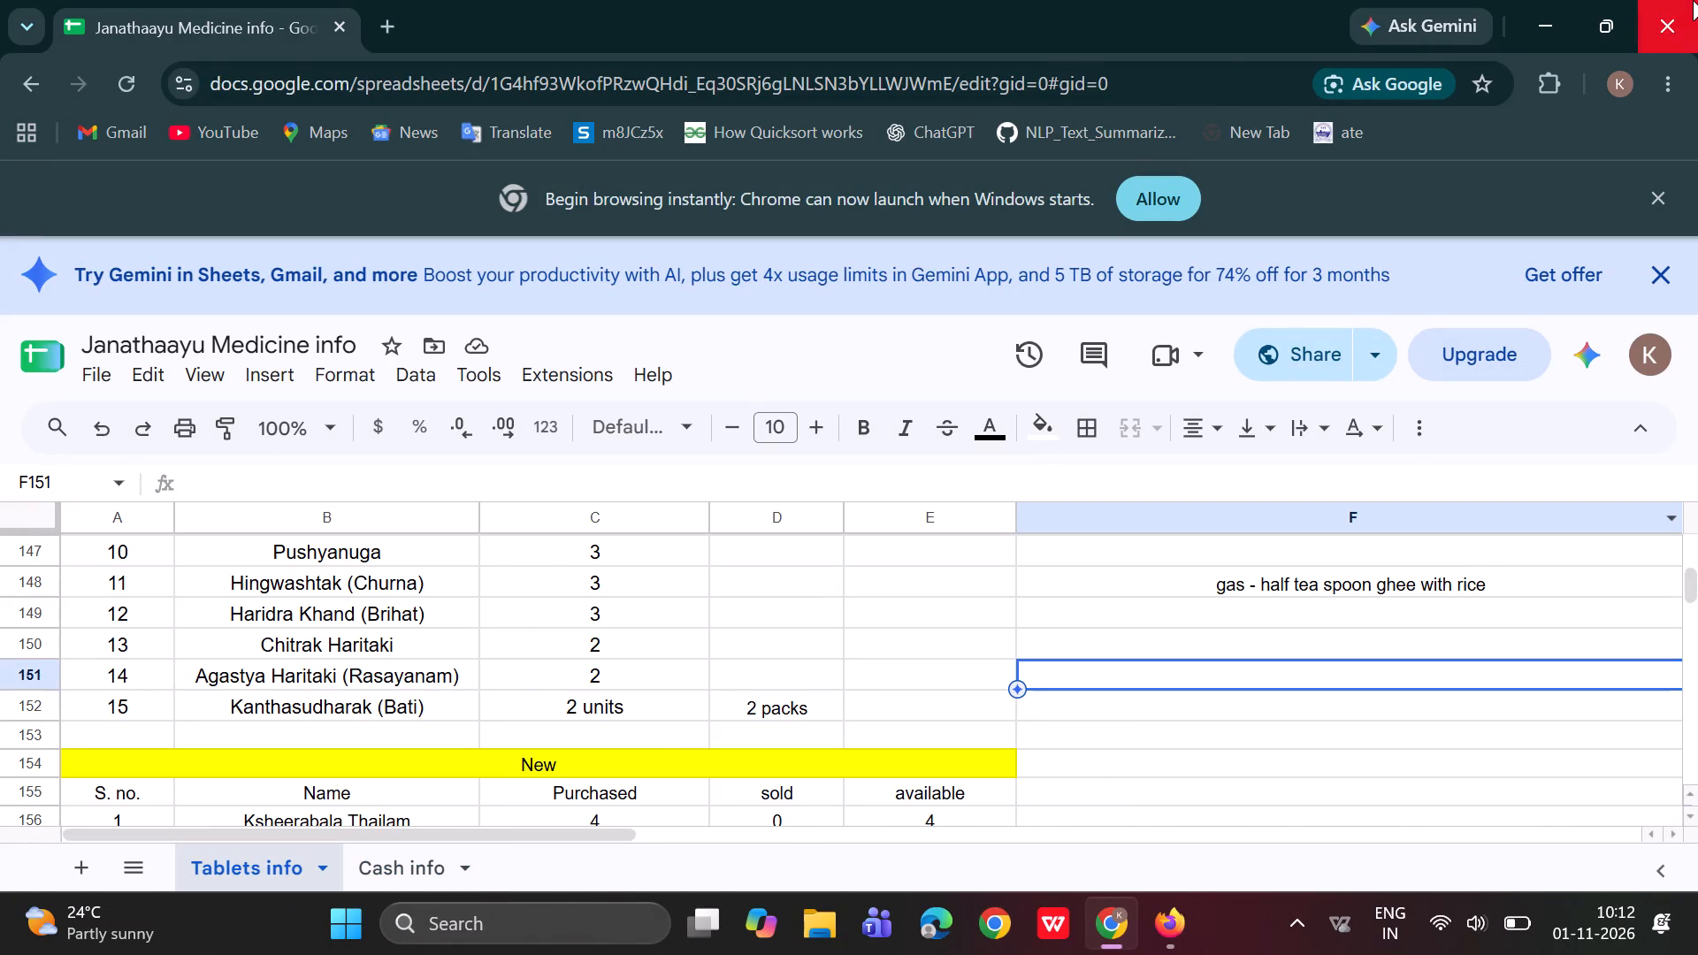
# Close the Chrome window with the medicine spreadsheet and the Firefox window behind it.
pyautogui.click(1692, 0)
pyautogui.click(1692, 0)
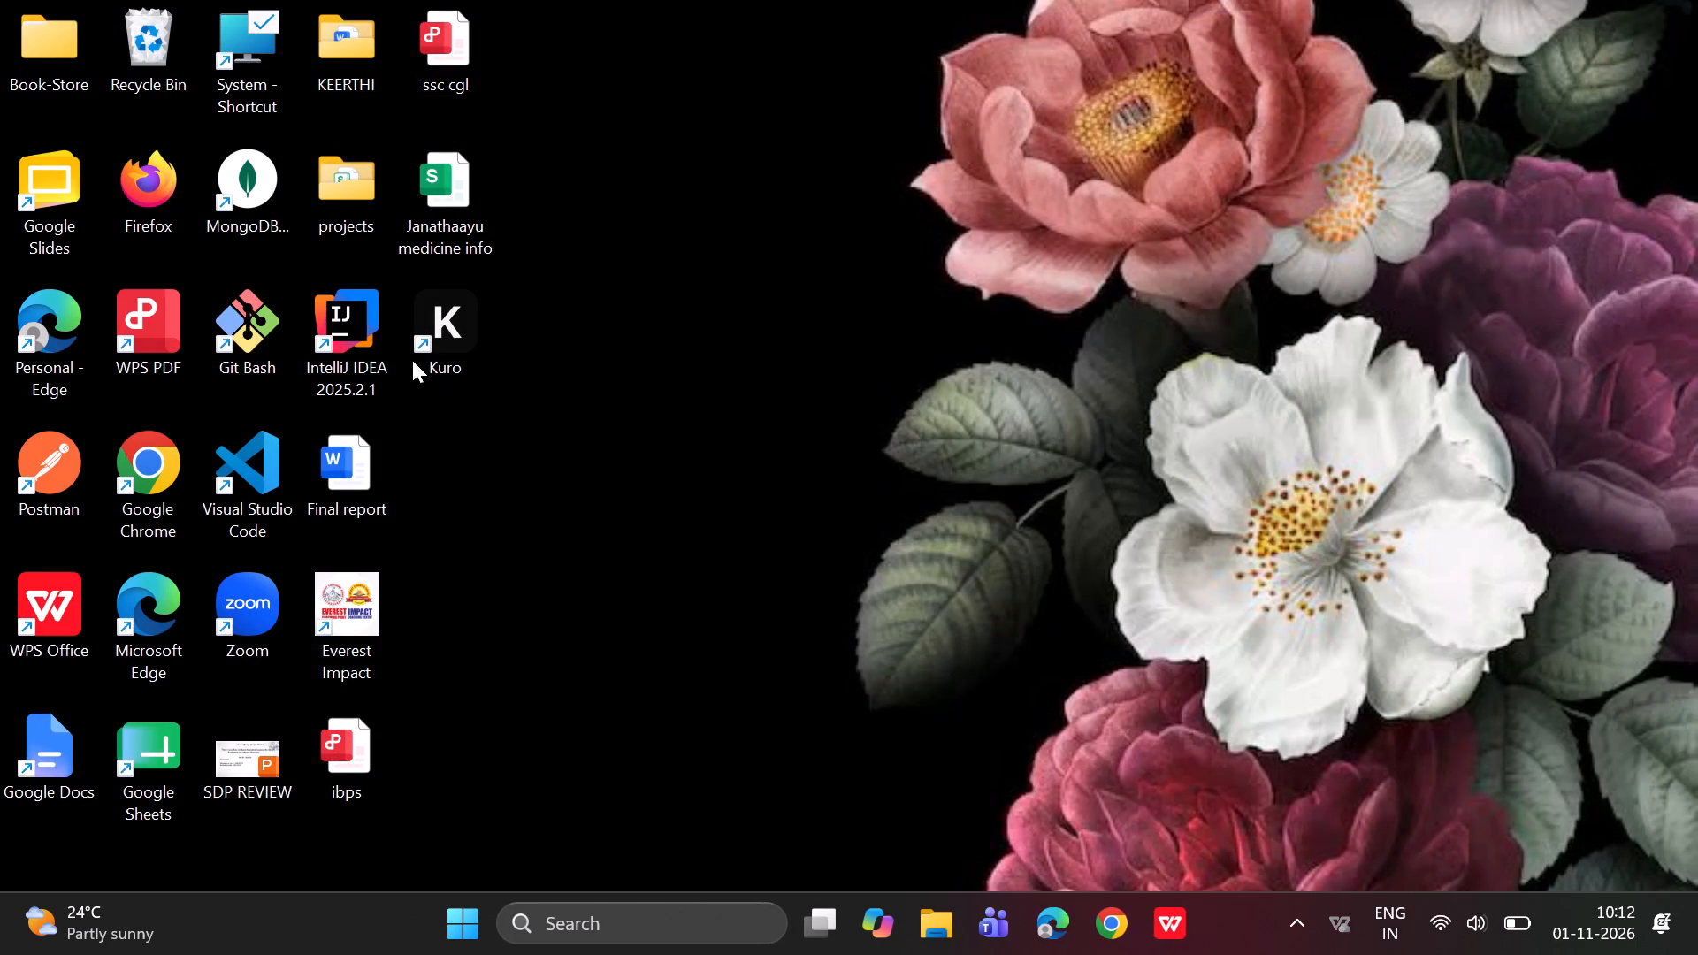
# Launch the Kuro application from the desktop.
pyautogui.doubleClick(447, 319)
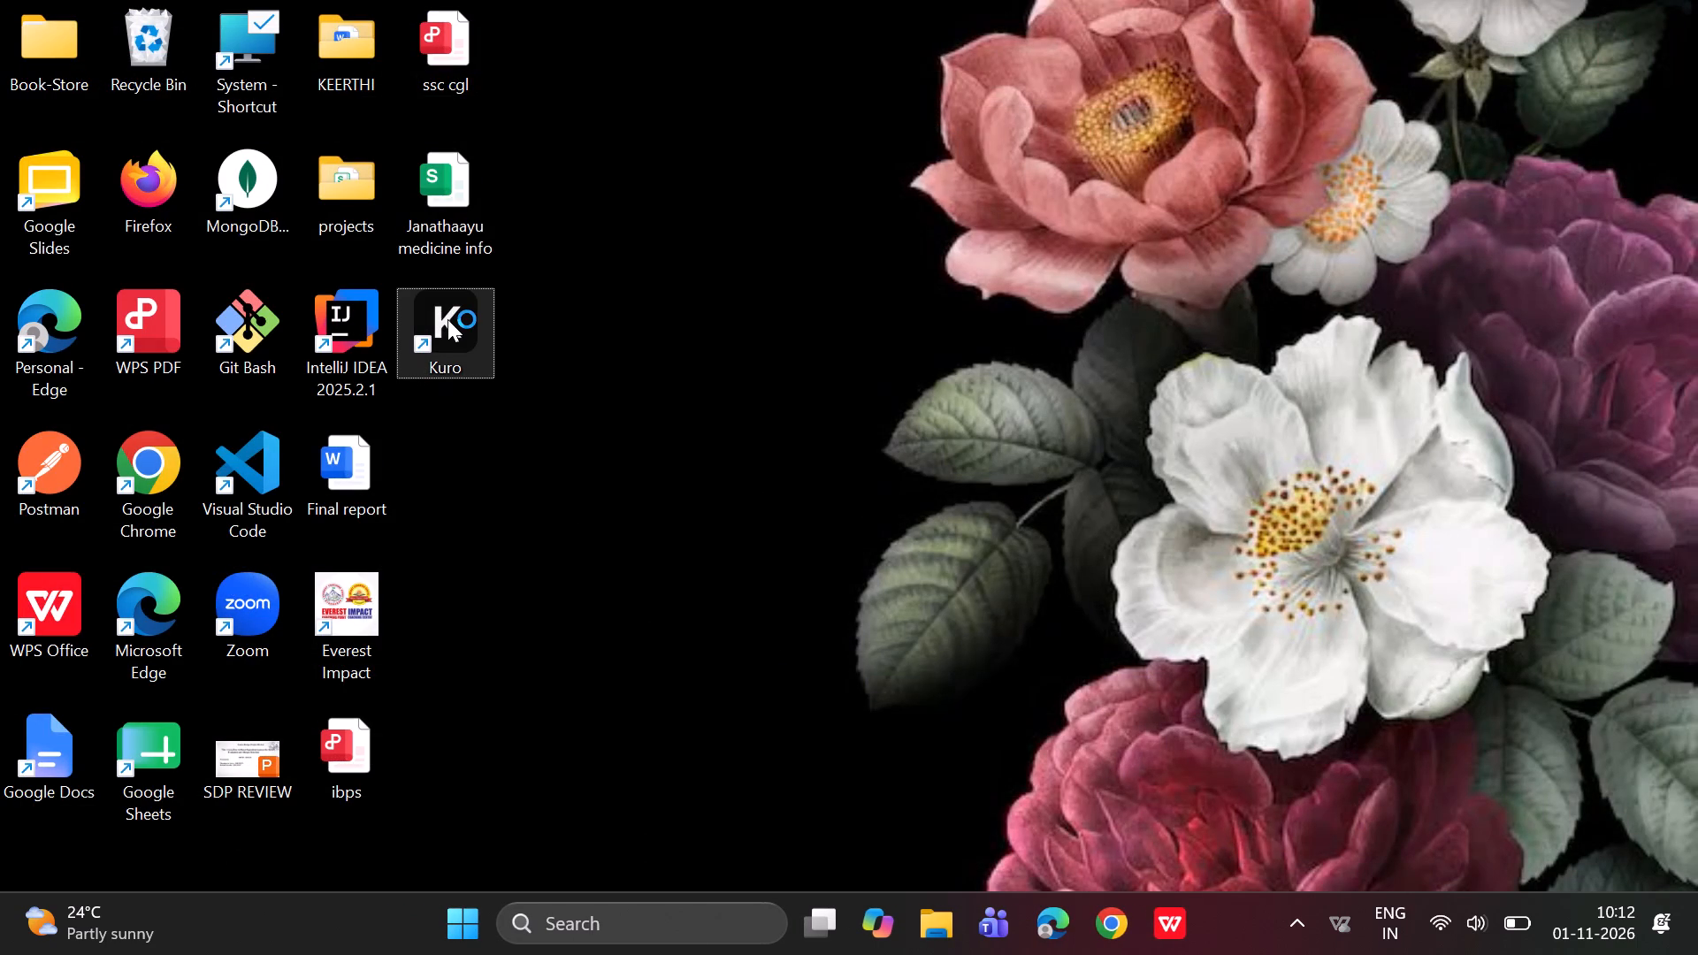